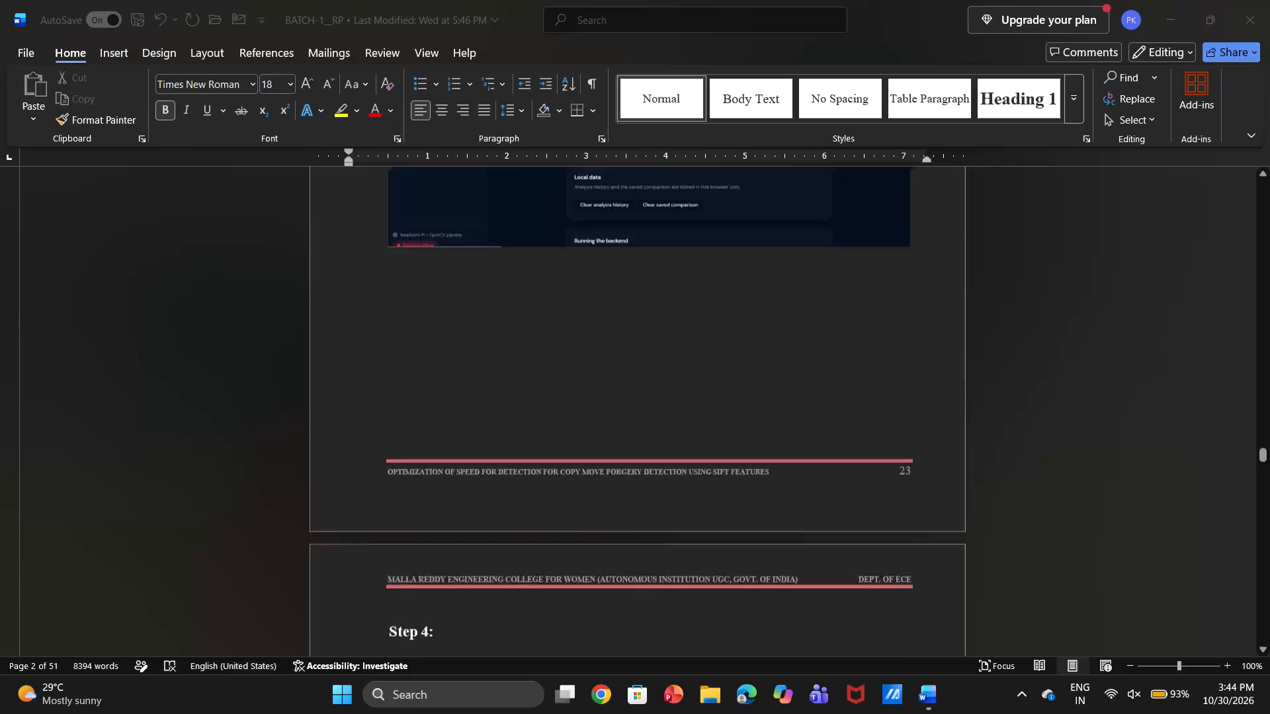
# Review the report from the Step 4 page onward, through Chapter 4: System Implementation and its hardware and software tables, into the Python code listing.
pyautogui.scroll(-4, 648, 409)
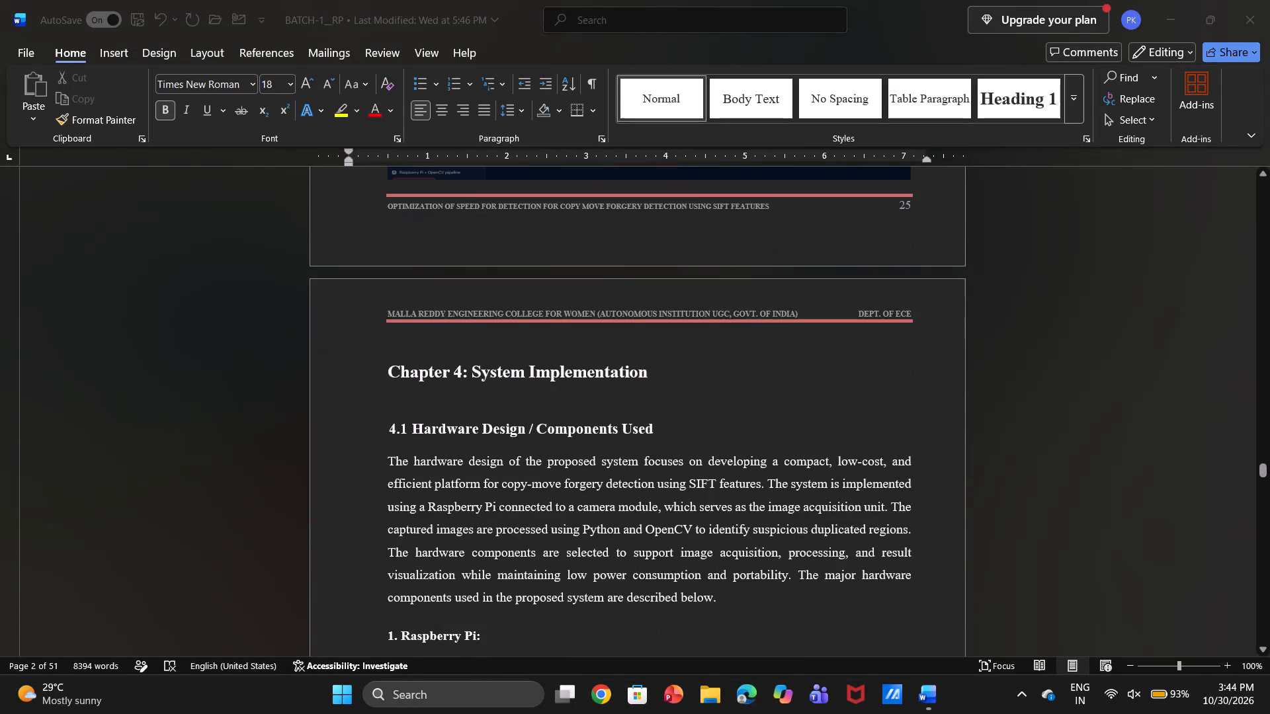
pyautogui.scroll(-6, 648, 409)
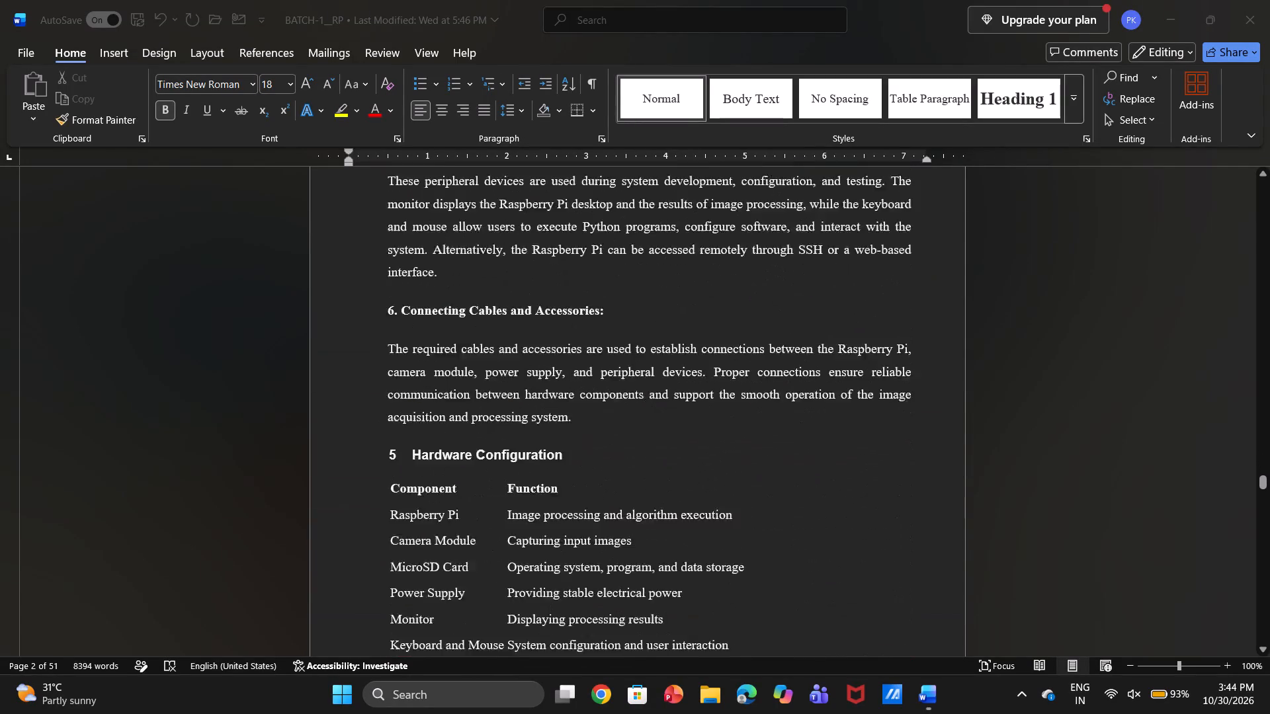
pyautogui.scroll(-6, 648, 409)
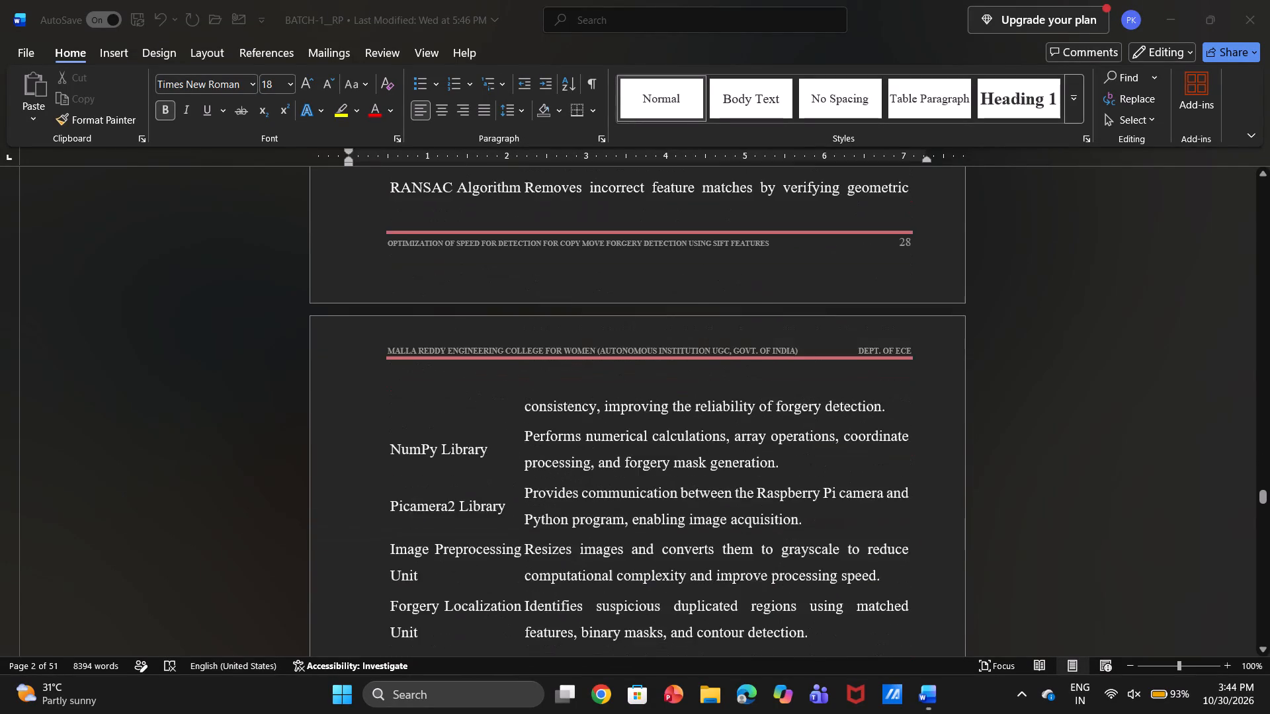
pyautogui.scroll(-5, 648, 409)
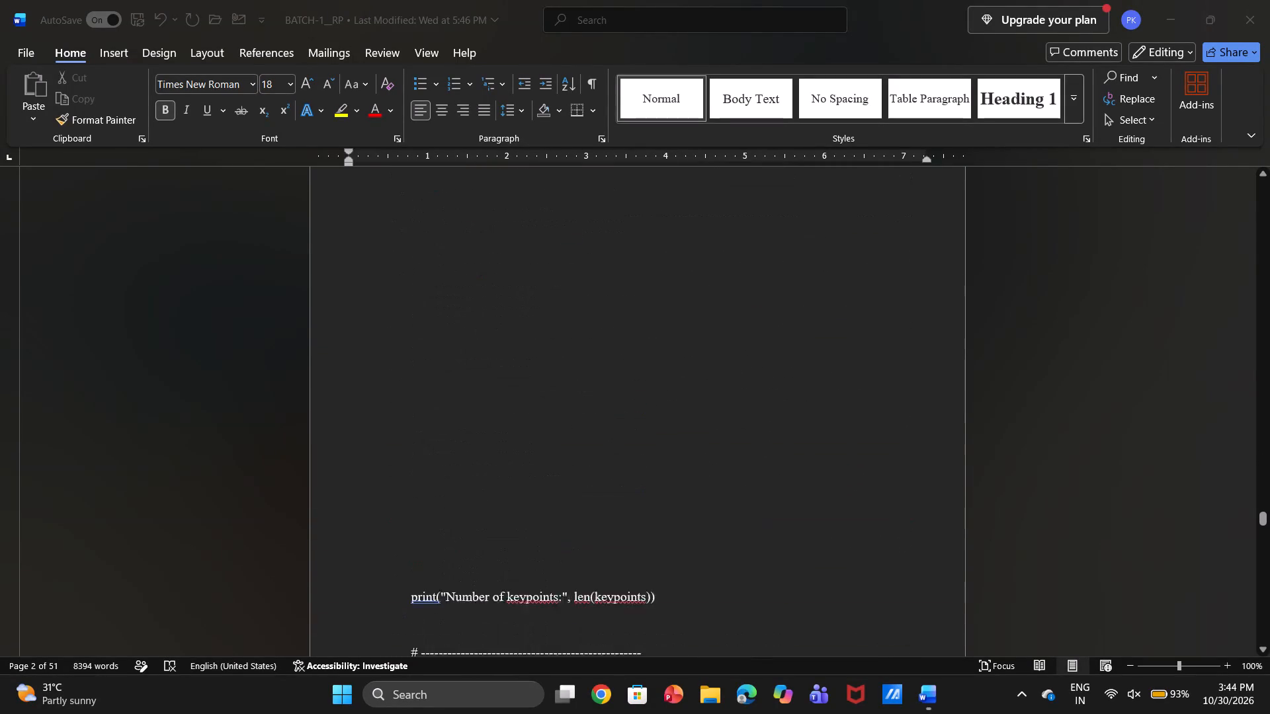
pyautogui.scroll(-5, 648, 409)
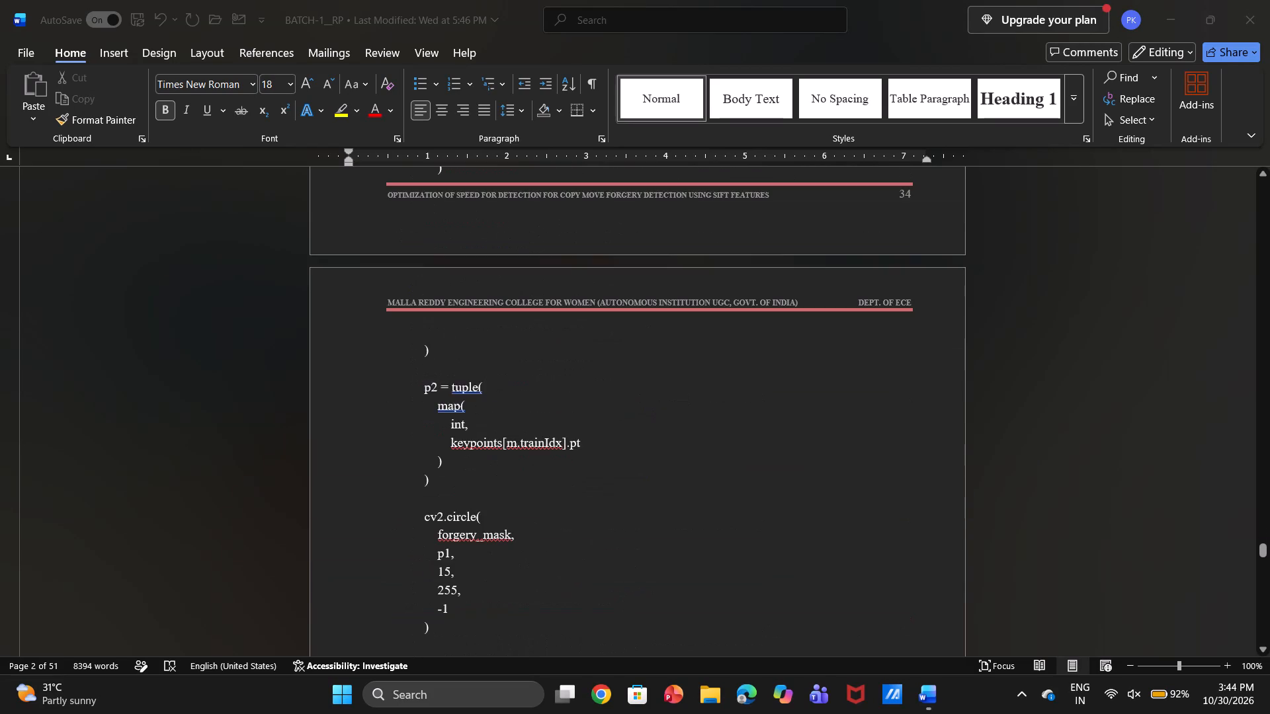
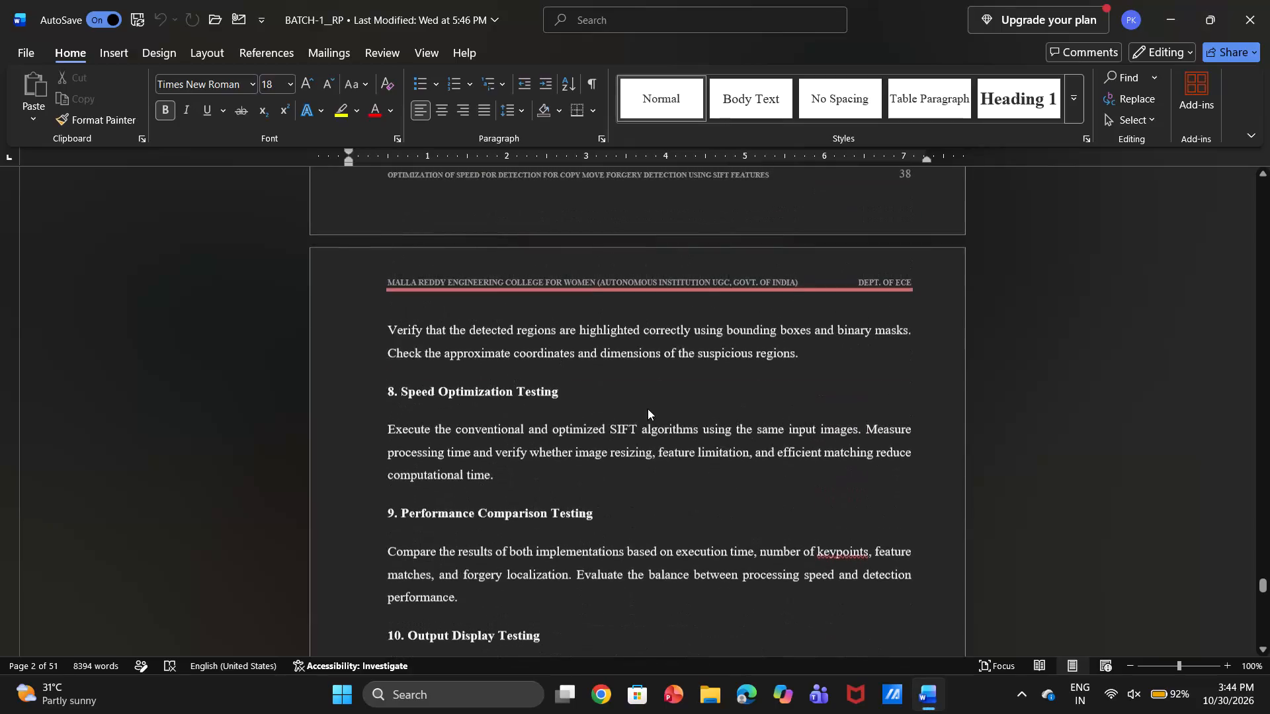
# Add a line break at the end of the "Chapter 5: Results and Discussion" heading, before 5.1 Testing Strategies.
pyautogui.scroll(2, 648, 409)
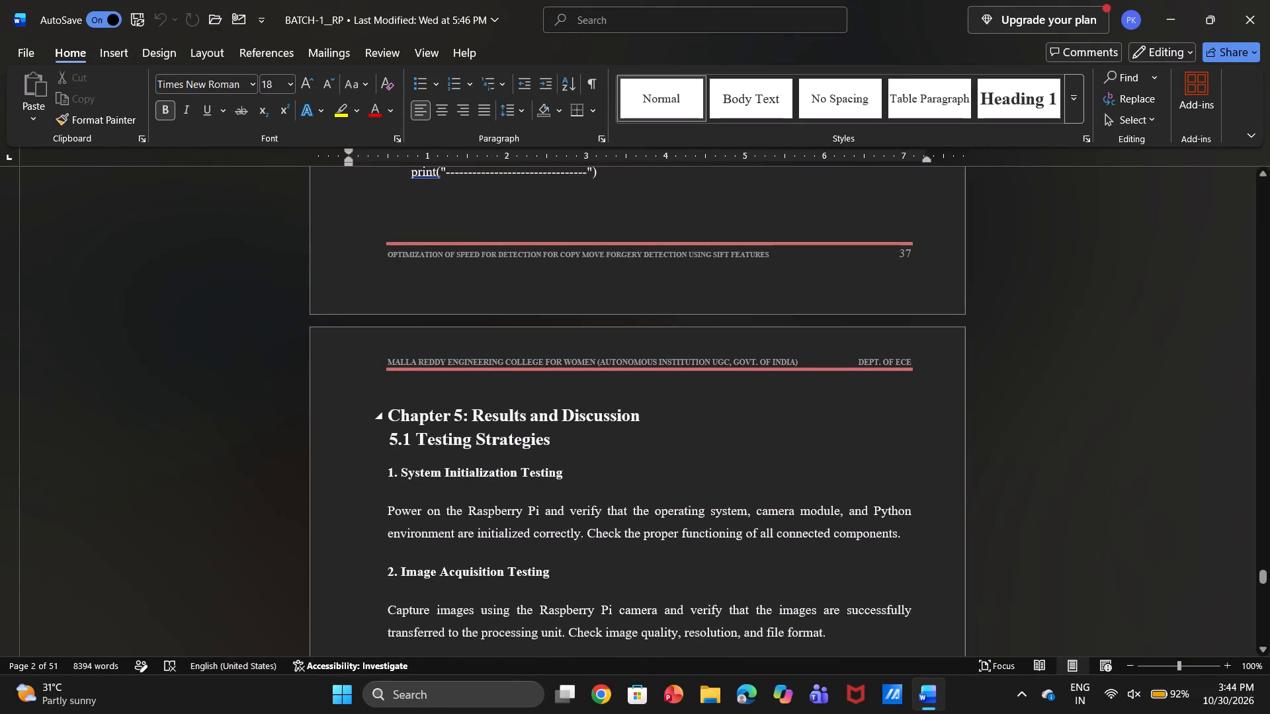
pyautogui.click(641, 415)
pyautogui.press('Return')
# Insert the picture "WhatsApp Image 2026-10-29 at 9.28.02 PM (1)" from the Desktop RP-1 folder below the results paragraph ending "using bounding boxes.".
pyautogui.scroll(-5, 641, 415)
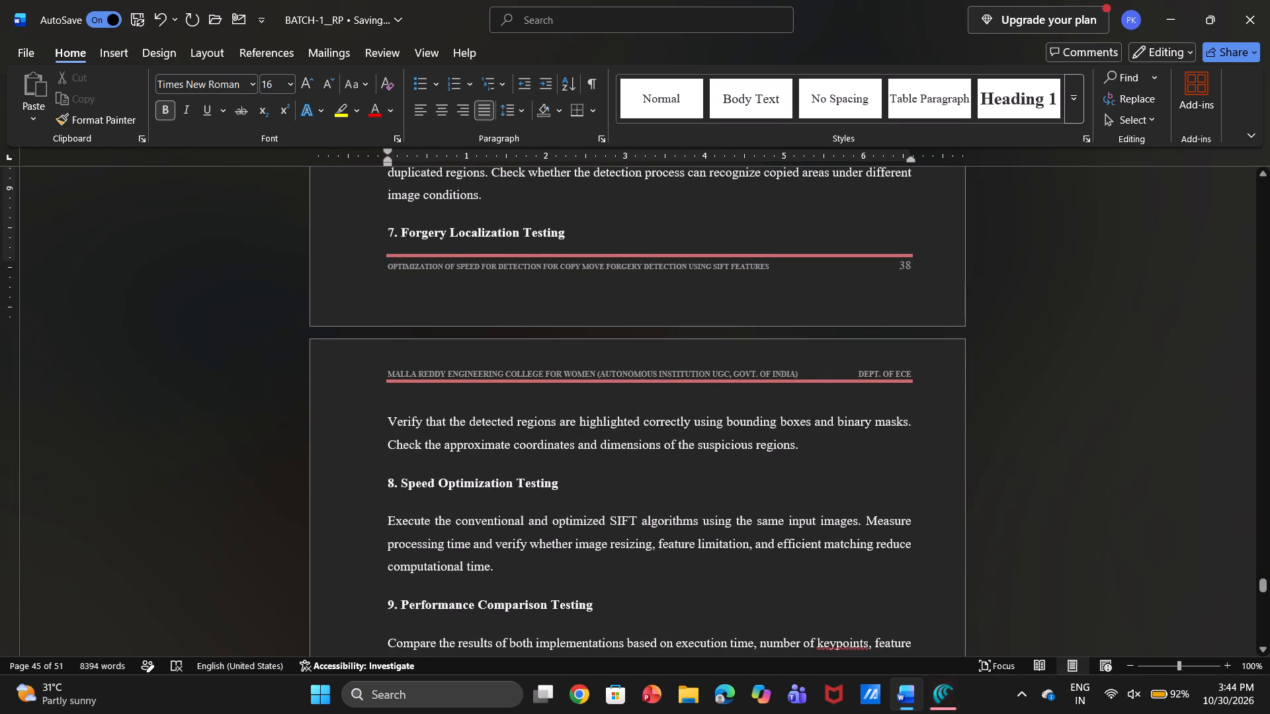
pyautogui.scroll(-5, 641, 415)
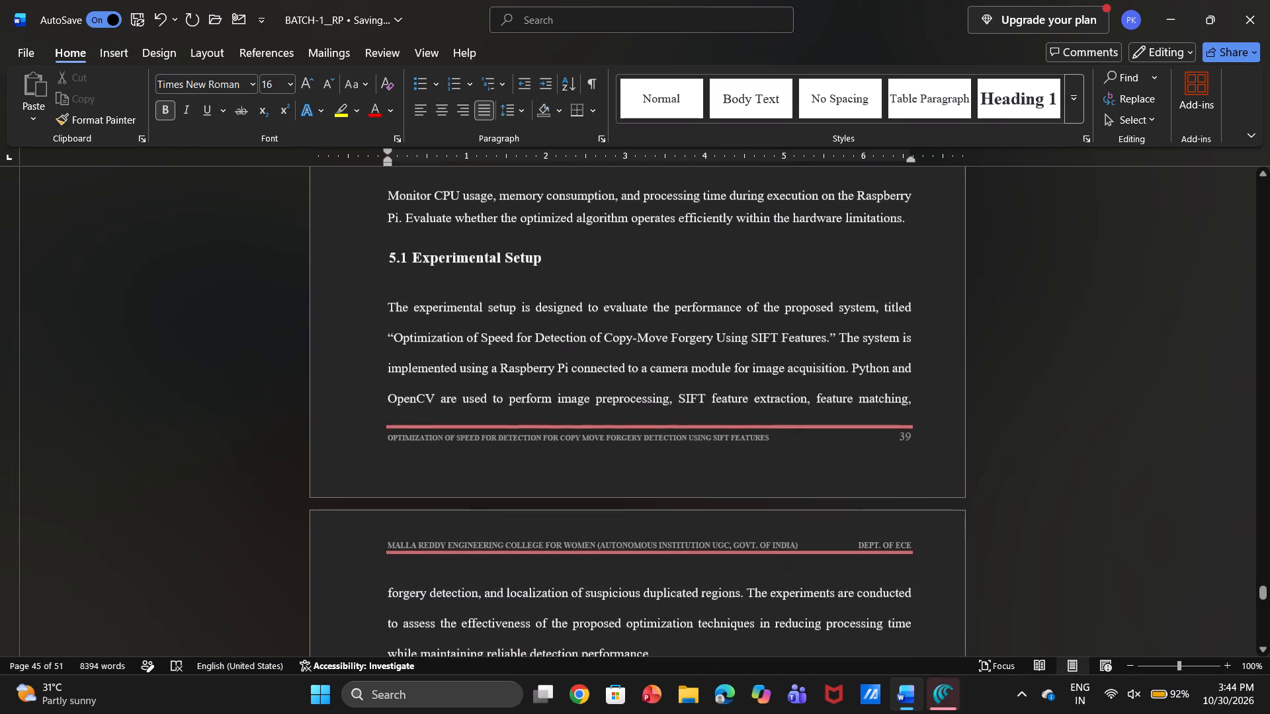
pyautogui.scroll(-4, 641, 415)
pyautogui.scroll(1, 641, 415)
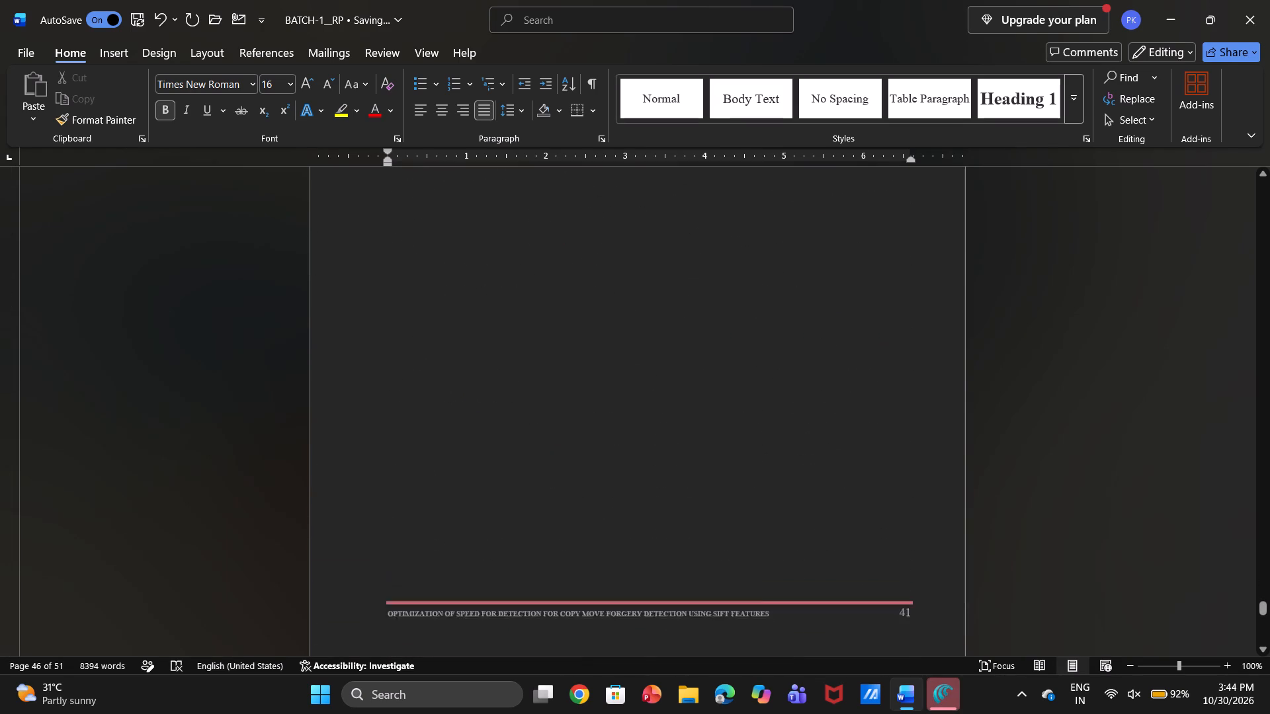
pyautogui.scroll(1, 641, 415)
pyautogui.hscroll(1, 641, 415)
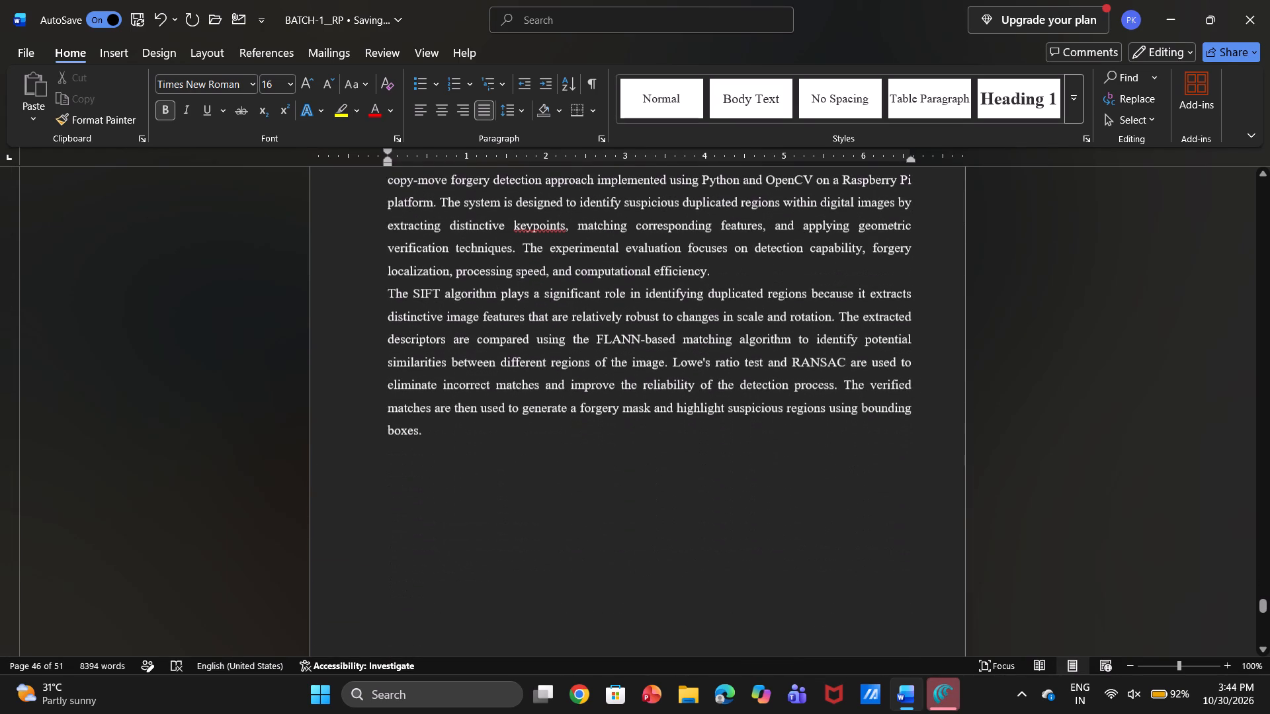
pyautogui.hscroll(1, 641, 415)
pyautogui.click(474, 448)
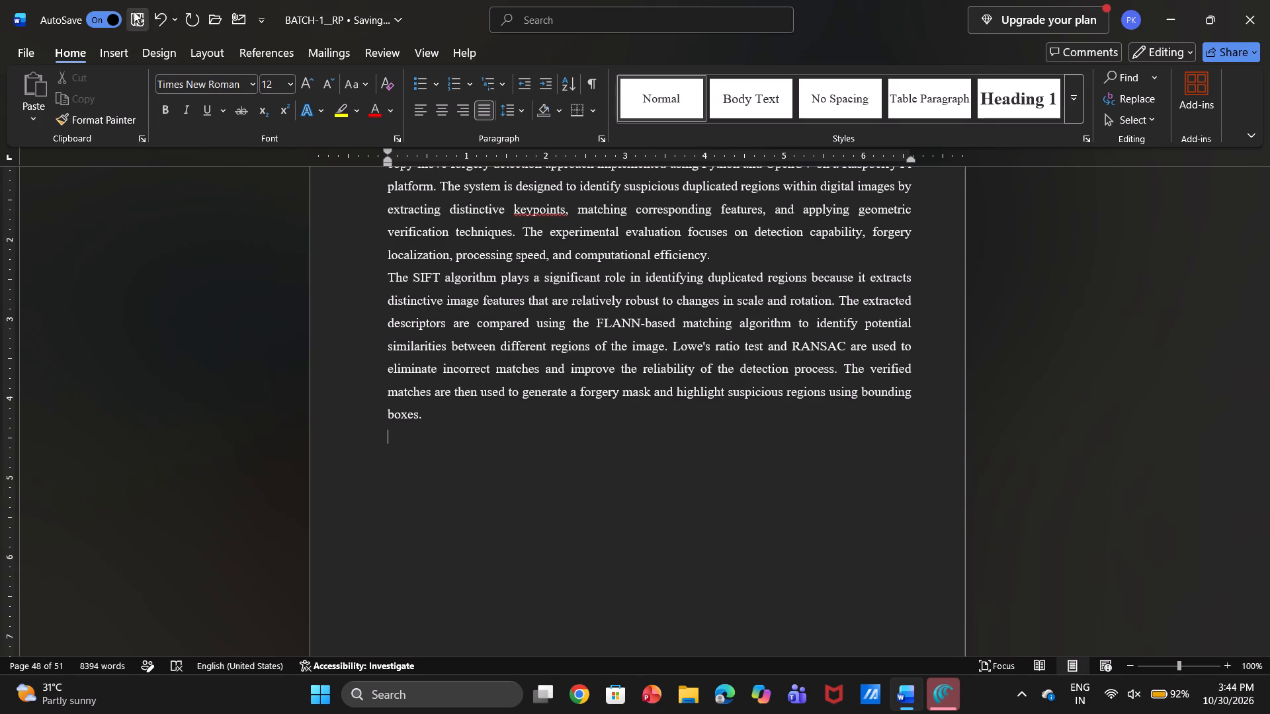
pyautogui.click(116, 43)
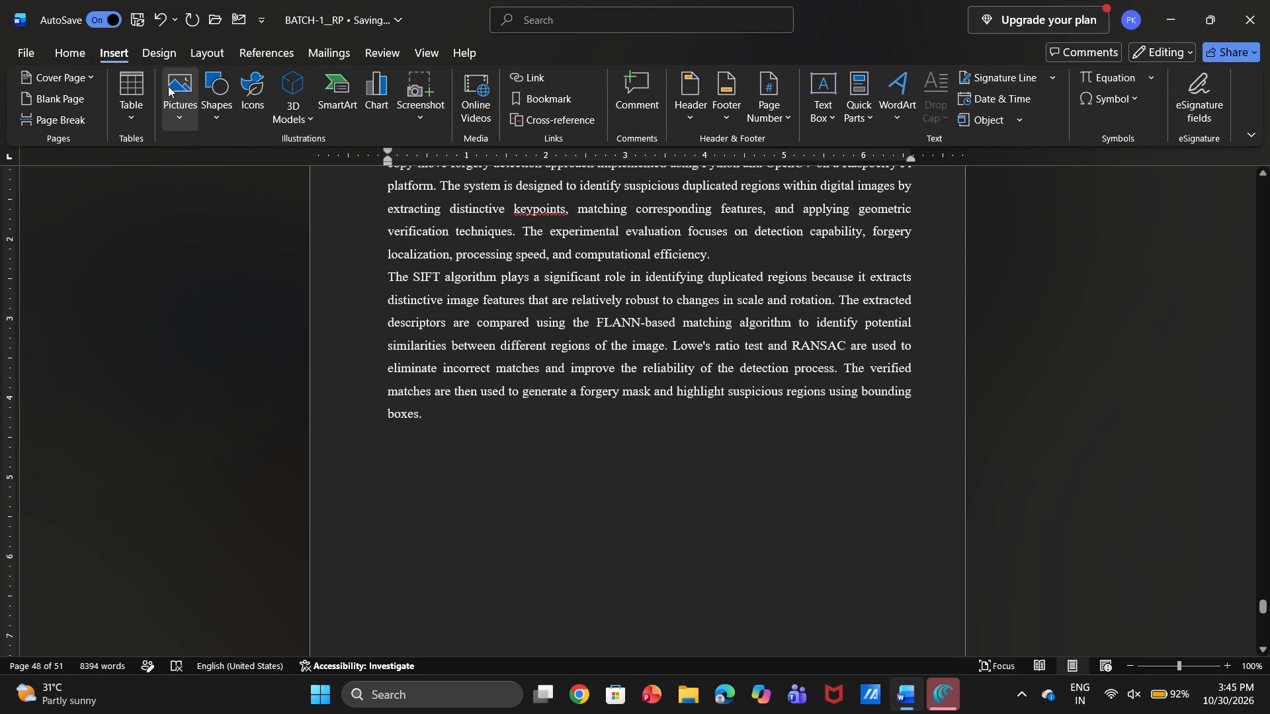
pyautogui.click(177, 89)
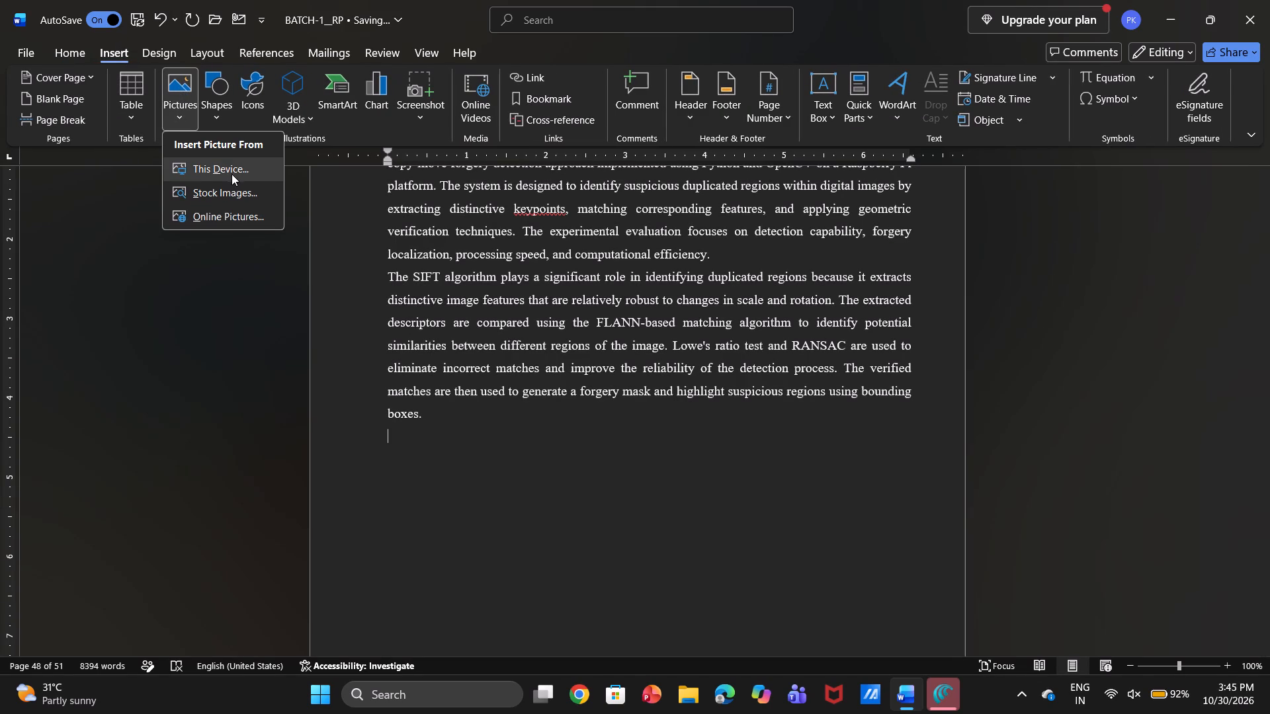
pyautogui.click(231, 173)
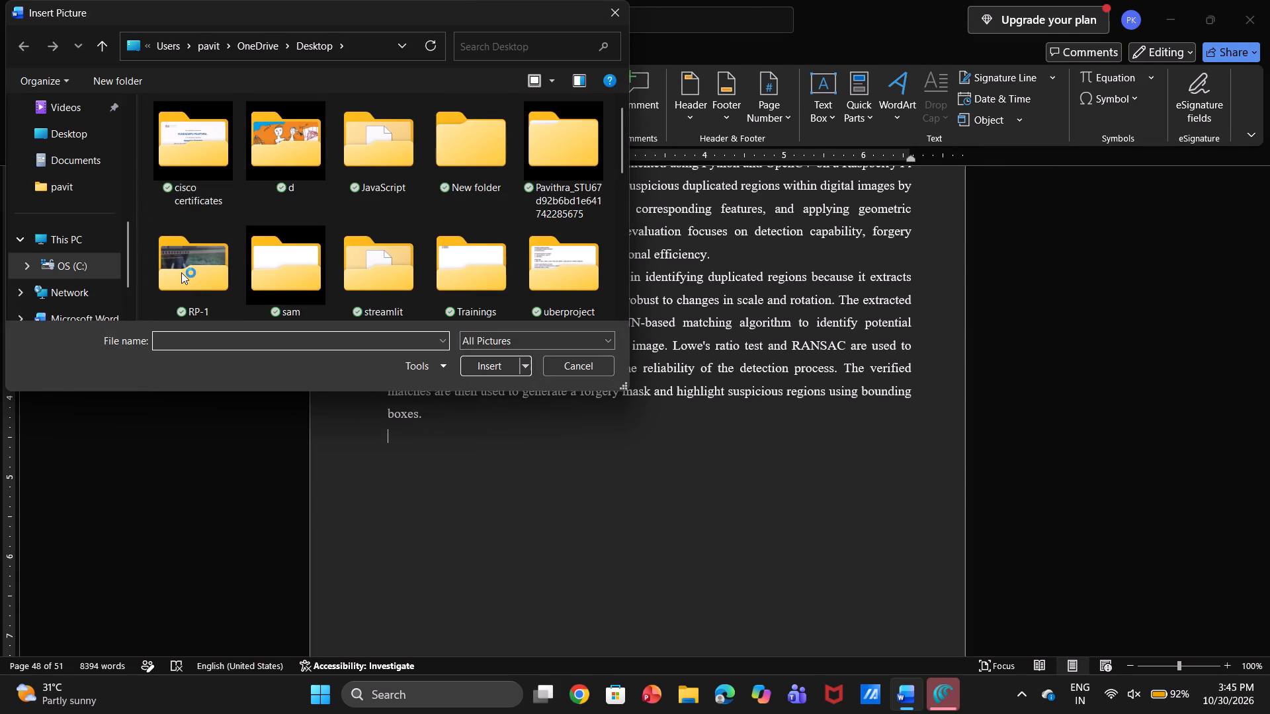
pyautogui.click(181, 272)
pyautogui.doubleClick(186, 274)
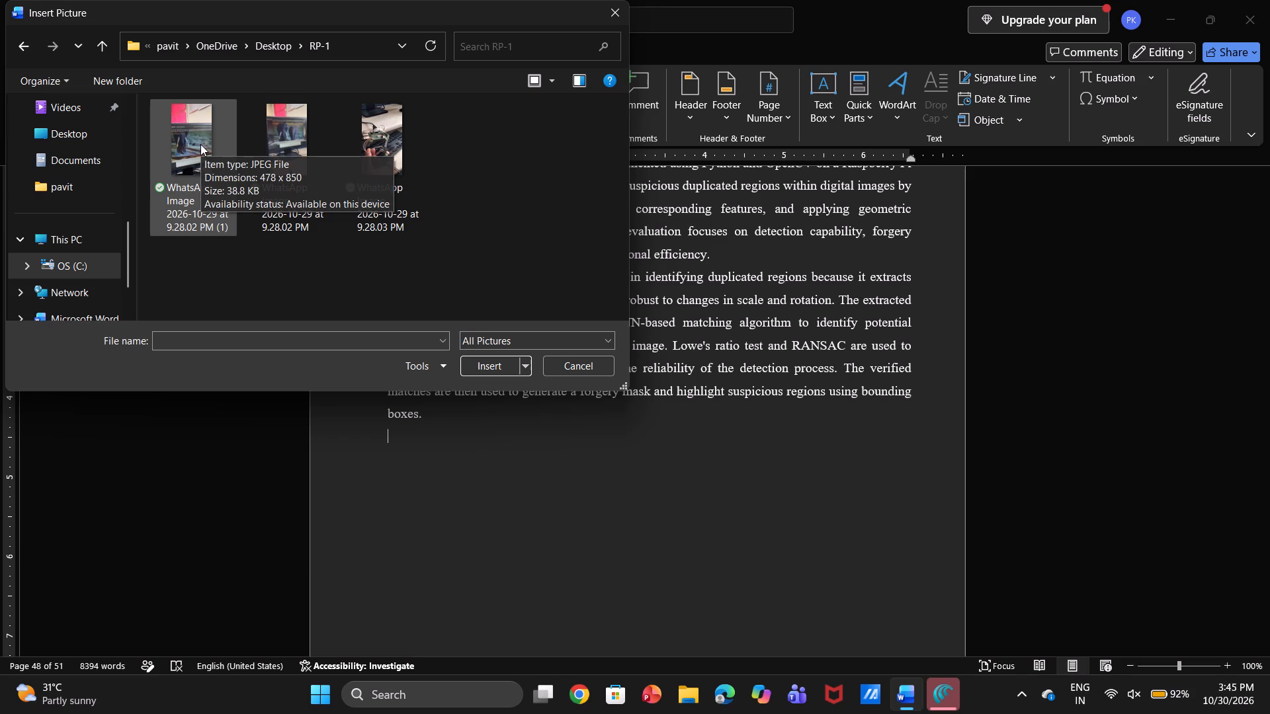
pyautogui.click(200, 144)
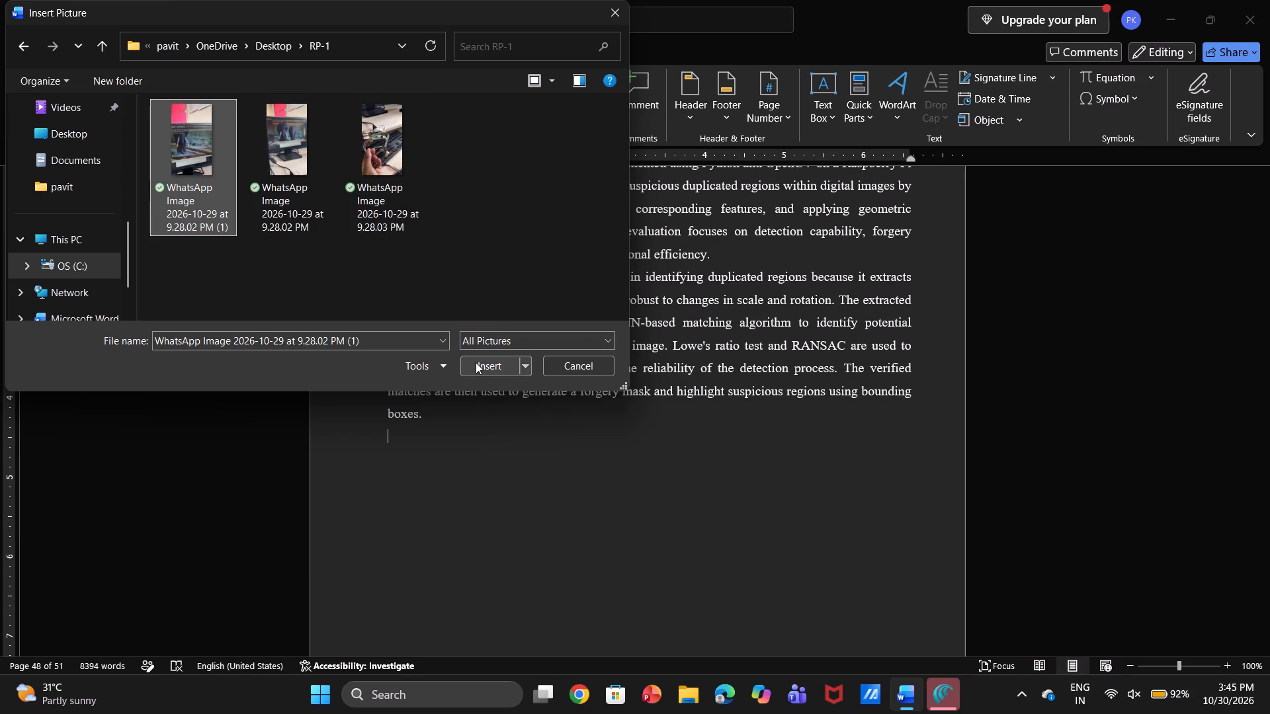
pyautogui.click(476, 362)
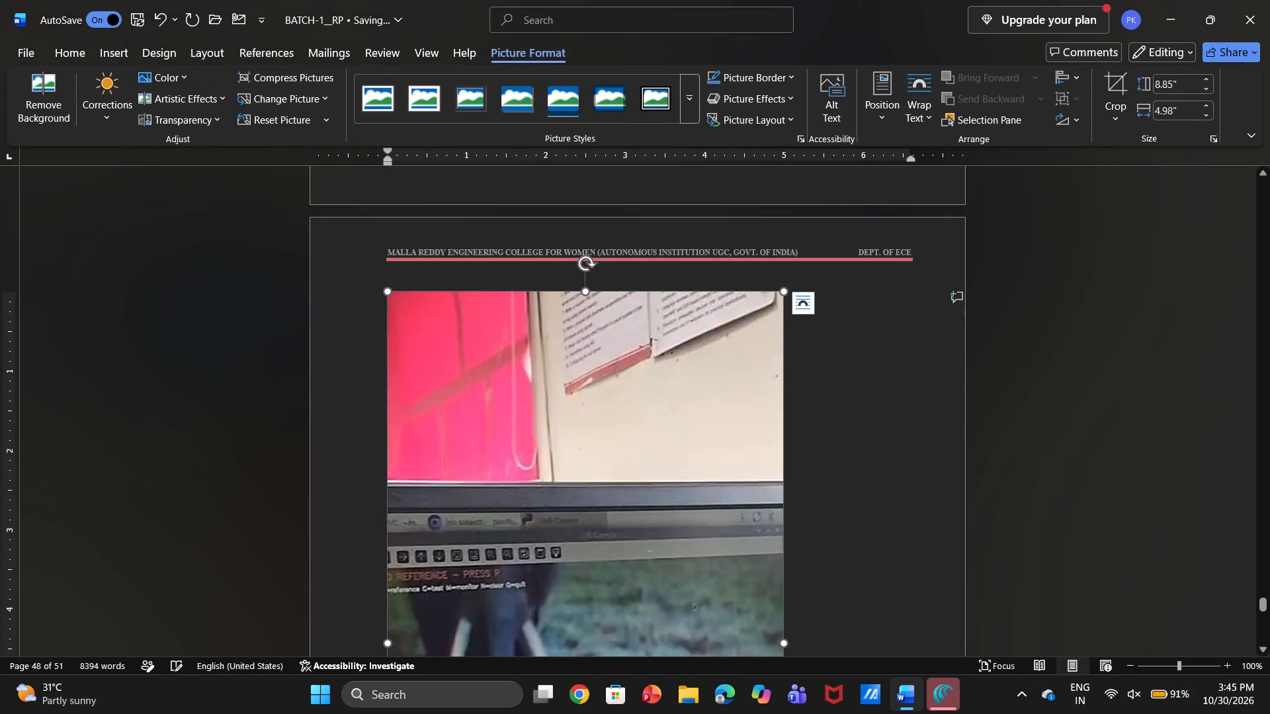
# Shrink only the height of the inserted monitor photo to about 3.62 inches, so it fits beneath the results text.
pyautogui.scroll(4, 499, 399)
pyautogui.scroll(-5, 499, 399)
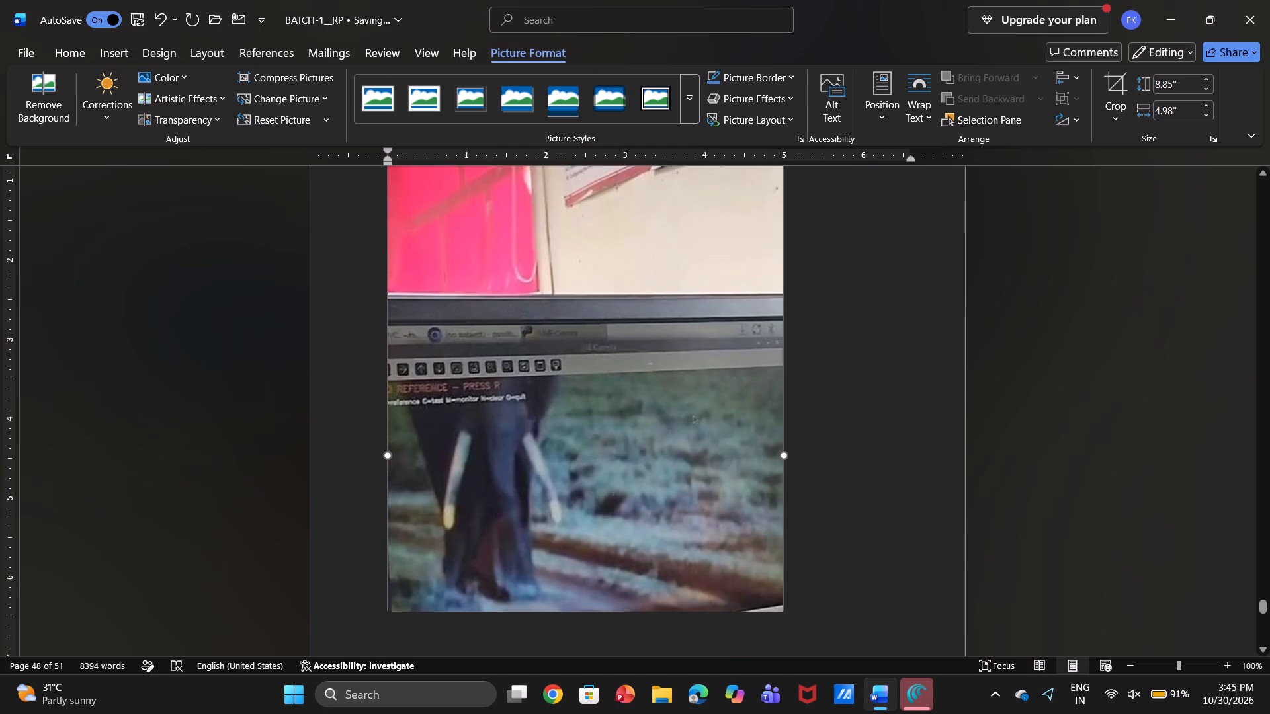
pyautogui.scroll(-9, 499, 399)
pyautogui.scroll(1, 499, 399)
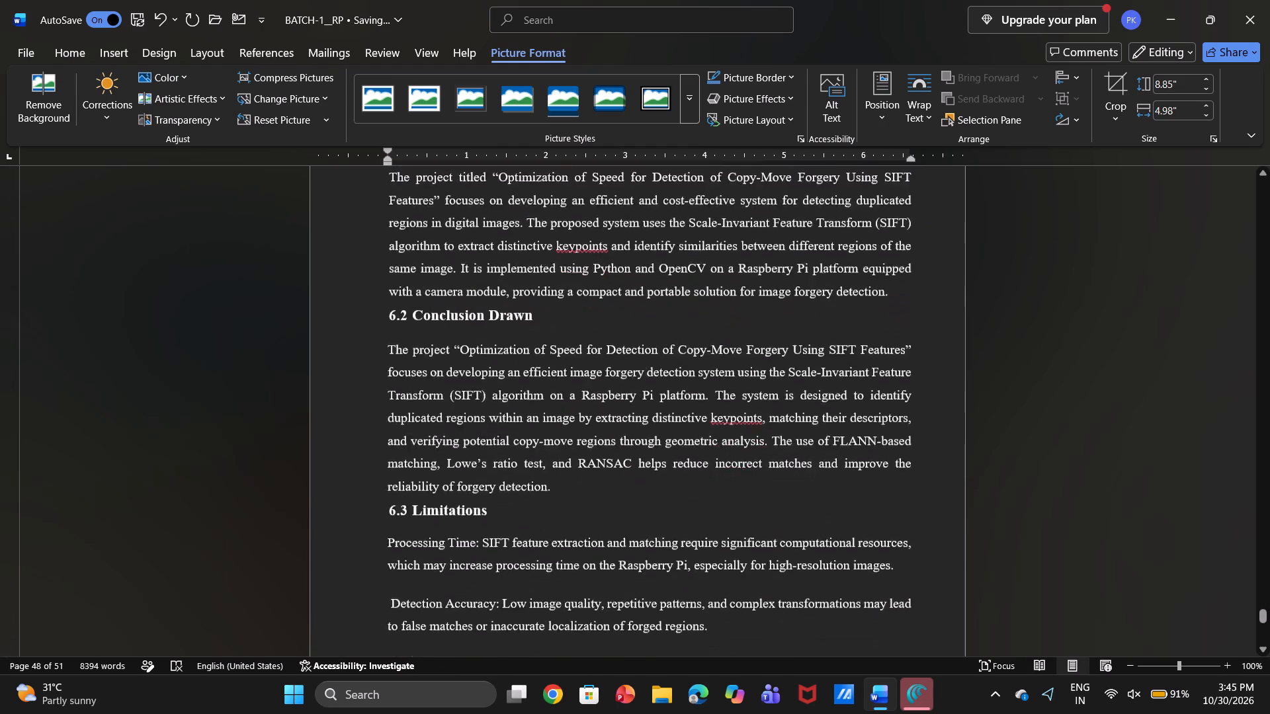
pyautogui.scroll(5, 499, 399)
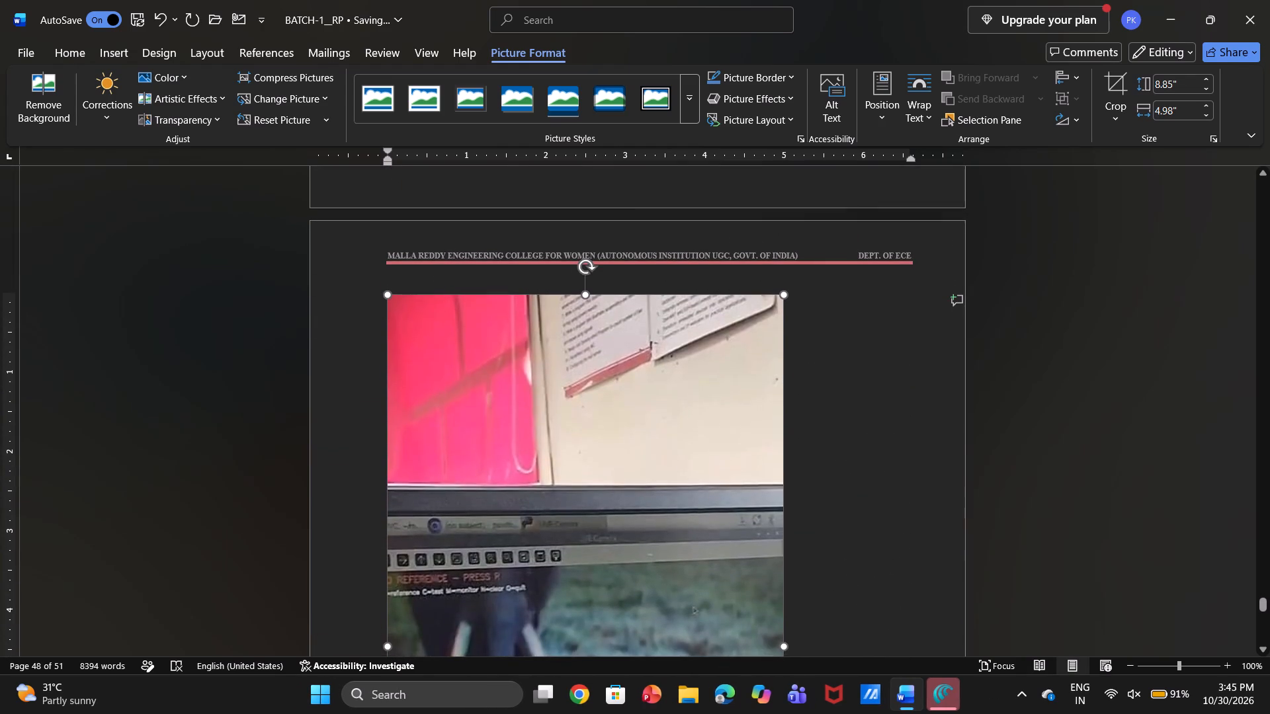
pyautogui.click(586, 299)
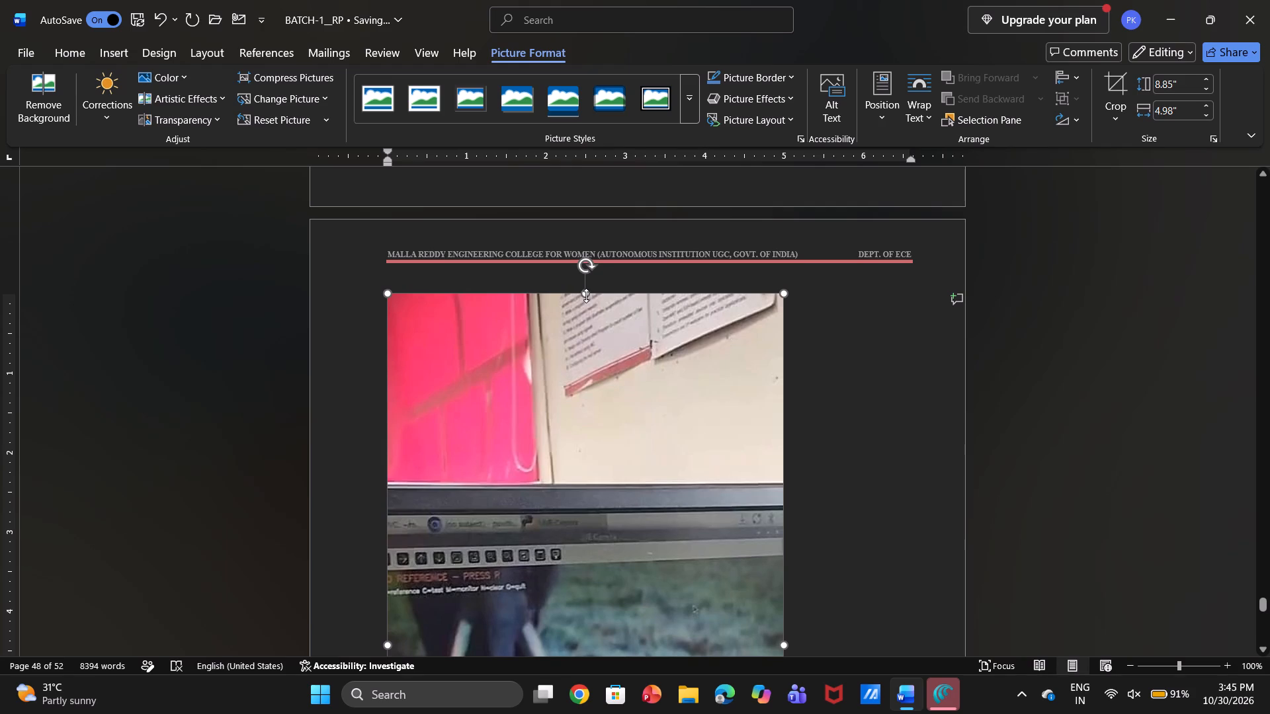
pyautogui.moveTo(589, 298); pyautogui.dragTo(583, 447)
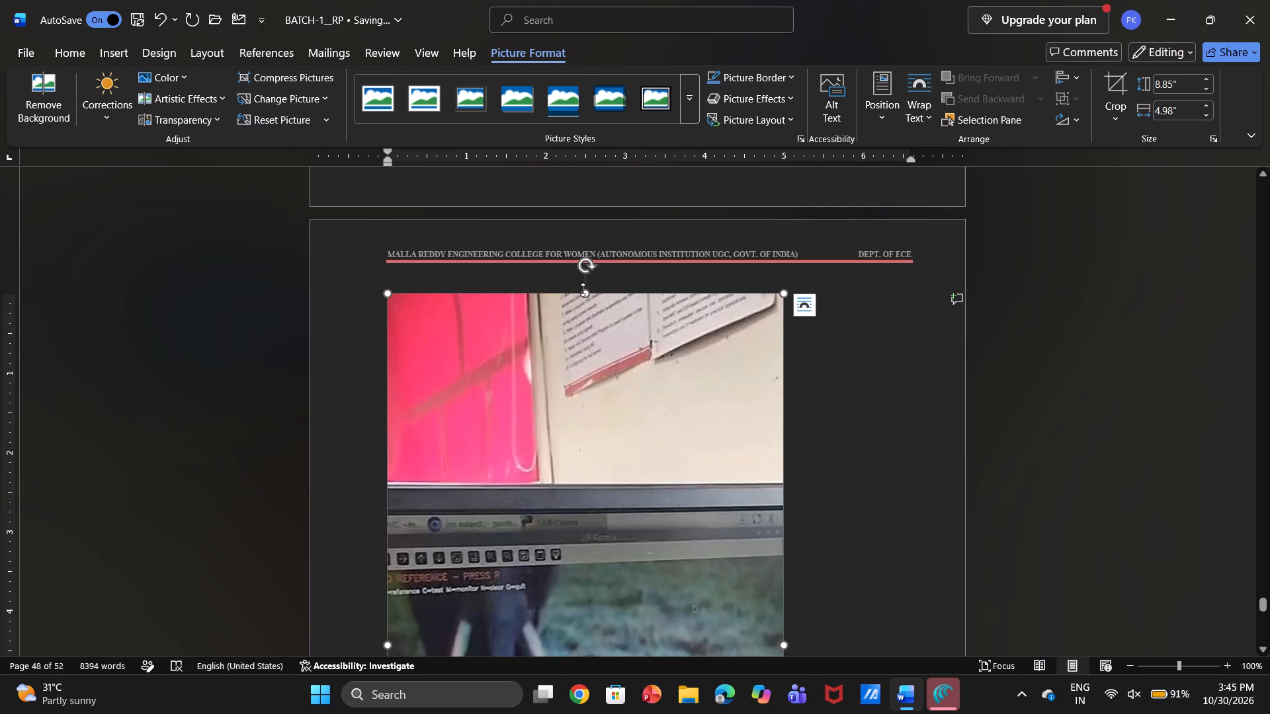
pyautogui.moveTo(583, 290); pyautogui.dragTo(605, 485)
pyautogui.scroll(2, 590, 311)
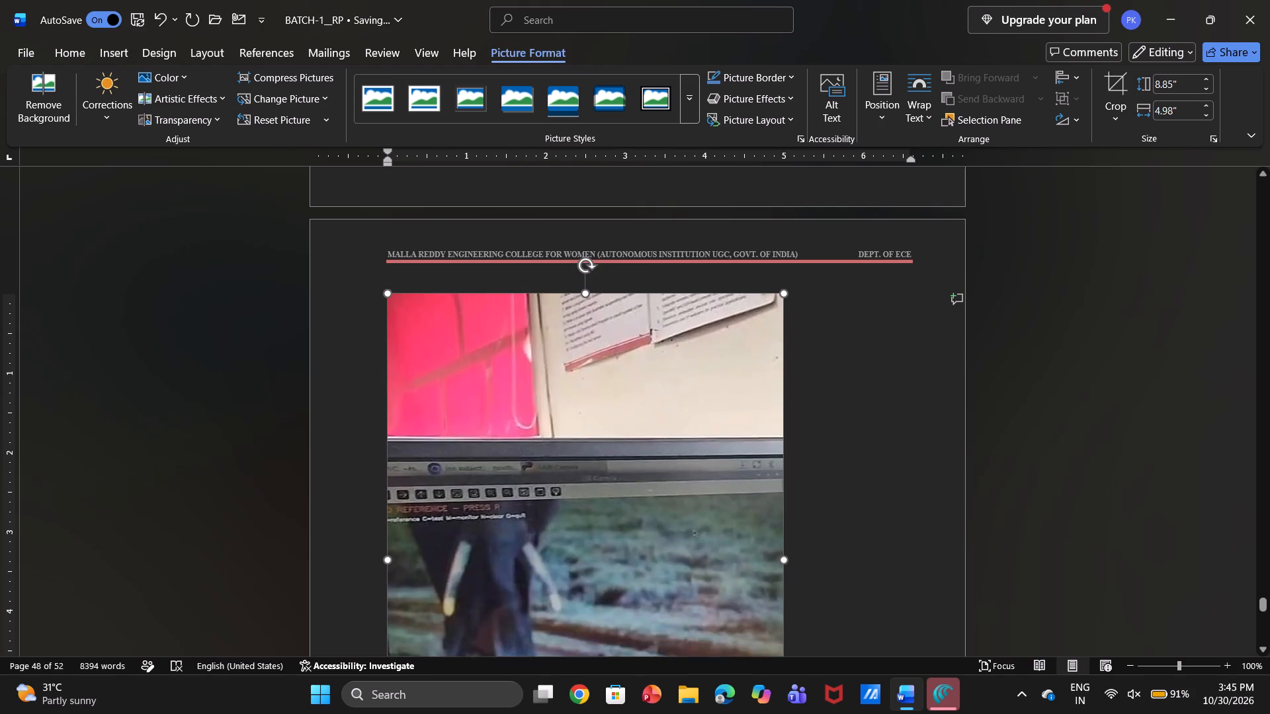
pyautogui.scroll(1, 605, 485)
pyautogui.moveTo(605, 485); pyautogui.dragTo(705, 669)
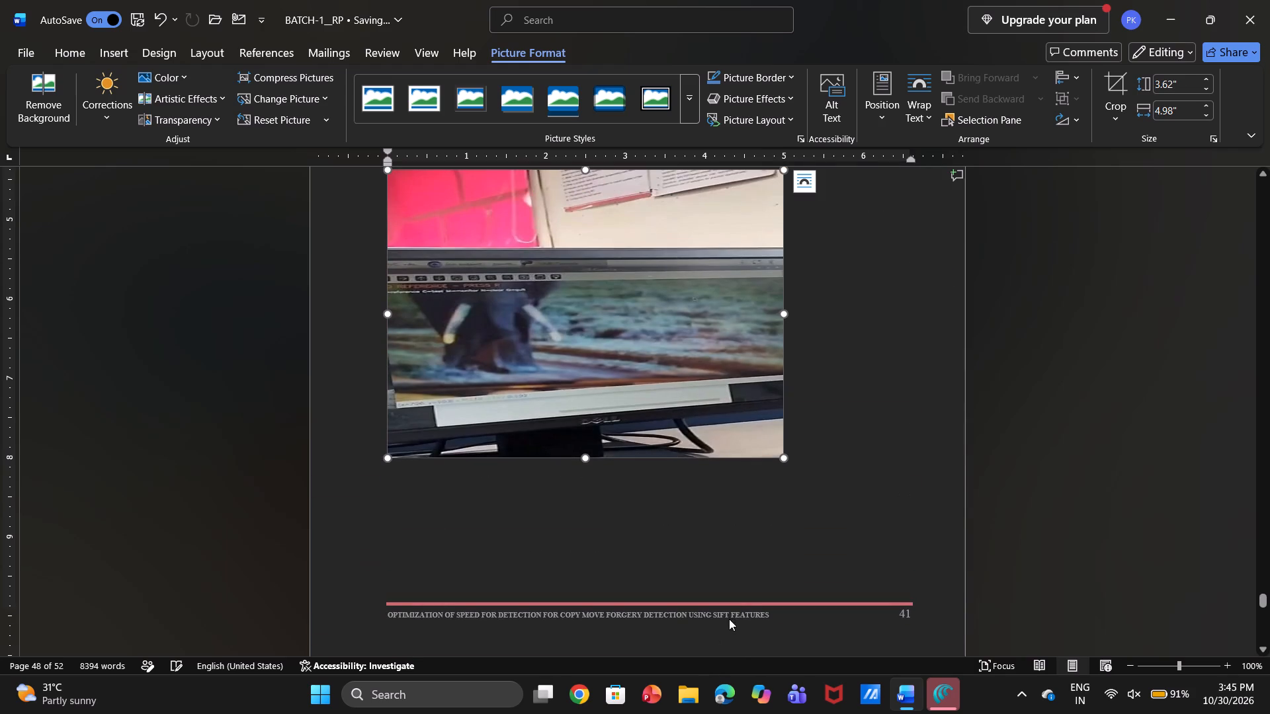
# Reduce the monitor photo further, to about 2.63 inches high and 2.4 inches wide.
pyautogui.scroll(2, 684, 476)
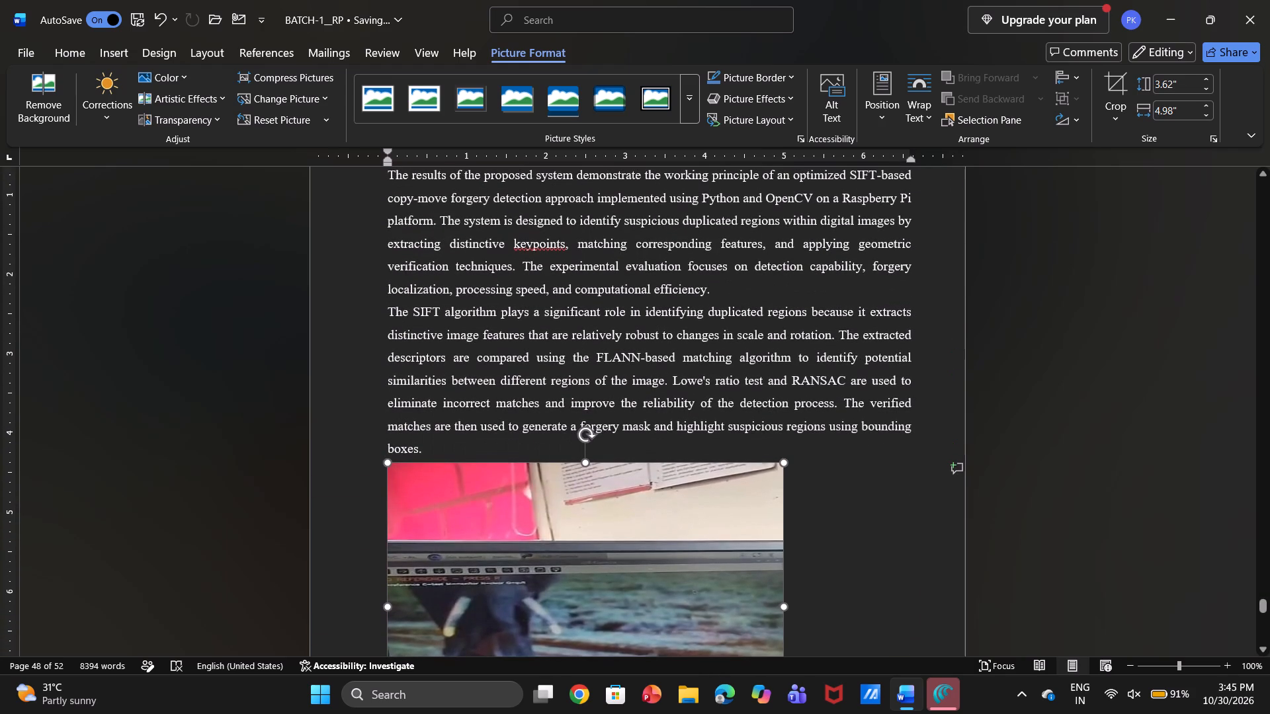
pyautogui.moveTo(785, 608); pyautogui.dragTo(655, 621)
pyautogui.hscroll(-1, 761, 612)
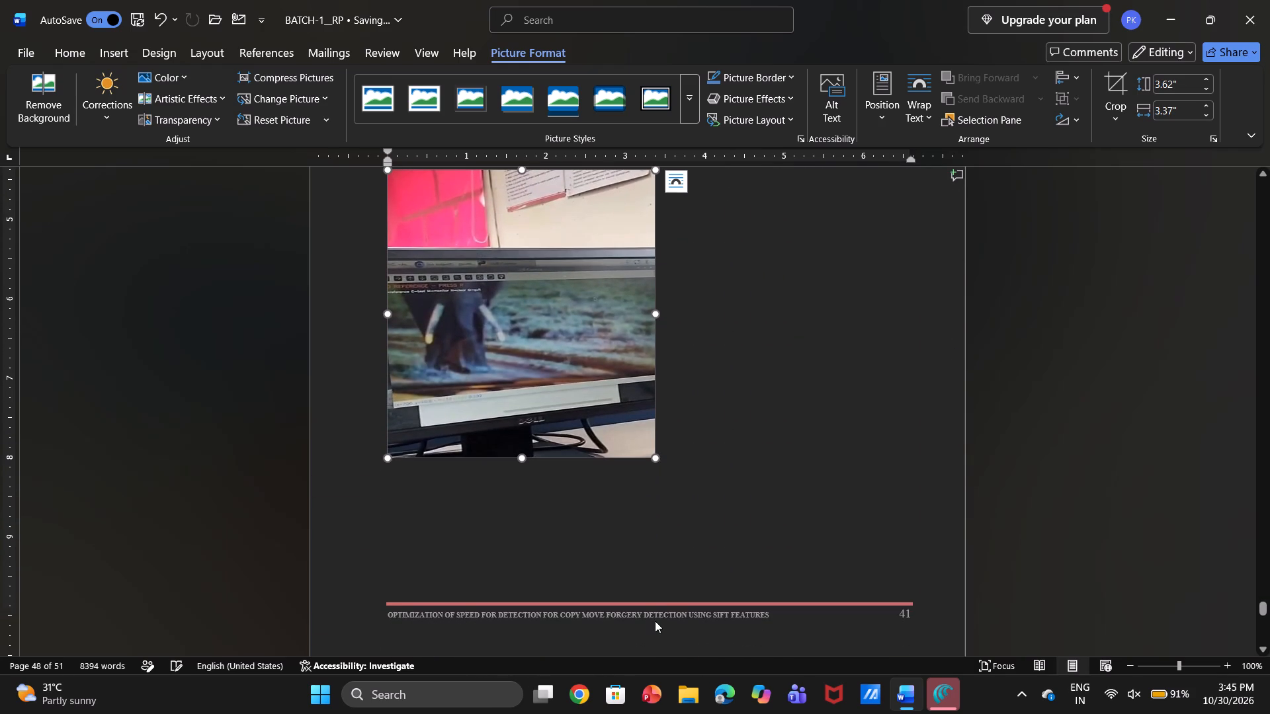
pyautogui.scroll(2, 573, 420)
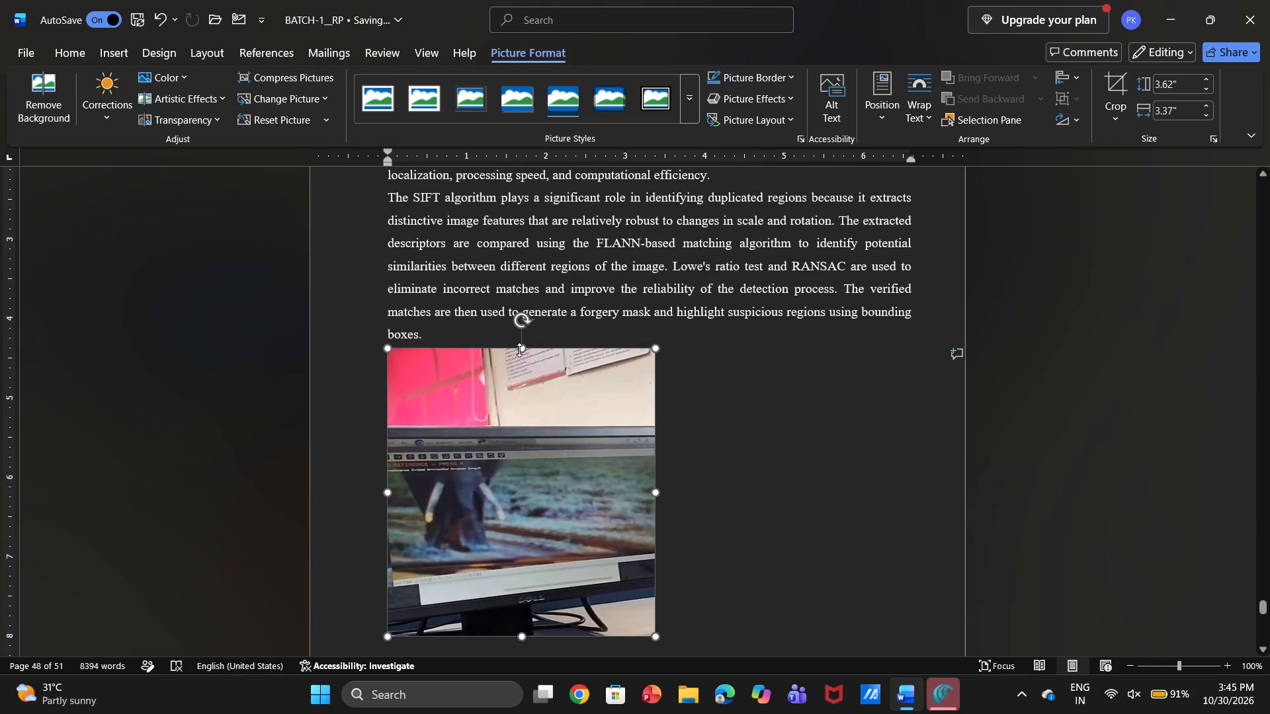
pyautogui.moveTo(521, 350); pyautogui.dragTo(529, 393)
pyautogui.scroll(1, 526, 376)
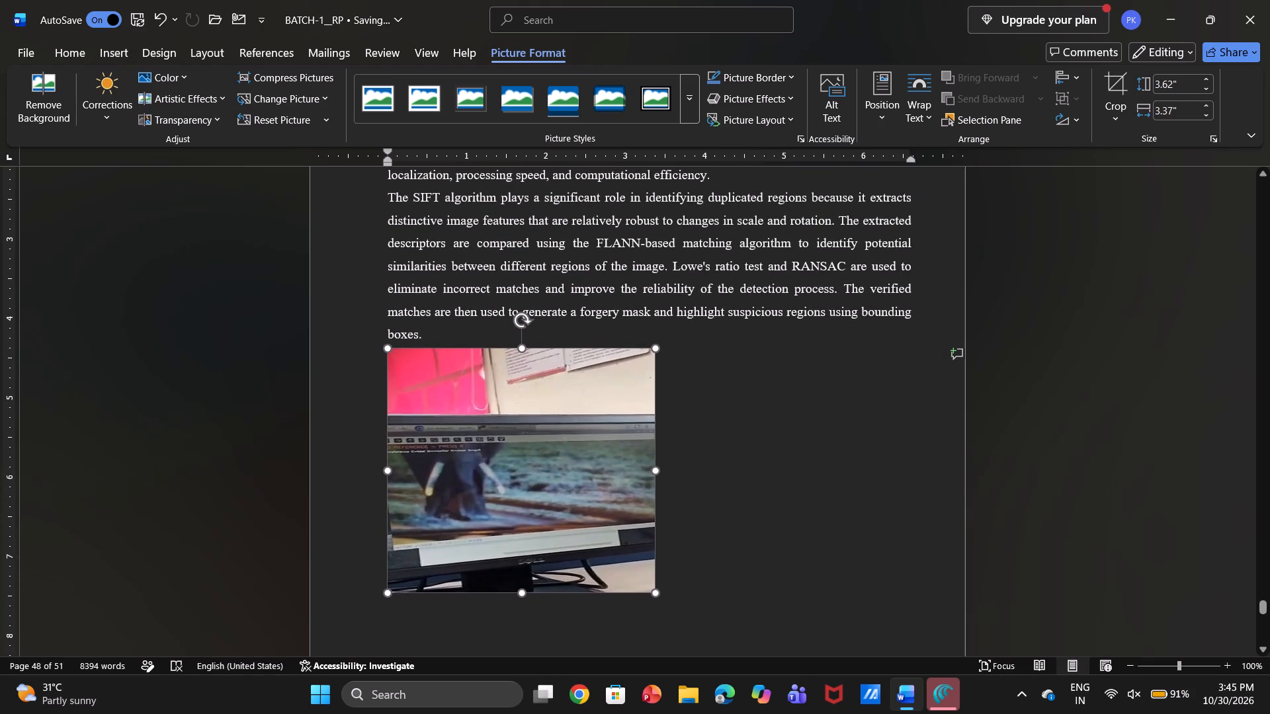
pyautogui.moveTo(529, 393); pyautogui.dragTo(538, 398)
pyautogui.scroll(1, 529, 393)
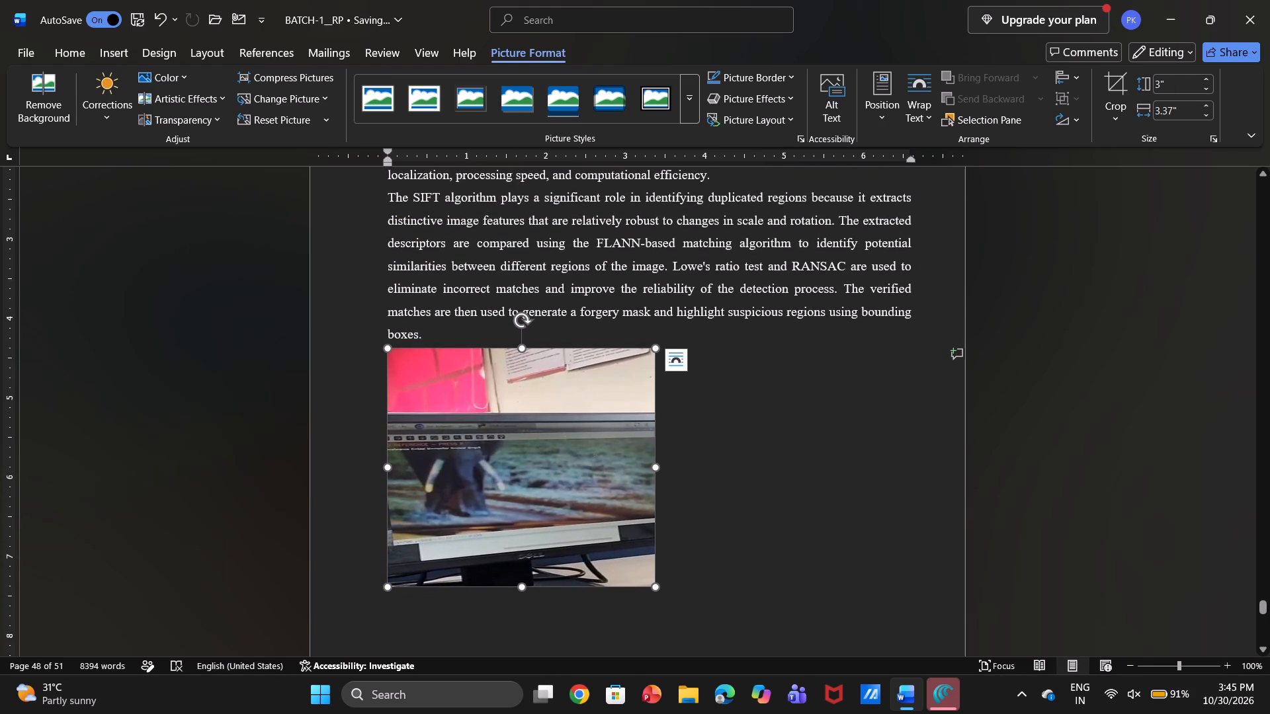
pyautogui.moveTo(392, 469); pyautogui.dragTo(465, 473)
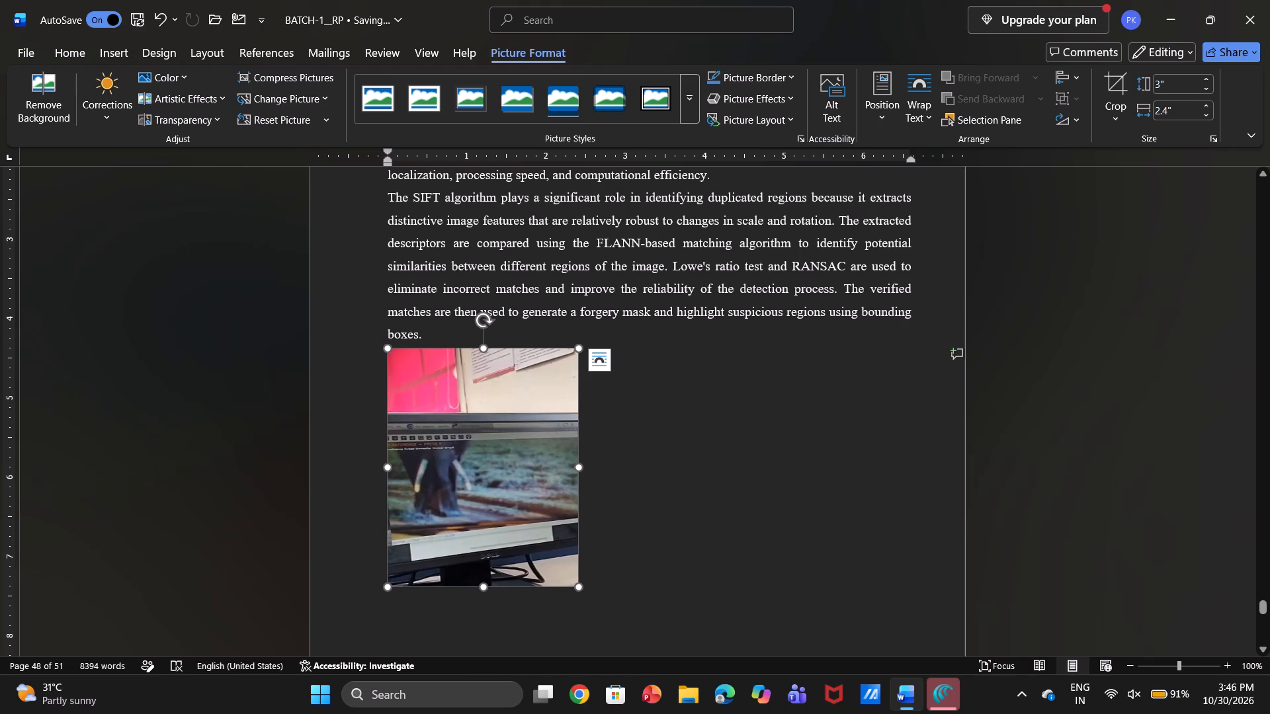
pyautogui.moveTo(484, 589); pyautogui.dragTo(523, 557)
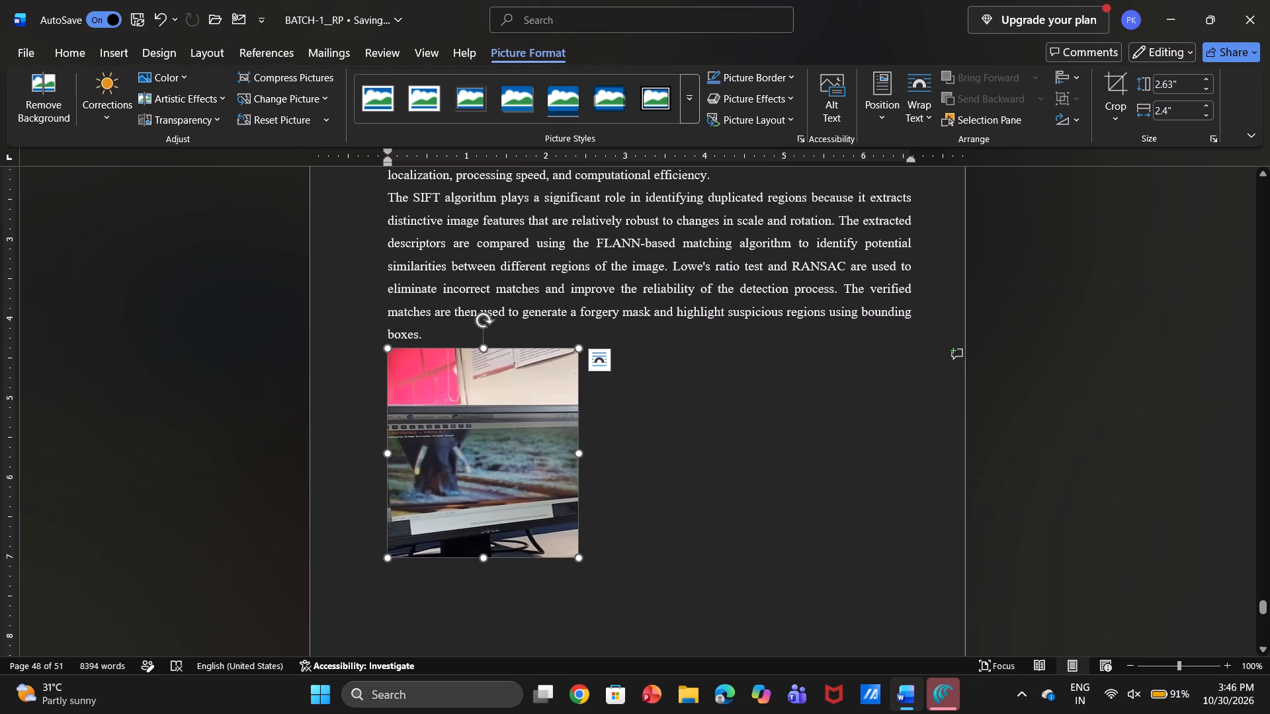
# Place the text cursor beside the resized one-elephant photo, below the SIFT results paragraph.
pyautogui.click(372, 364)
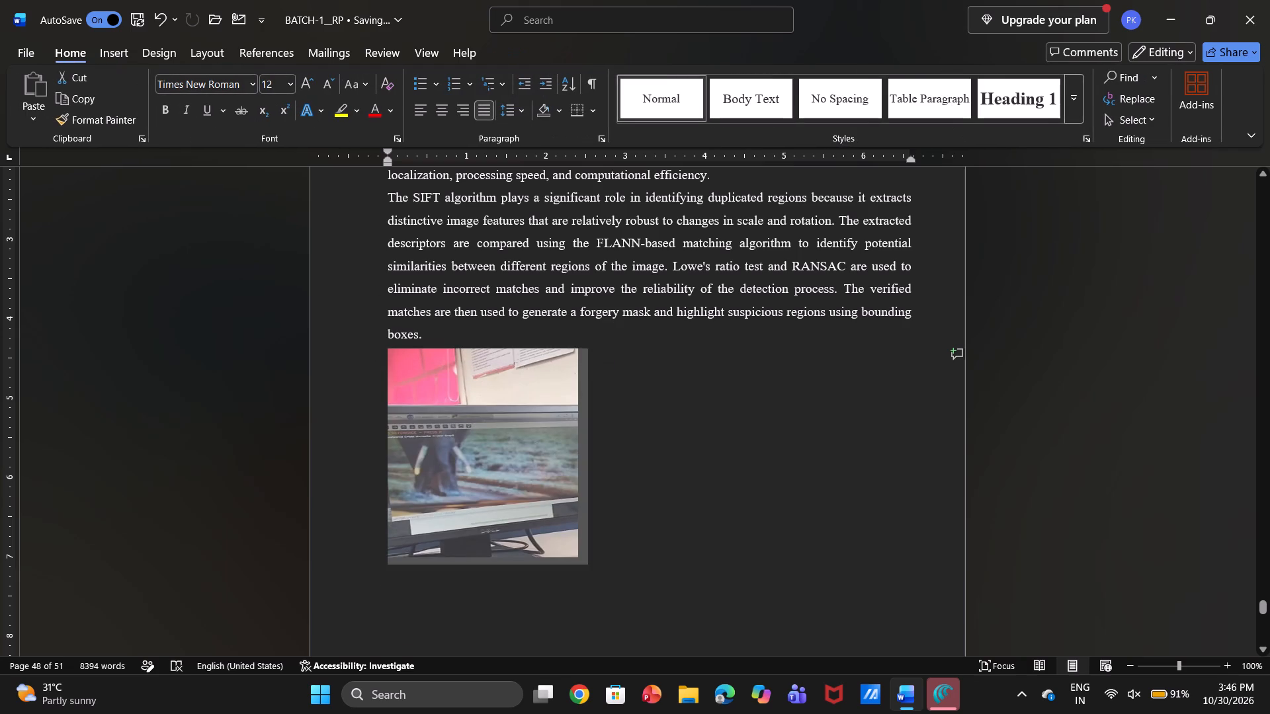
pyautogui.click(375, 360)
pyautogui.click(366, 372)
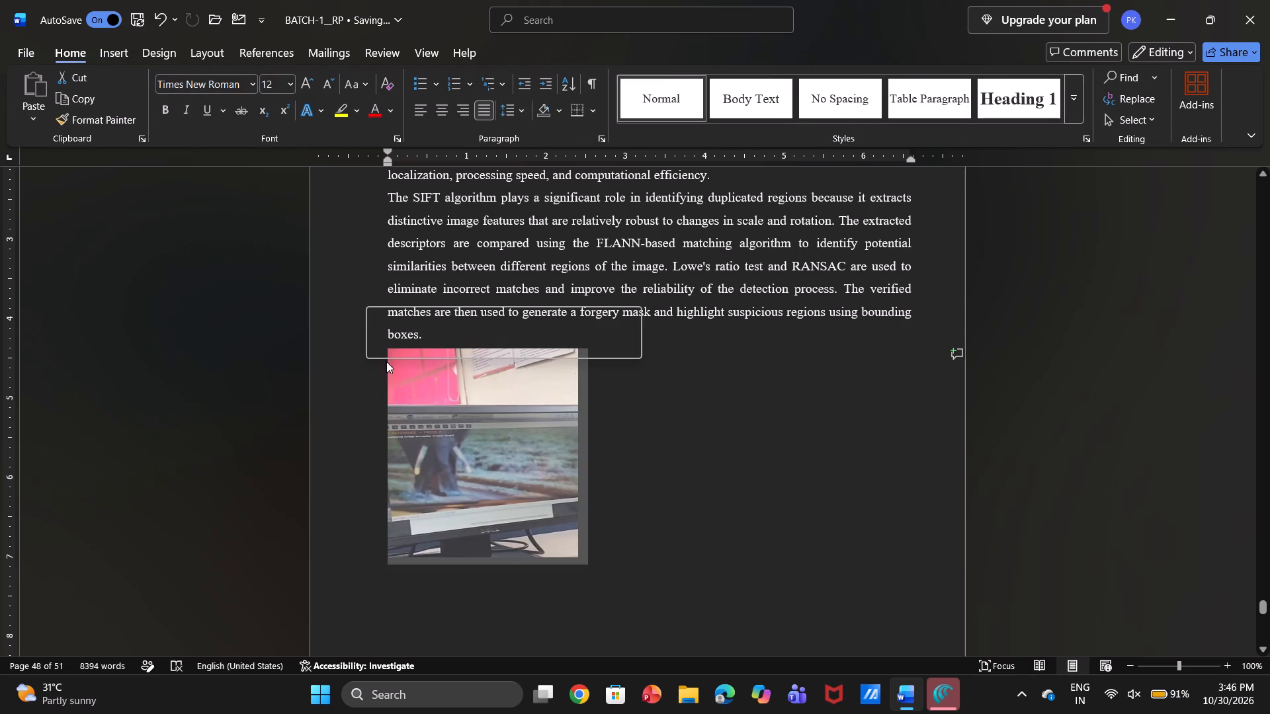
pyautogui.click(348, 423)
pyautogui.click(599, 432)
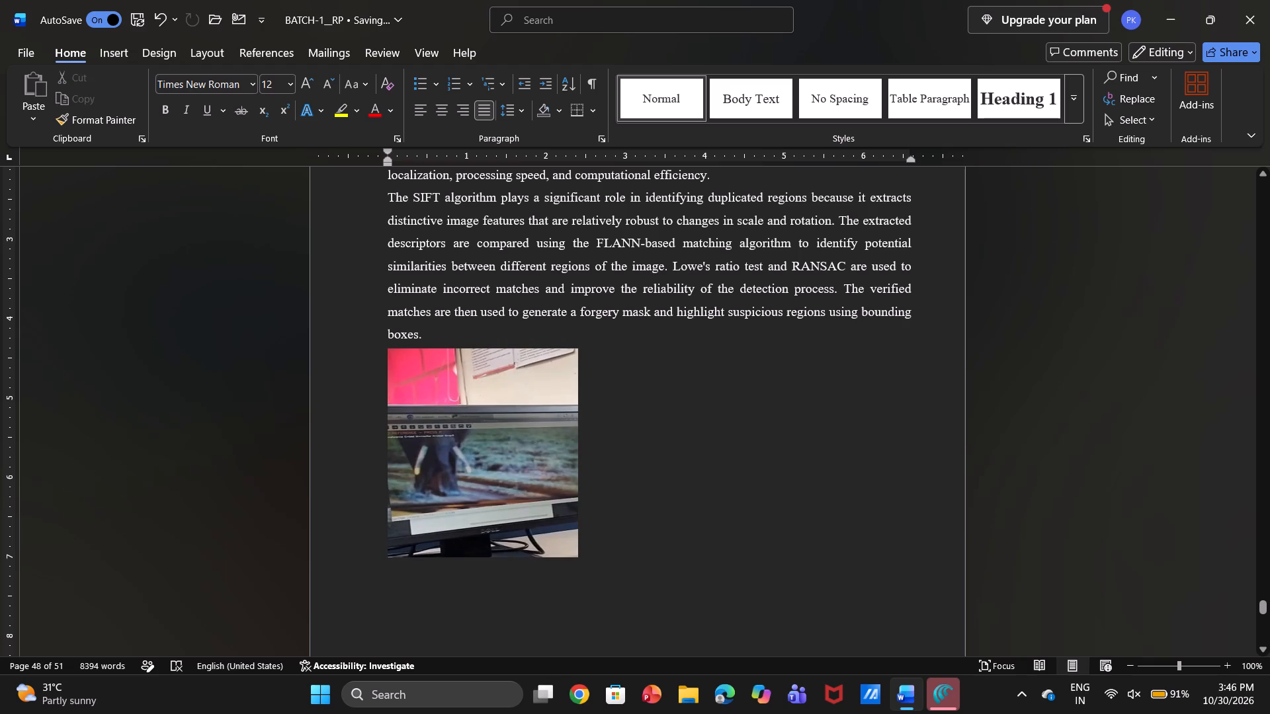
# Insert the two-elephant picture "WhatsApp Image 2026-10-29 at 9.28.02 PM" on a new line after the SIFT paragraph, above the one-elephant photo.
pyautogui.click(419, 335)
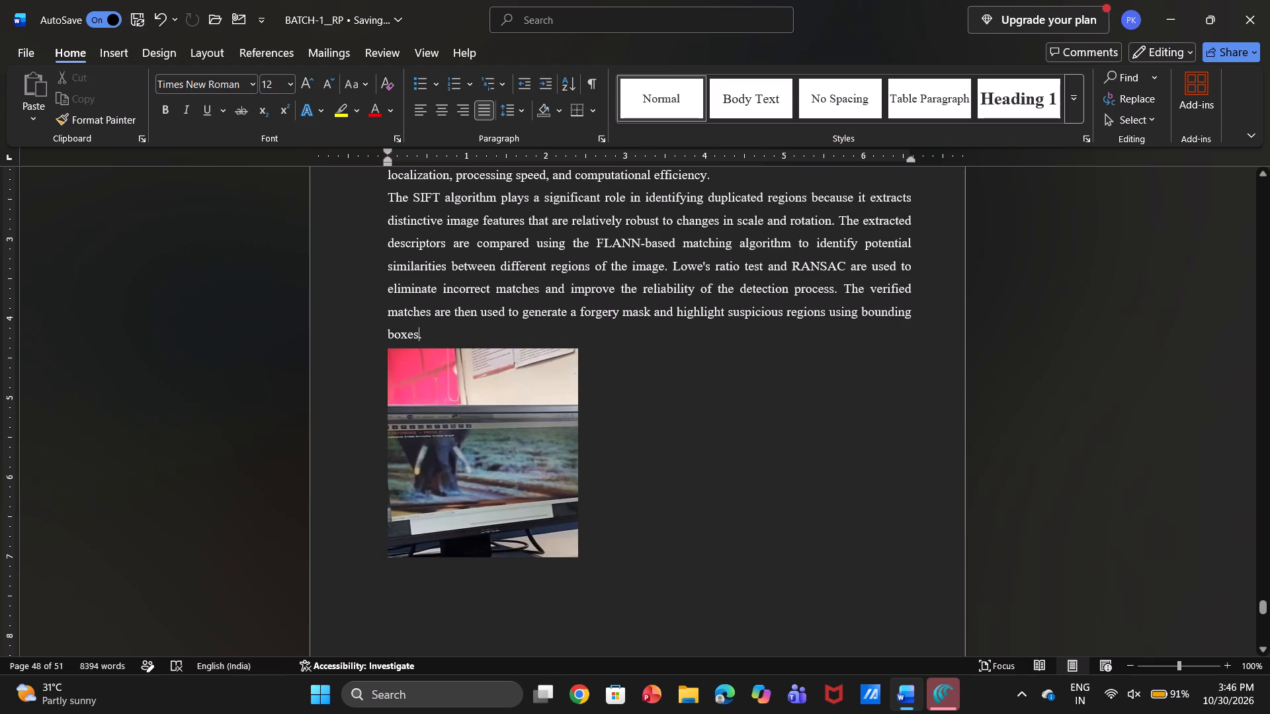
pyautogui.click(424, 335)
pyautogui.press('Return')
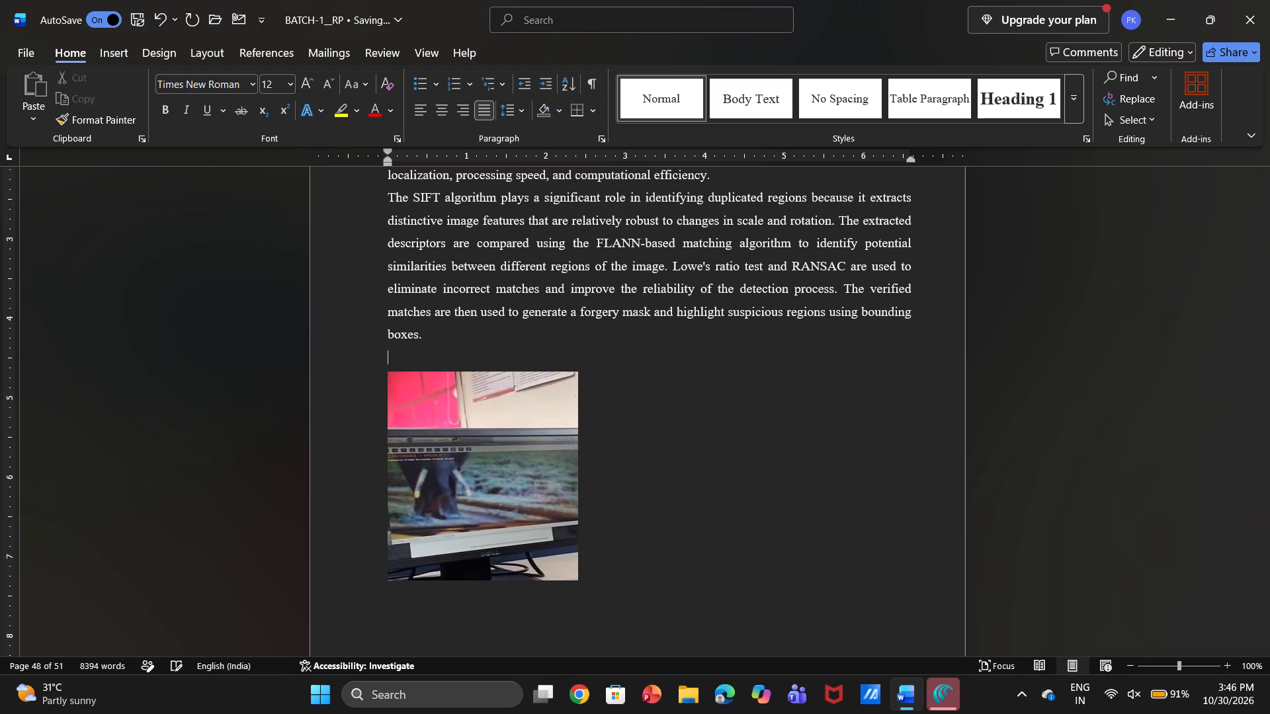
pyautogui.scroll(-1, 424, 335)
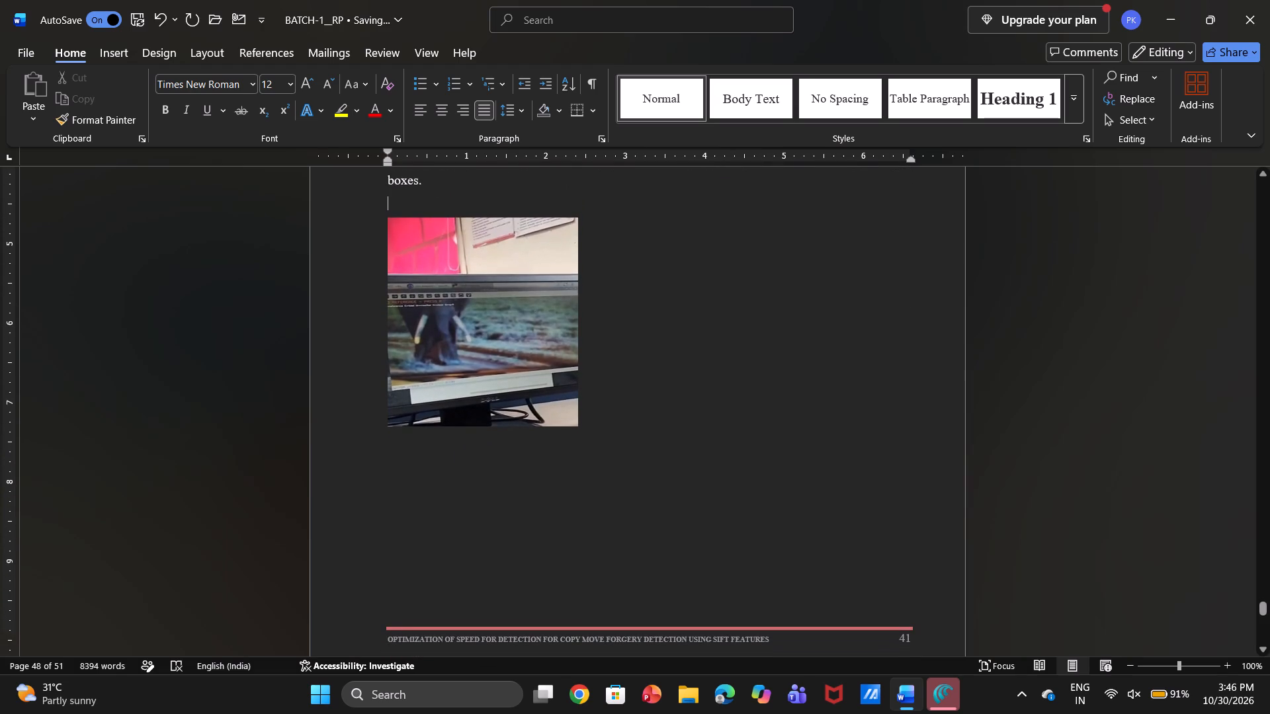
pyautogui.click(112, 49)
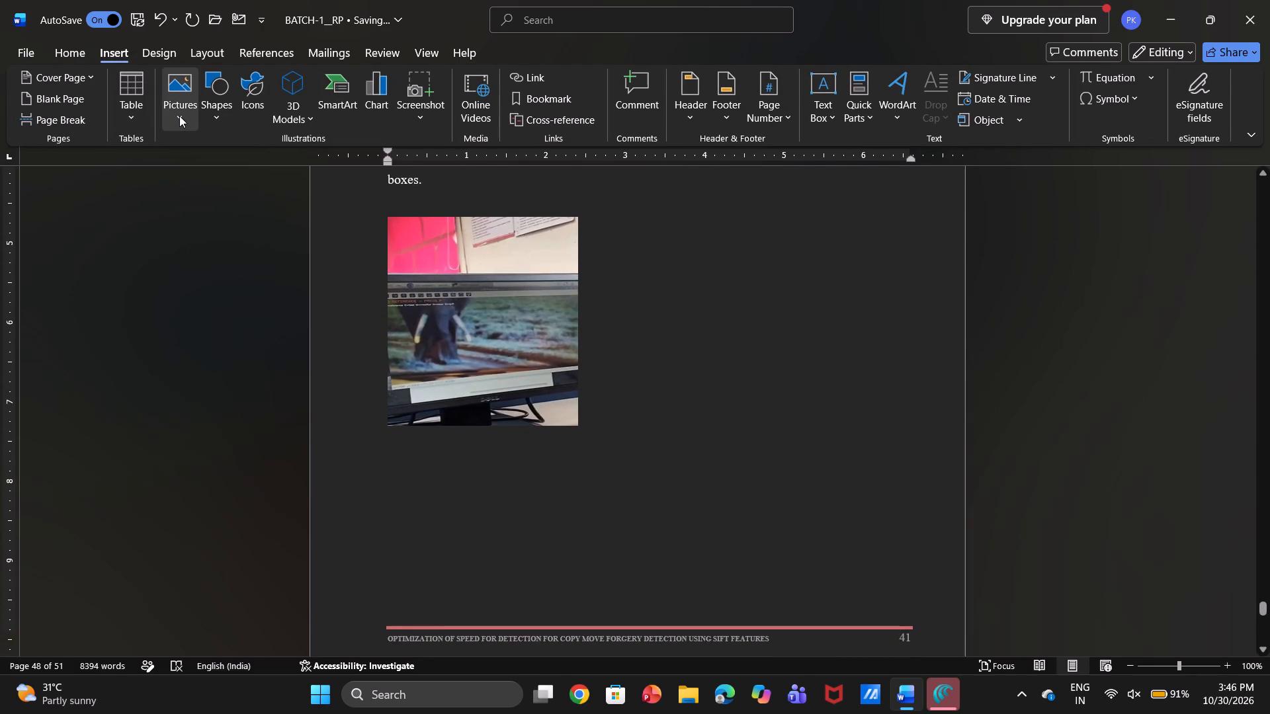
pyautogui.click(179, 116)
pyautogui.click(211, 173)
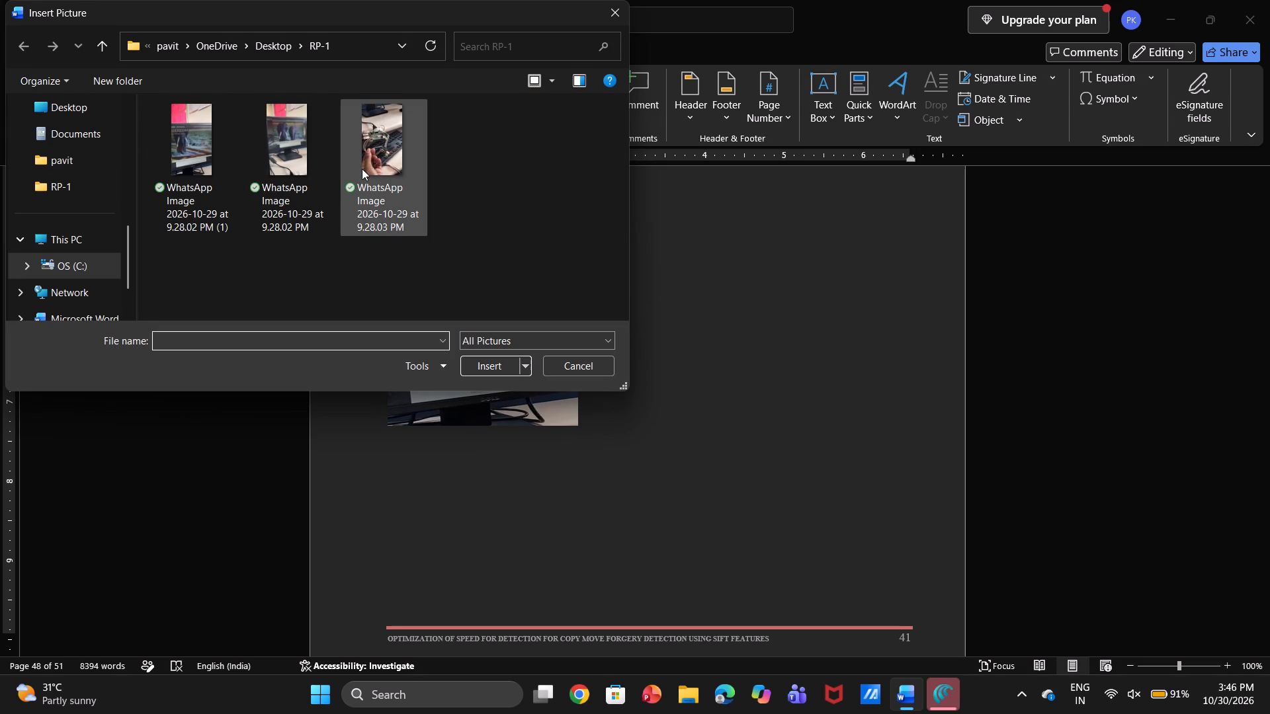
pyautogui.click(294, 144)
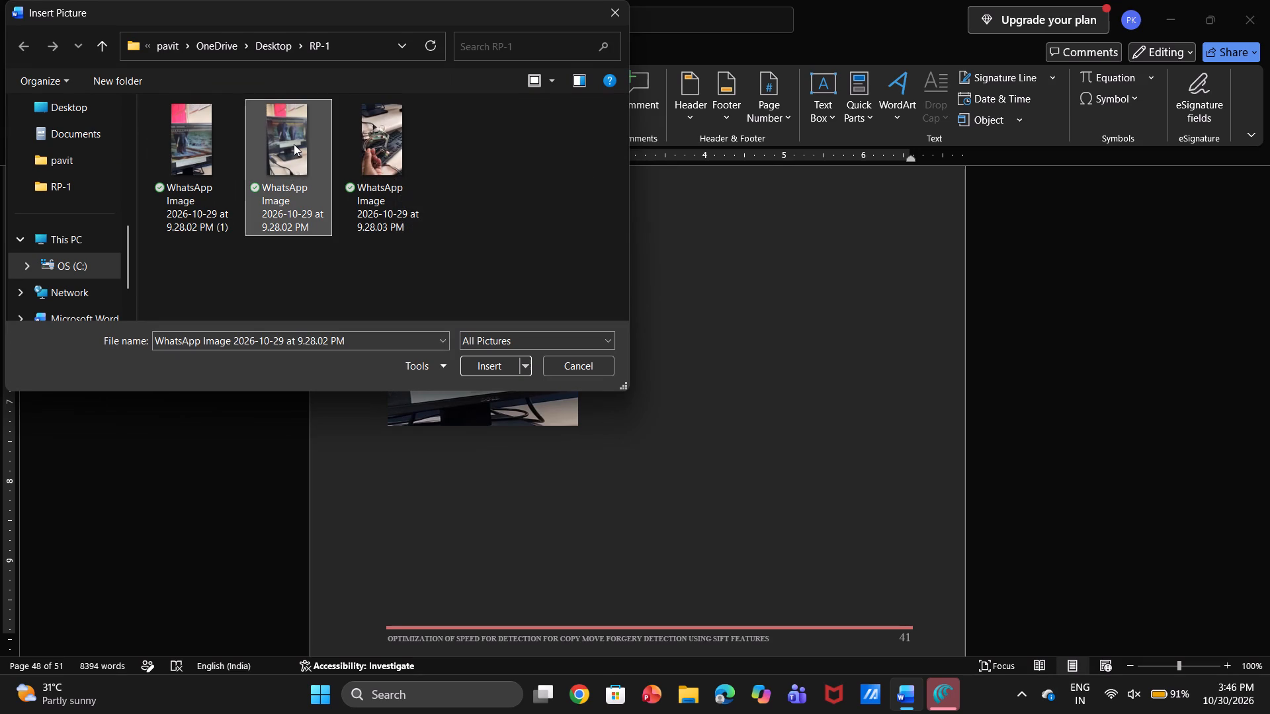
pyautogui.click(483, 364)
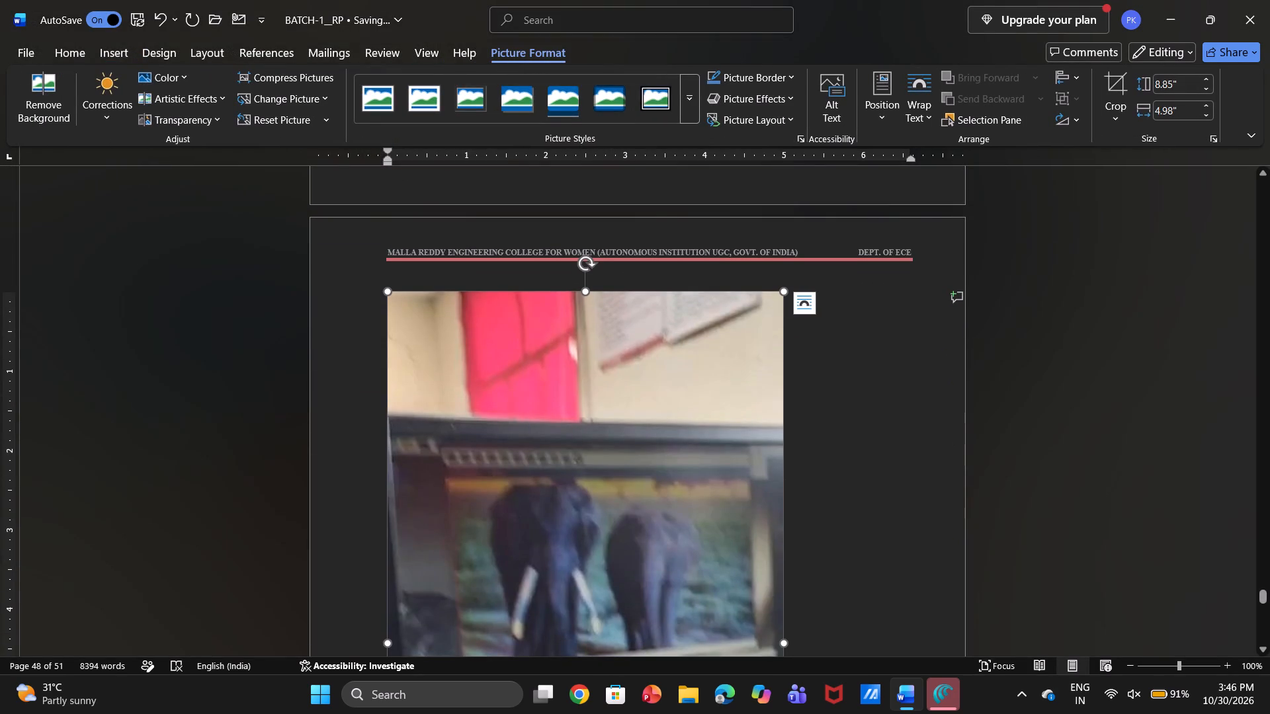
# Reduce the height of the inserted two-elephant monitor photo so it fits below the SIFT results paragraph, keeping its width.
pyautogui.scroll(-5, 586, 368)
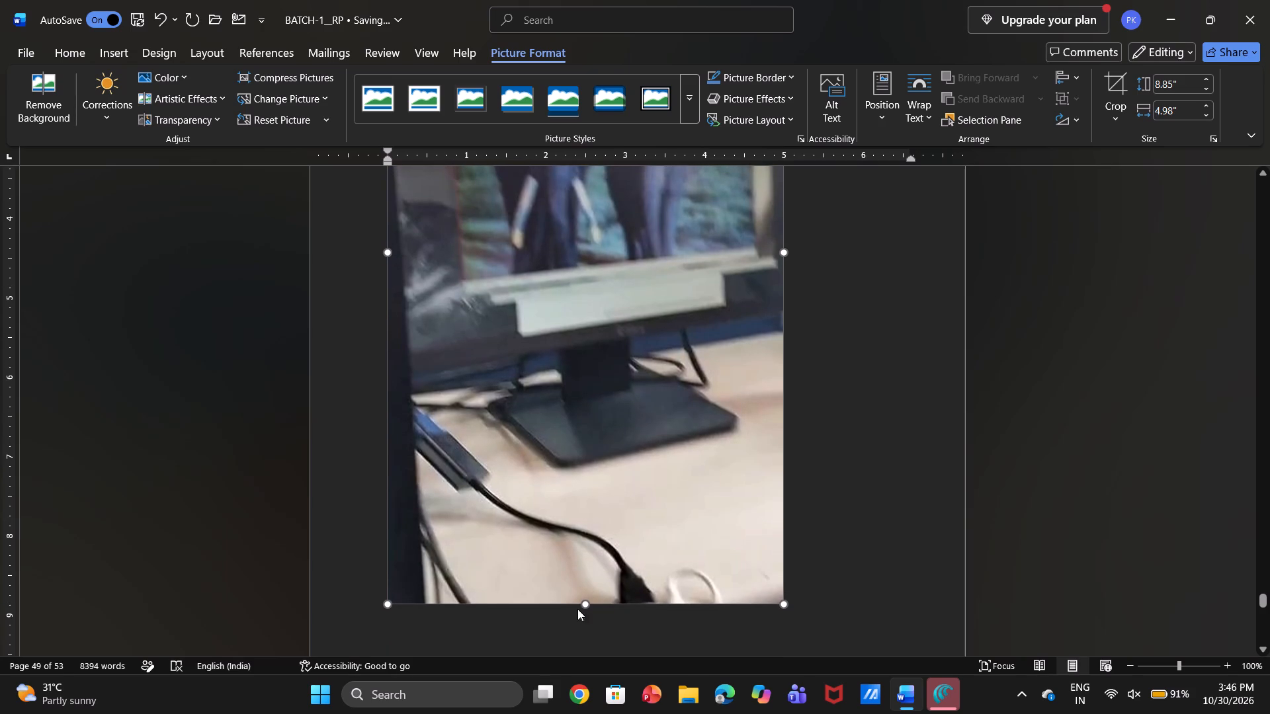
pyautogui.moveTo(583, 604); pyautogui.dragTo(582, 425)
pyautogui.scroll(-1, 587, 542)
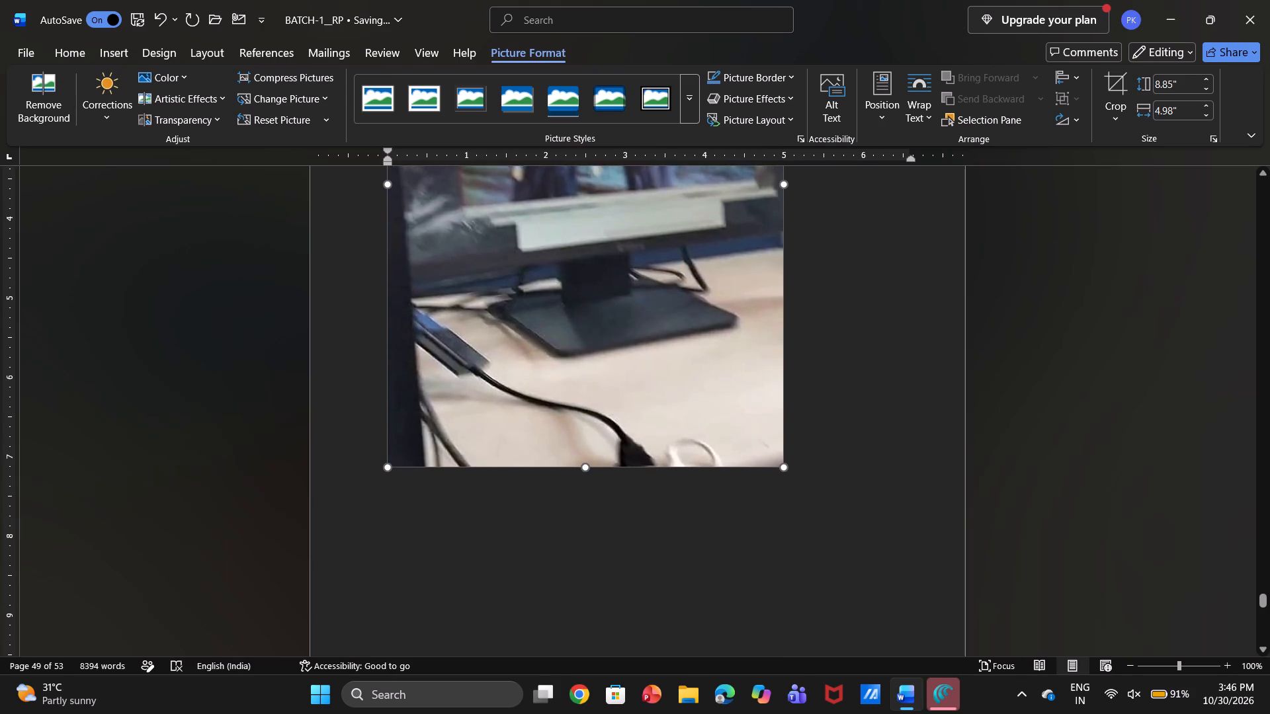
pyautogui.scroll(-1, 582, 425)
pyautogui.moveTo(582, 425); pyautogui.dragTo(585, 327)
pyautogui.scroll(3, 634, 321)
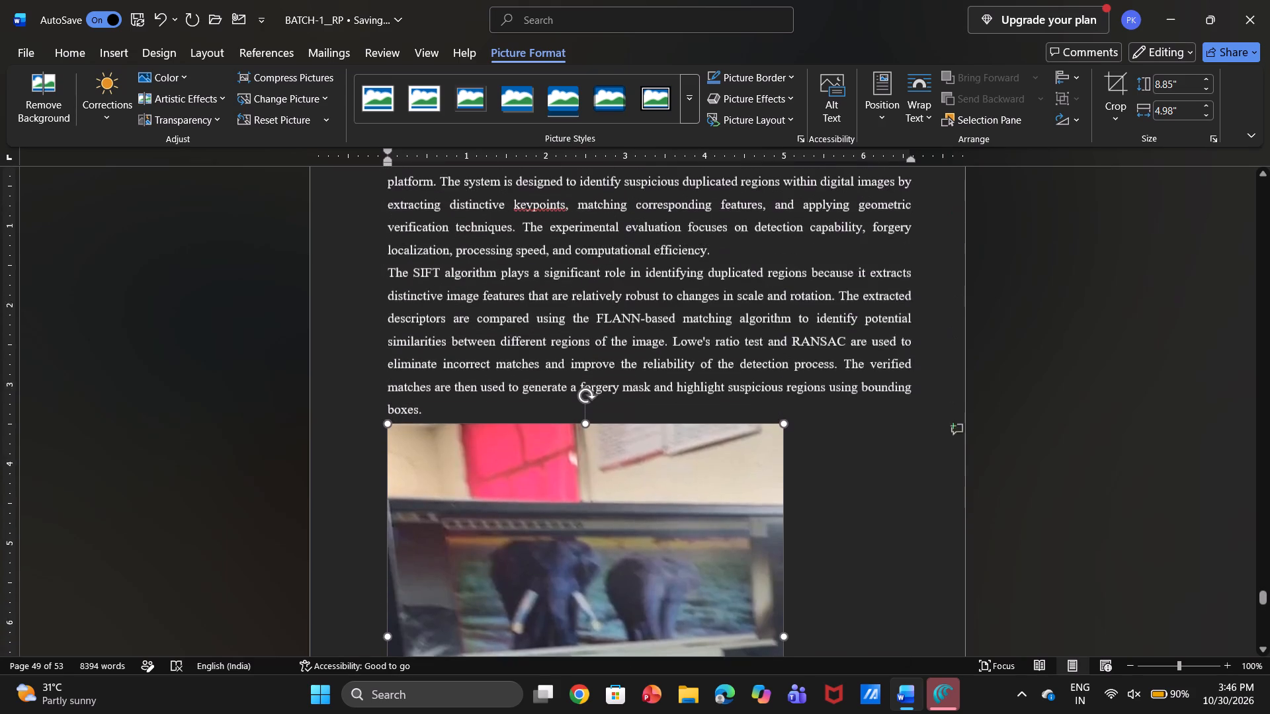
pyautogui.scroll(-1, 634, 321)
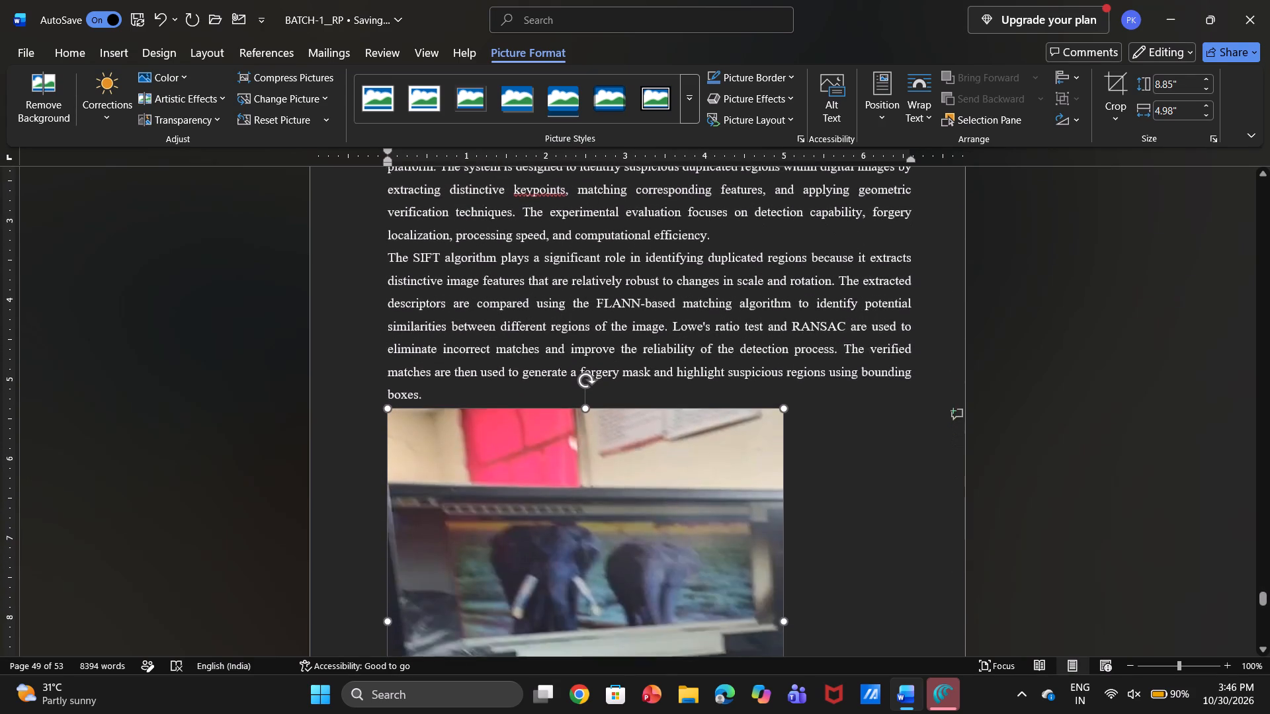
pyautogui.scroll(-1, 634, 321)
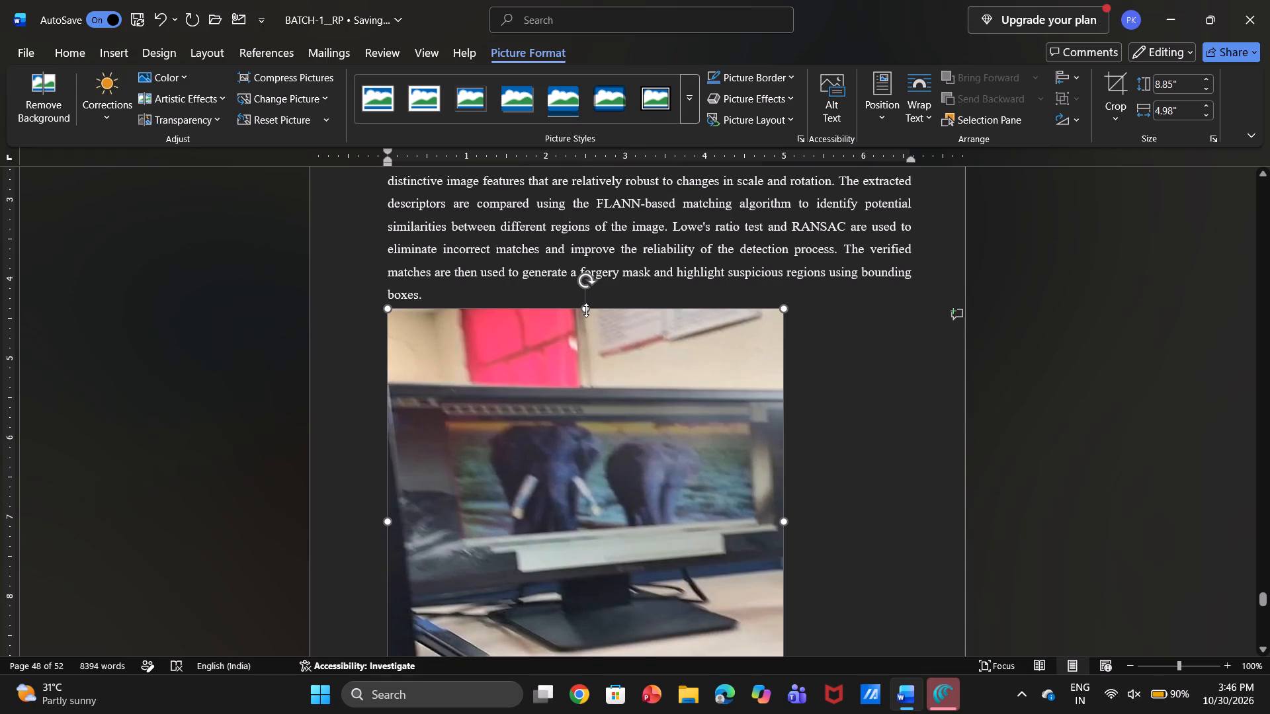
# Shrink the two-elephant monitor photo below the results paragraph to about 2.83" high and 2.52" wide.
pyautogui.moveTo(587, 310); pyautogui.dragTo(603, 502)
pyautogui.scroll(1, 589, 337)
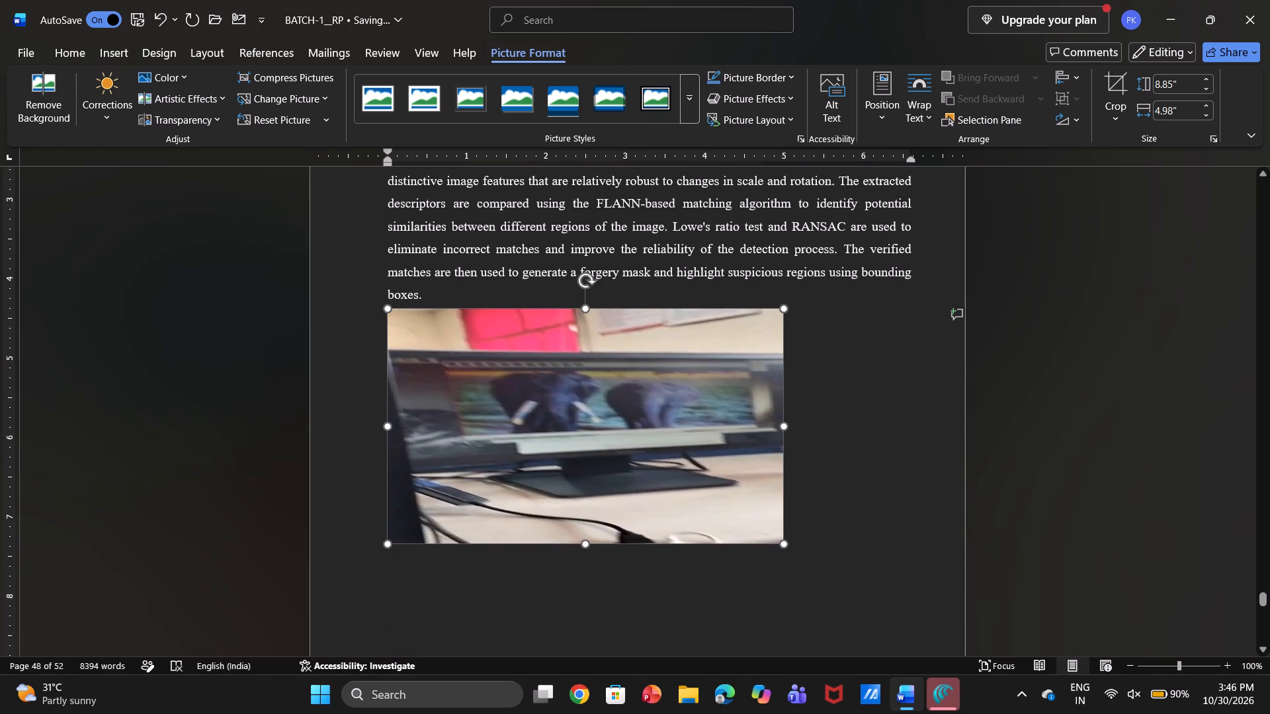
pyautogui.moveTo(603, 502); pyautogui.dragTo(605, 512)
pyautogui.scroll(1, 603, 502)
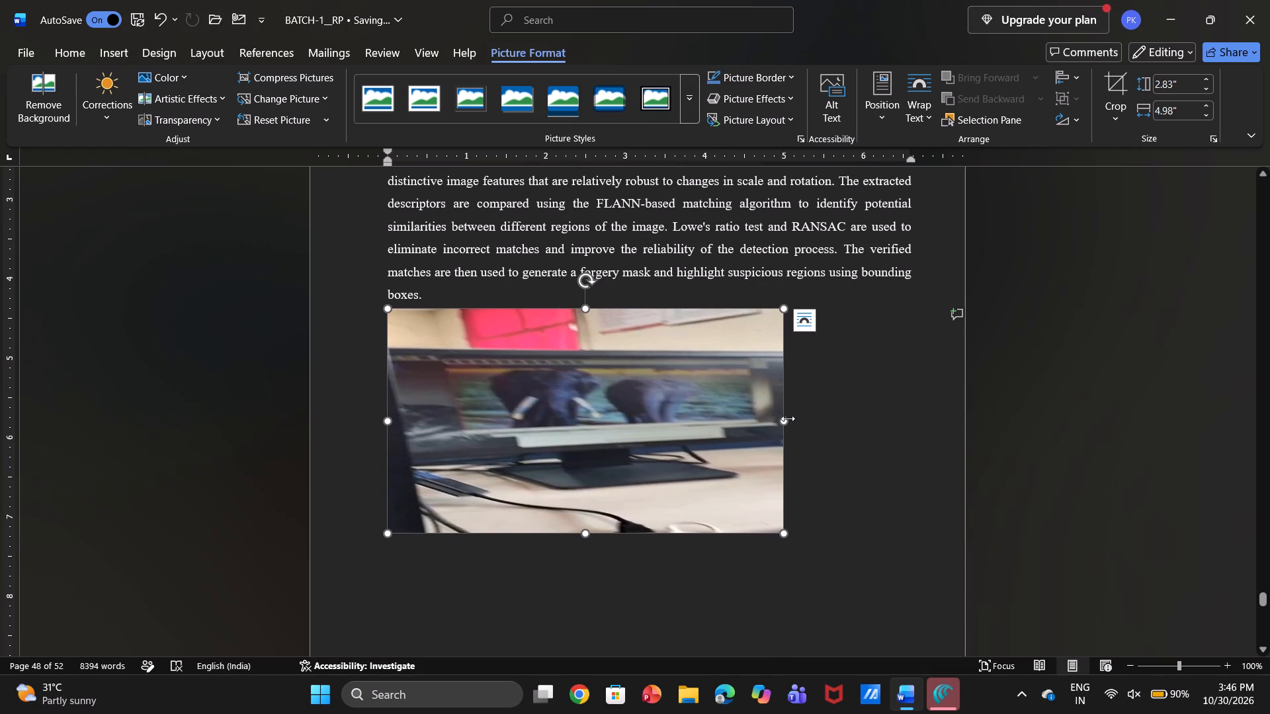
pyautogui.moveTo(783, 421); pyautogui.dragTo(626, 424)
pyautogui.hscroll(-1, 755, 422)
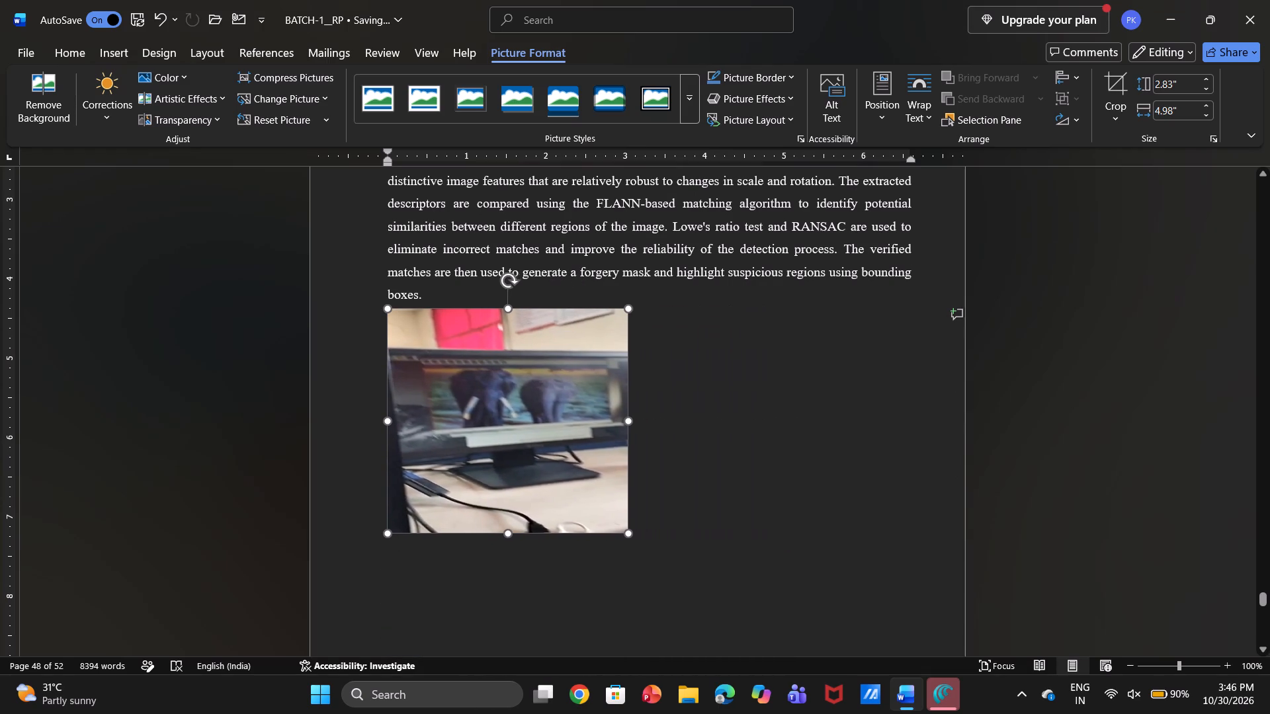
pyautogui.hscroll(-1, 626, 424)
pyautogui.moveTo(626, 424); pyautogui.dragTo(589, 426)
# Set the two-elephant photo's text wrapping to Through so the other photo can sit beside it.
pyautogui.moveTo(472, 411); pyautogui.dragTo(473, 412)
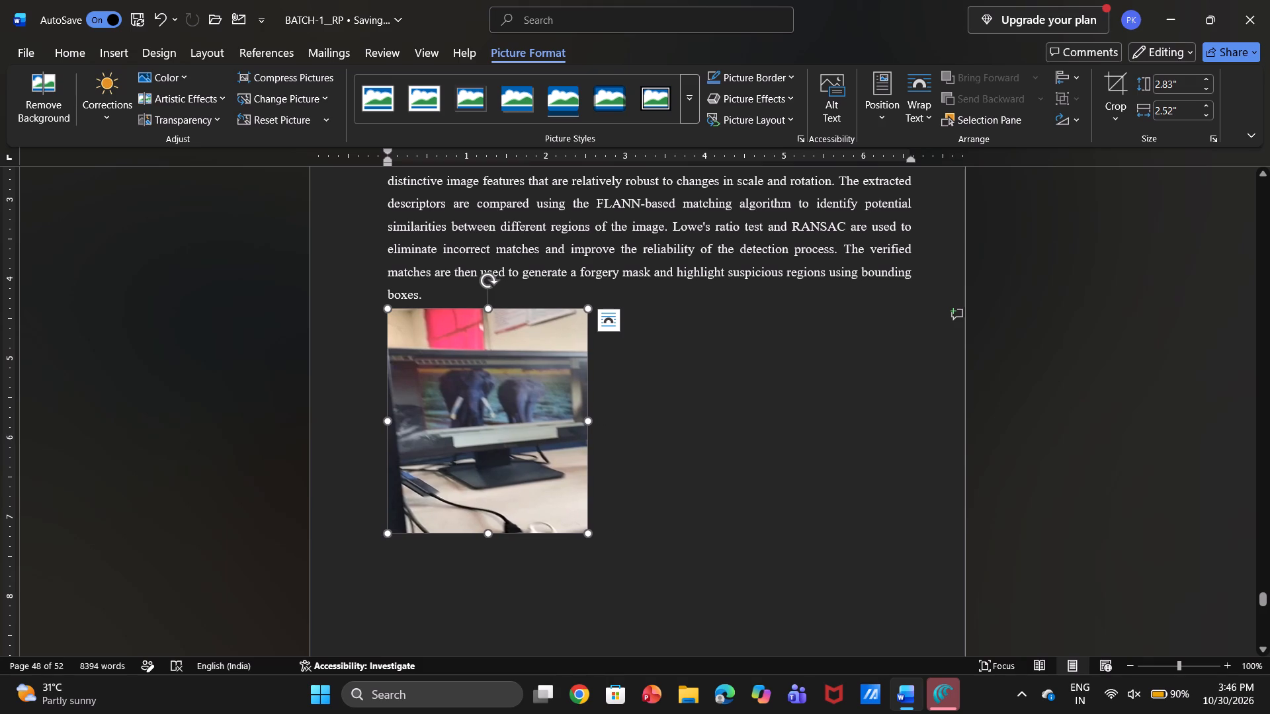
pyautogui.moveTo(473, 412); pyautogui.dragTo(687, 407)
pyautogui.click(618, 321)
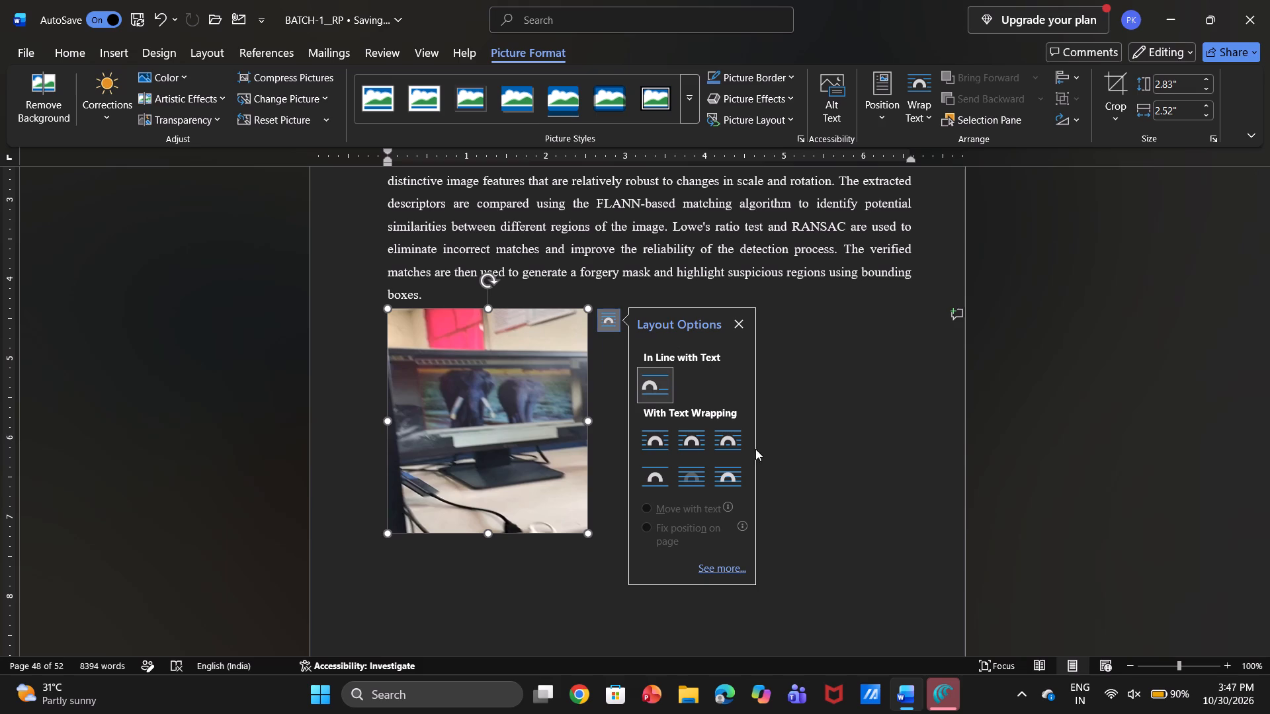
pyautogui.click(744, 446)
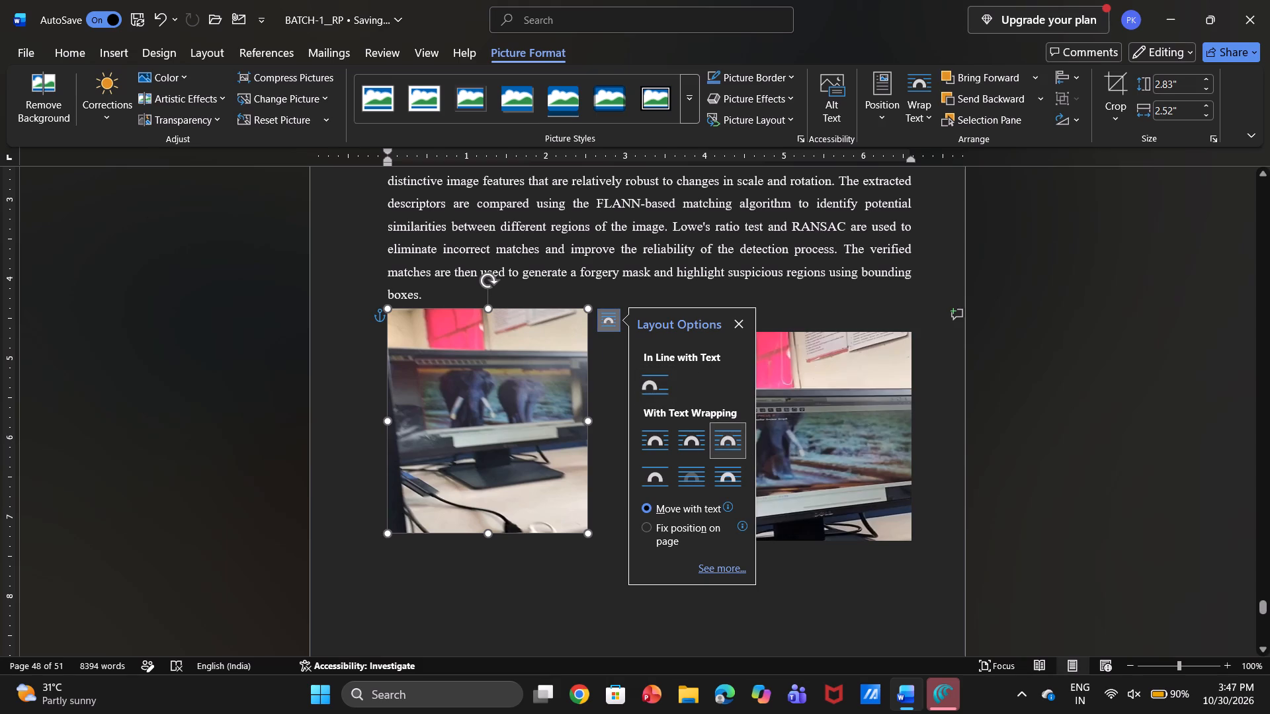
pyautogui.click(792, 561)
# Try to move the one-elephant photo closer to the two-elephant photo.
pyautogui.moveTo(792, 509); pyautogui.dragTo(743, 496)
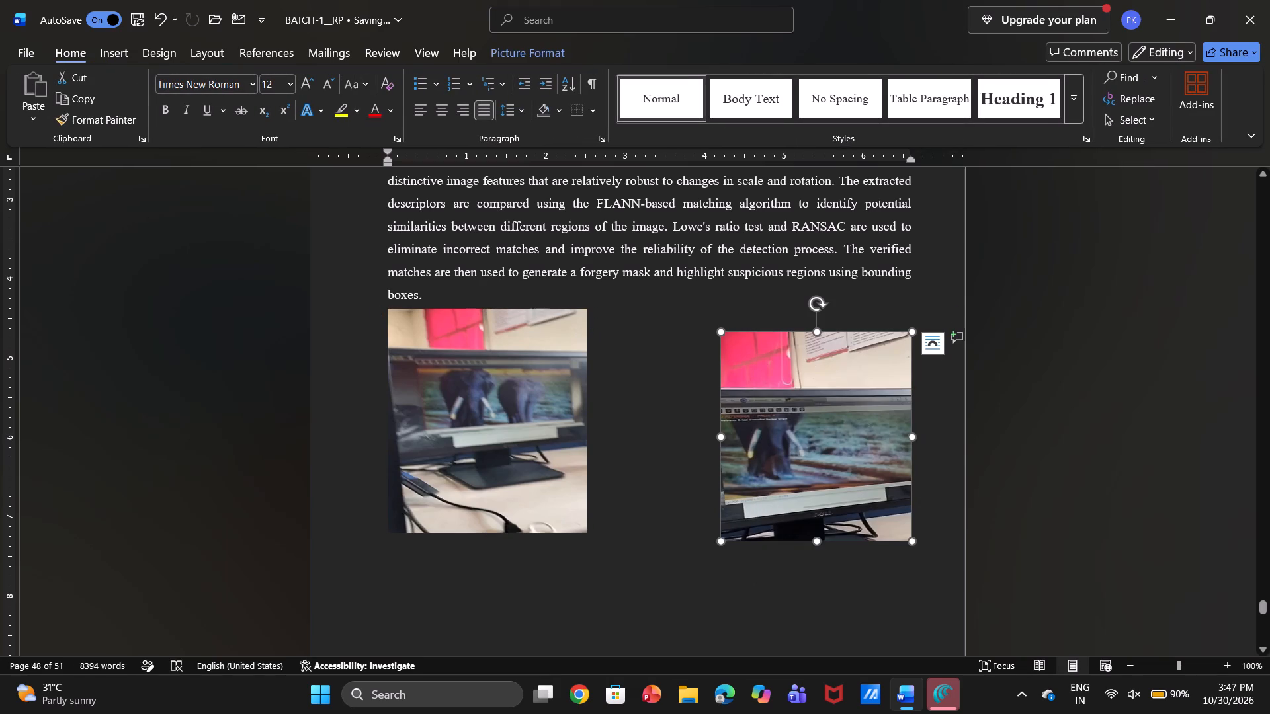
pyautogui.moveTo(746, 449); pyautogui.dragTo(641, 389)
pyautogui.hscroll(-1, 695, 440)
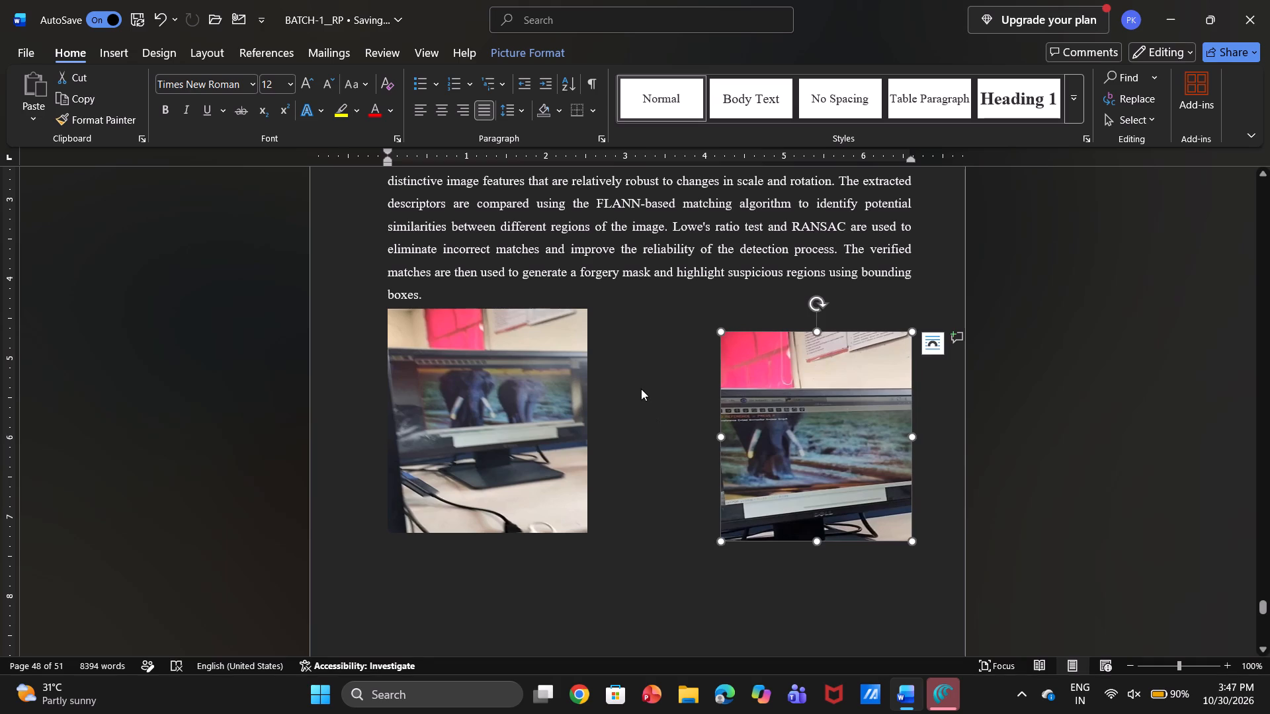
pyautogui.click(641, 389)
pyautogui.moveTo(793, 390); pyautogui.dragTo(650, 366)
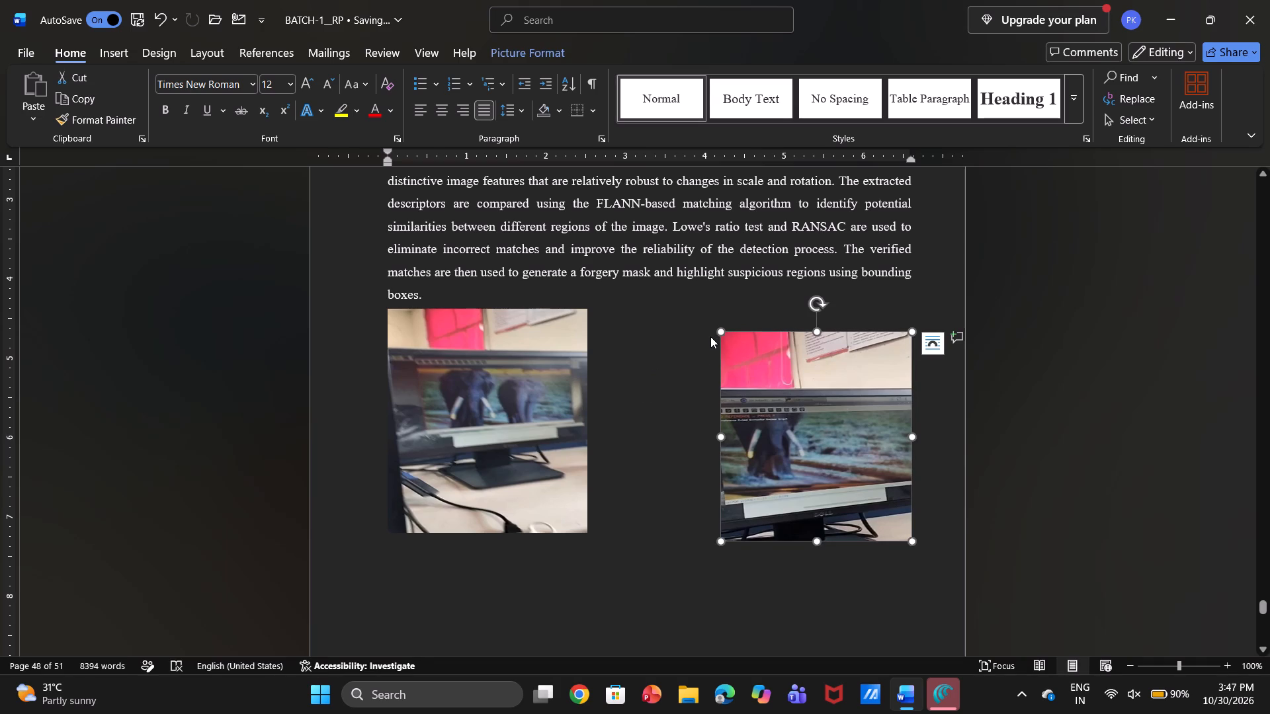
# Delete the blank line above the one-elephant photo to align its top with the two-elephant photo, undoing the extra deletion.
pyautogui.click(712, 346)
pyautogui.click(714, 341)
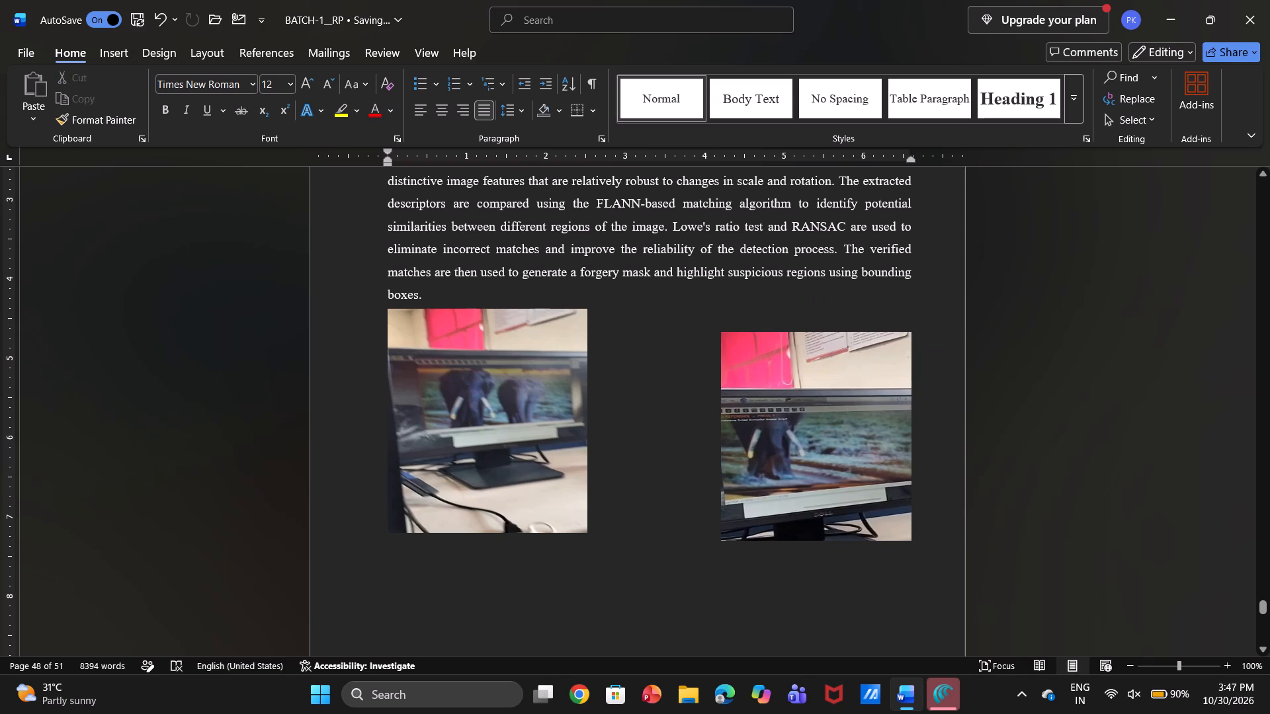
pyautogui.press('BackSpace')
pyautogui.press('BackSpace')
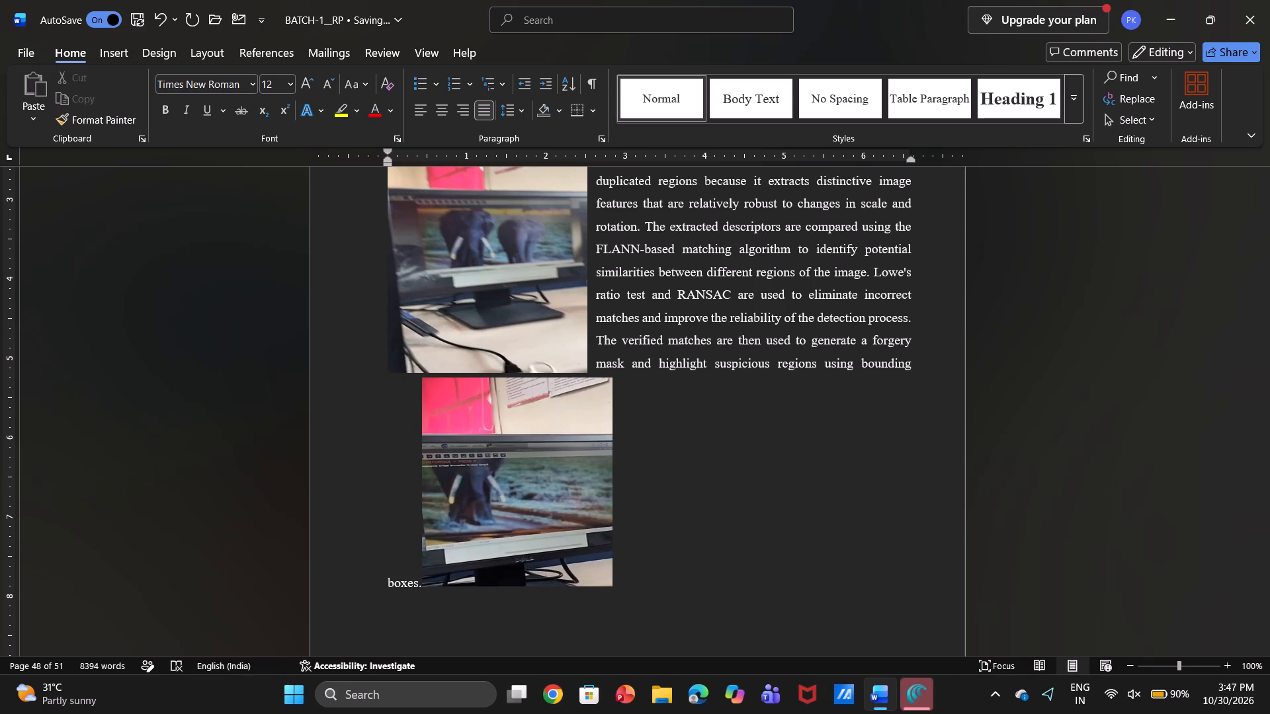
pyautogui.hotkey('ctrl', 'z')
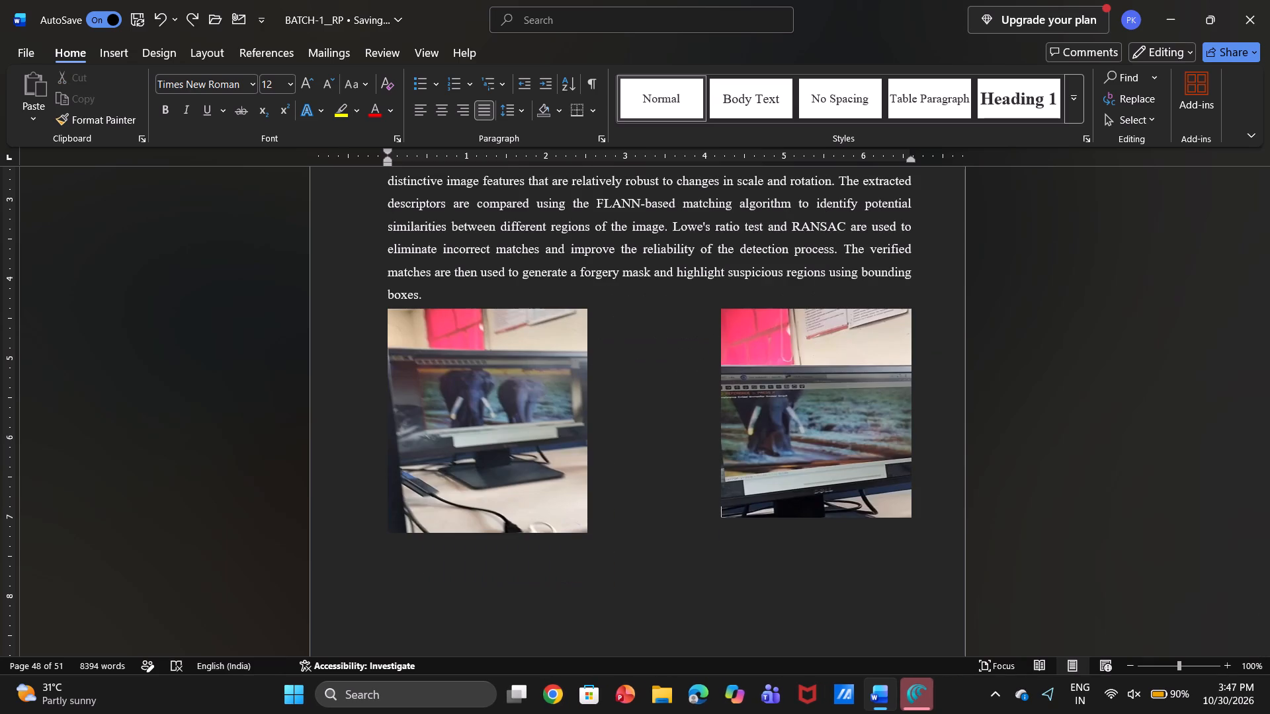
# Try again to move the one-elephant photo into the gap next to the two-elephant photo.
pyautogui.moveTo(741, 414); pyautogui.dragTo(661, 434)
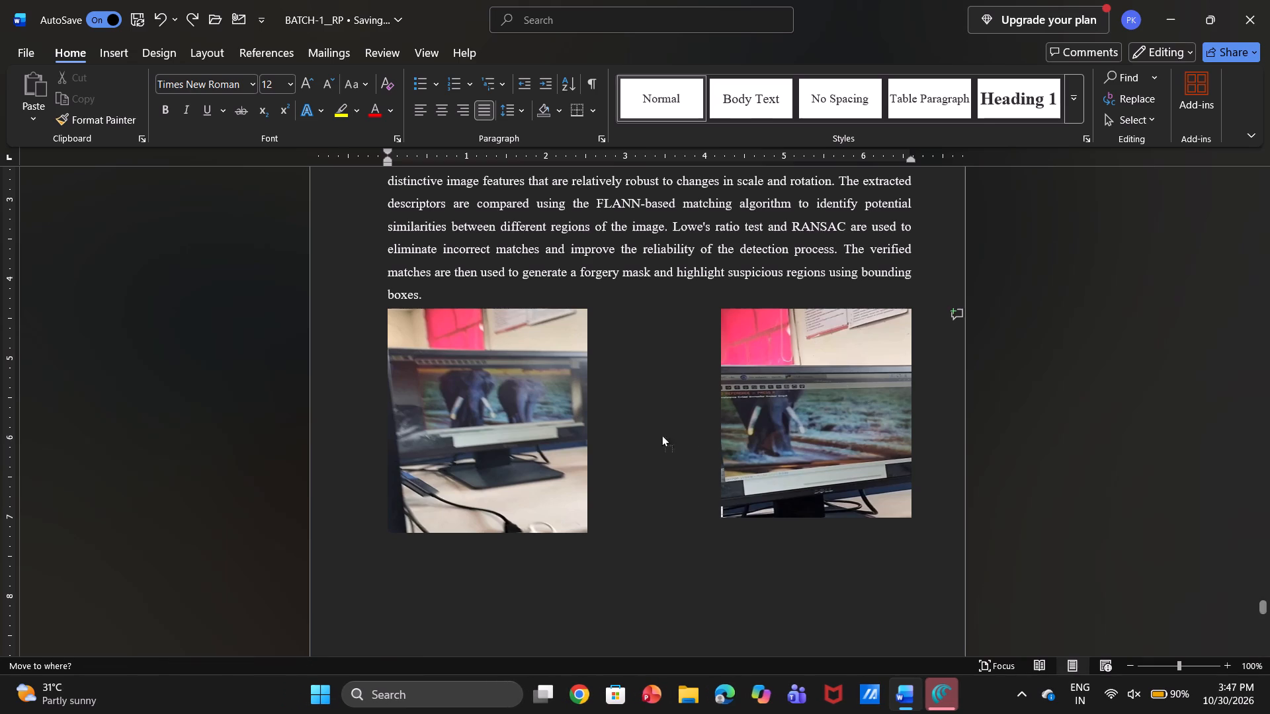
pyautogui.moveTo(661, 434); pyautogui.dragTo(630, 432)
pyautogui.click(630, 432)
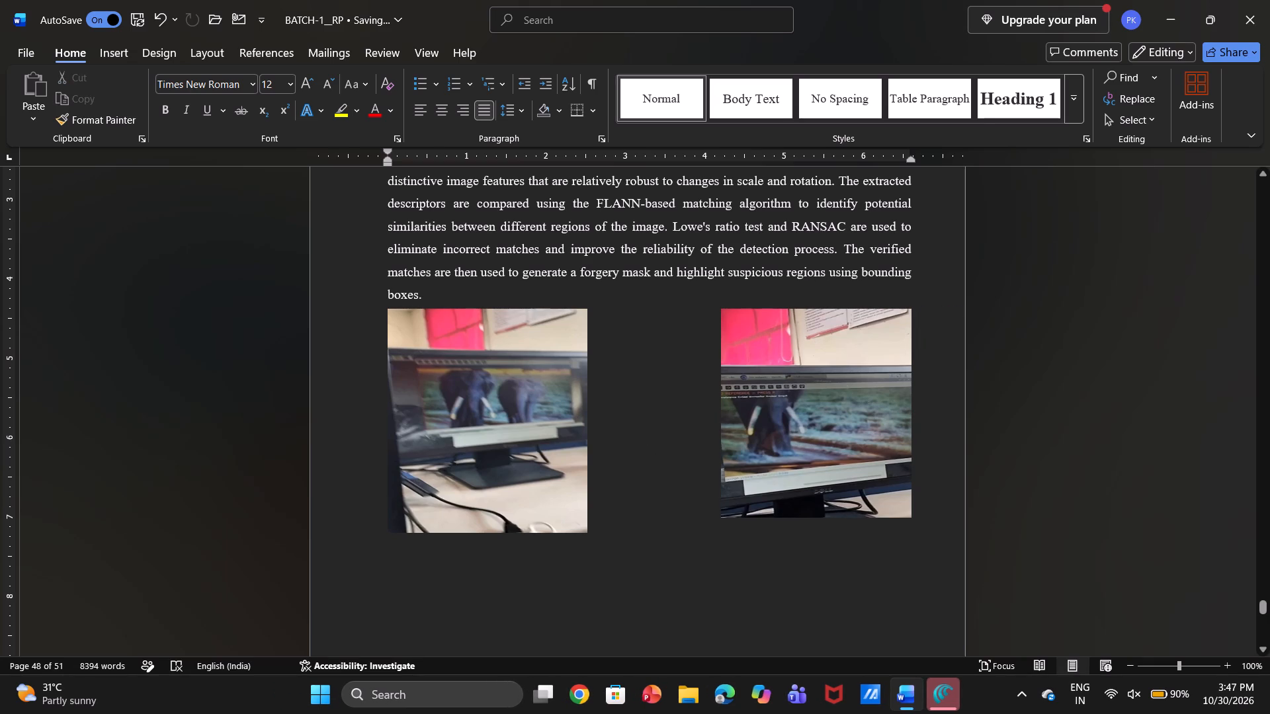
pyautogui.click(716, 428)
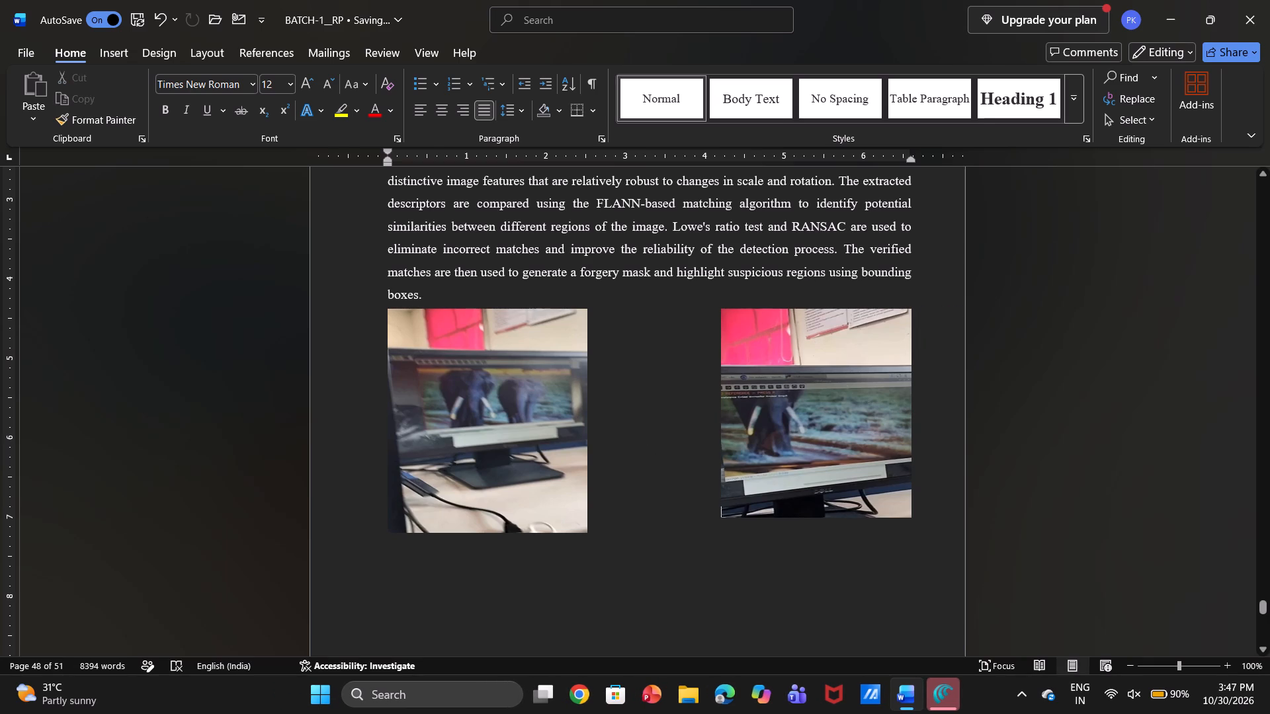
# Widen the one-elephant photo slightly toward the two-elephant photo, keeping its height.
pyautogui.click(750, 424)
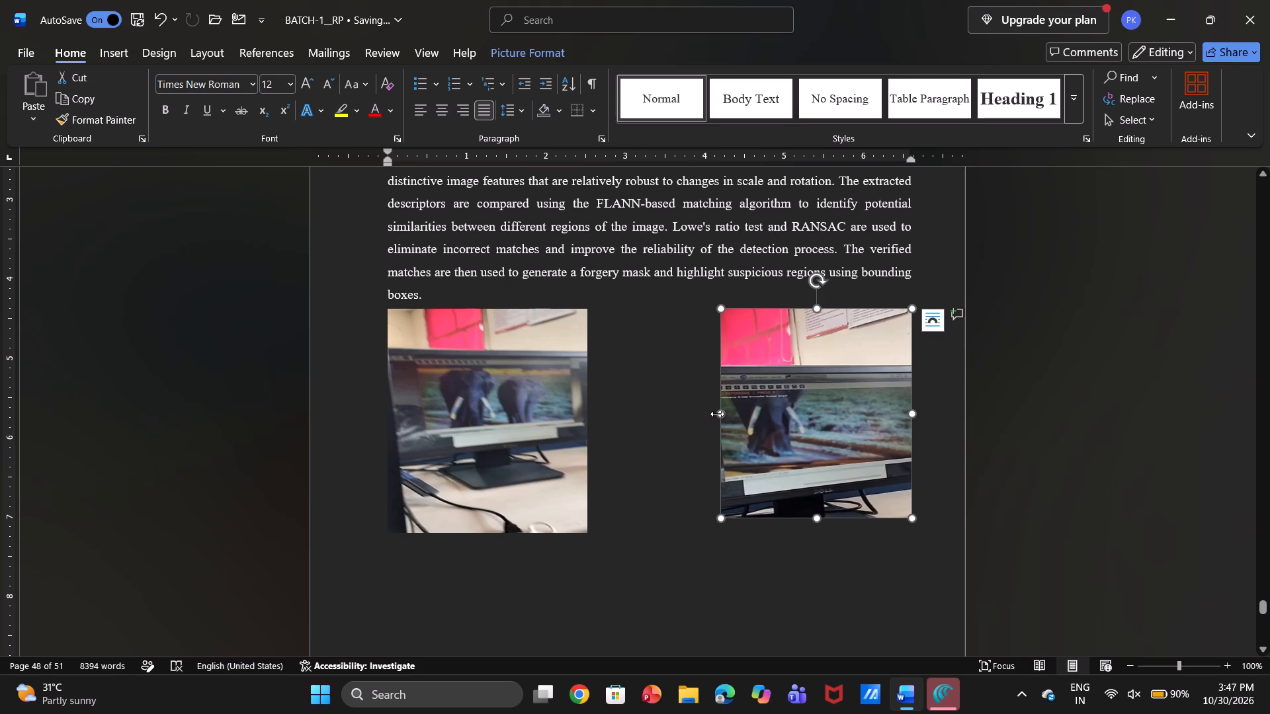
pyautogui.moveTo(717, 414); pyautogui.dragTo(706, 418)
pyautogui.rightClick(706, 418)
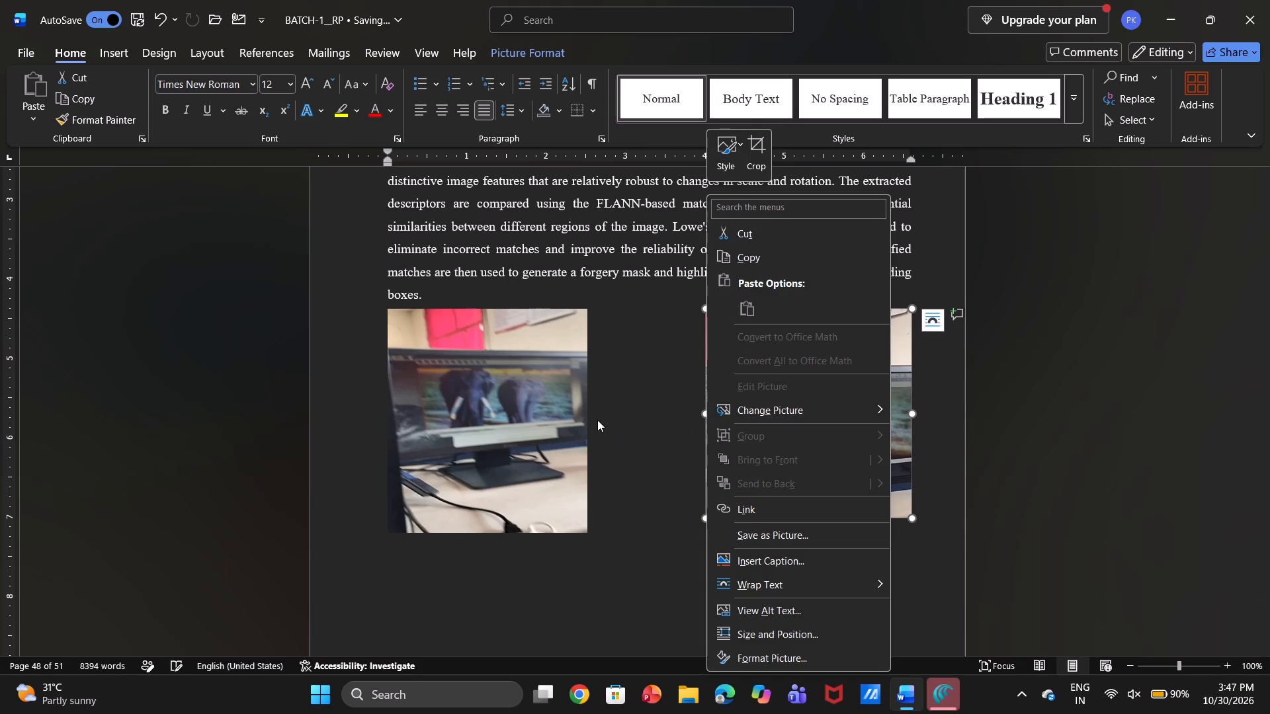
pyautogui.click(552, 428)
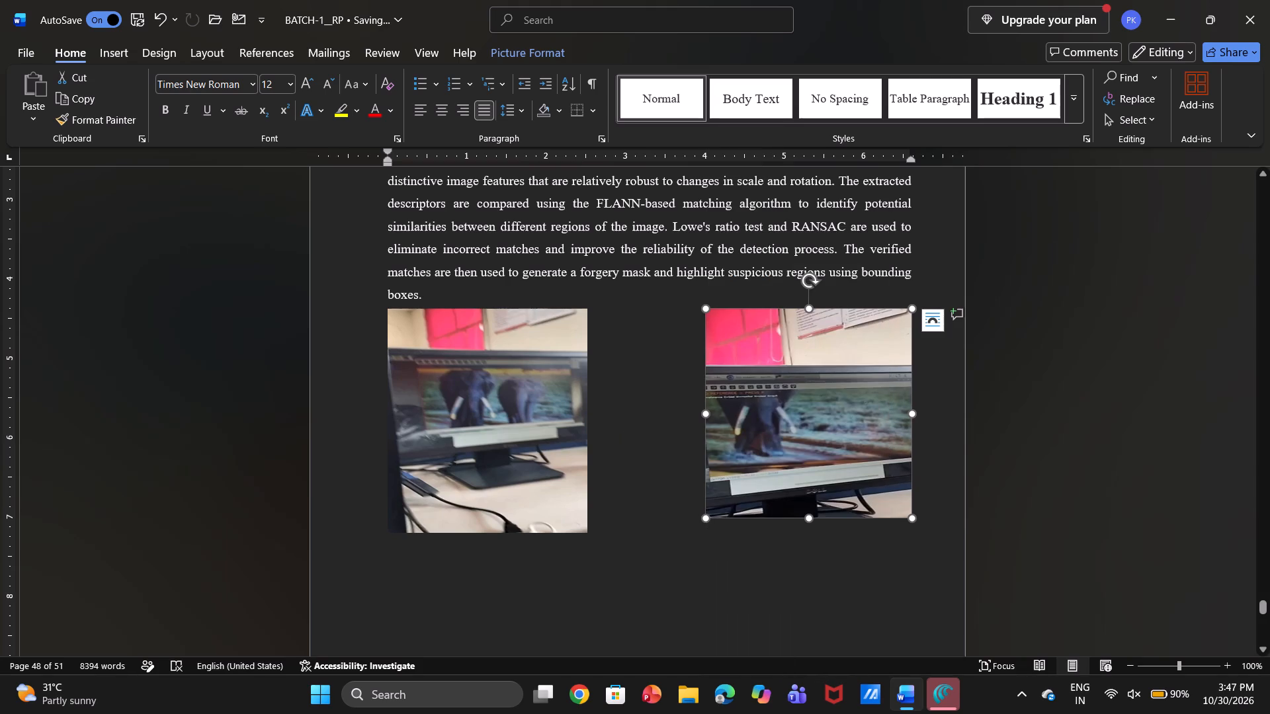
# Widen the two-elephant photo slightly to about 2.73 inches, keeping its height.
pyautogui.click(565, 414)
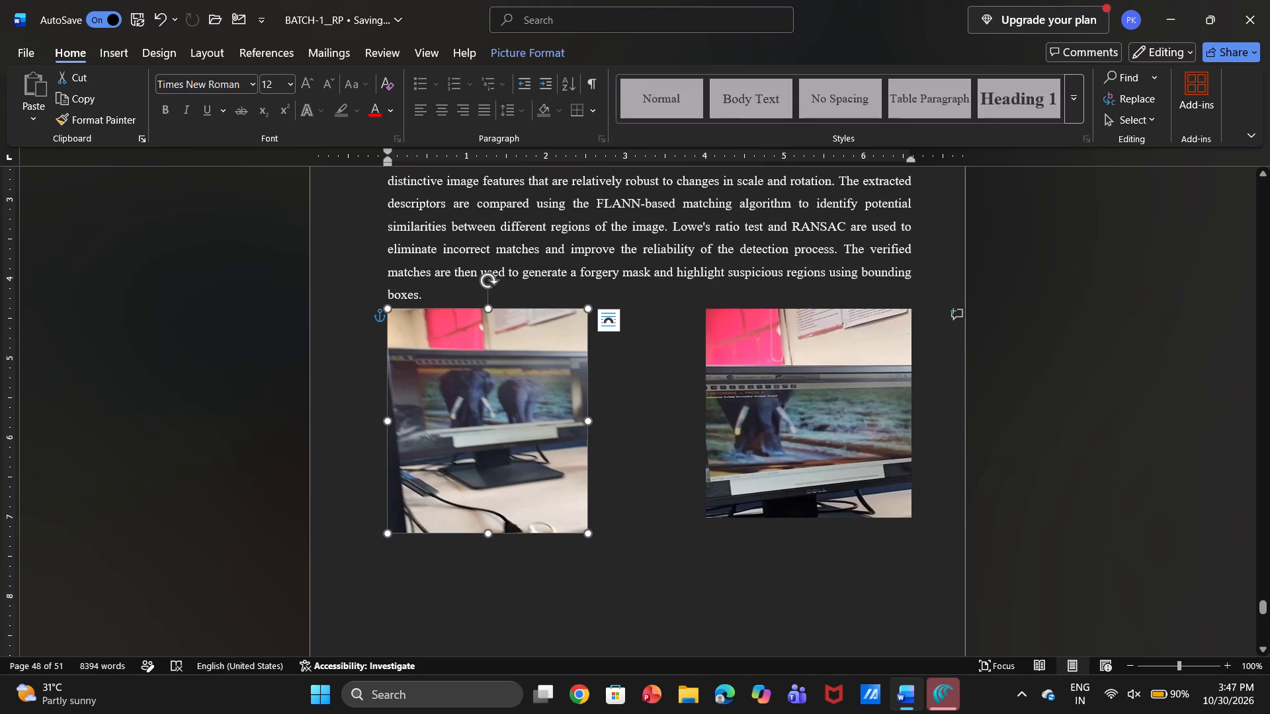
pyautogui.moveTo(587, 420); pyautogui.dragTo(598, 416)
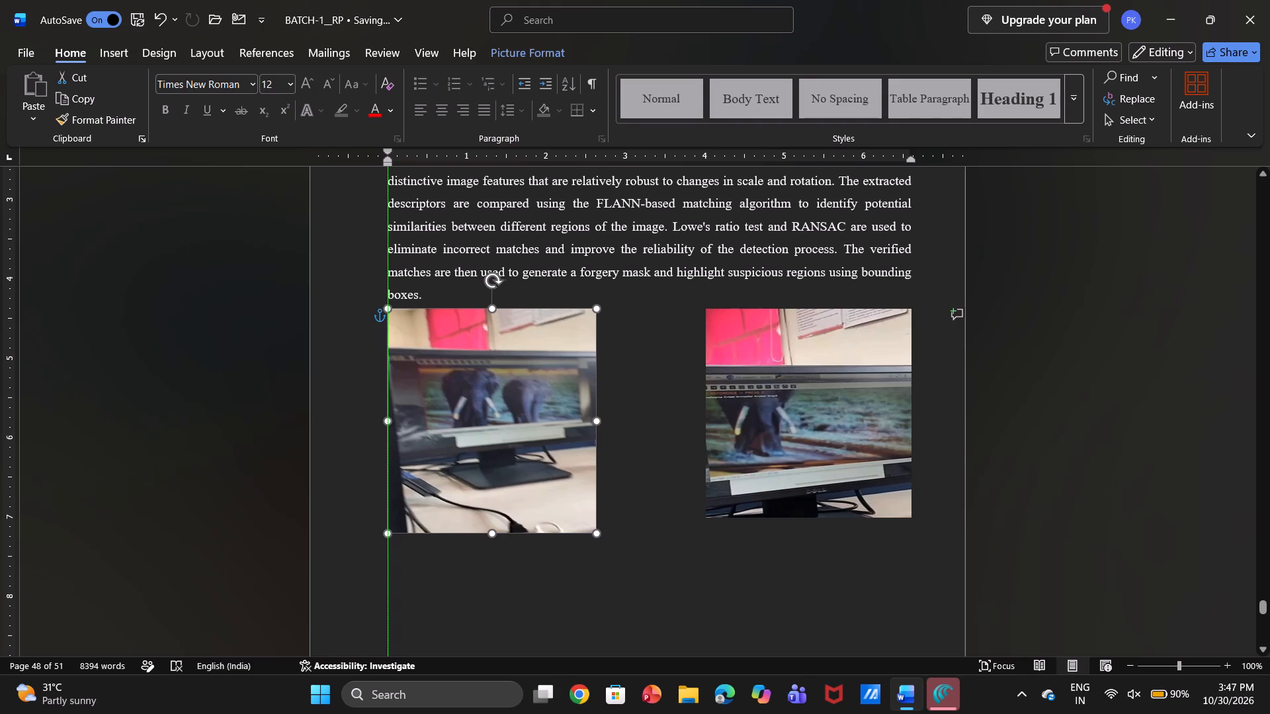
pyautogui.moveTo(598, 416); pyautogui.dragTo(604, 415)
pyautogui.rightClick(604, 415)
pyautogui.click(578, 556)
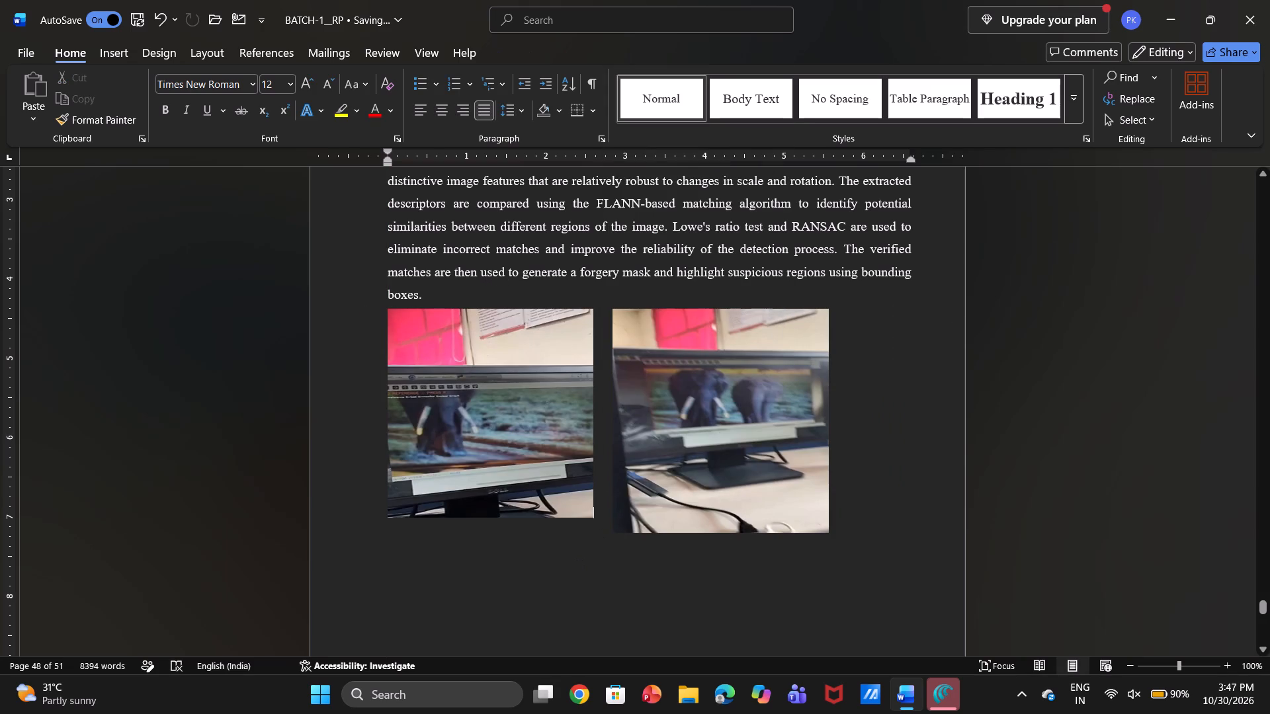
# Shorten the two-elephant photo from its bottom edge to about 2.39 inches high.
pyautogui.scroll(-1, 602, 564)
pyautogui.scroll(1, 602, 564)
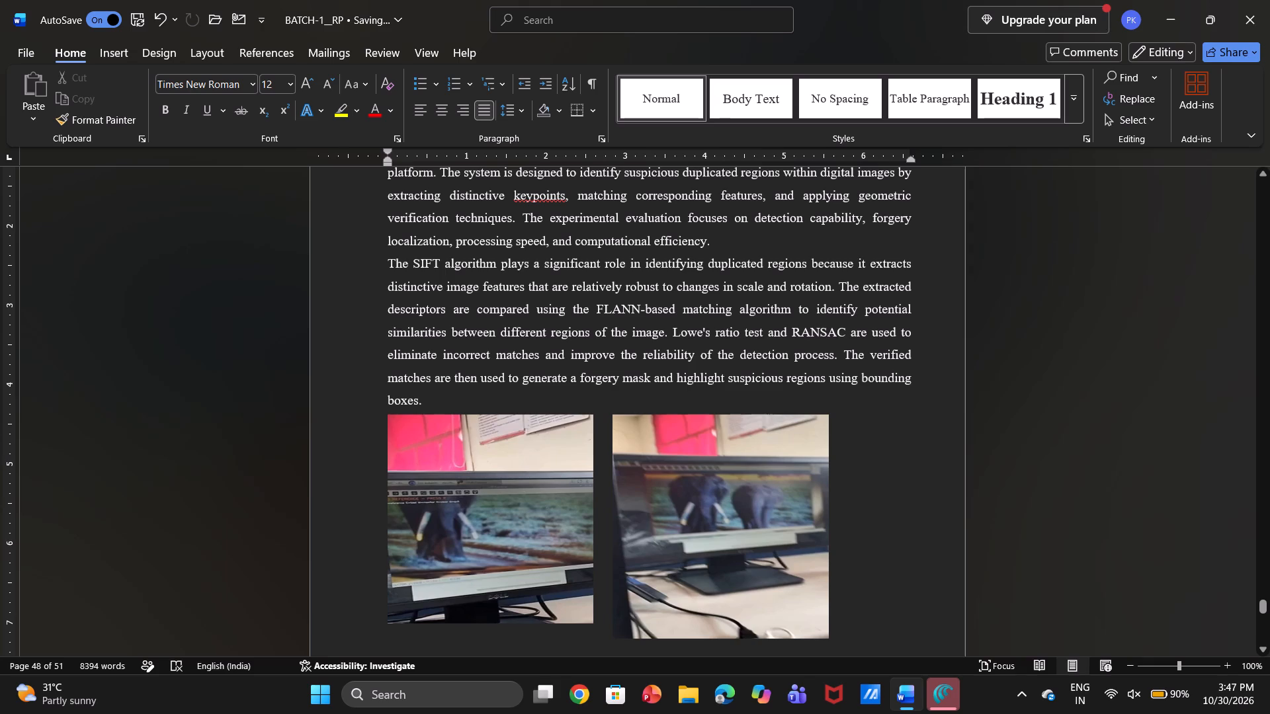
pyautogui.click(695, 620)
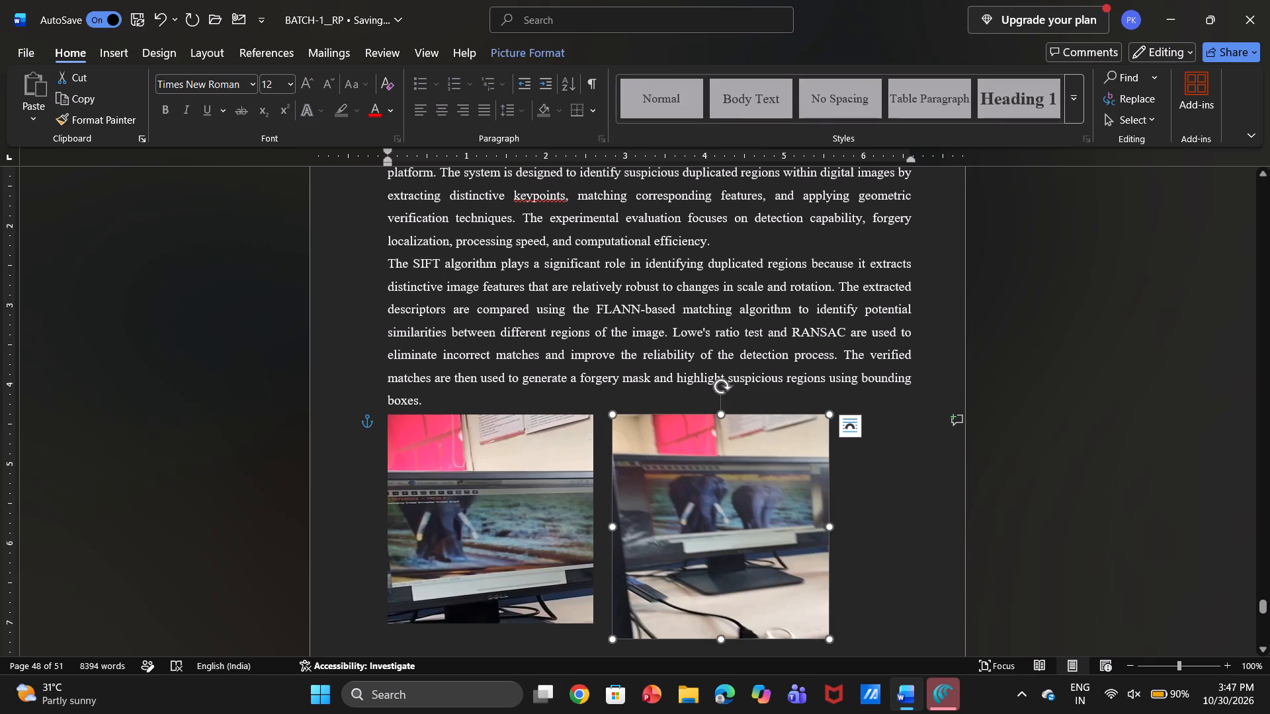
pyautogui.moveTo(720, 637); pyautogui.dragTo(712, 616)
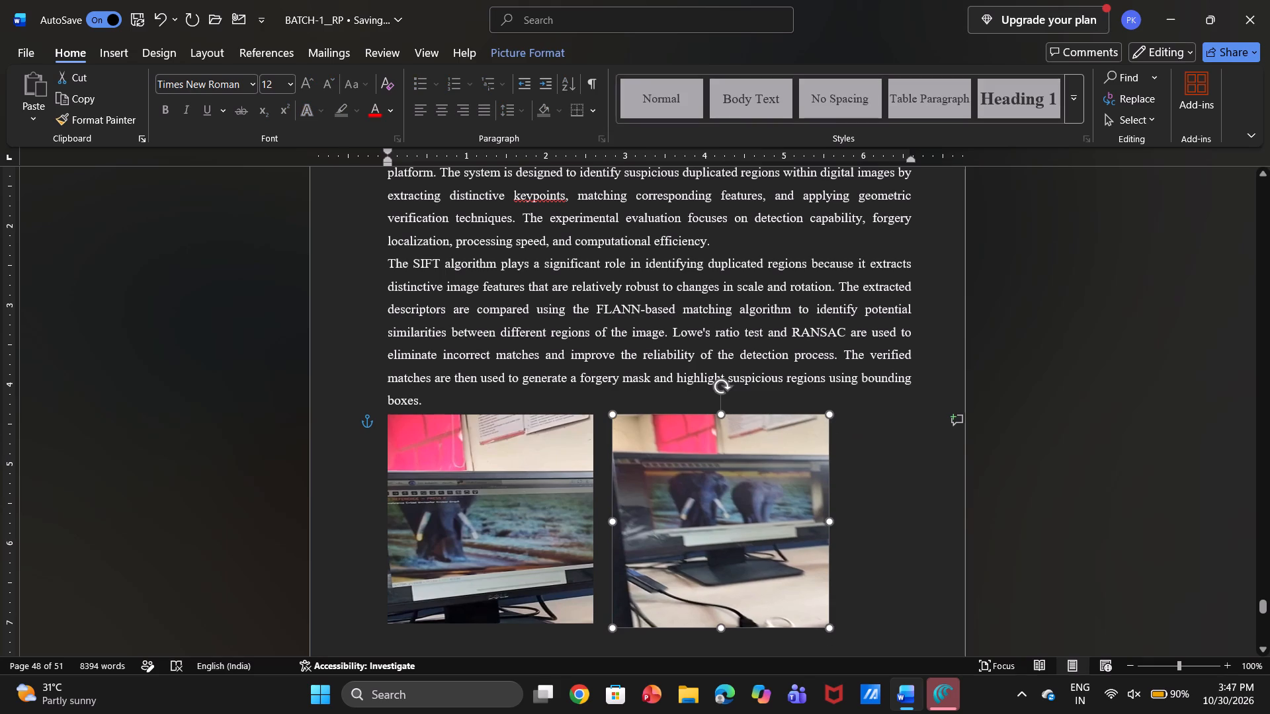
pyautogui.moveTo(712, 616); pyautogui.dragTo(711, 604)
# Shorten the one-elephant photo from its bottom edge, ending slightly above the bottom of the two-elephant photo.
pyautogui.click(499, 598)
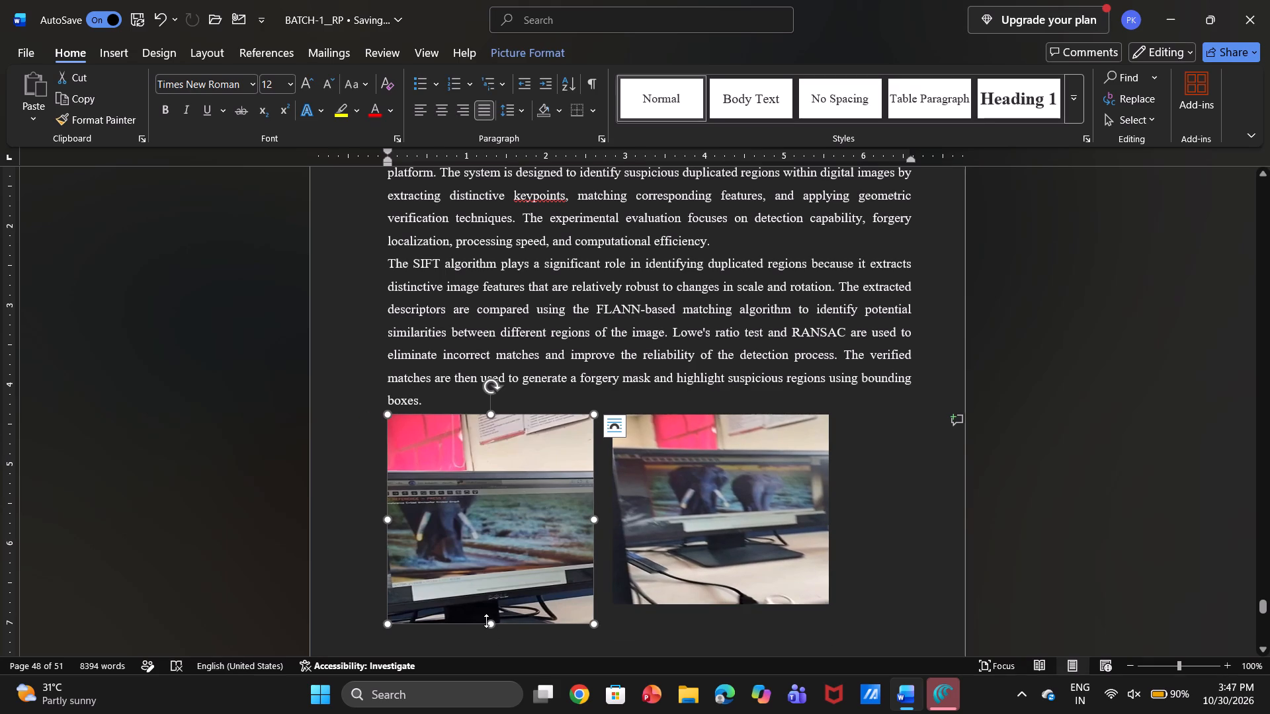
pyautogui.click(491, 622)
pyautogui.moveTo(491, 622); pyautogui.dragTo(491, 592)
pyautogui.click(491, 592)
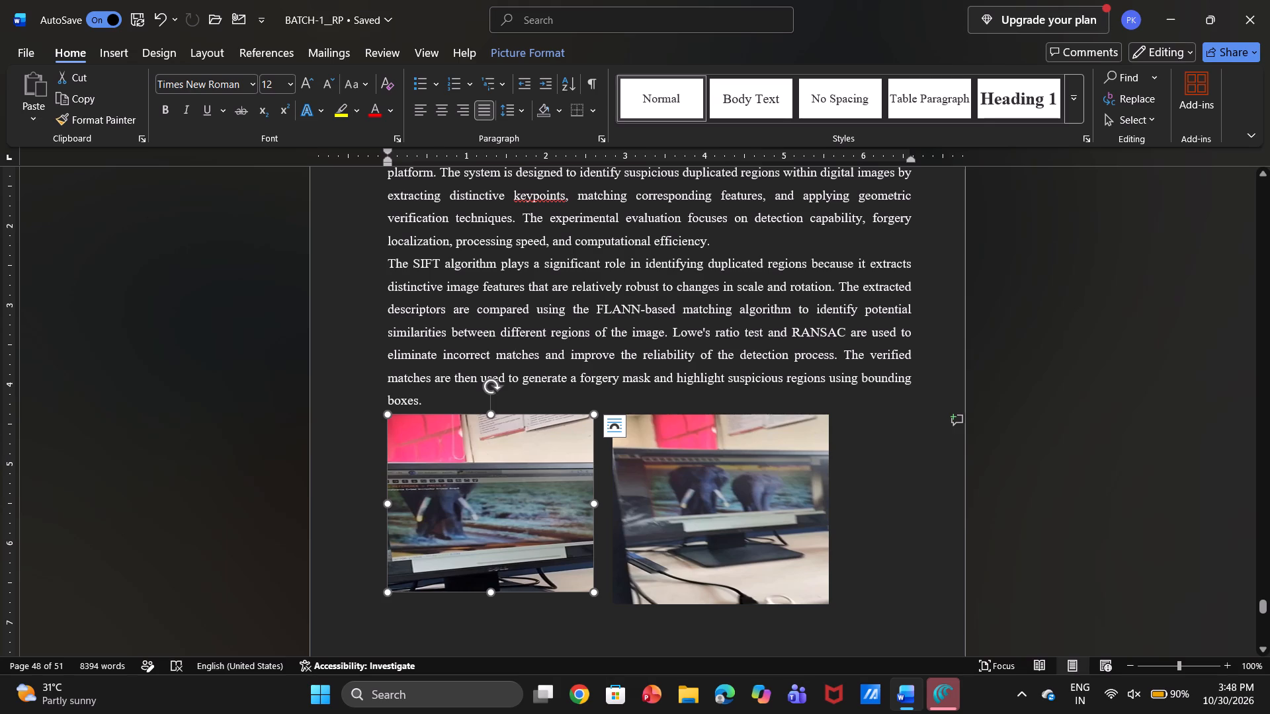
# Move the two-elephant photo to the left side of the one-elephant photo, lining up their bottom edges.
pyautogui.moveTo(693, 518); pyautogui.dragTo(507, 504)
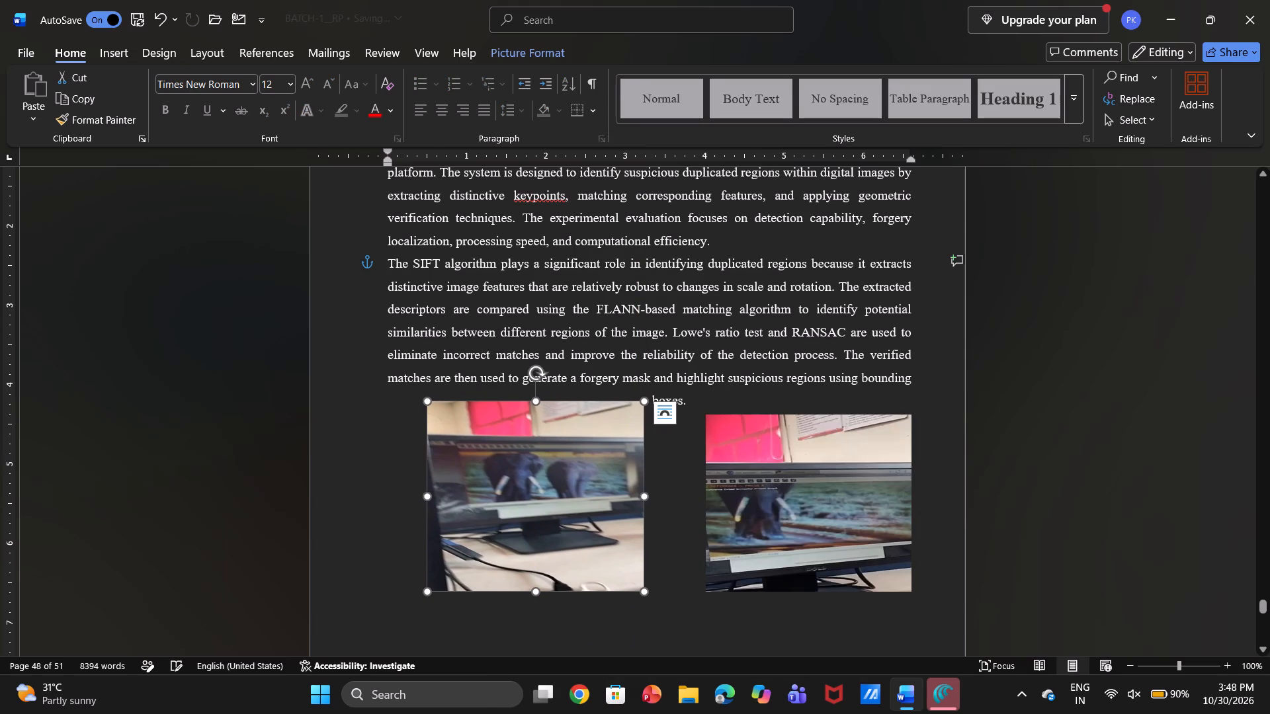
pyautogui.click(671, 534)
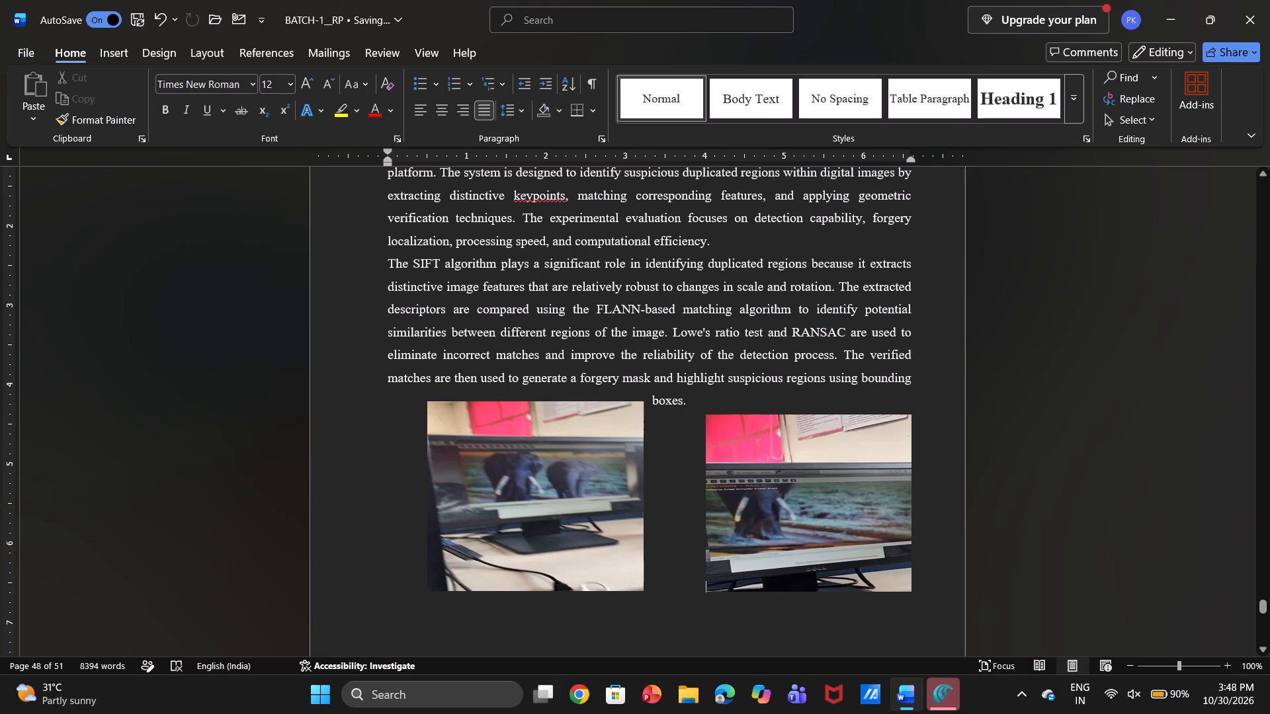
pyautogui.click(584, 453)
pyautogui.moveTo(584, 453); pyautogui.dragTo(580, 461)
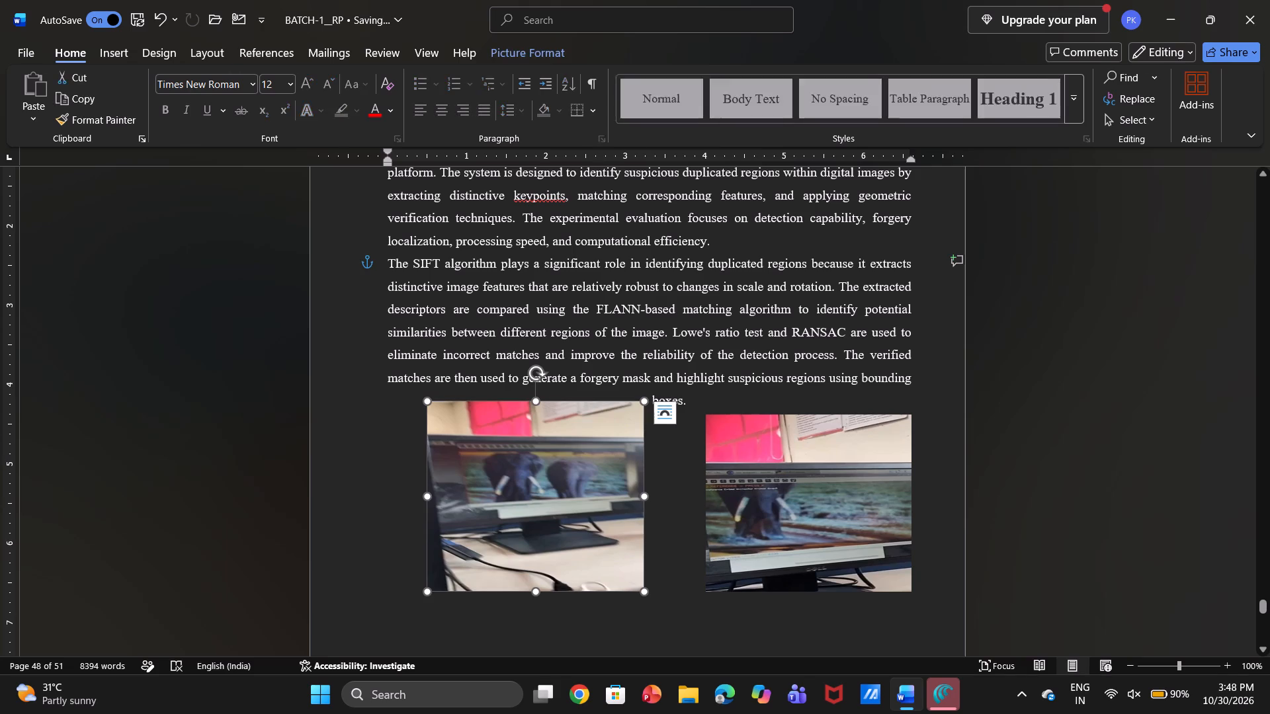
pyautogui.moveTo(580, 461); pyautogui.dragTo(546, 482)
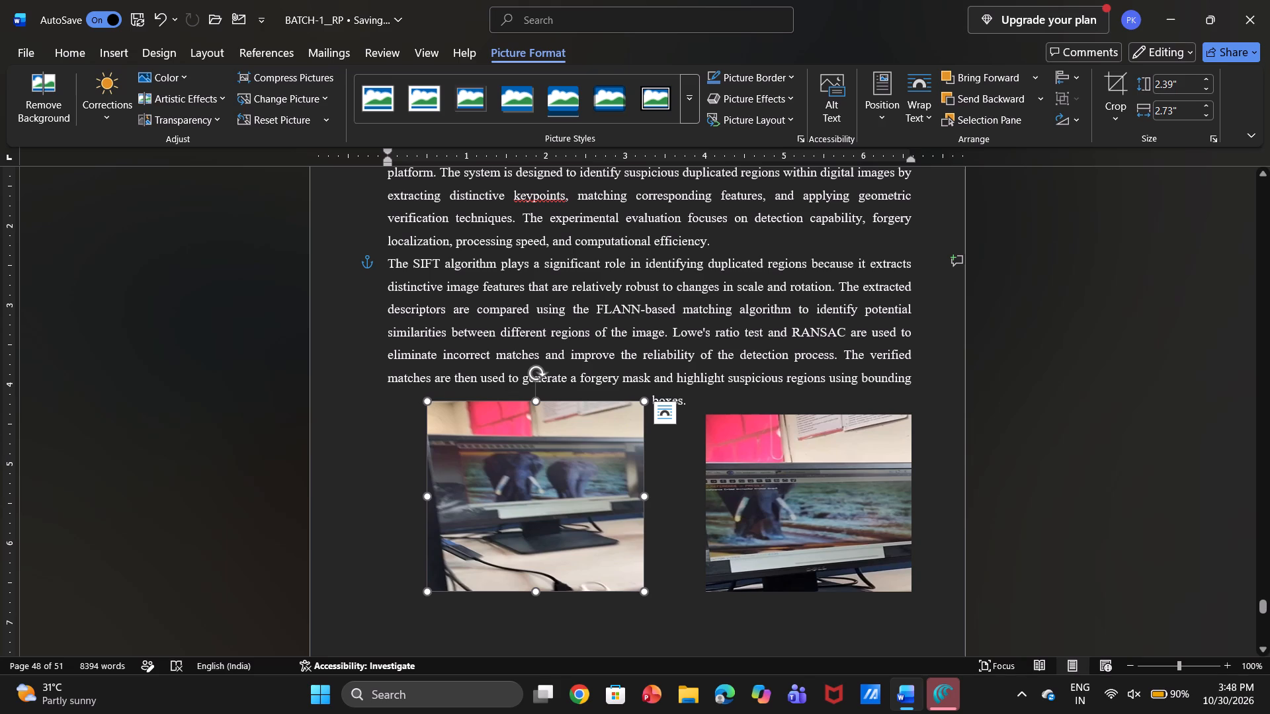
pyautogui.click(677, 448)
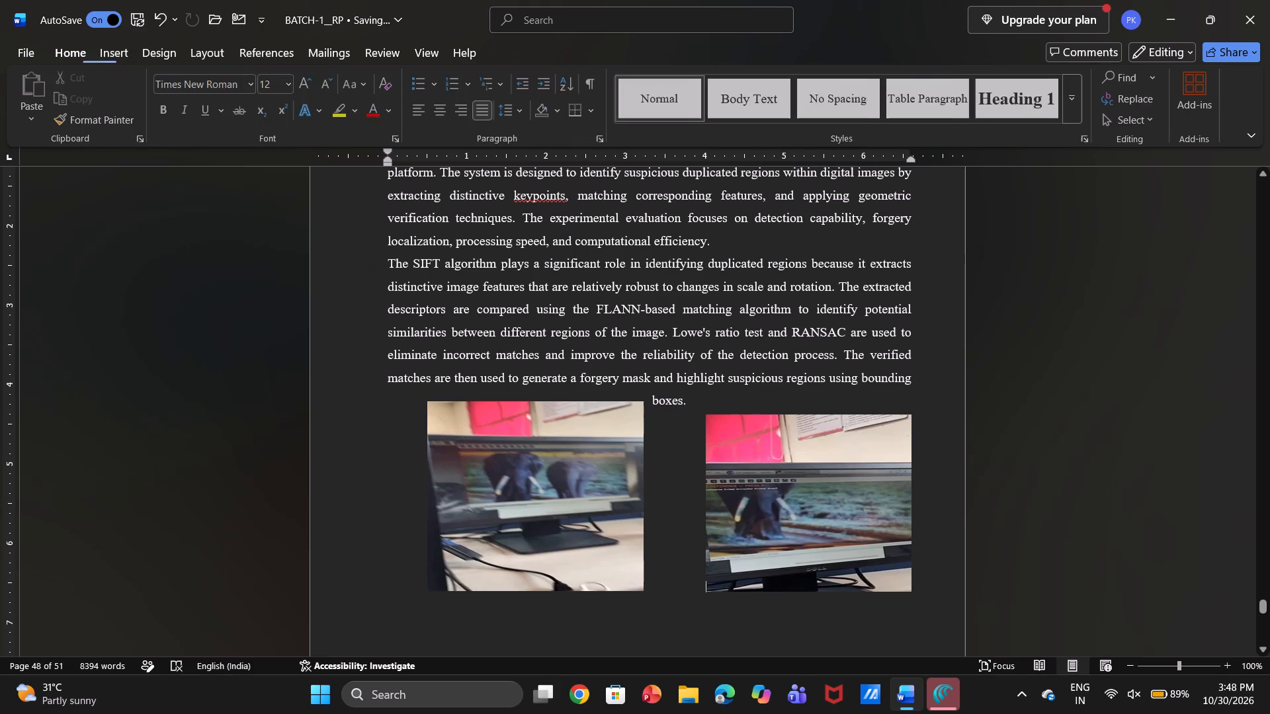
# Shorten the two-elephant photo from its top edge so it clears the paragraph's last line, "boxes.".
pyautogui.scroll(1, 677, 448)
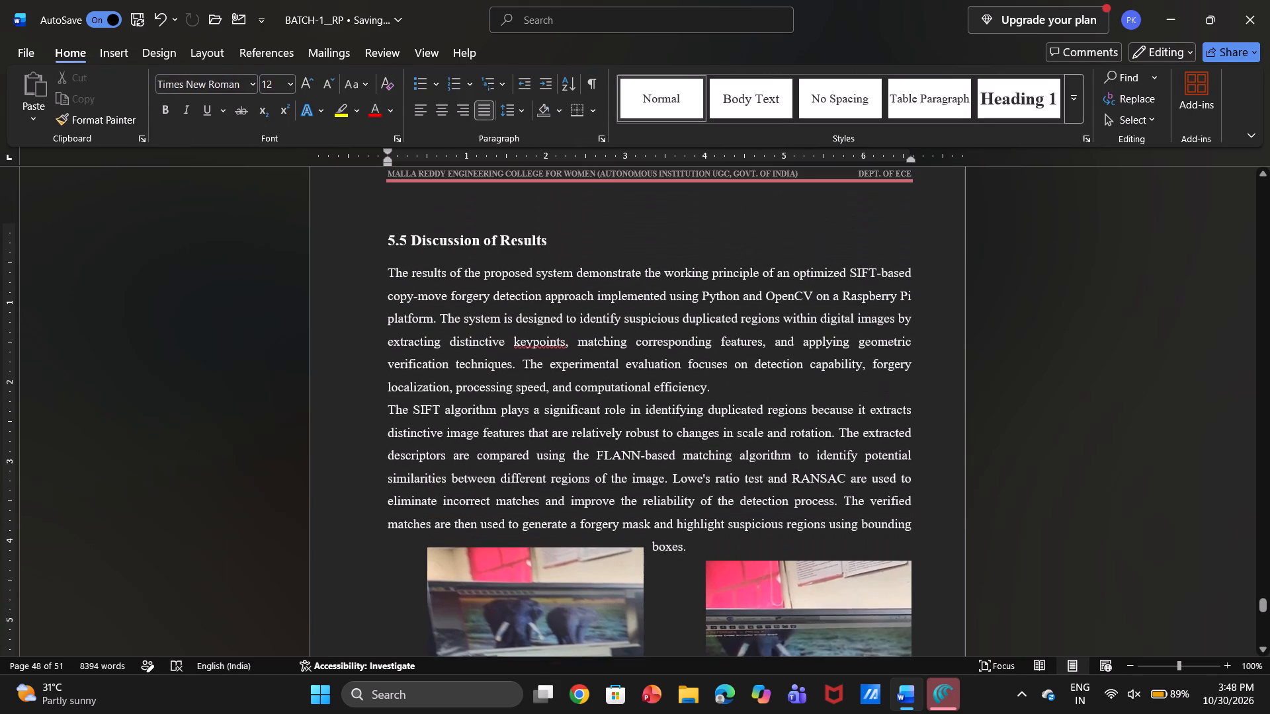
pyautogui.scroll(-4, 677, 448)
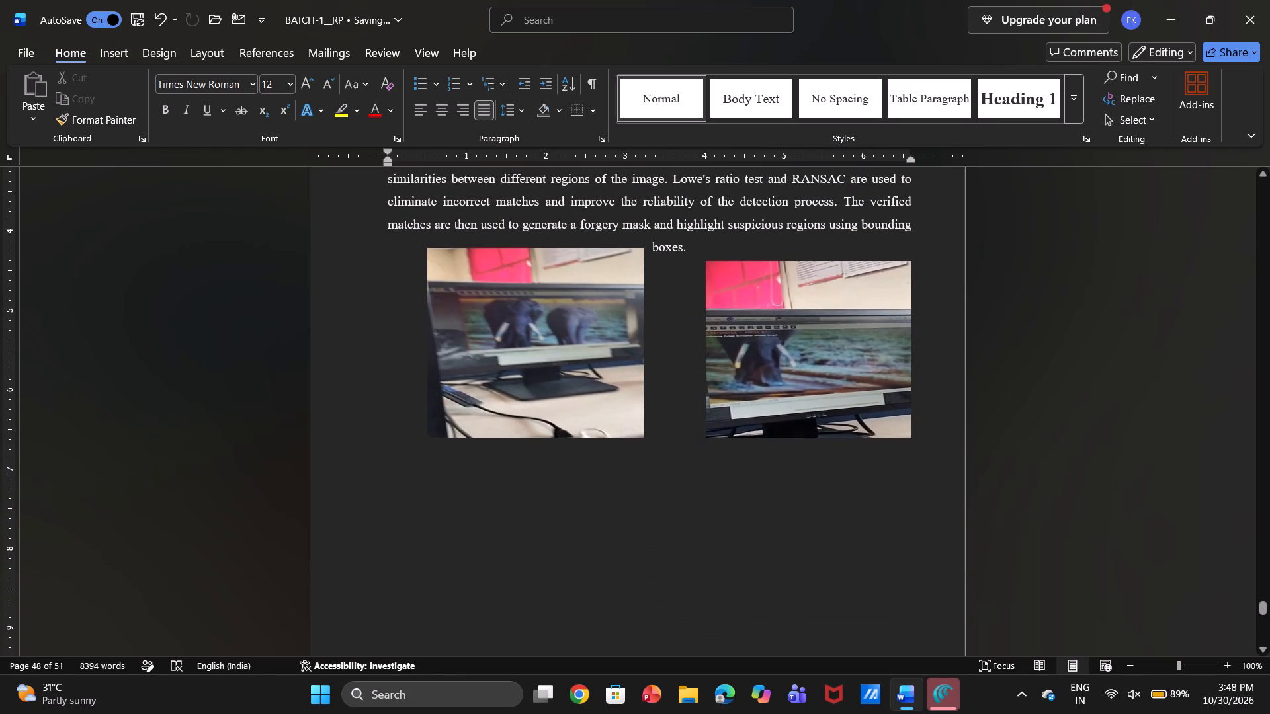
pyautogui.click(492, 302)
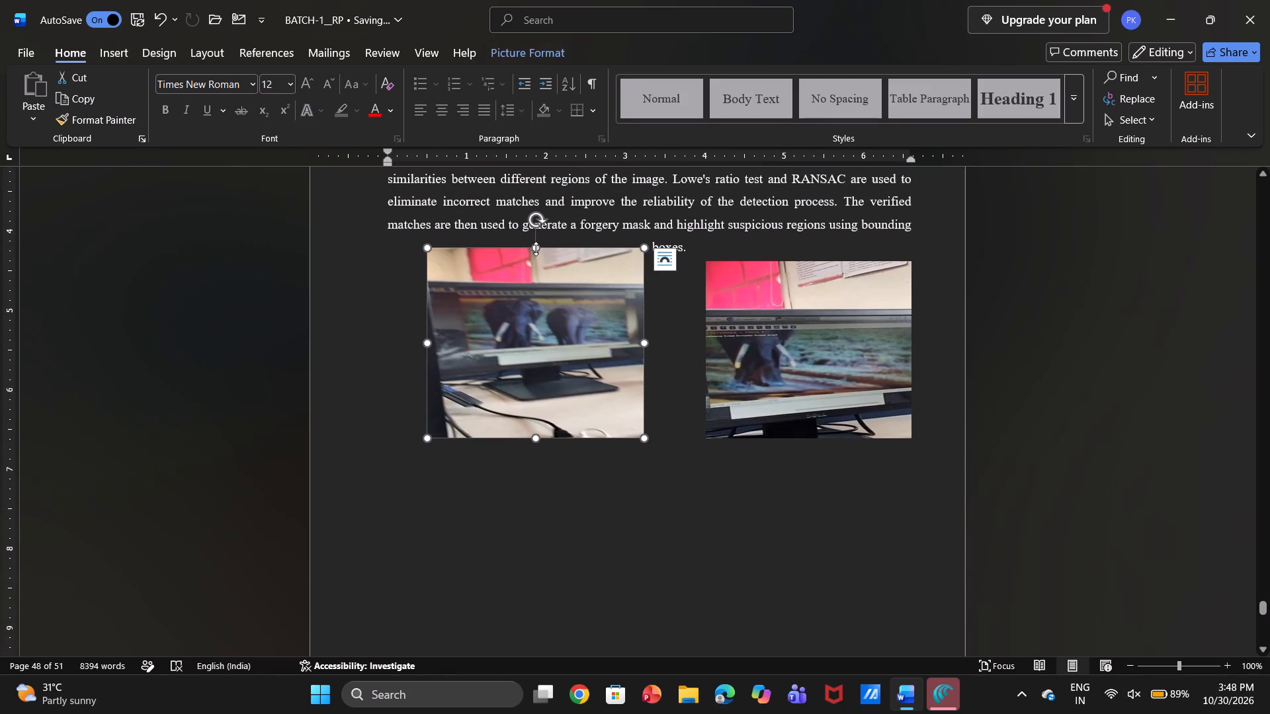
pyautogui.moveTo(536, 248); pyautogui.dragTo(535, 277)
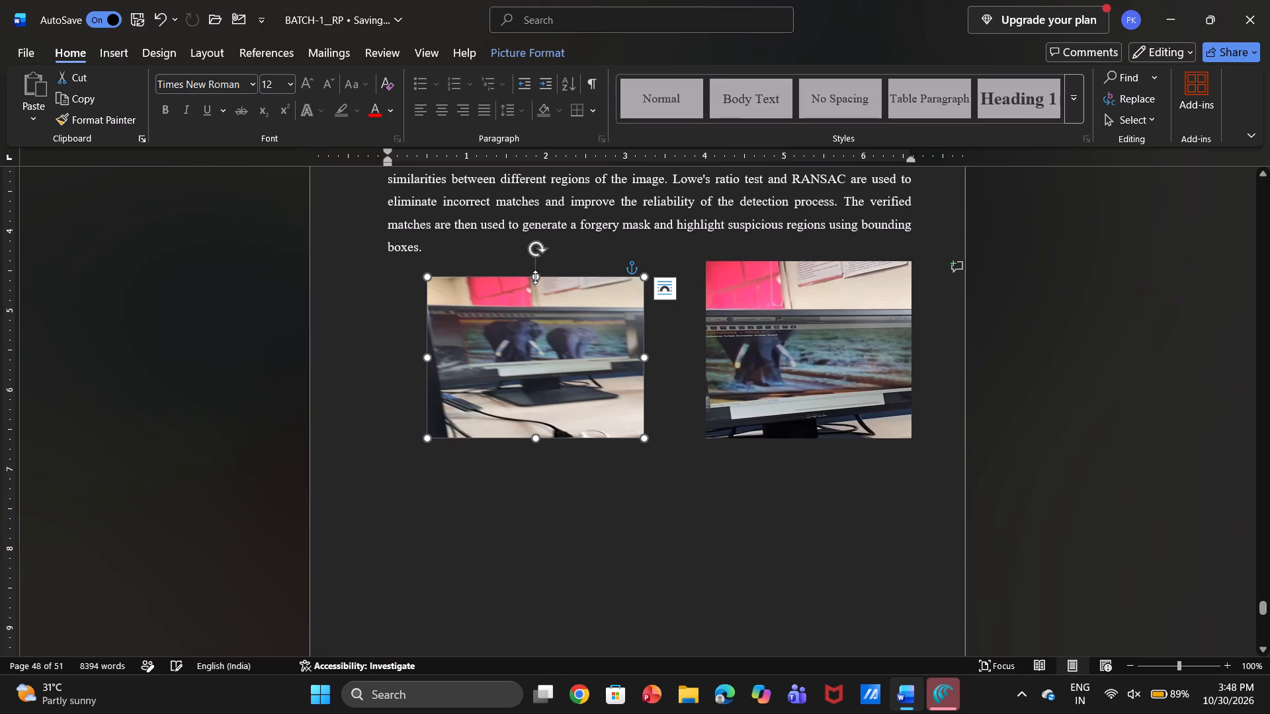
# Move the two-elephant photo to the left text margin, just below the paragraph's last line.
pyautogui.click(494, 356)
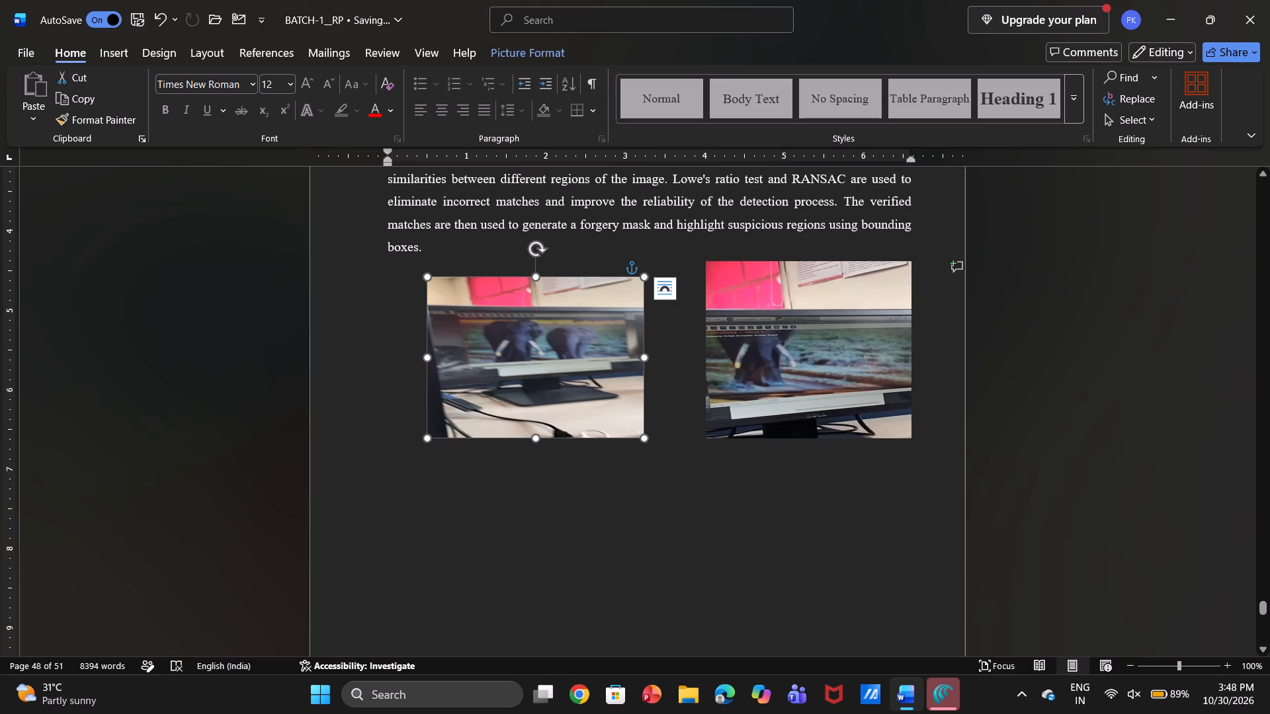
pyautogui.click(494, 356)
pyautogui.moveTo(452, 346); pyautogui.dragTo(448, 337)
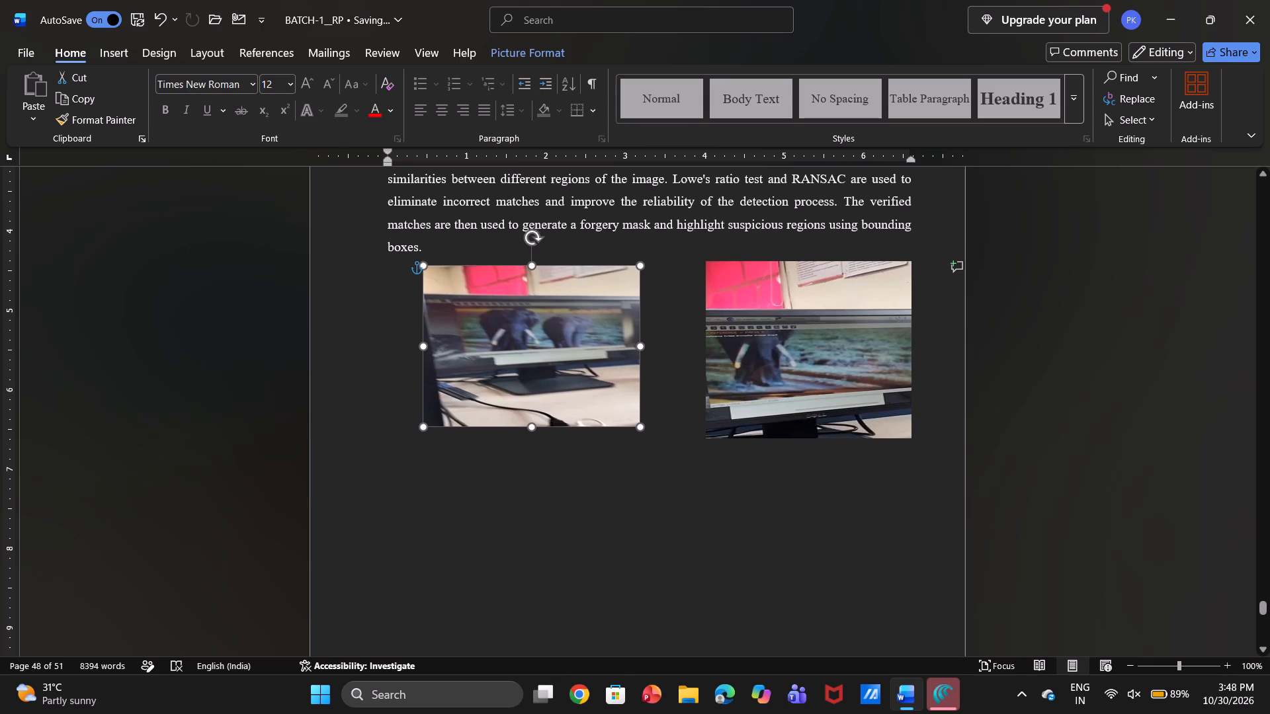
pyautogui.moveTo(448, 337); pyautogui.dragTo(417, 344)
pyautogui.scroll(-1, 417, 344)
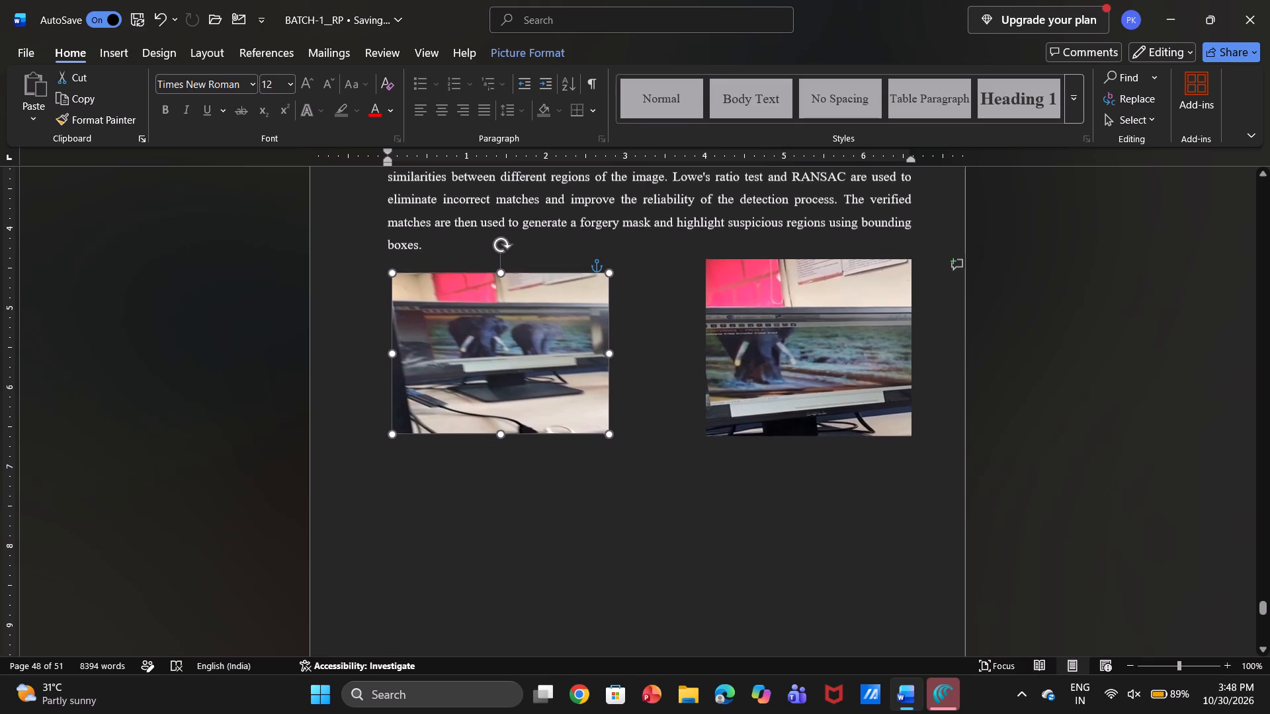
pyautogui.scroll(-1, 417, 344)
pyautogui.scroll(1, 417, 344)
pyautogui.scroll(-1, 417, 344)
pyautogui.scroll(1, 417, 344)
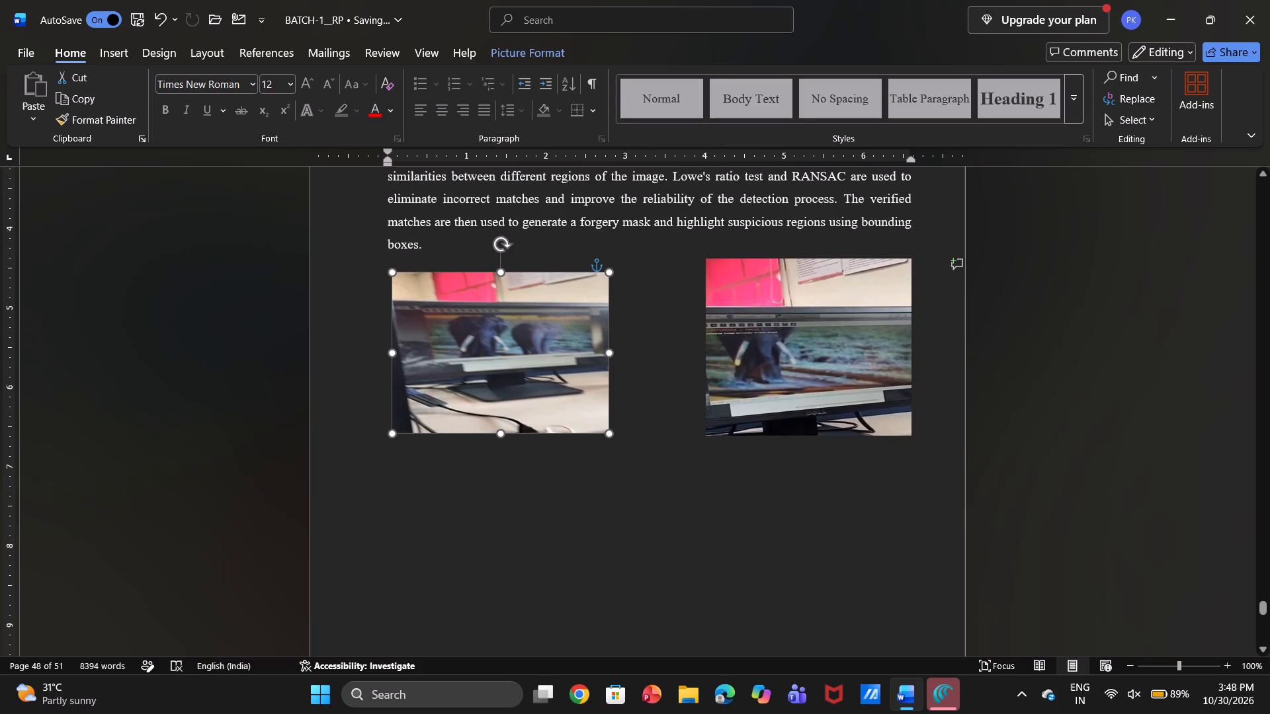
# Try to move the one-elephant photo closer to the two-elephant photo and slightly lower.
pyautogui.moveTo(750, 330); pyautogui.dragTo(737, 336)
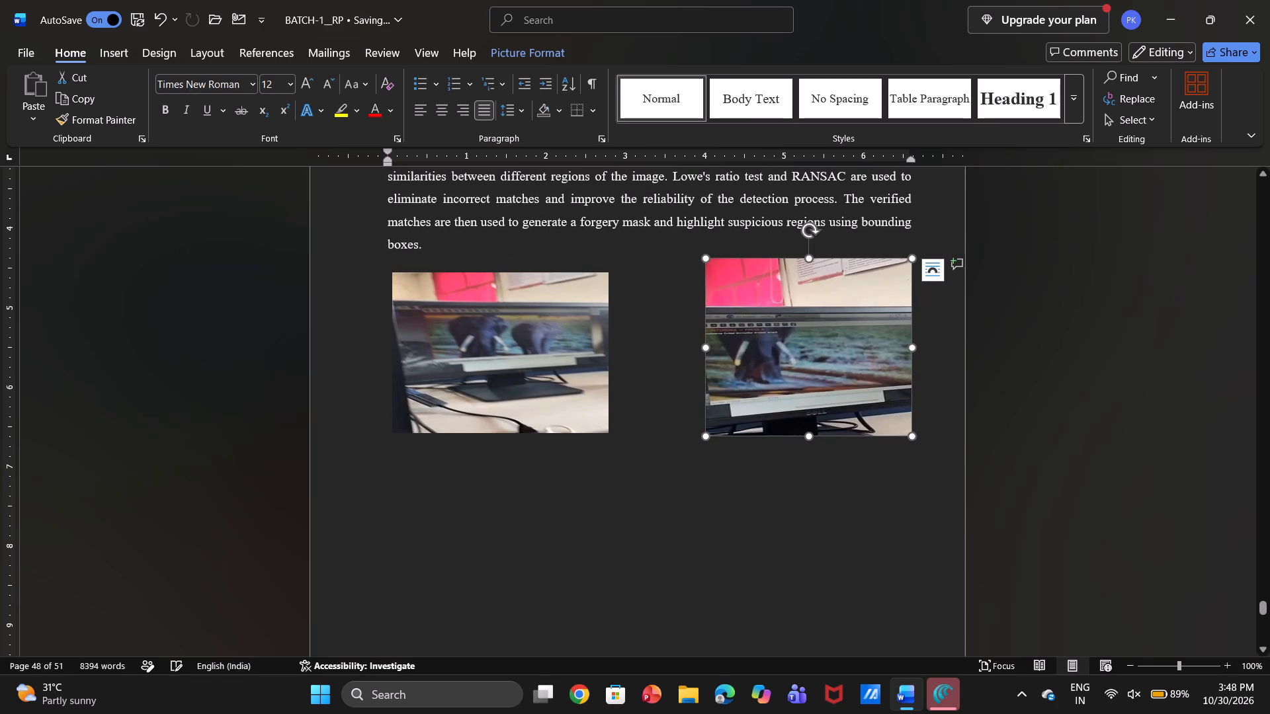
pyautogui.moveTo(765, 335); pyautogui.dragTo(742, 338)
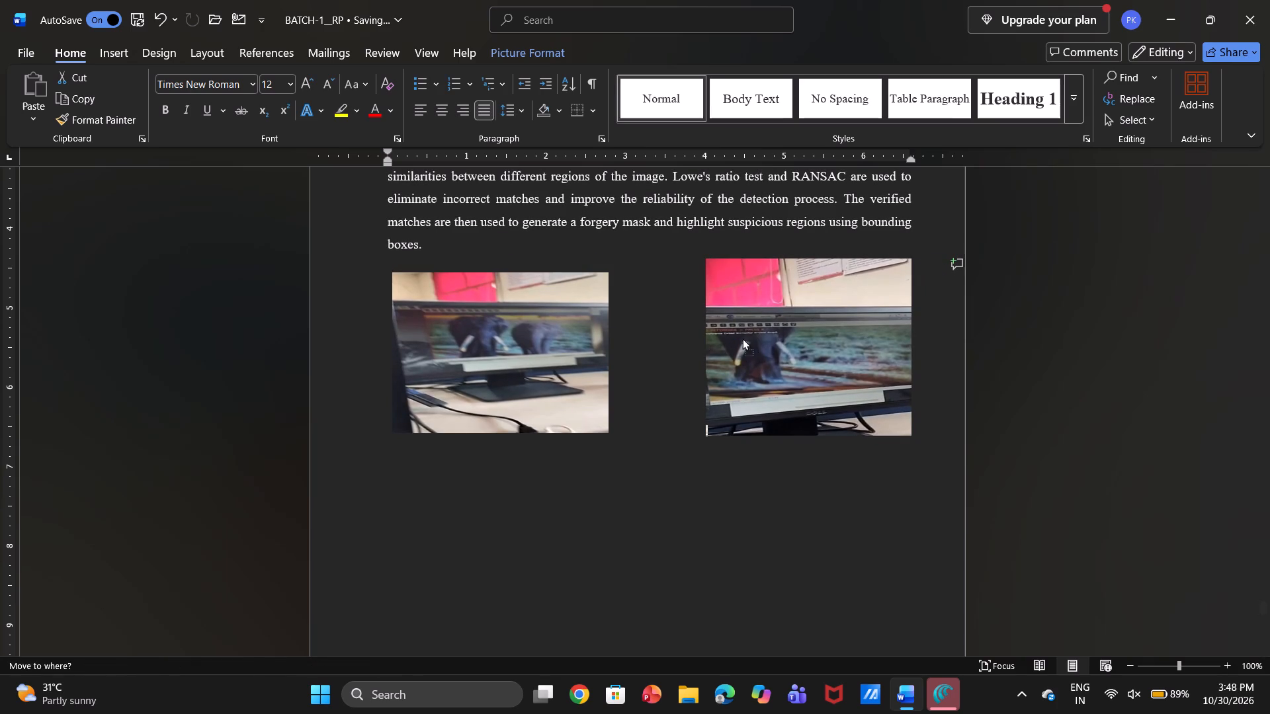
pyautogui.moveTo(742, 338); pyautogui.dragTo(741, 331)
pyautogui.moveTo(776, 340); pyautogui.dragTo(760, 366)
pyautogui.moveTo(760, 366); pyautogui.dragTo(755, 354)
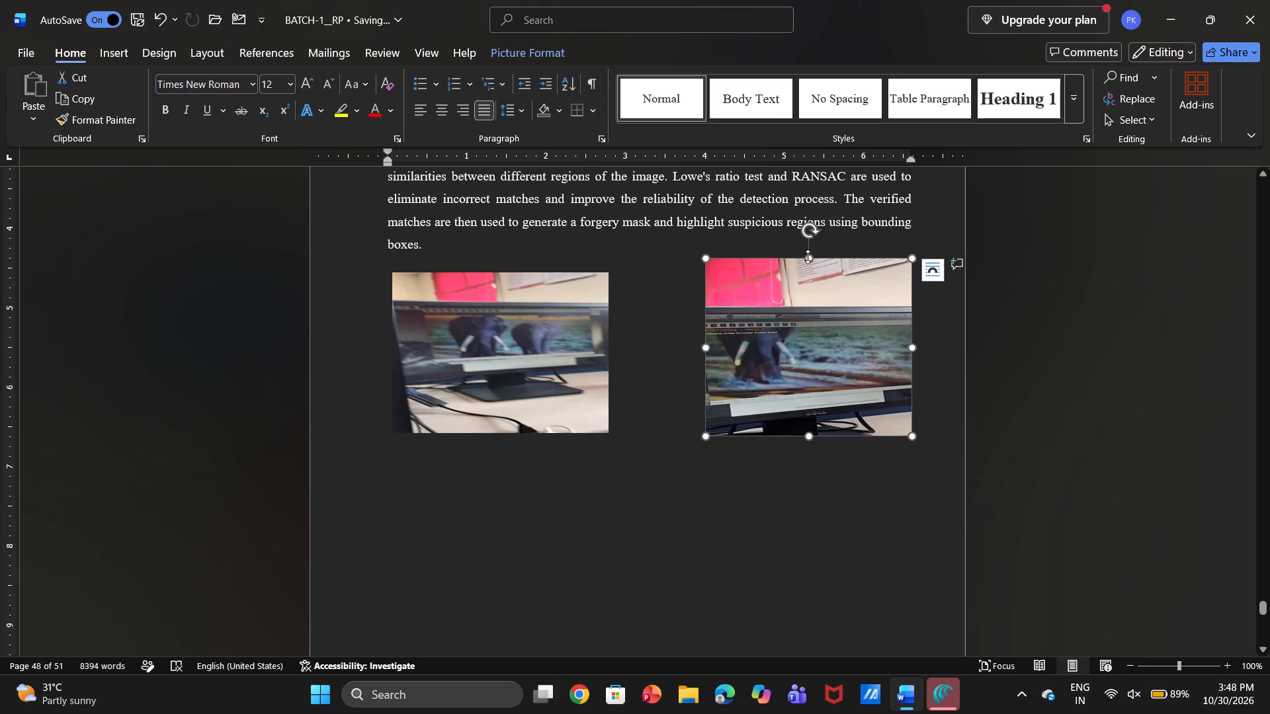
# Reduce the one-elephant photo's height to match the two-elephant photo, keeping its width.
pyautogui.click(810, 258)
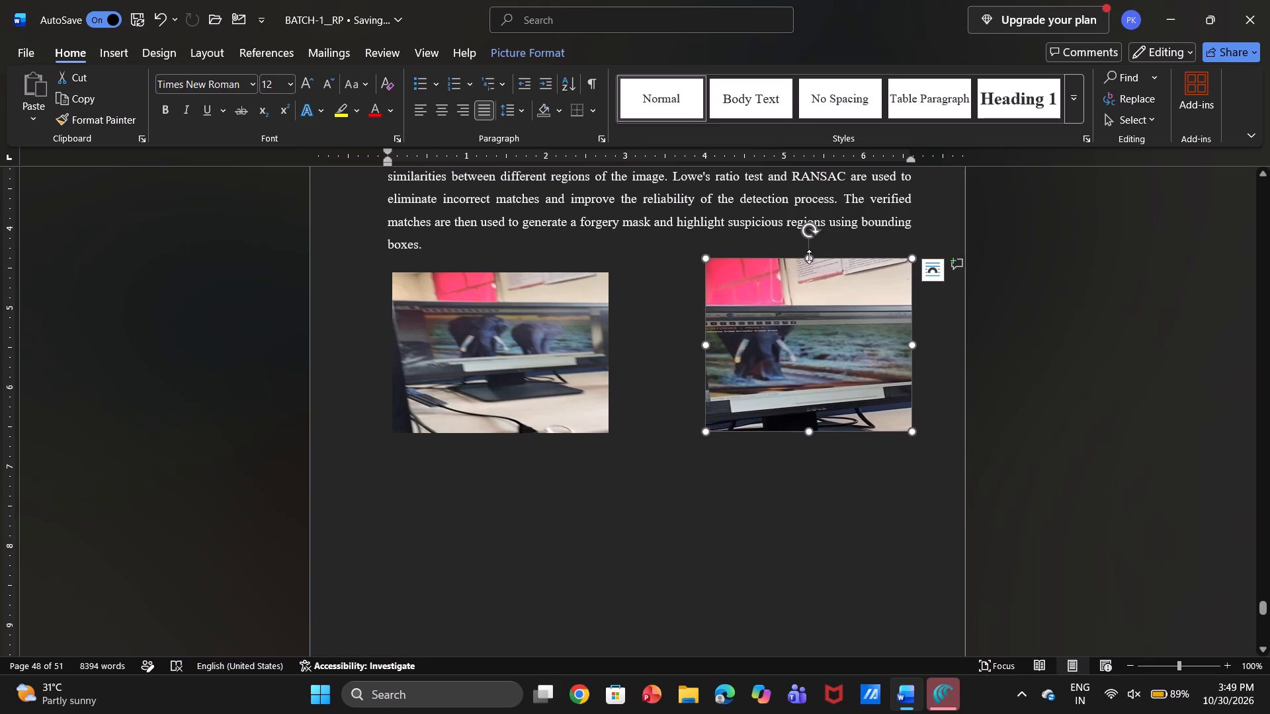
pyautogui.moveTo(809, 260); pyautogui.dragTo(812, 270)
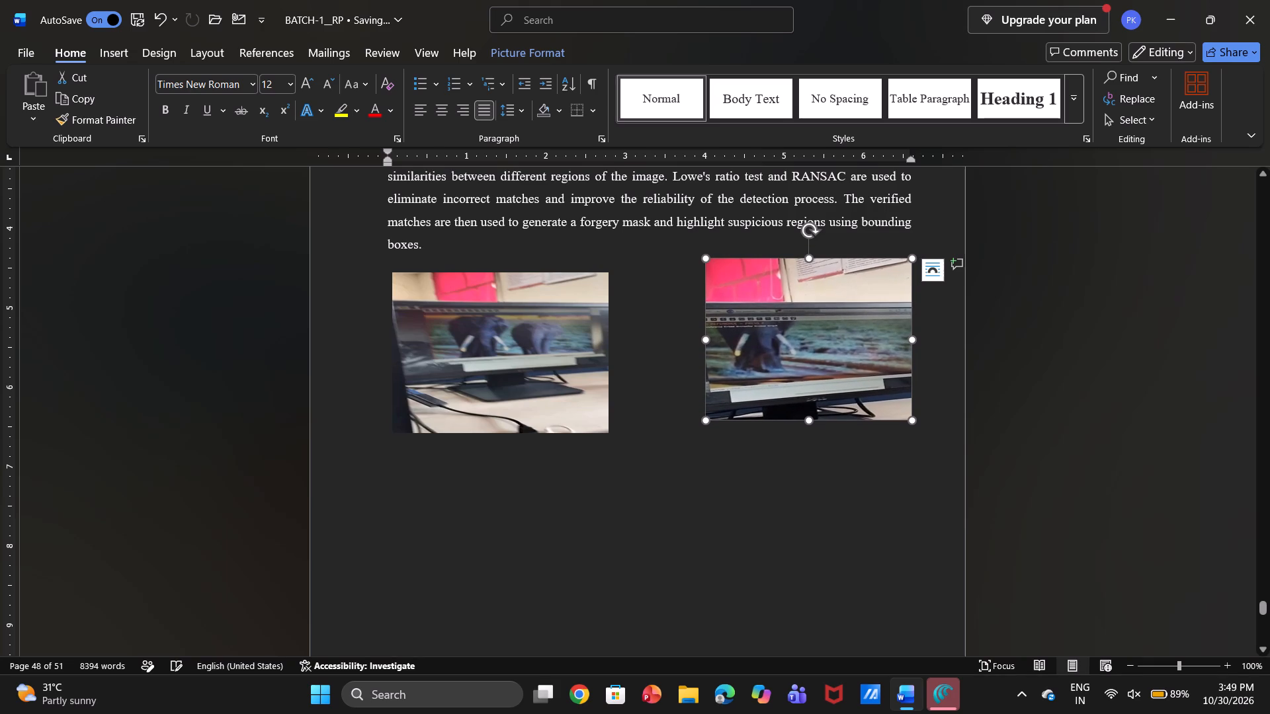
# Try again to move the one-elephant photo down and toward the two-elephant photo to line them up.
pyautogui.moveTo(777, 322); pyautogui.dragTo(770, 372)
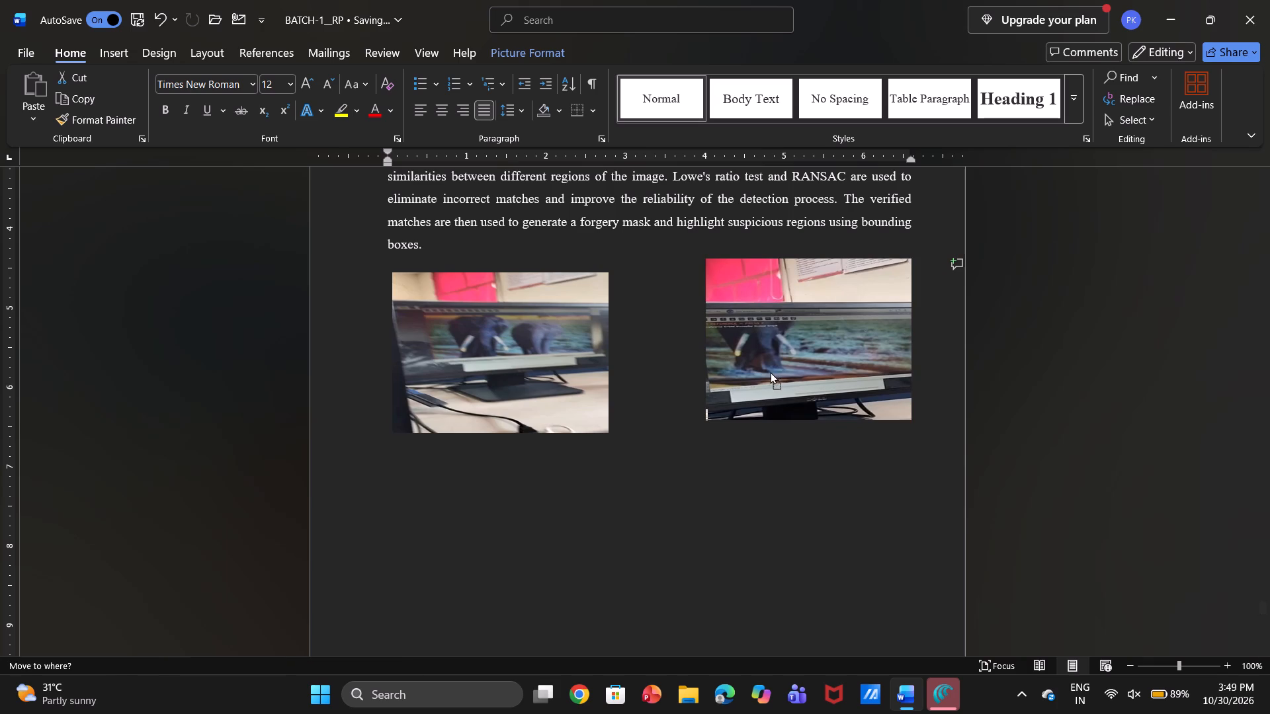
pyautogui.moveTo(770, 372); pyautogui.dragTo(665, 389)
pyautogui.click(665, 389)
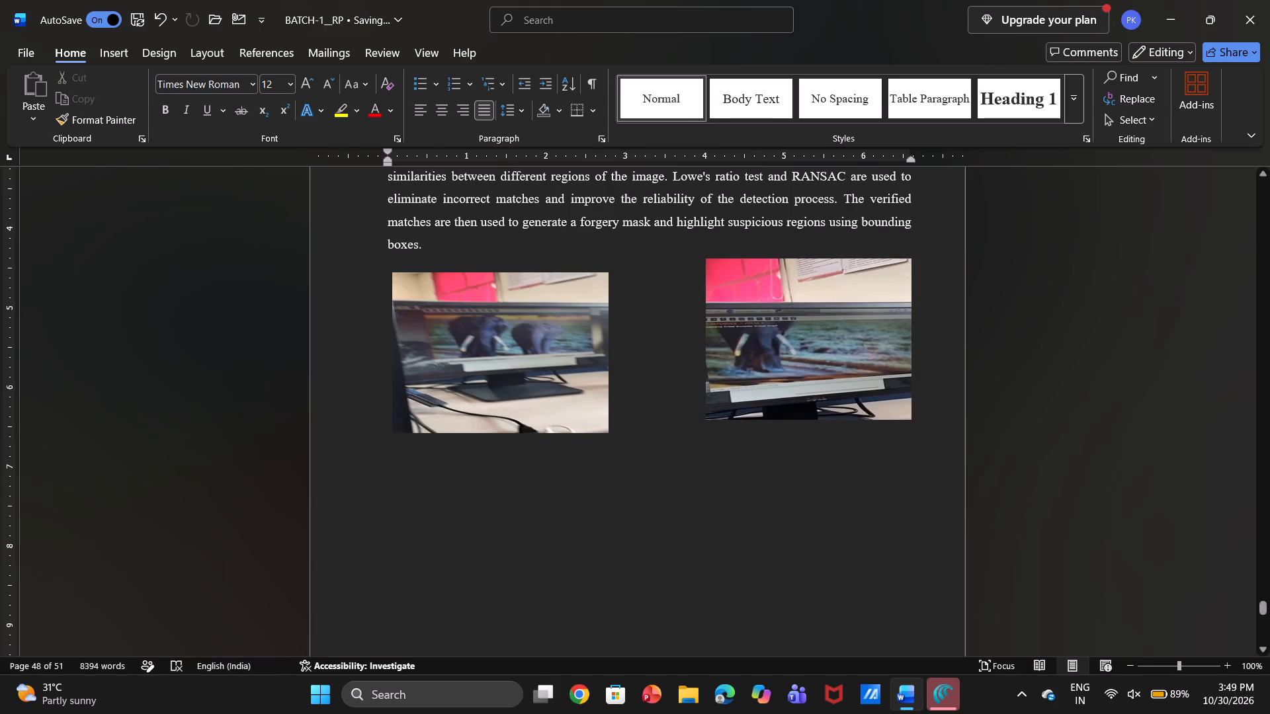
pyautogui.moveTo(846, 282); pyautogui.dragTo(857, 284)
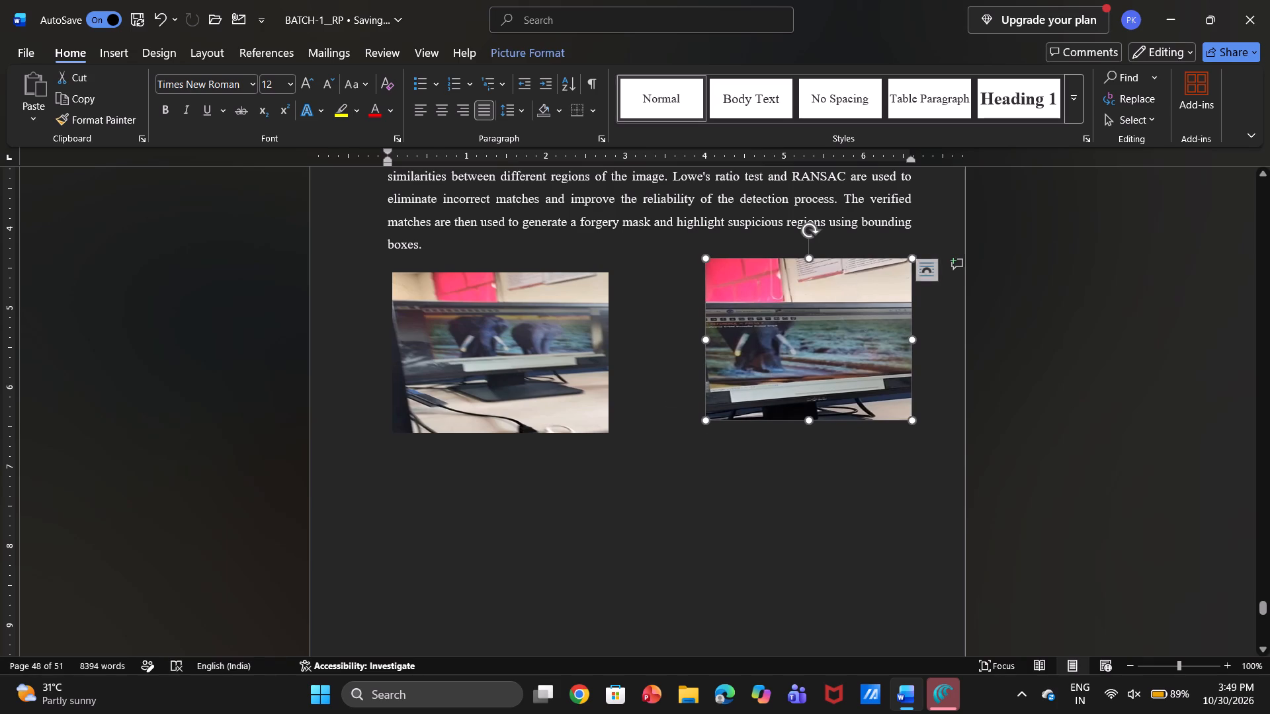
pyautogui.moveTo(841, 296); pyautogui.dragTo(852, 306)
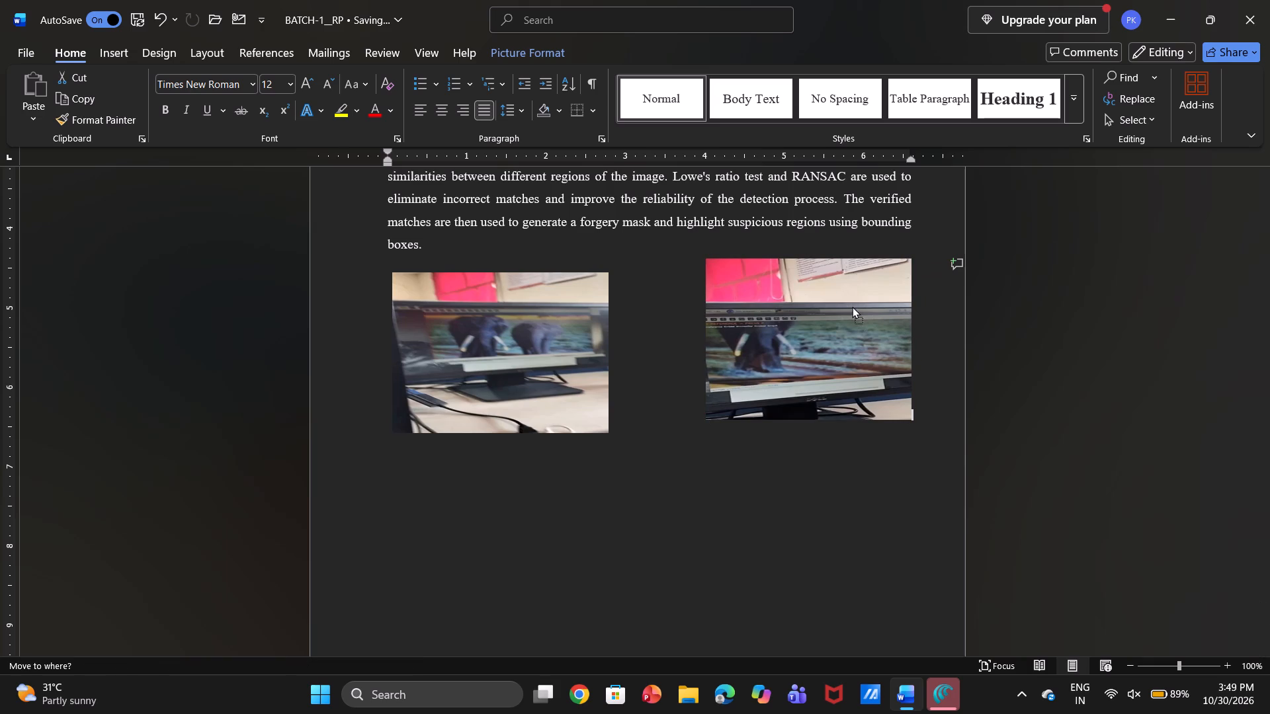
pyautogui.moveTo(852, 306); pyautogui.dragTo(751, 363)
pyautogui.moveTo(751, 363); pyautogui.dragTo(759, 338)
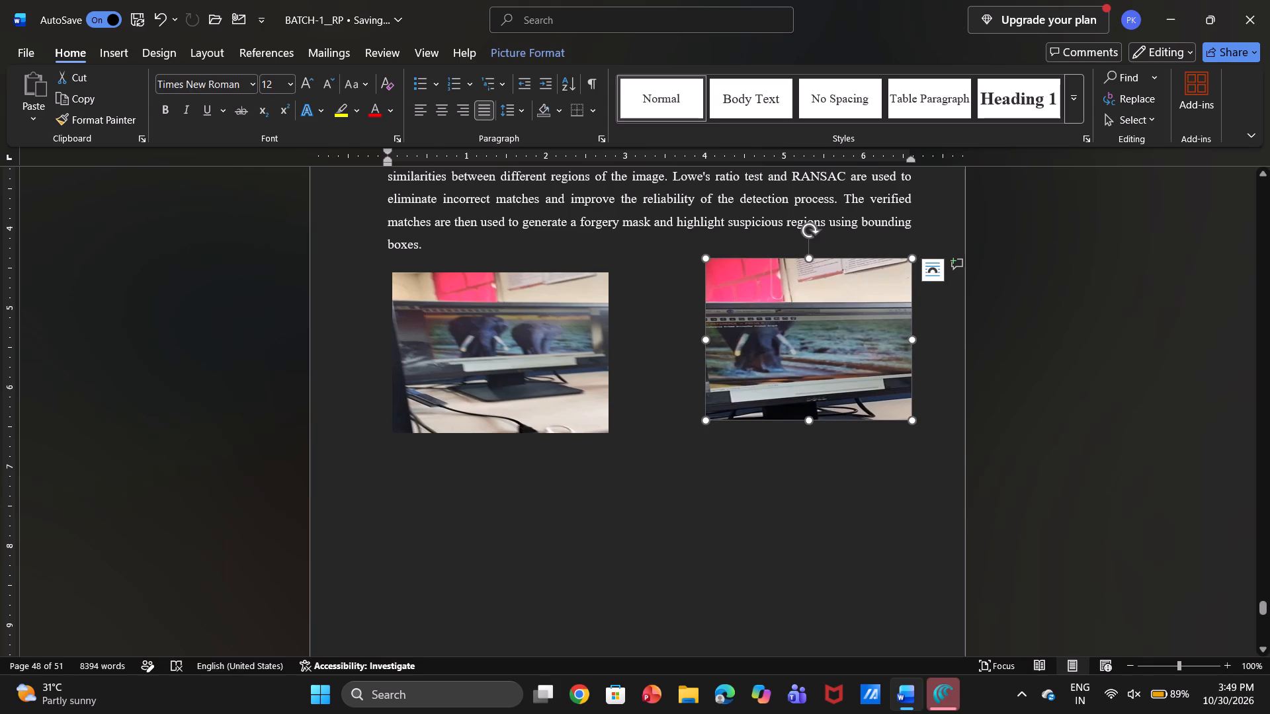
# Set Square text wrapping on the one-elephant photo and move it closer beside the two-elephant photo.
pyautogui.click(934, 276)
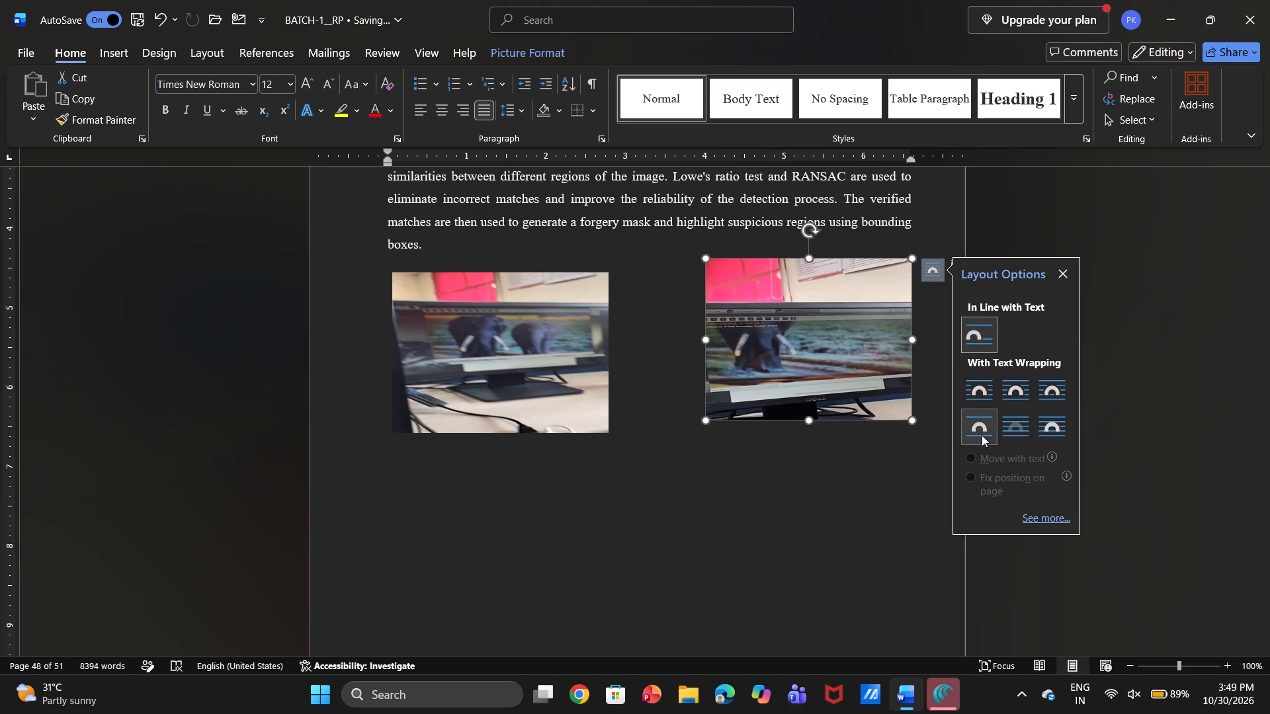
pyautogui.click(976, 379)
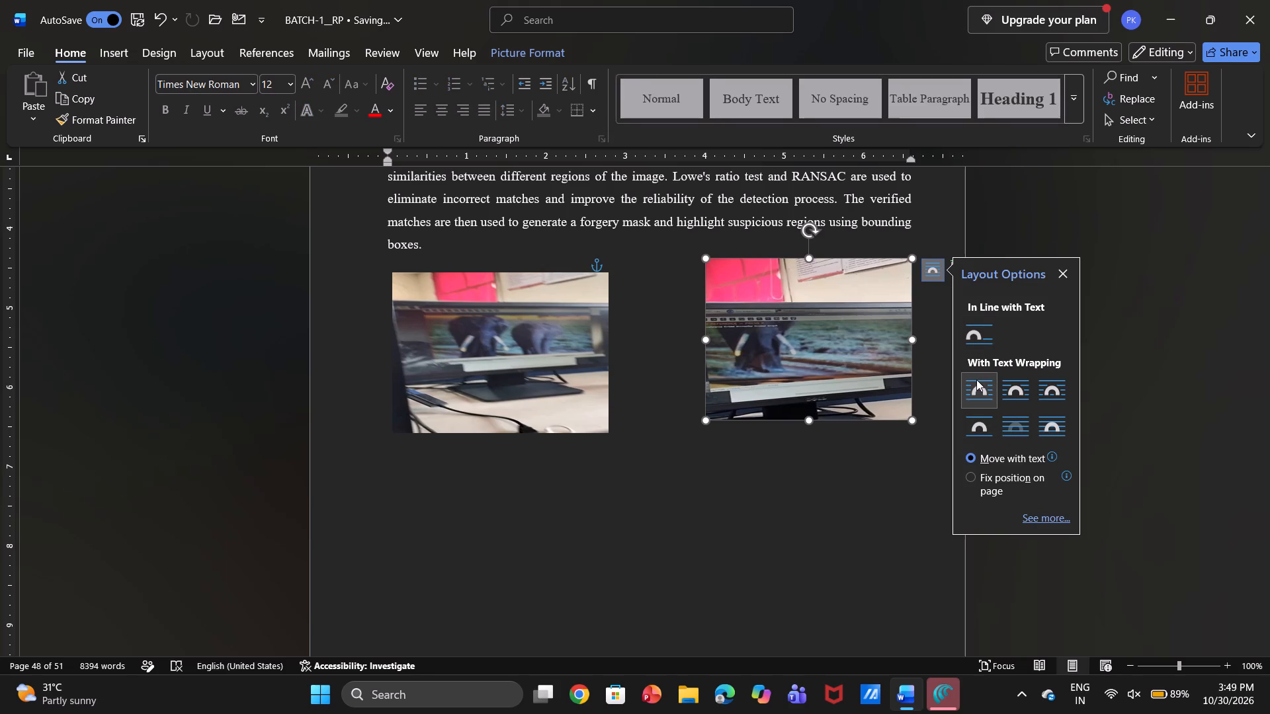
pyautogui.click(802, 292)
pyautogui.moveTo(794, 305); pyautogui.dragTo(737, 320)
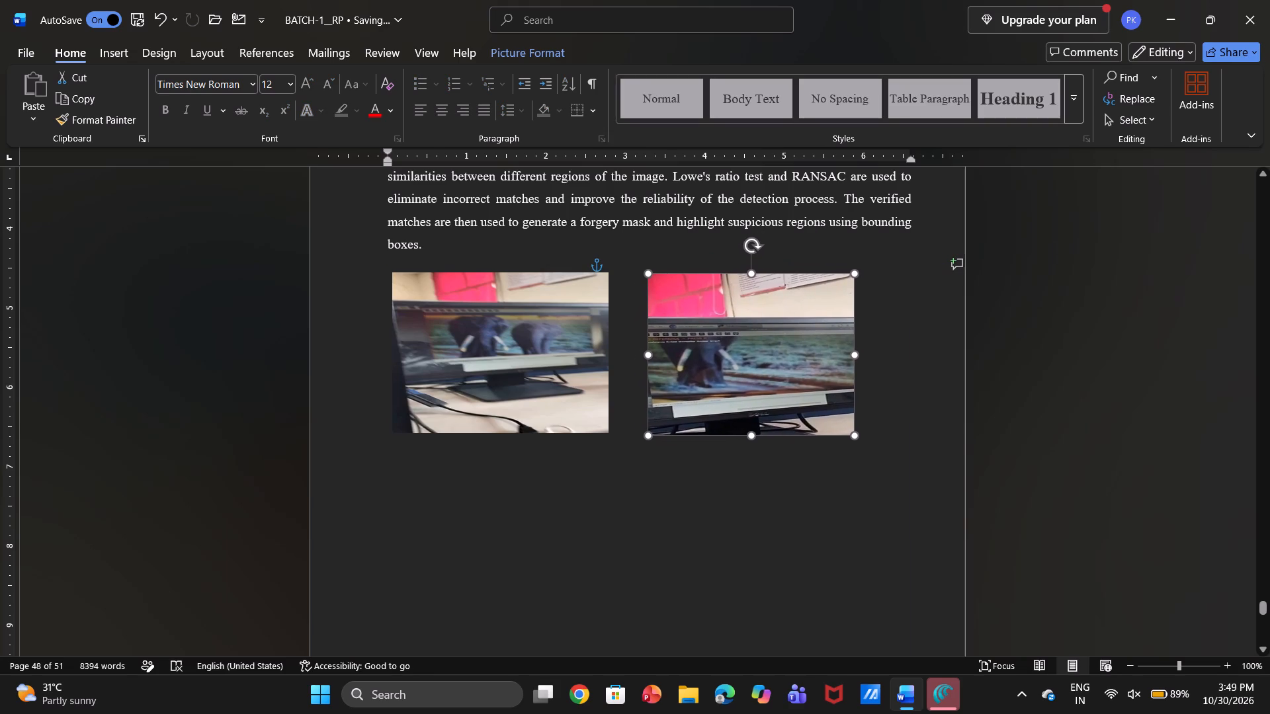
pyautogui.moveTo(737, 320); pyautogui.dragTo(740, 313)
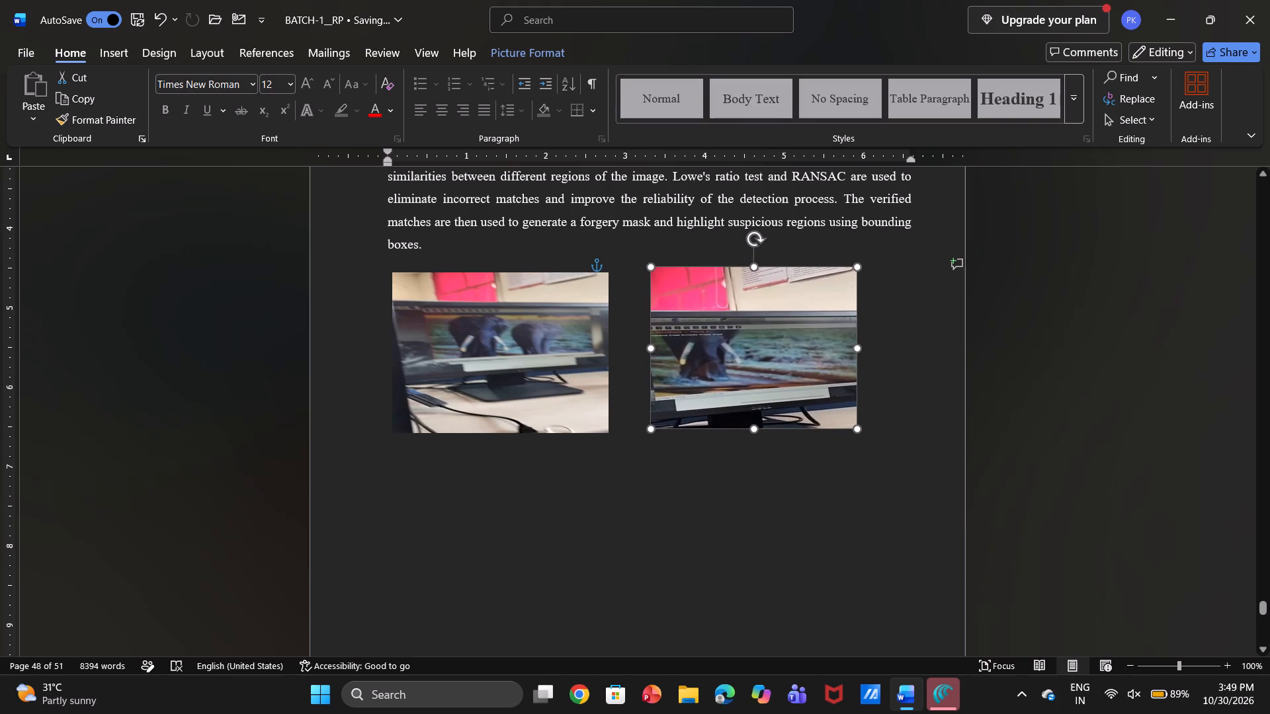
pyautogui.moveTo(740, 313); pyautogui.dragTo(736, 311)
# Shift the two-elephant photo slightly up and toward the one-elephant photo, then deselect it.
pyautogui.click(565, 329)
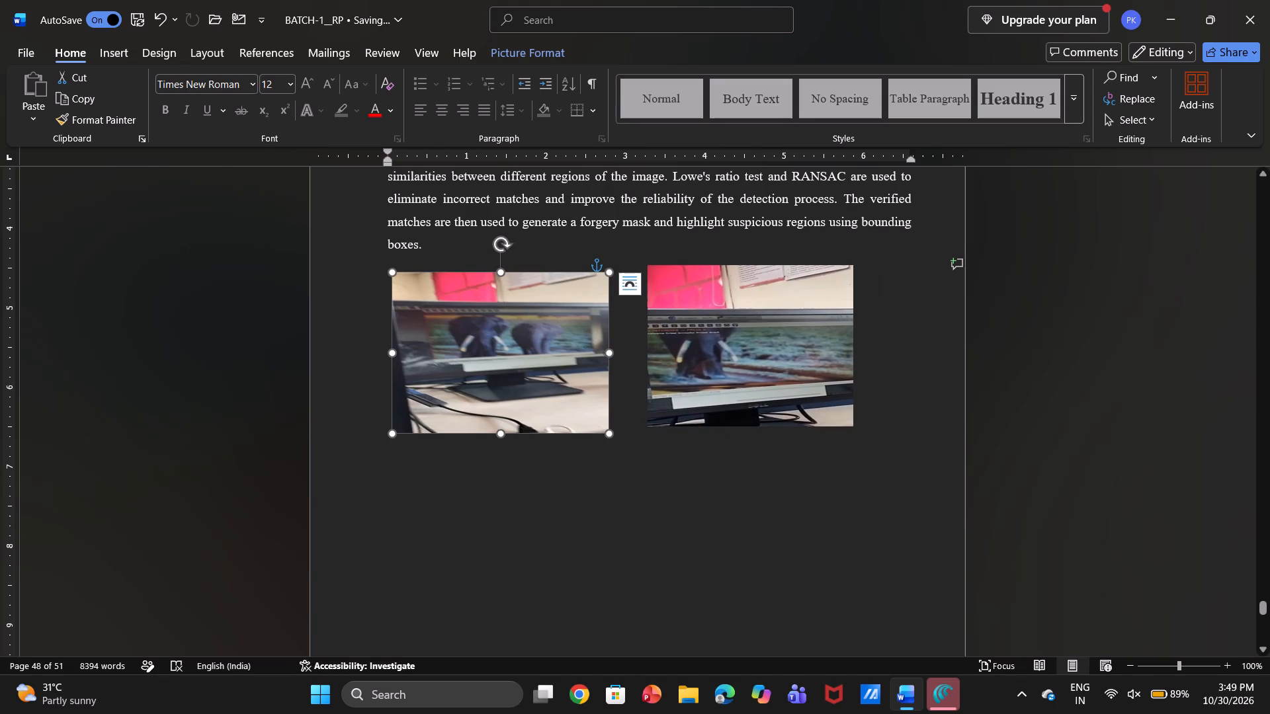
pyautogui.moveTo(565, 329); pyautogui.dragTo(573, 317)
pyautogui.click(573, 317)
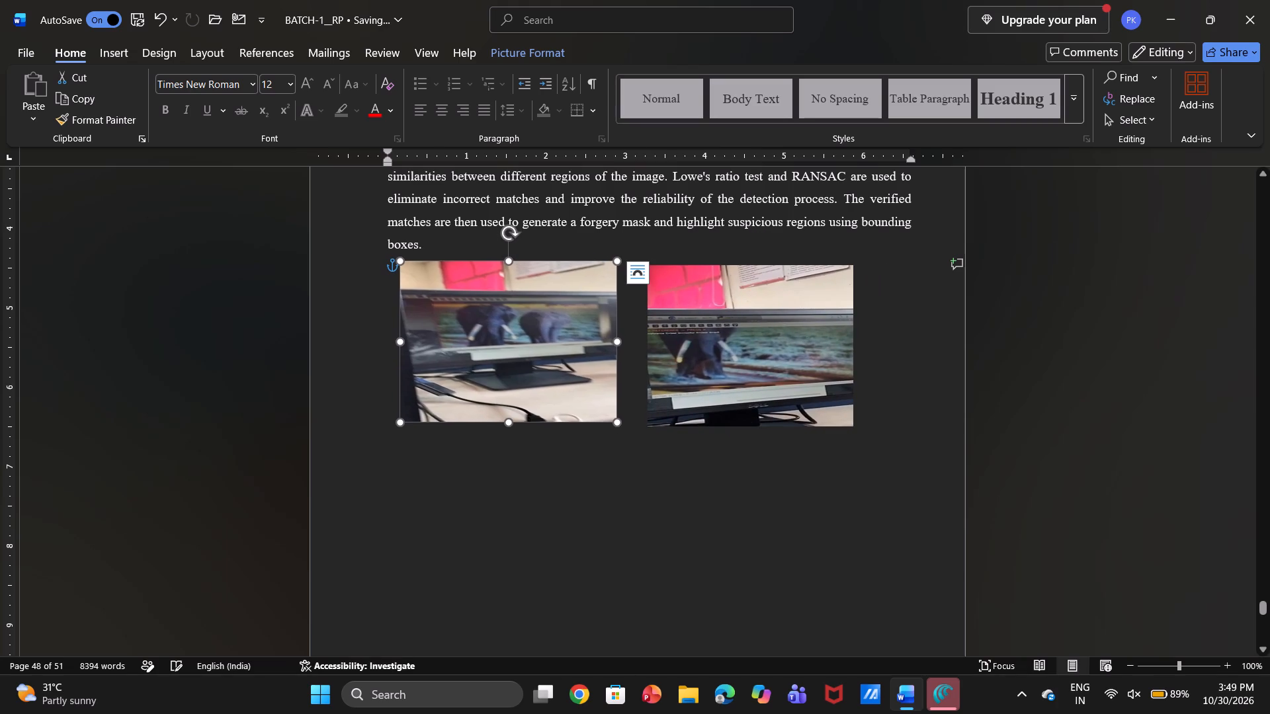
pyautogui.click(625, 526)
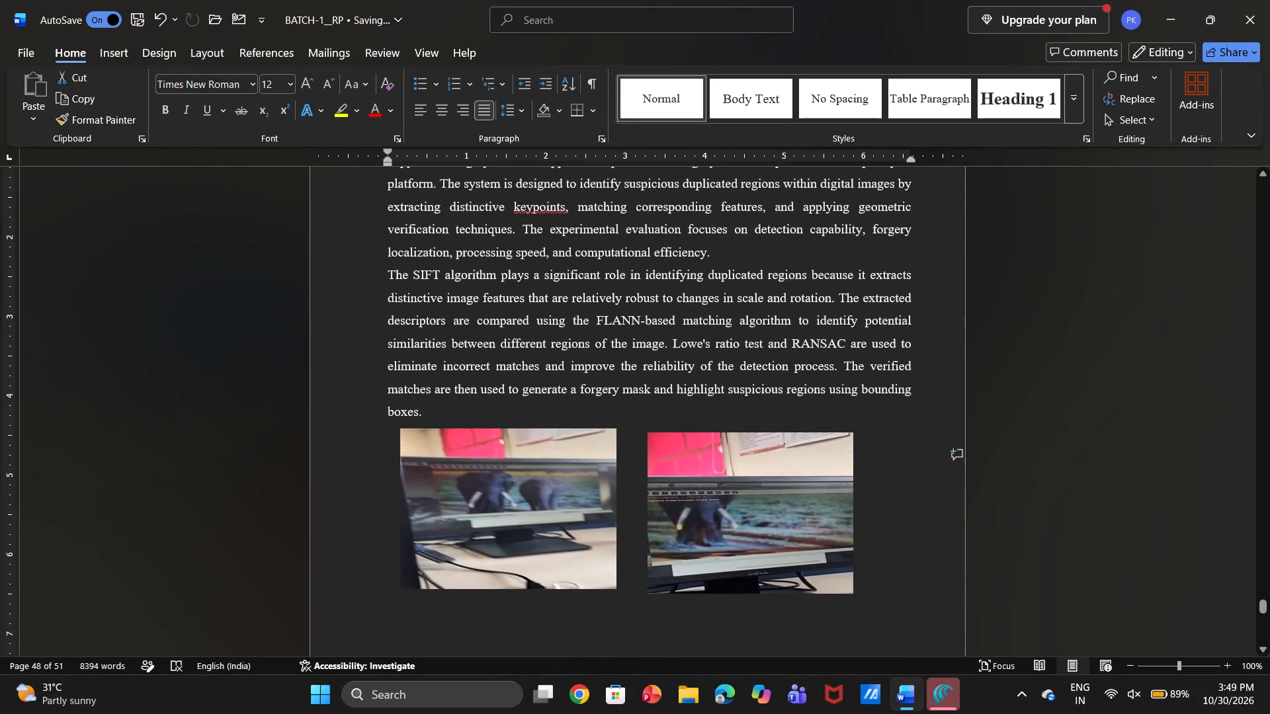
# Insert the device picture "WhatsApp Image 2026-10-29 at 9.28.03 PM" from the RP-1 folder after the elephant photos.
pyautogui.scroll(-2, 625, 526)
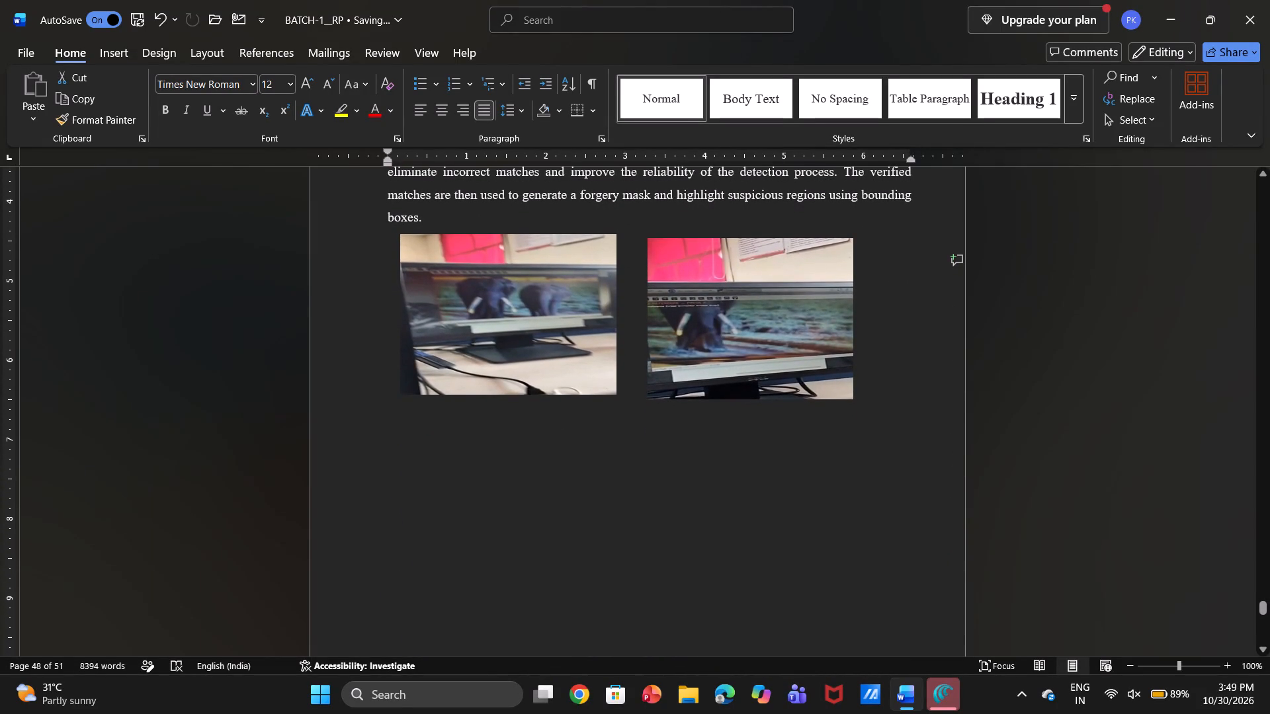
pyautogui.click(123, 56)
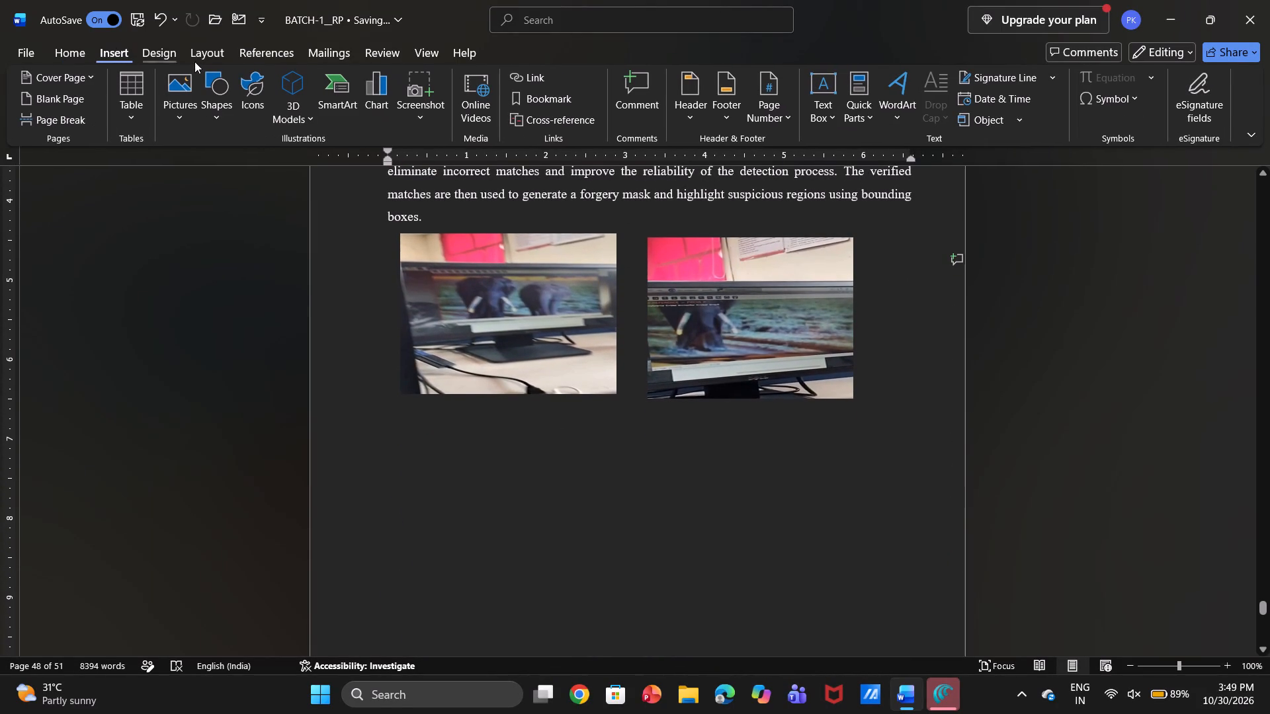
pyautogui.click(182, 89)
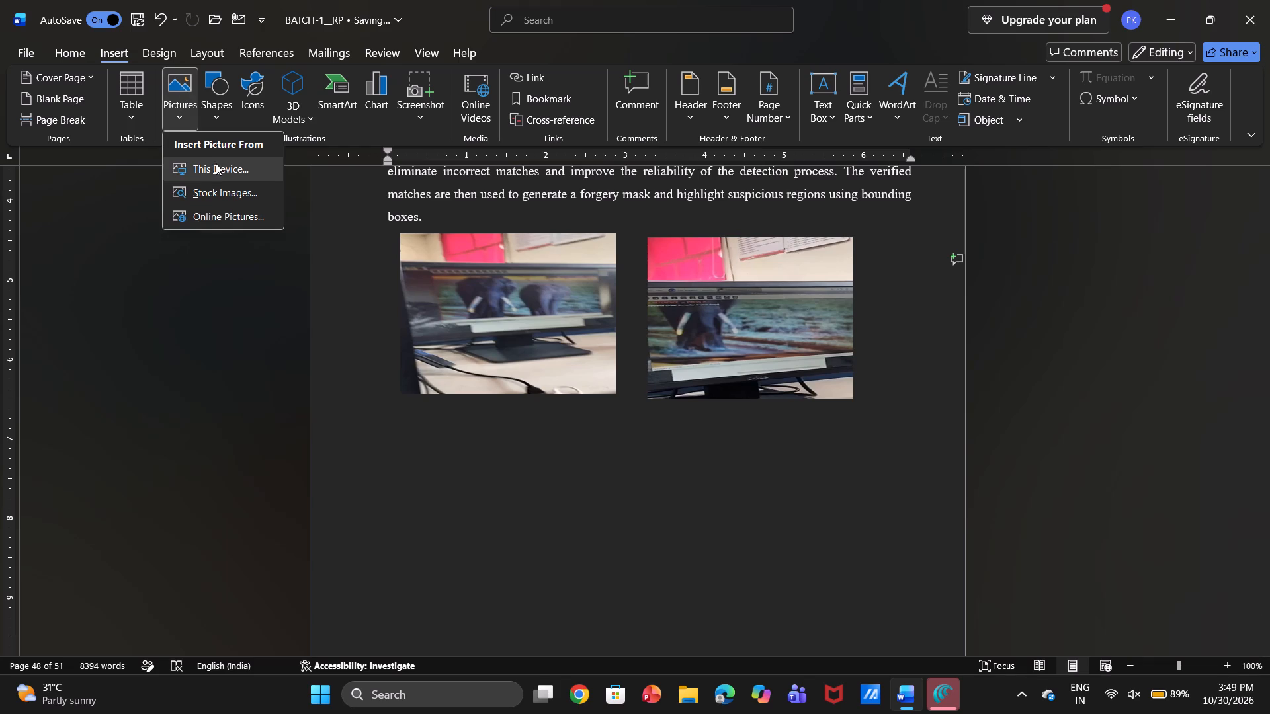
pyautogui.click(212, 167)
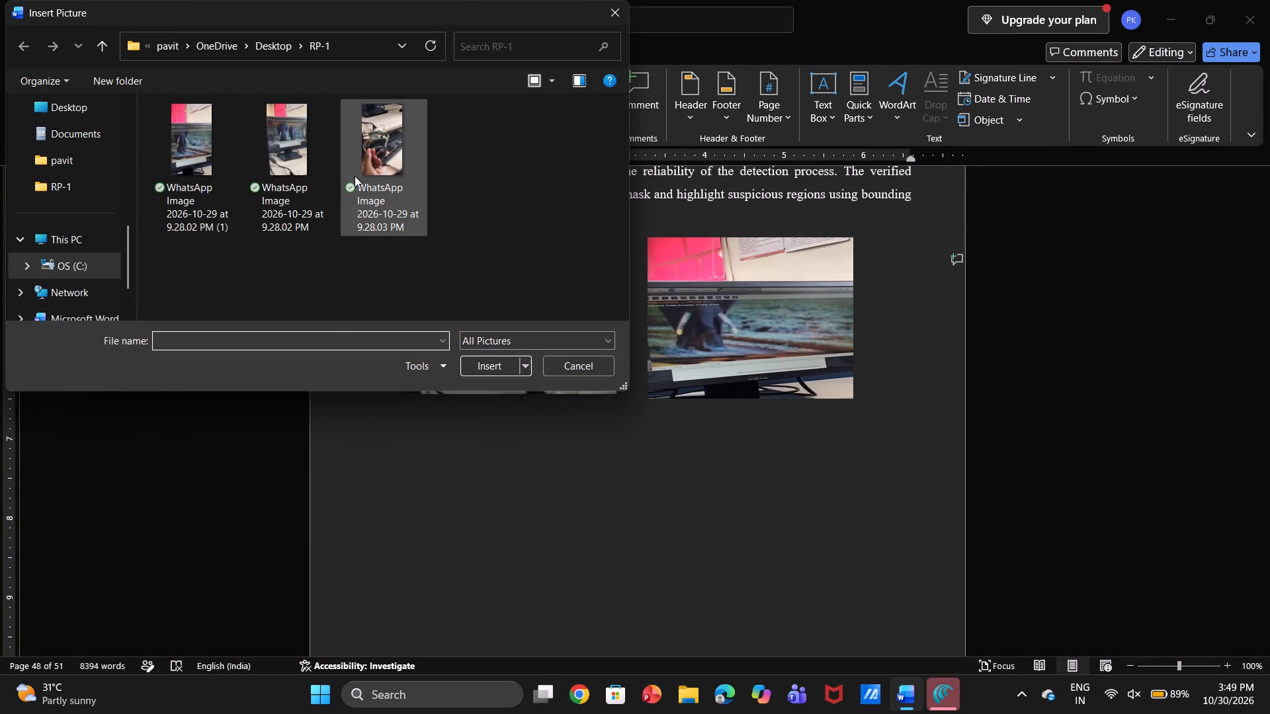
pyautogui.click(355, 176)
pyautogui.click(493, 368)
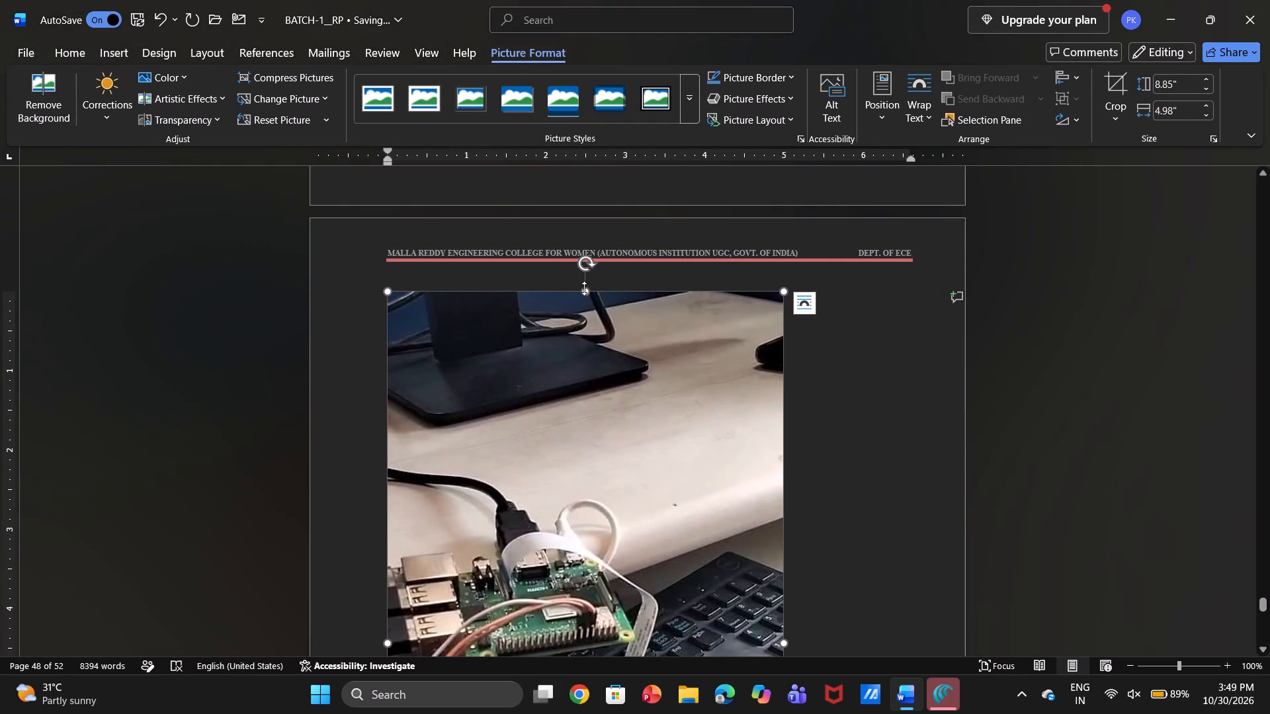
# Reduce the height of the inserted Raspberry Pi hardware photo to about 4.53 inches, keeping its width.
pyautogui.click(584, 288)
pyautogui.moveTo(584, 288); pyautogui.dragTo(584, 370)
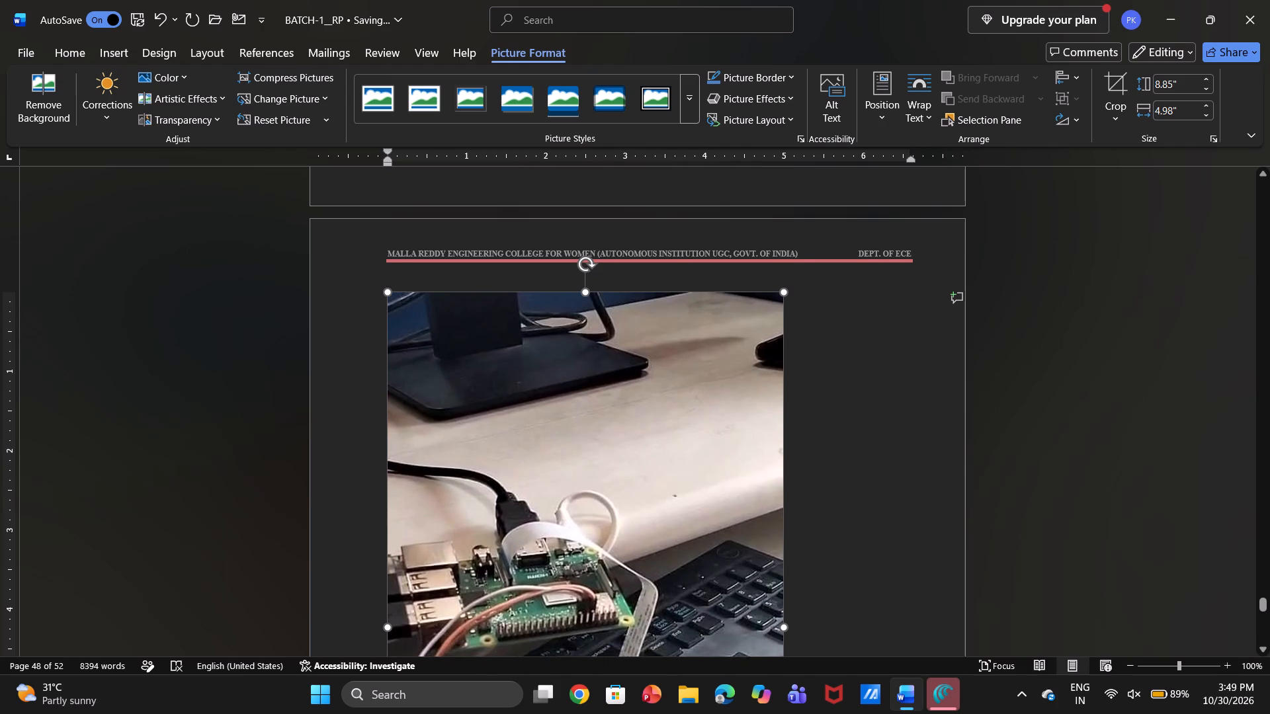
pyautogui.moveTo(584, 370); pyautogui.dragTo(675, 635)
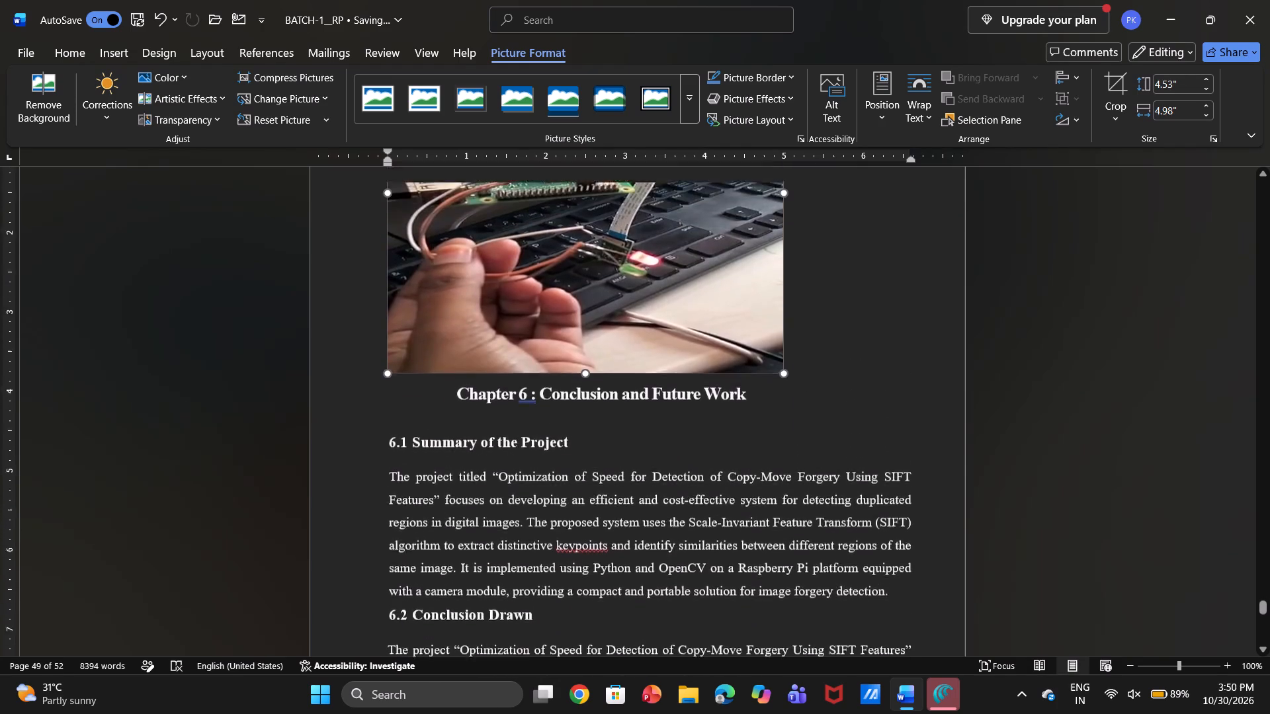
pyautogui.scroll(1, 648, 483)
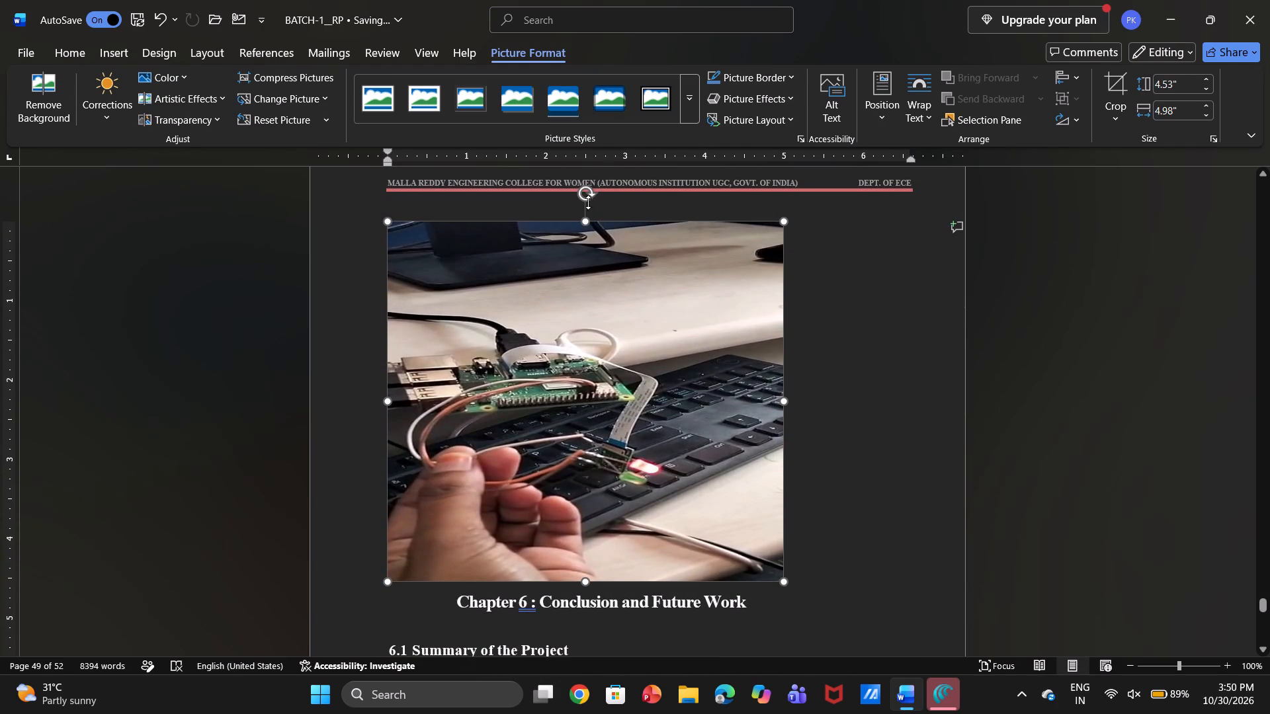
# Shrink the Raspberry Pi photo above the Chapter 6 heading to about 3.2" high and 3.05" wide.
pyautogui.click(585, 219)
pyautogui.moveTo(585, 219); pyautogui.dragTo(598, 303)
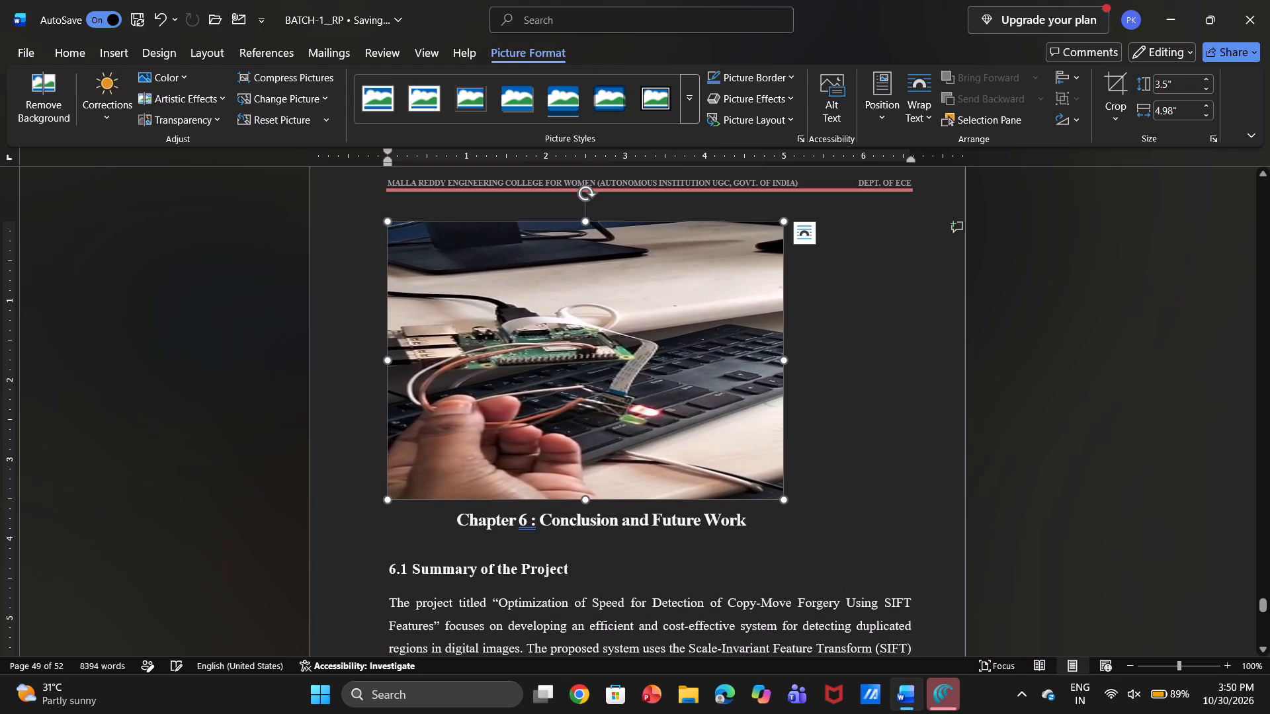
pyautogui.scroll(1, 598, 303)
pyautogui.scroll(-2, 598, 303)
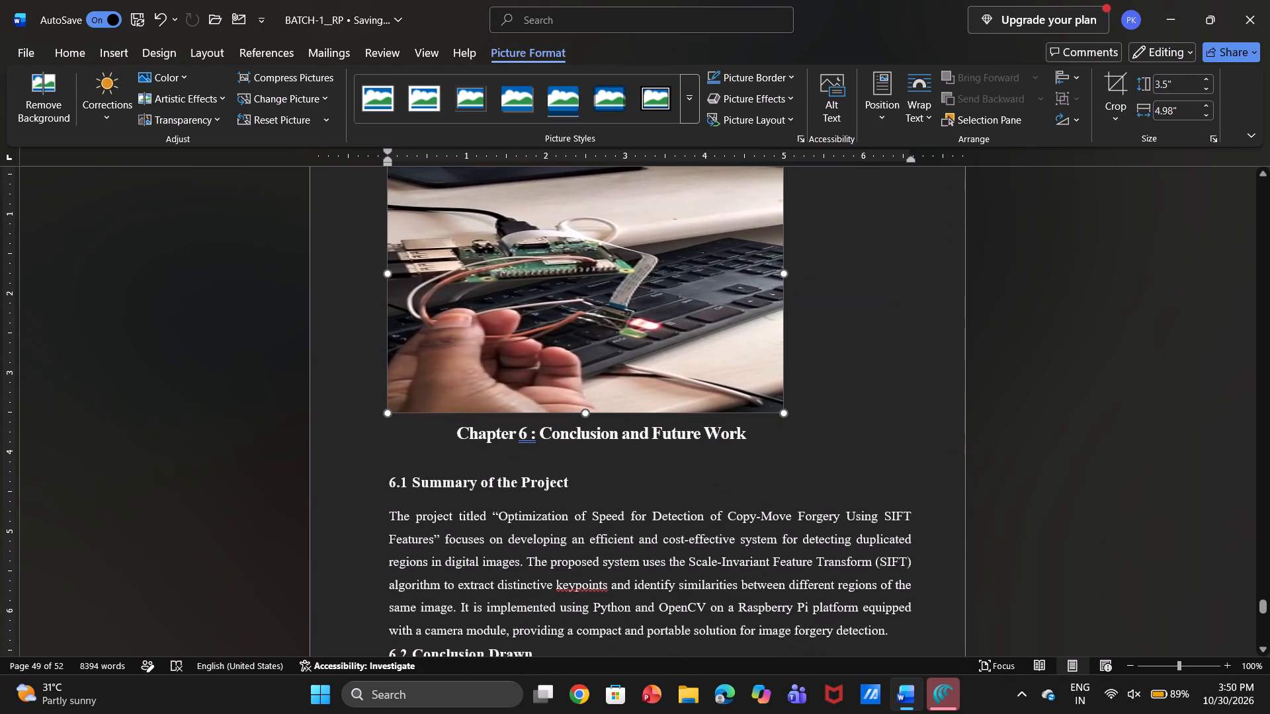
pyautogui.moveTo(393, 280); pyautogui.dragTo(489, 302)
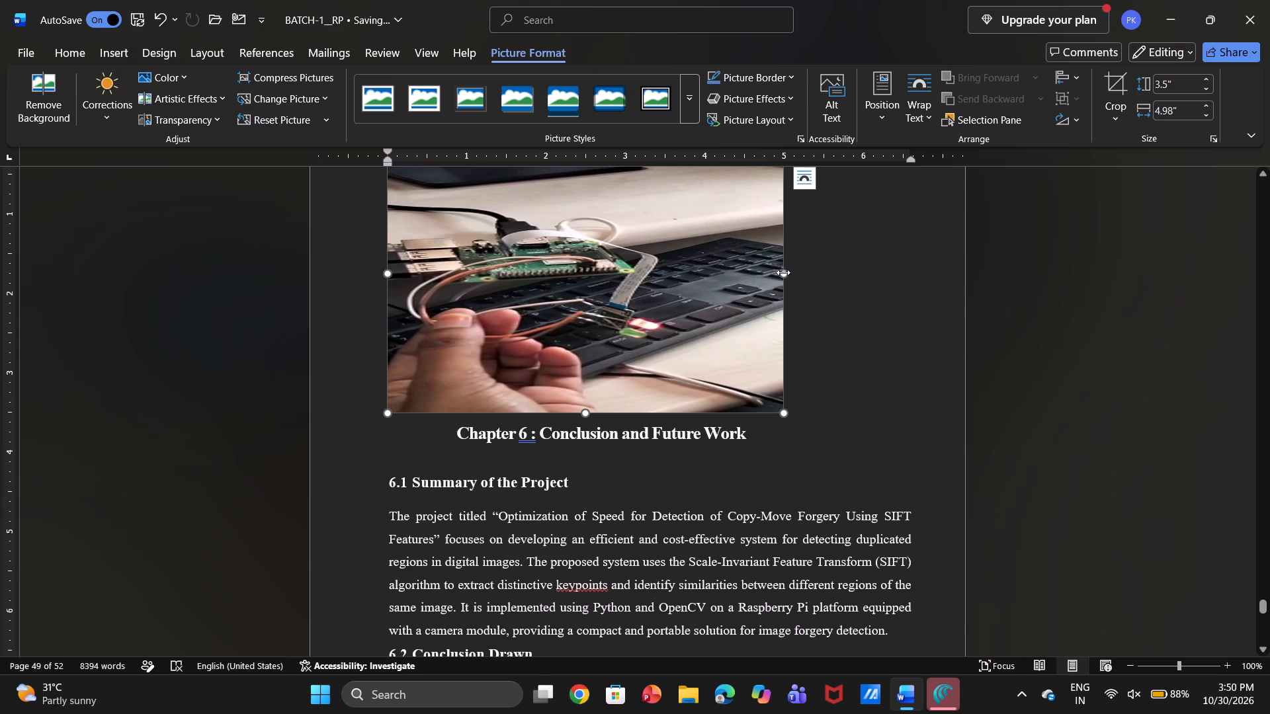
pyautogui.moveTo(784, 271); pyautogui.dragTo(638, 289)
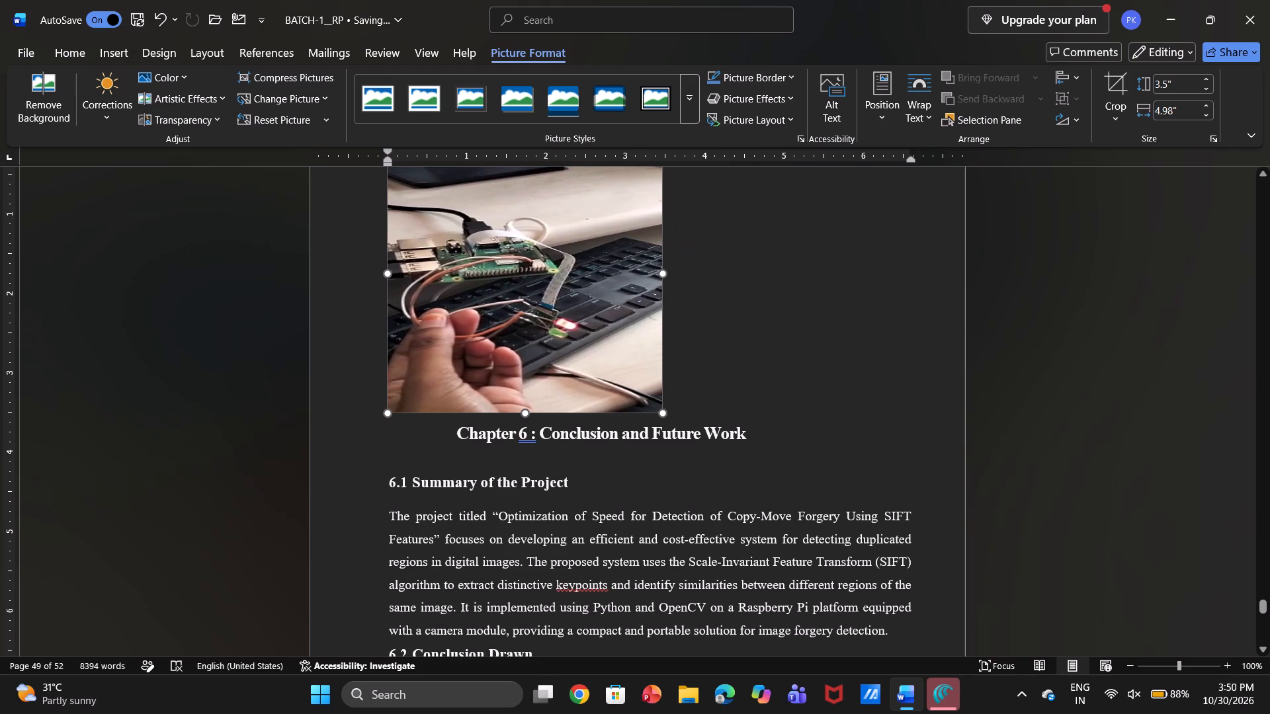
pyautogui.moveTo(638, 289); pyautogui.dragTo(630, 288)
pyautogui.scroll(1, 537, 321)
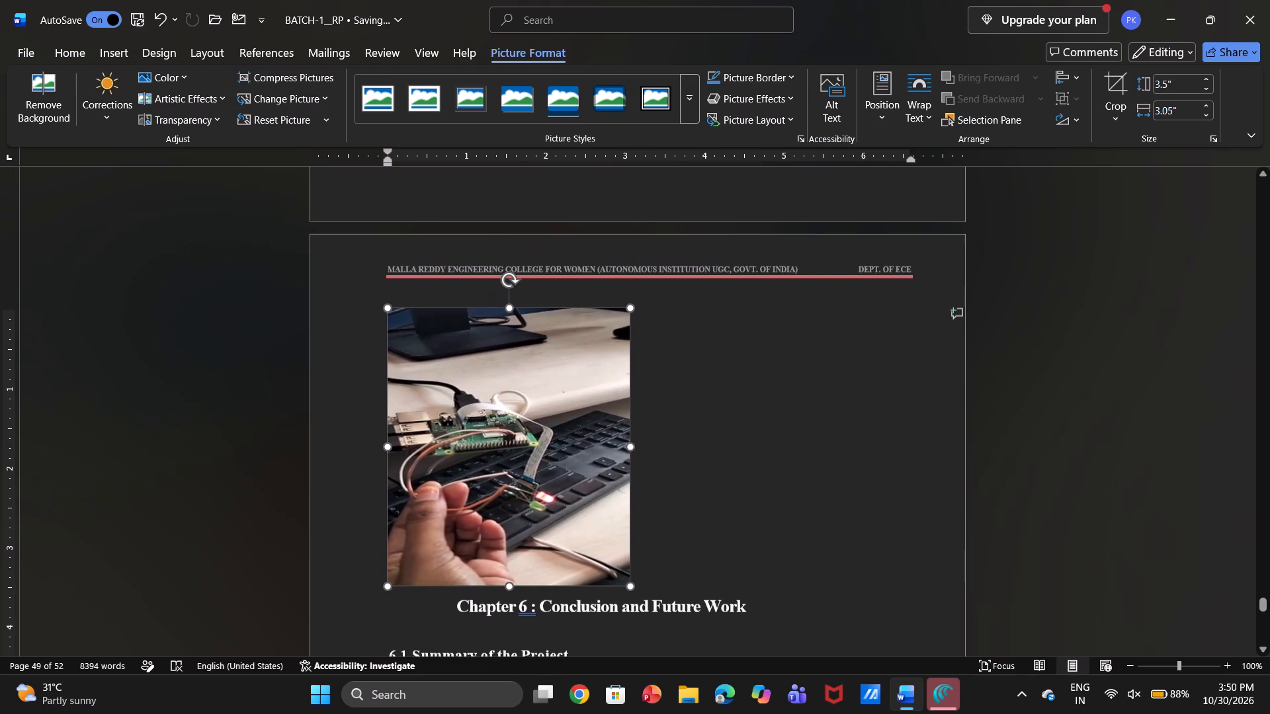
pyautogui.scroll(1, 537, 321)
pyautogui.doubleClick(509, 310)
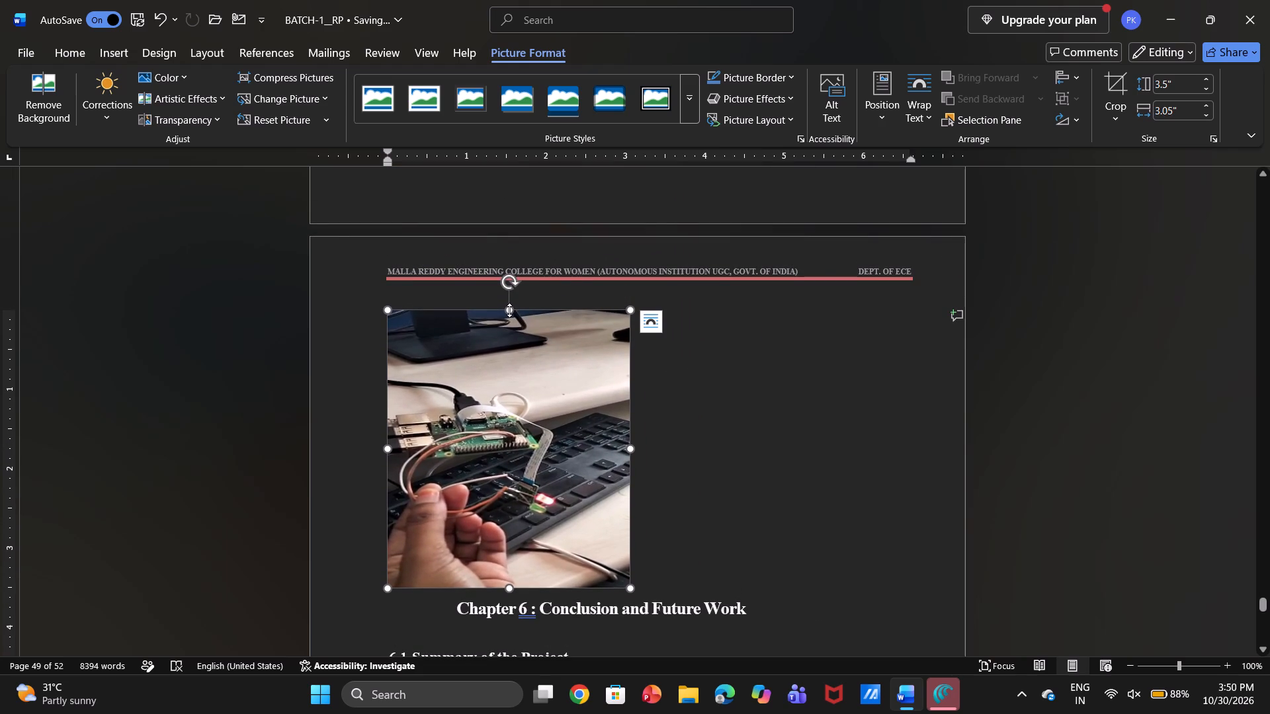
pyautogui.moveTo(509, 310); pyautogui.dragTo(514, 334)
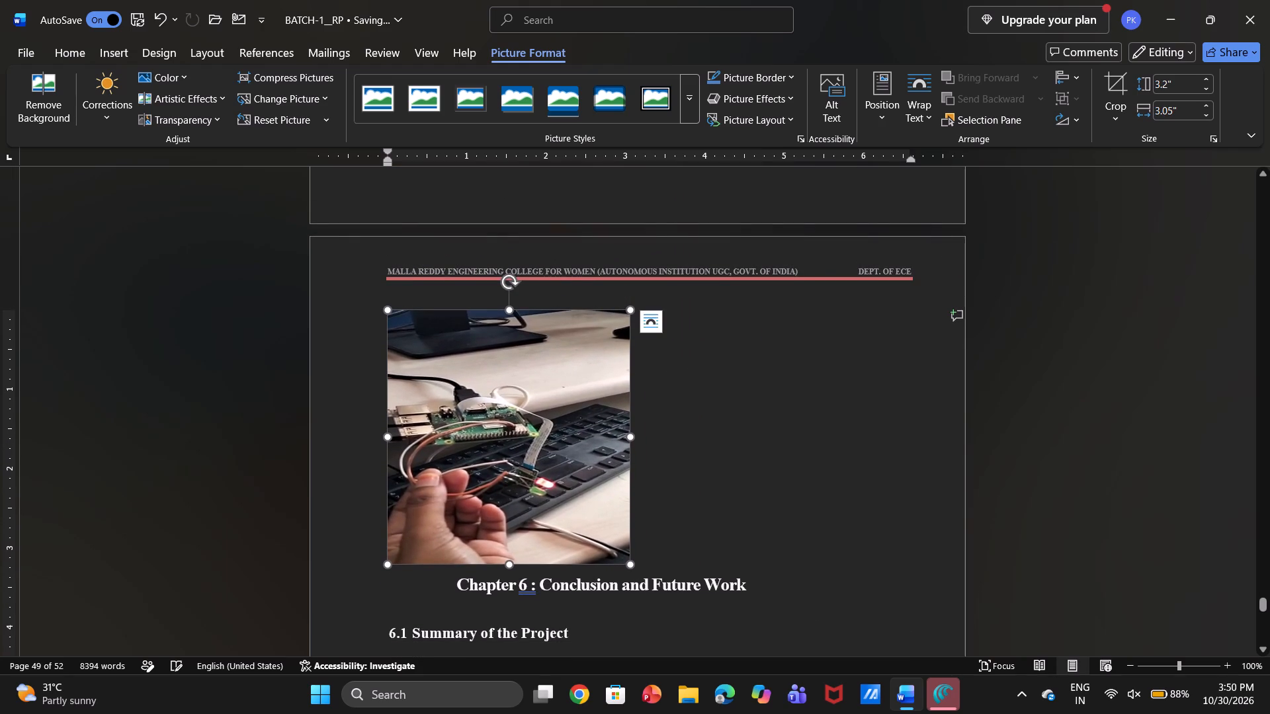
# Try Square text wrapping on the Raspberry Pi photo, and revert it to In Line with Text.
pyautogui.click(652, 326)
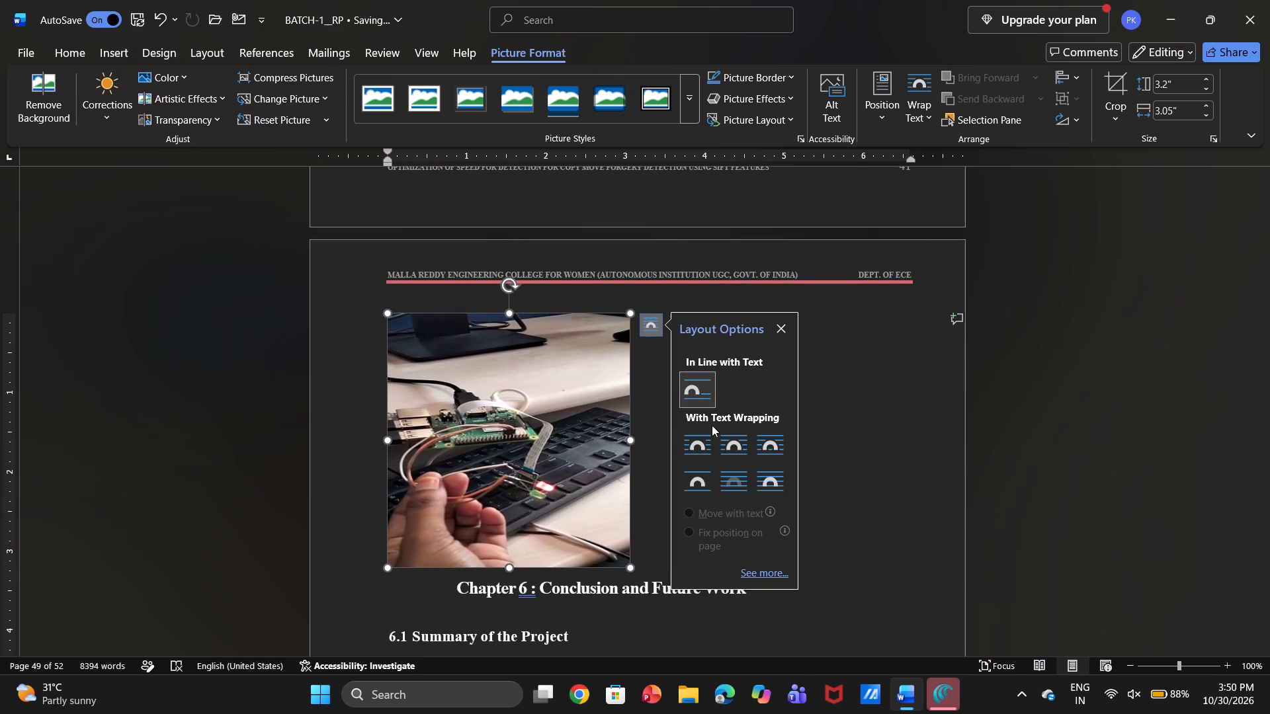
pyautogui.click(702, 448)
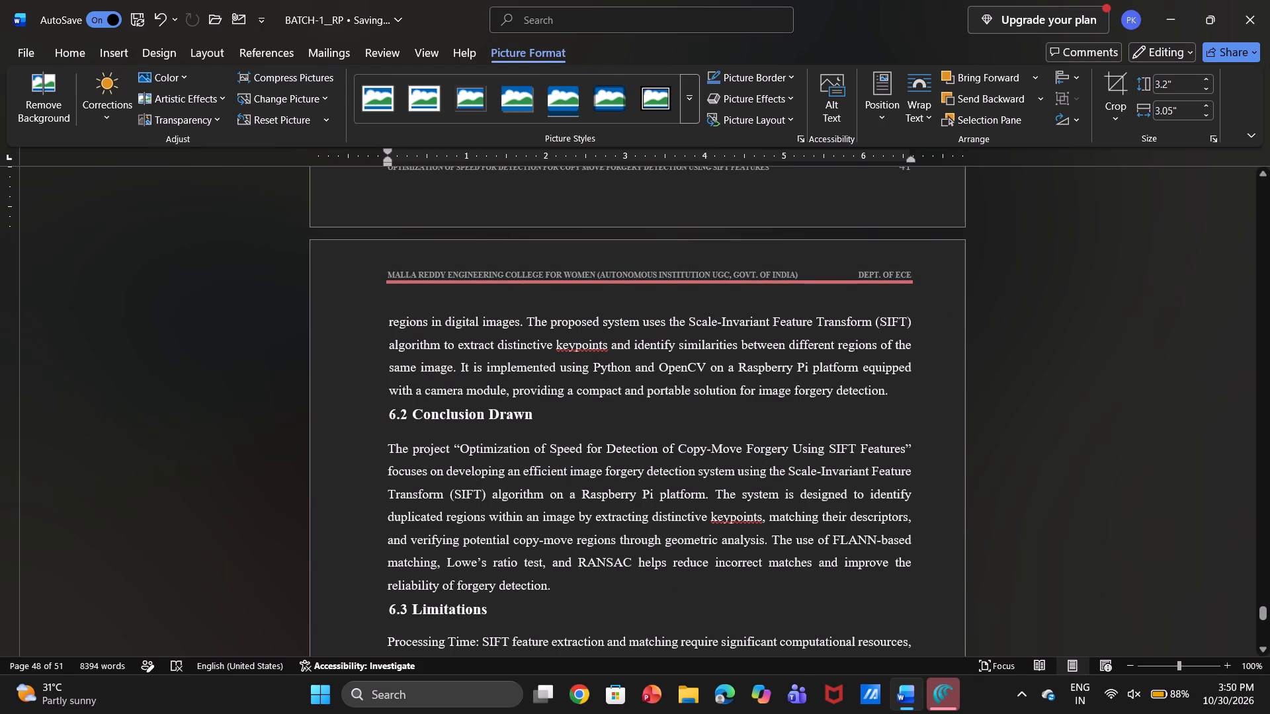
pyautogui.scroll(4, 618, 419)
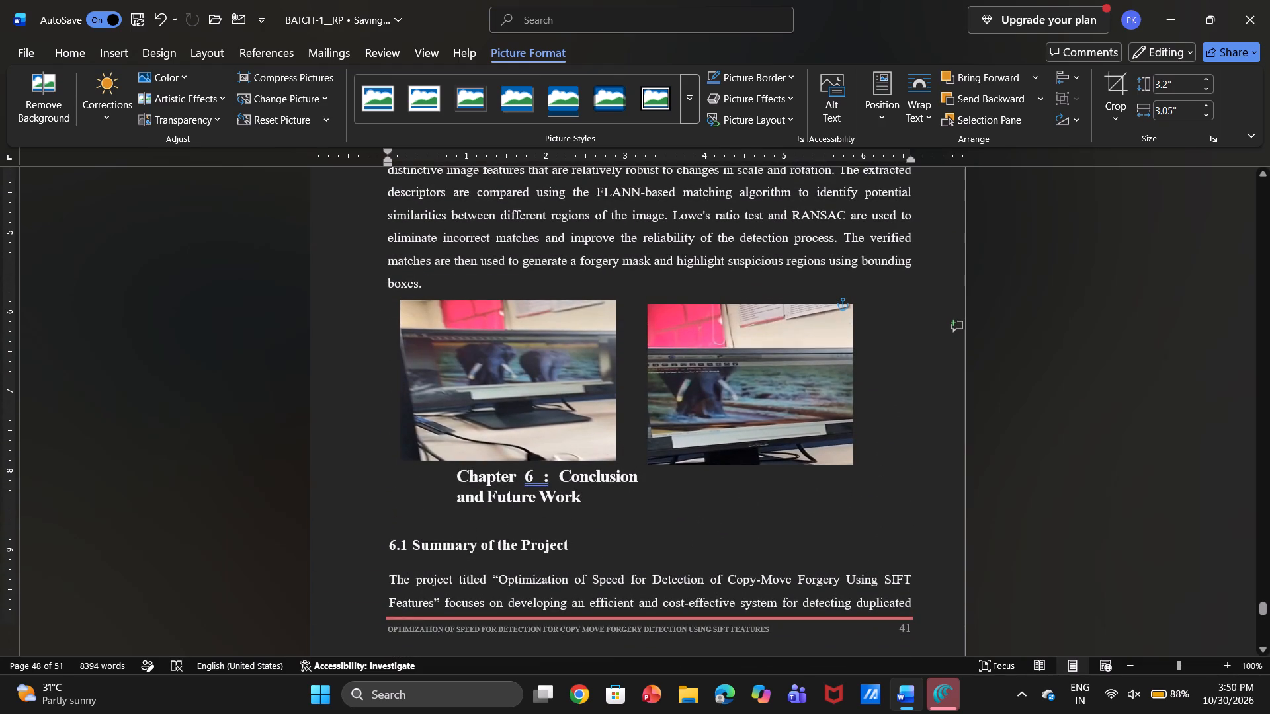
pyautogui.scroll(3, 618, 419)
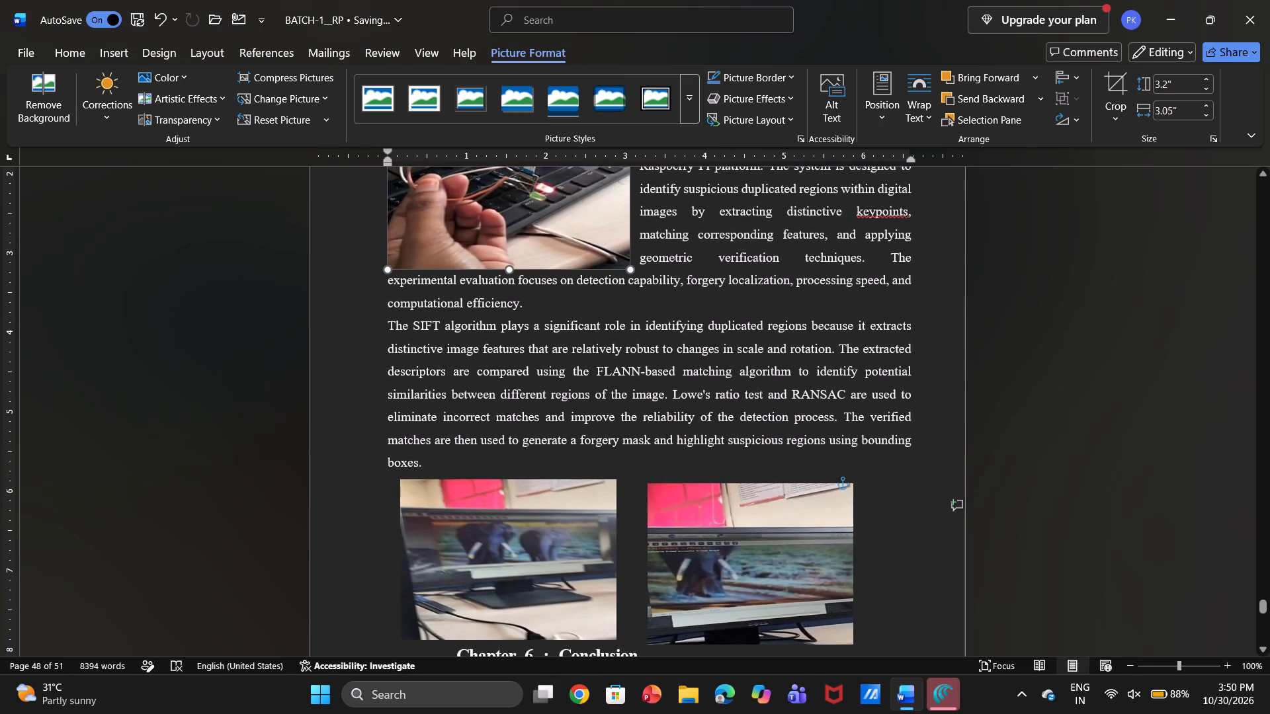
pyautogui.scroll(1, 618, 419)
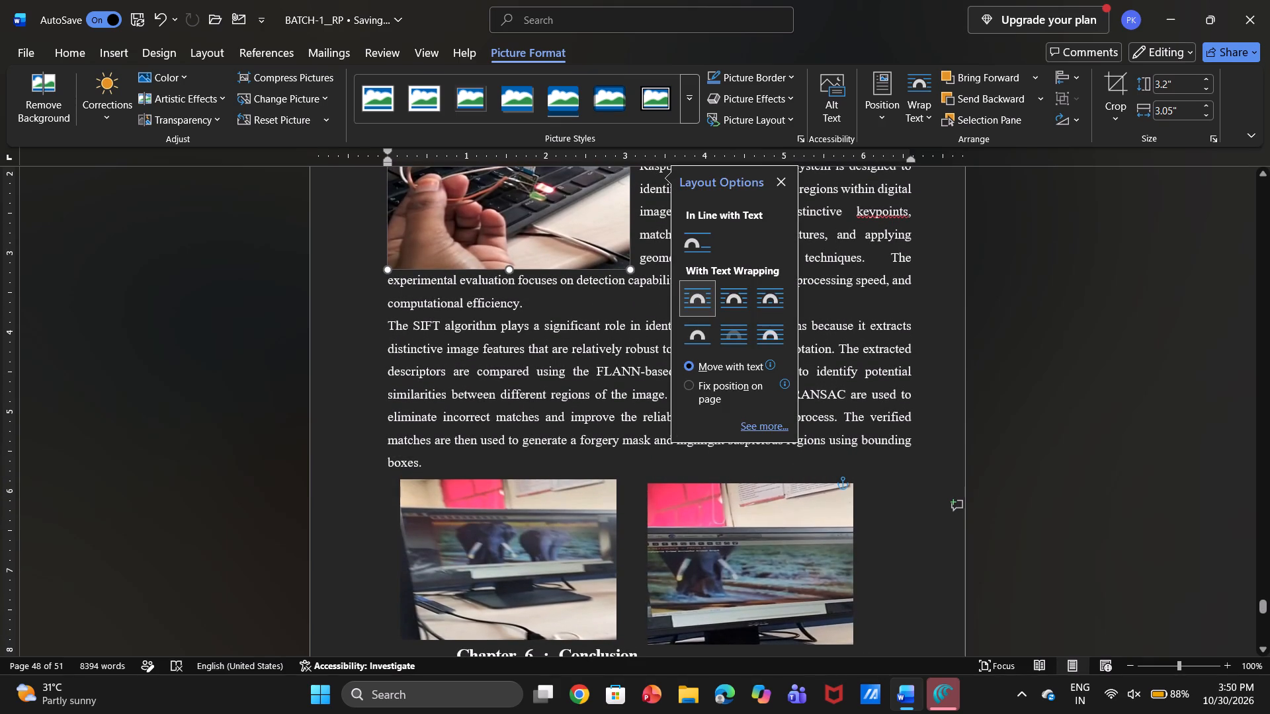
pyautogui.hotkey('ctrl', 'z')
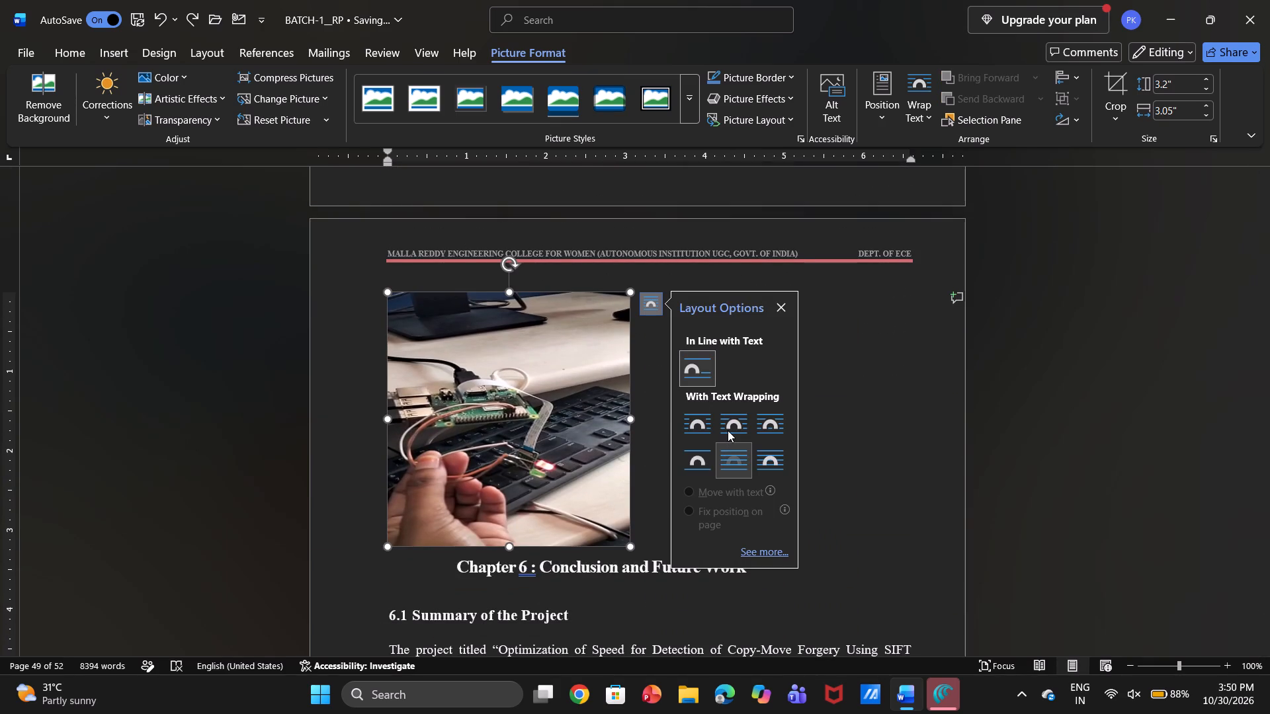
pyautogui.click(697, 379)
# Set Top and Bottom text wrapping on the Raspberry Pi photo.
pyautogui.scroll(-1, 514, 311)
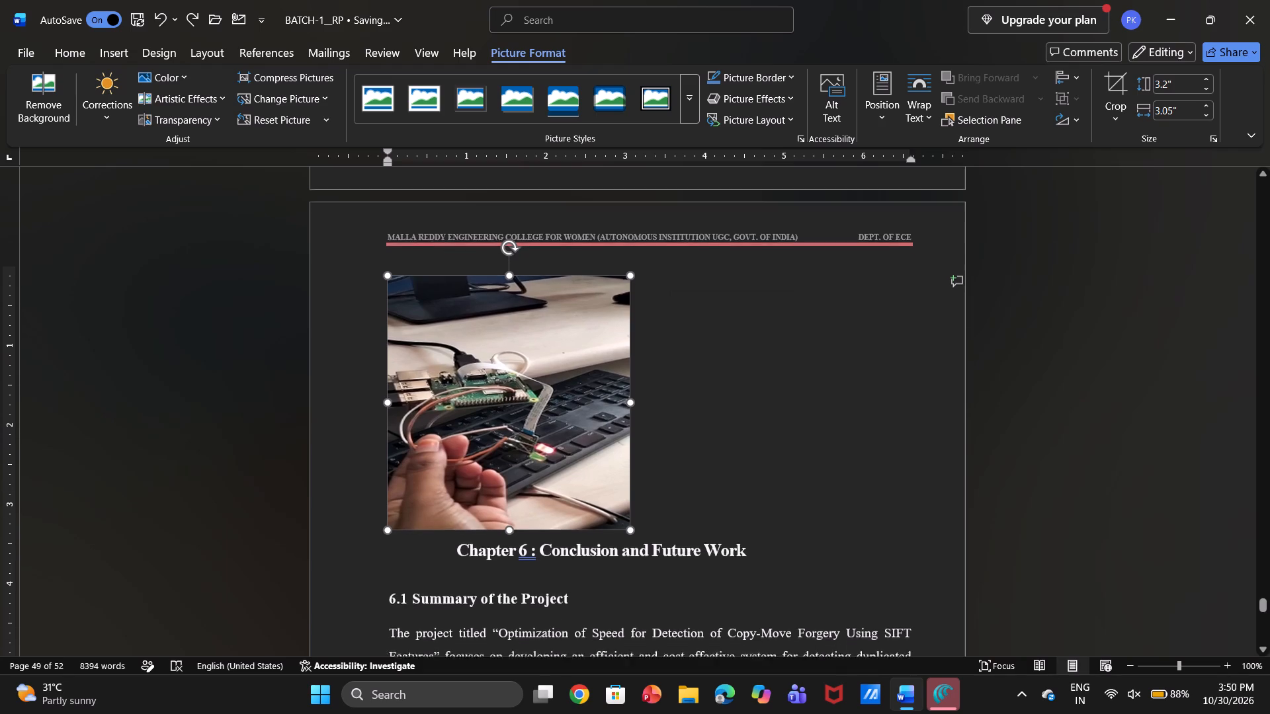
pyautogui.scroll(-2, 514, 311)
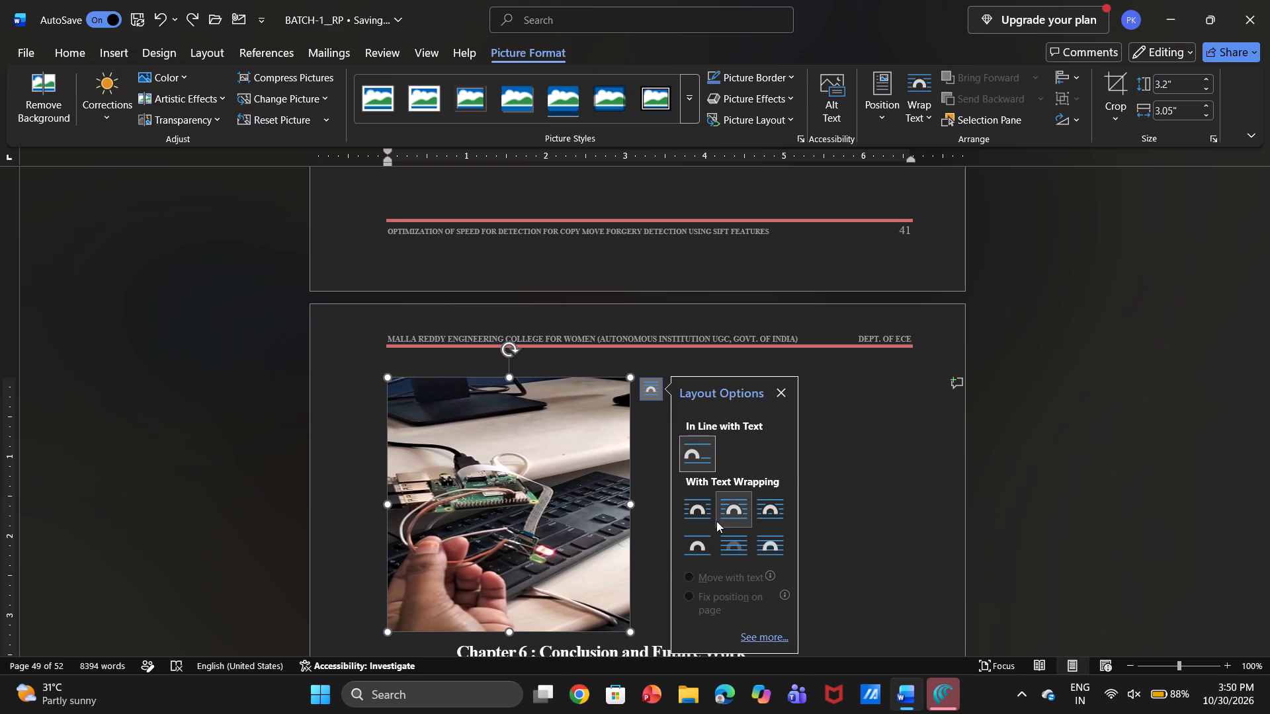
pyautogui.click(700, 553)
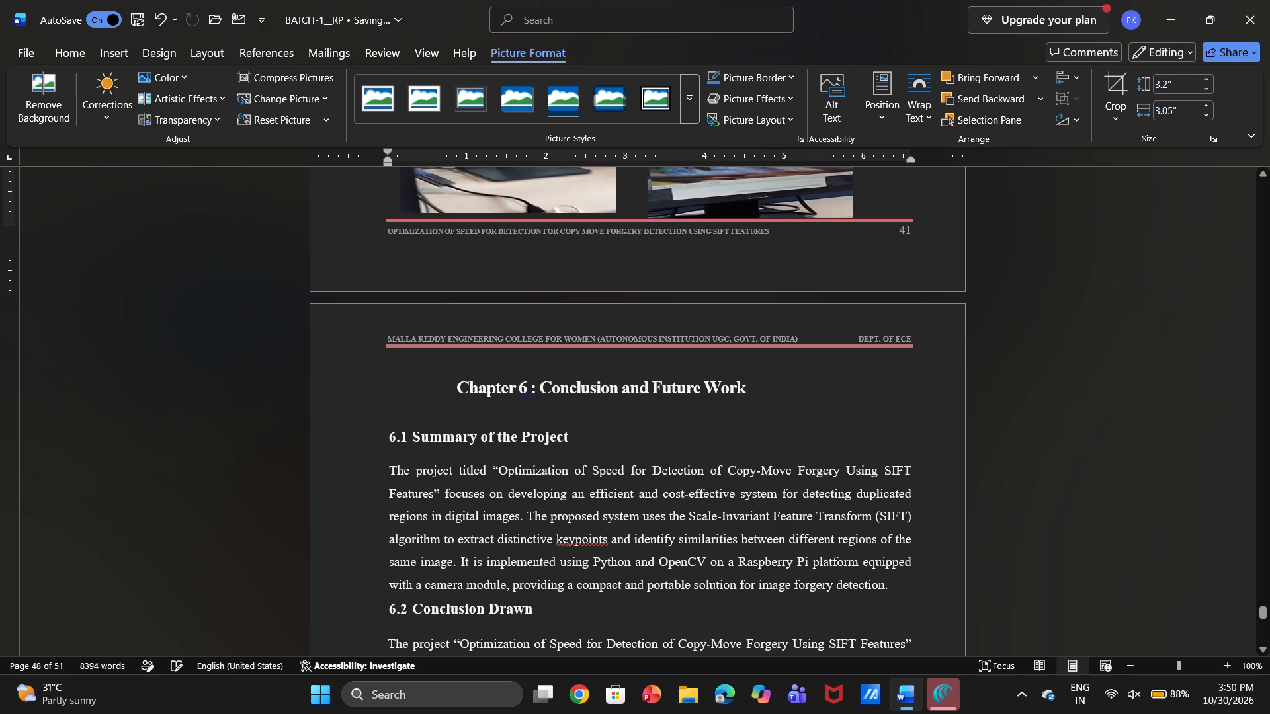
# Move the Raspberry Pi photo from above the 5.5 Discussion of Results heading down into that section's first paragraph.
pyautogui.scroll(4, 627, 489)
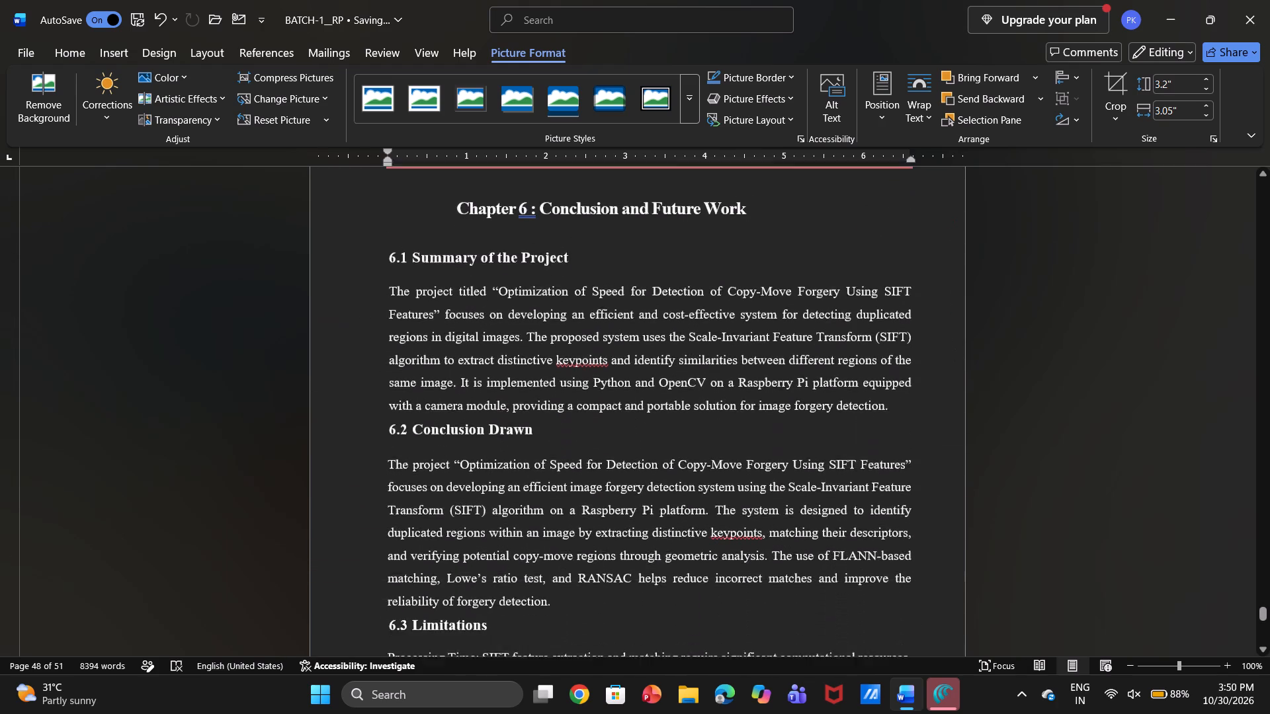
pyautogui.scroll(3, 627, 489)
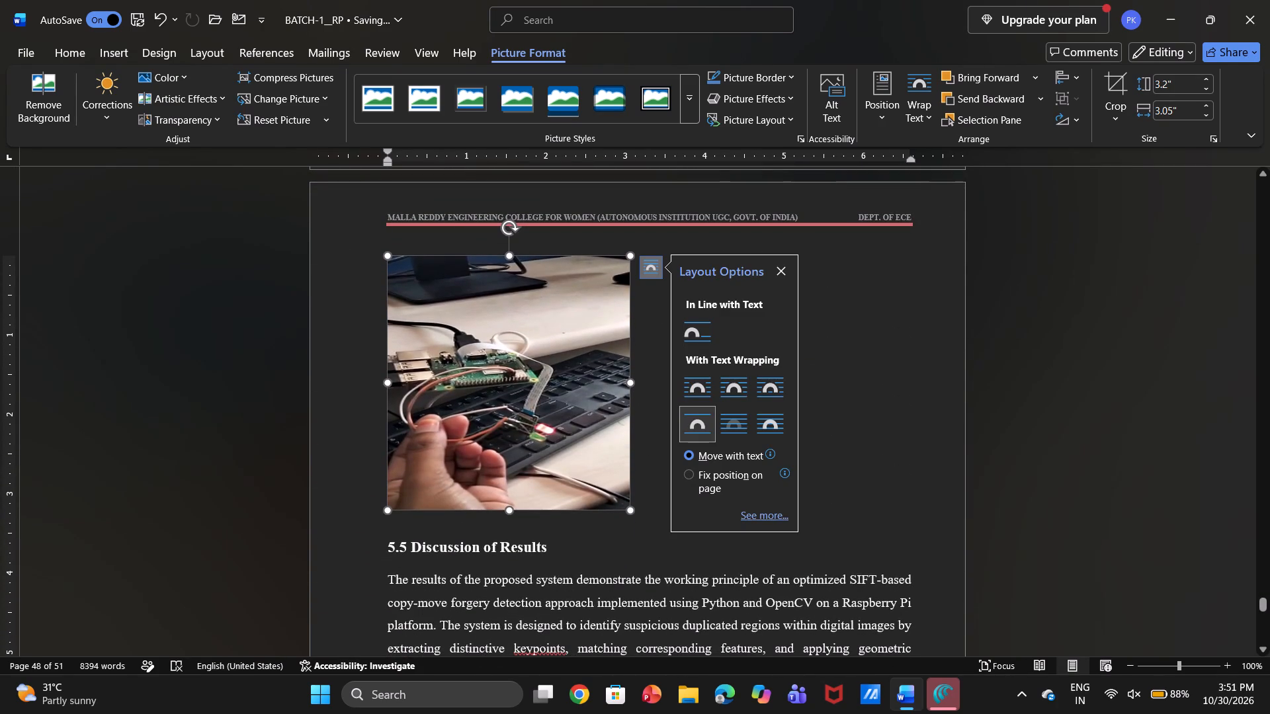
pyautogui.moveTo(546, 465); pyautogui.dragTo(629, 713)
pyautogui.scroll(-1, 540, 512)
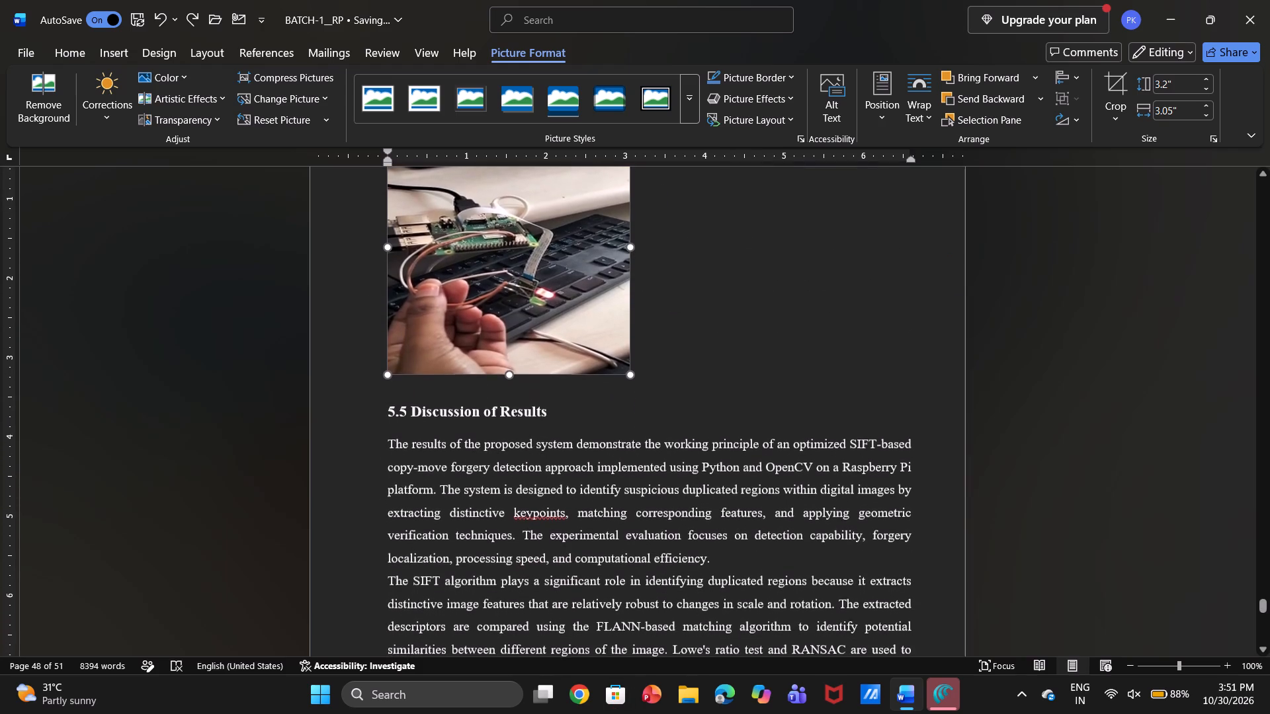
pyautogui.moveTo(525, 316); pyautogui.dragTo(603, 455)
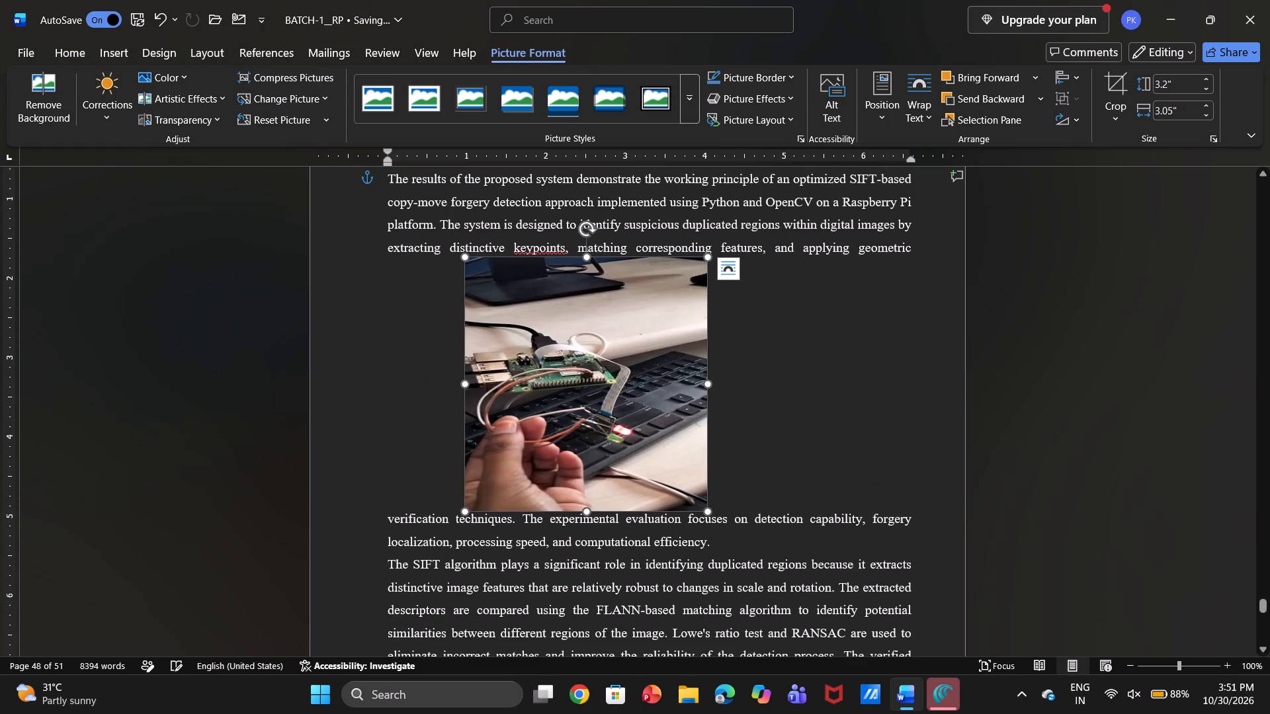
pyautogui.click(611, 487)
# Reduce the Raspberry Pi photo's height to about 1.89", keeping its width.
pyautogui.scroll(-1, 766, 469)
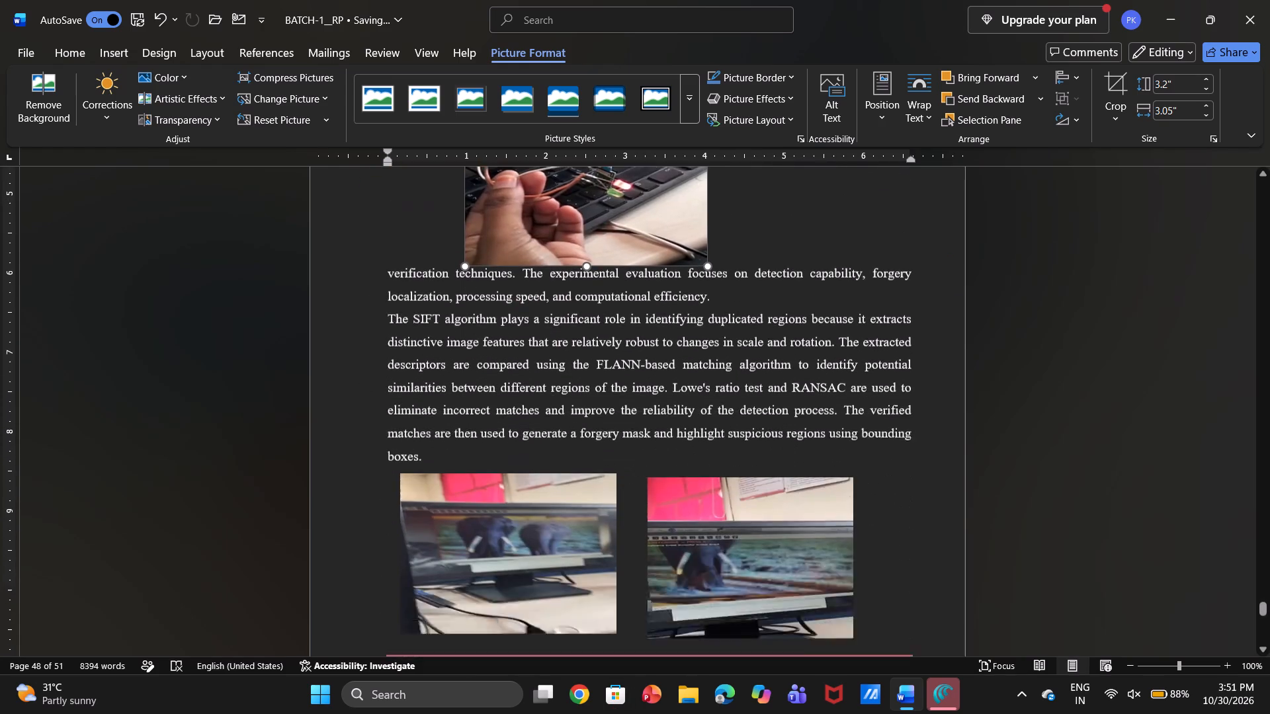
pyautogui.scroll(-1, 766, 469)
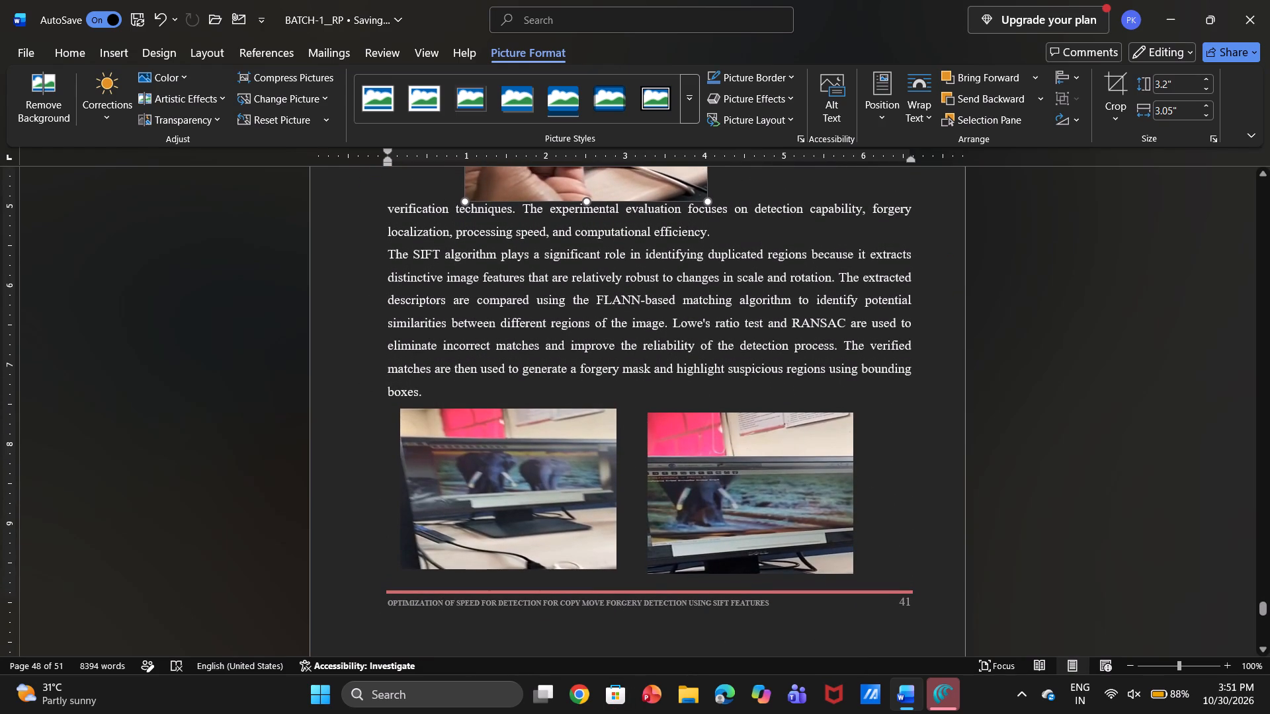
pyautogui.scroll(2, 640, 316)
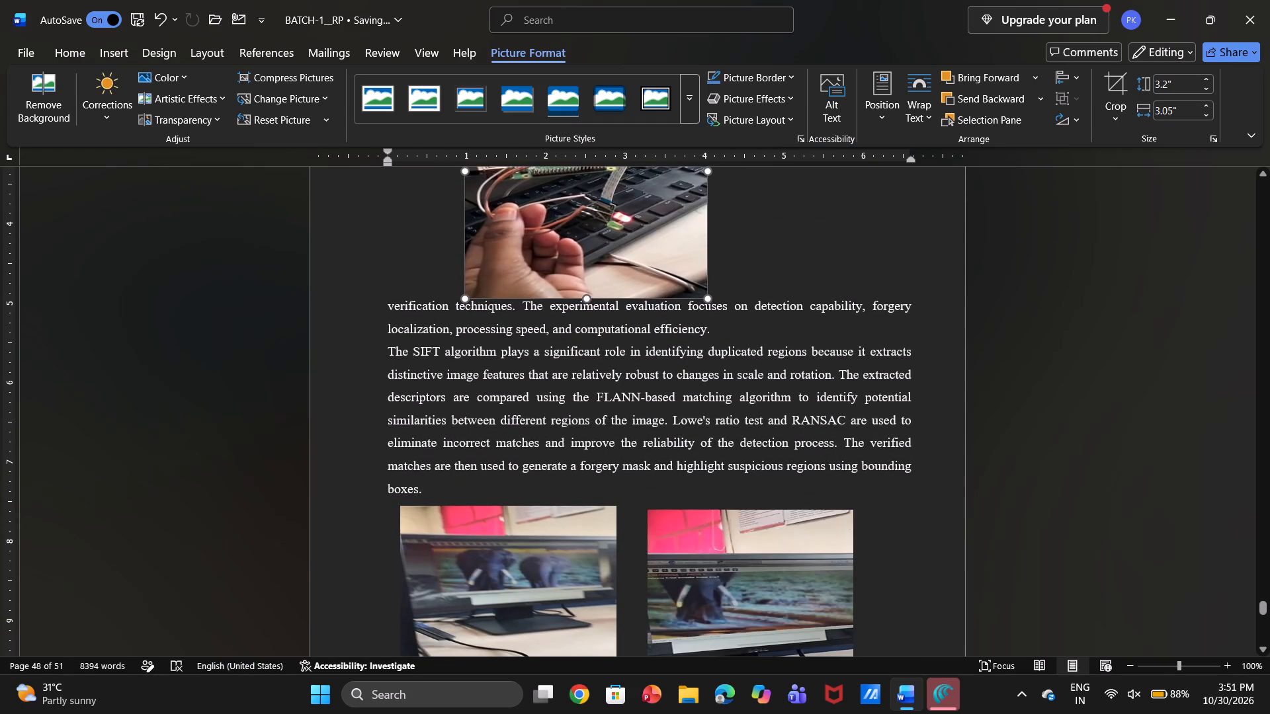
pyautogui.scroll(2, 589, 294)
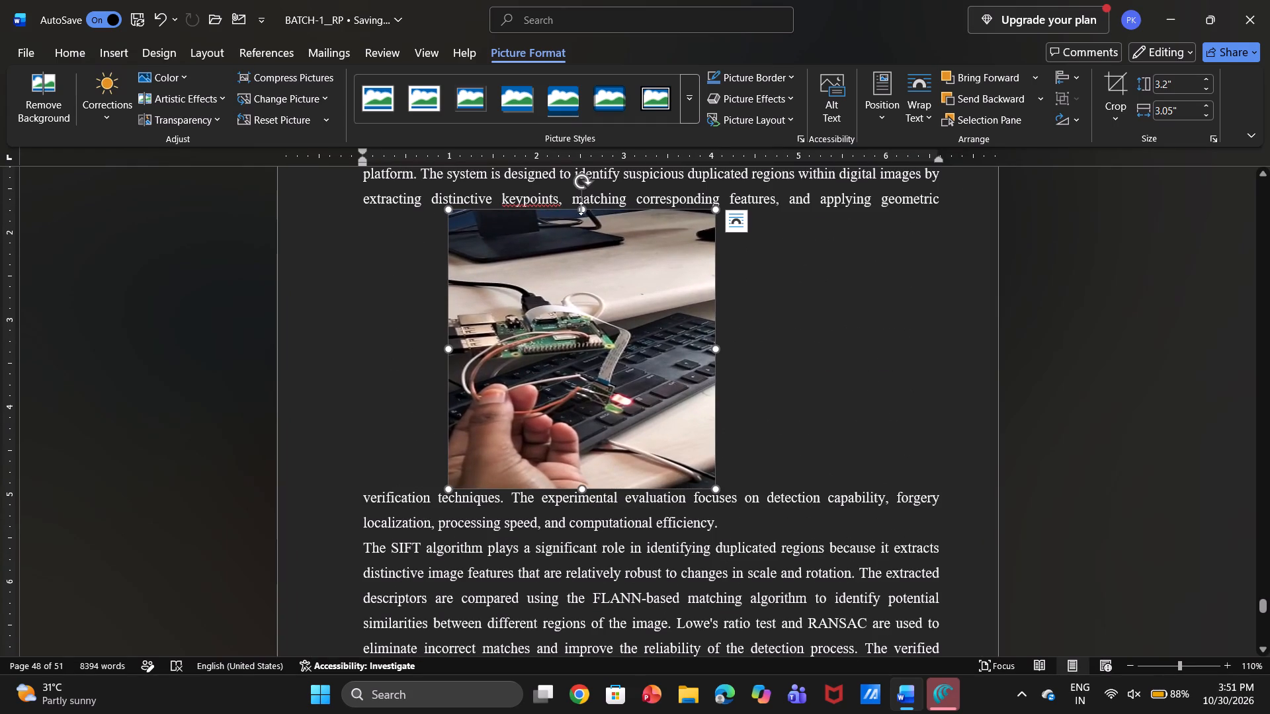
pyautogui.moveTo(583, 210); pyautogui.dragTo(587, 248)
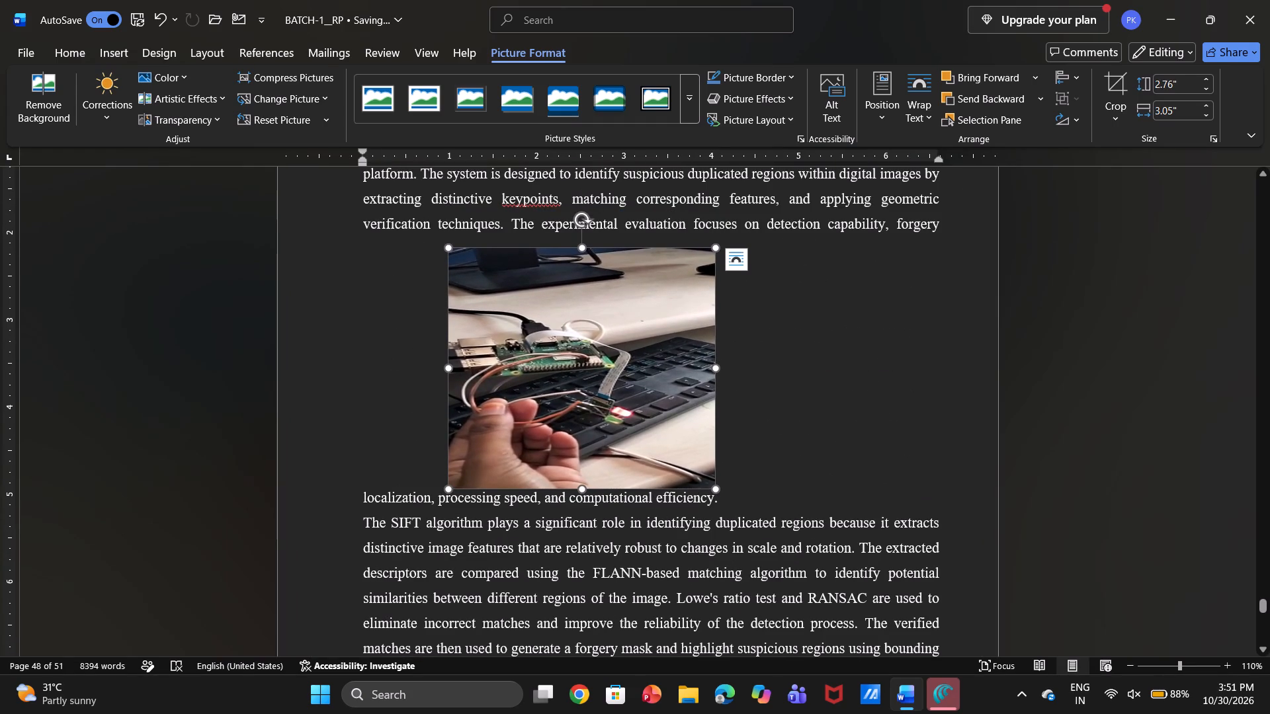
pyautogui.moveTo(581, 488); pyautogui.dragTo(583, 491)
pyautogui.moveTo(583, 491); pyautogui.dragTo(583, 412)
pyautogui.scroll(-1, 584, 415)
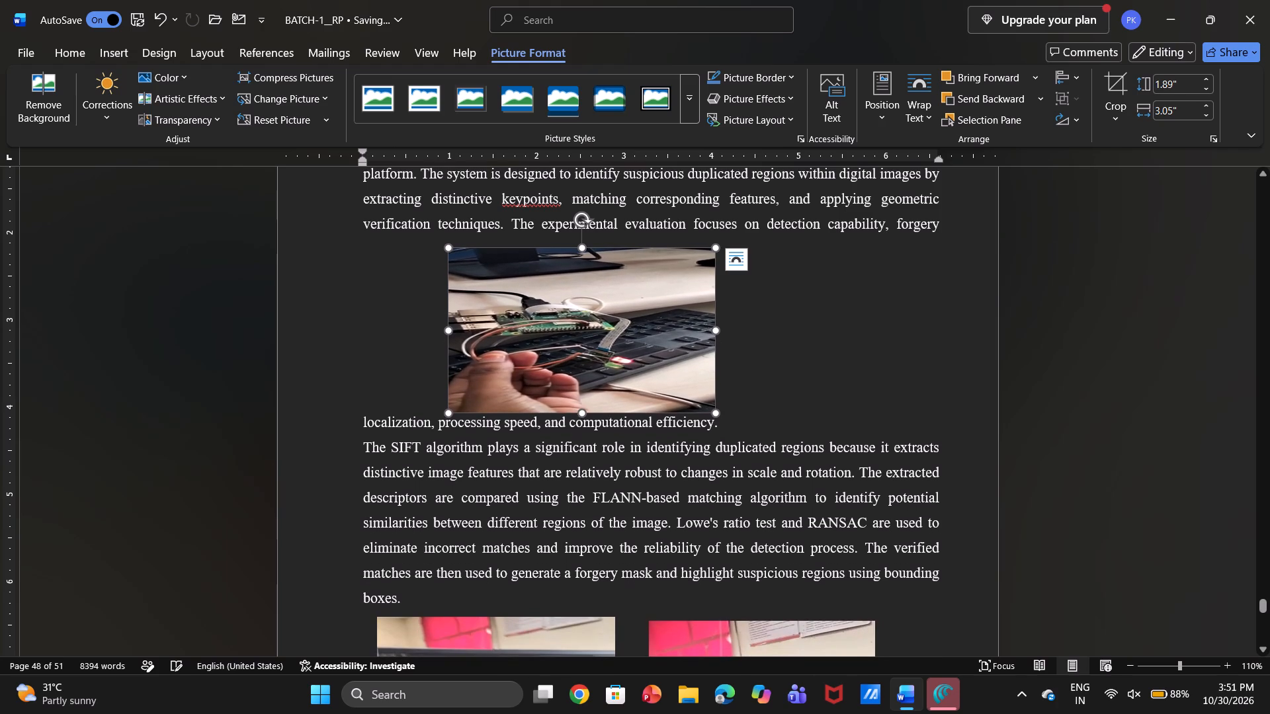
# Reduce the Raspberry Pi photo's width to about 2.05", keeping its height.
pyautogui.moveTo(450, 330); pyautogui.dragTo(457, 336)
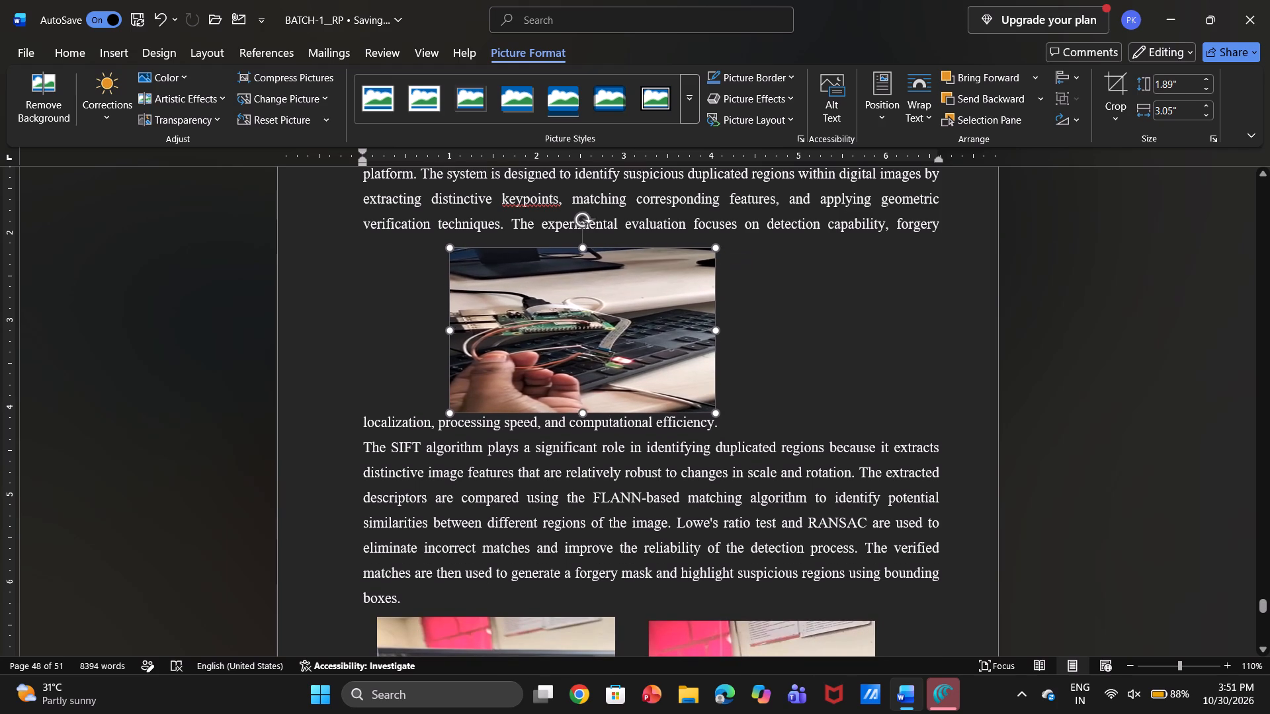
pyautogui.moveTo(457, 336); pyautogui.dragTo(536, 337)
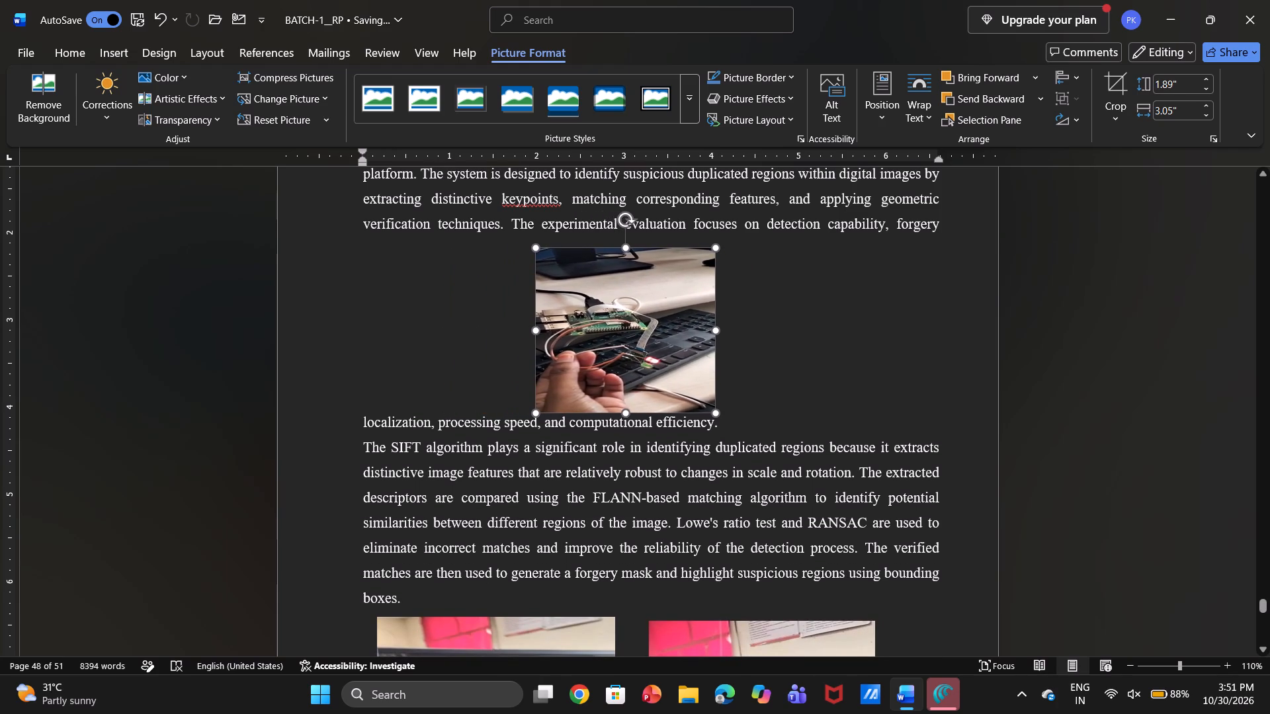
pyautogui.moveTo(536, 337); pyautogui.dragTo(535, 335)
# Move the Raspberry Pi photo below the two elephant photos, centred between them and just above the Chapter 6 heading.
pyautogui.scroll(-2, 619, 338)
pyautogui.moveTo(632, 271); pyautogui.dragTo(677, 463)
pyautogui.scroll(1, 663, 385)
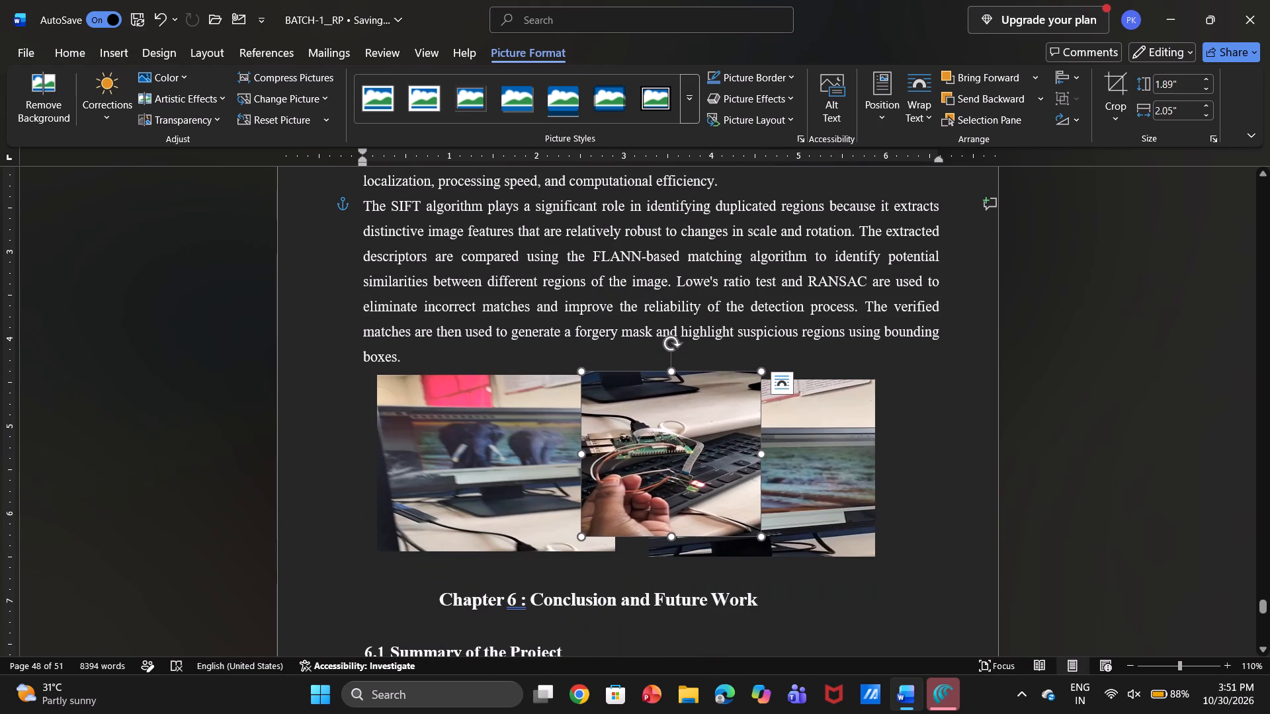
pyautogui.moveTo(663, 484); pyautogui.dragTo(669, 573)
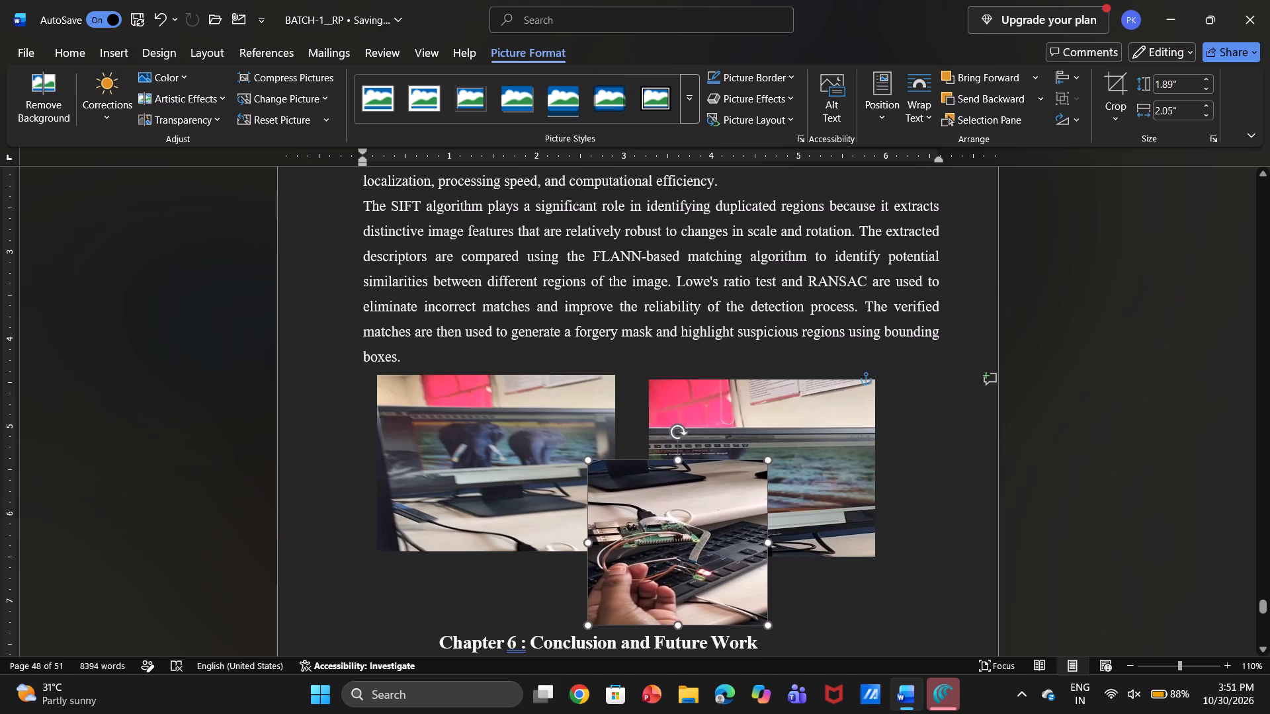
pyautogui.moveTo(669, 573); pyautogui.dragTo(665, 586)
pyautogui.scroll(1, 665, 586)
pyautogui.scroll(-2, 665, 586)
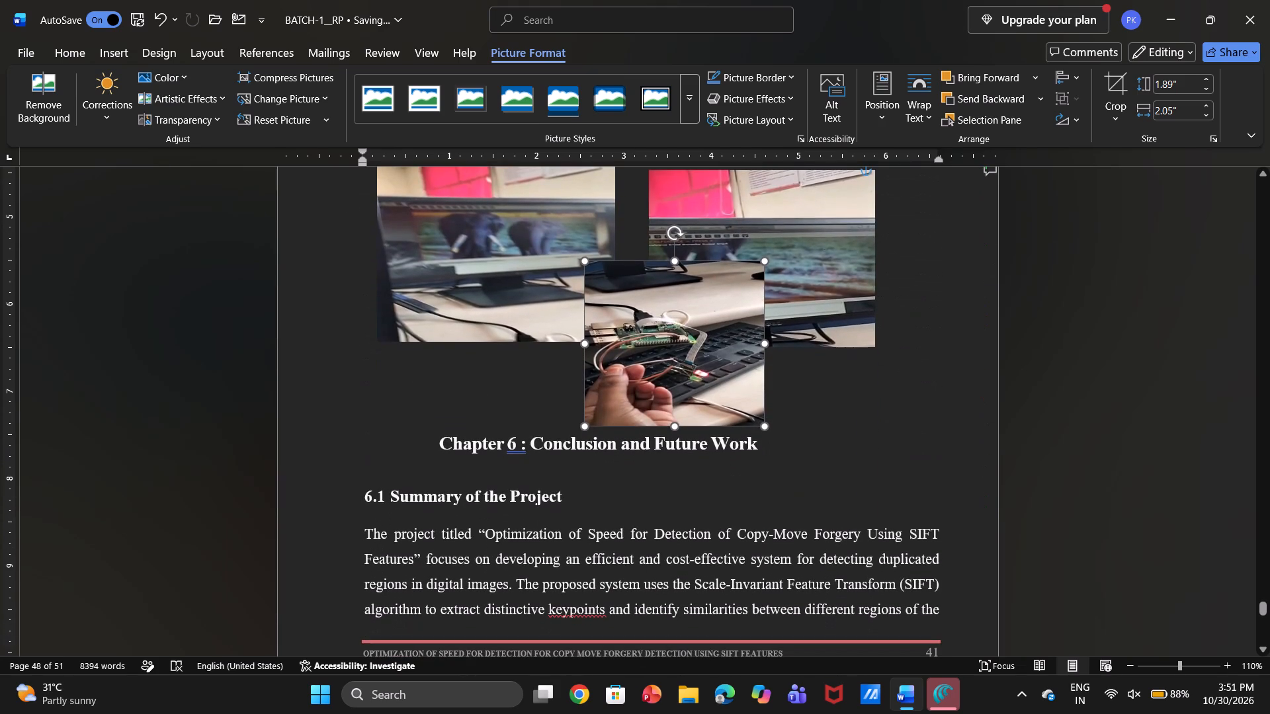
pyautogui.moveTo(661, 393); pyautogui.dragTo(640, 496)
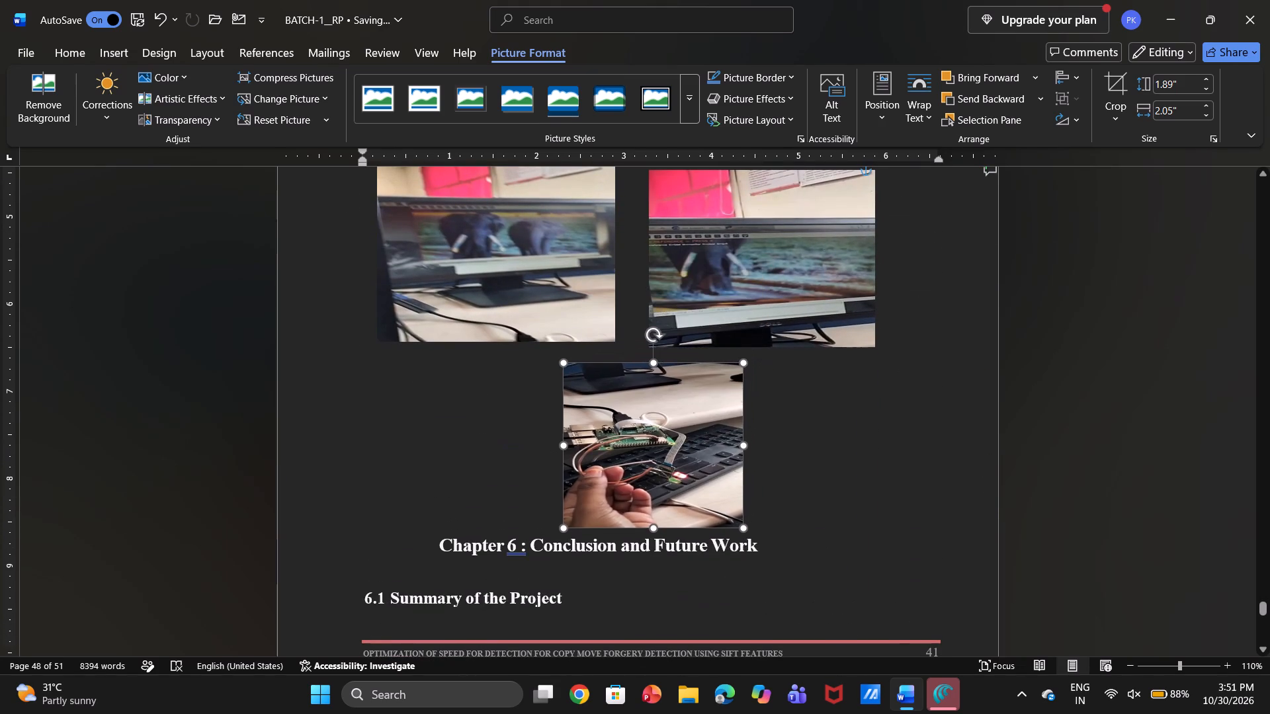
pyautogui.moveTo(640, 496); pyautogui.dragTo(632, 499)
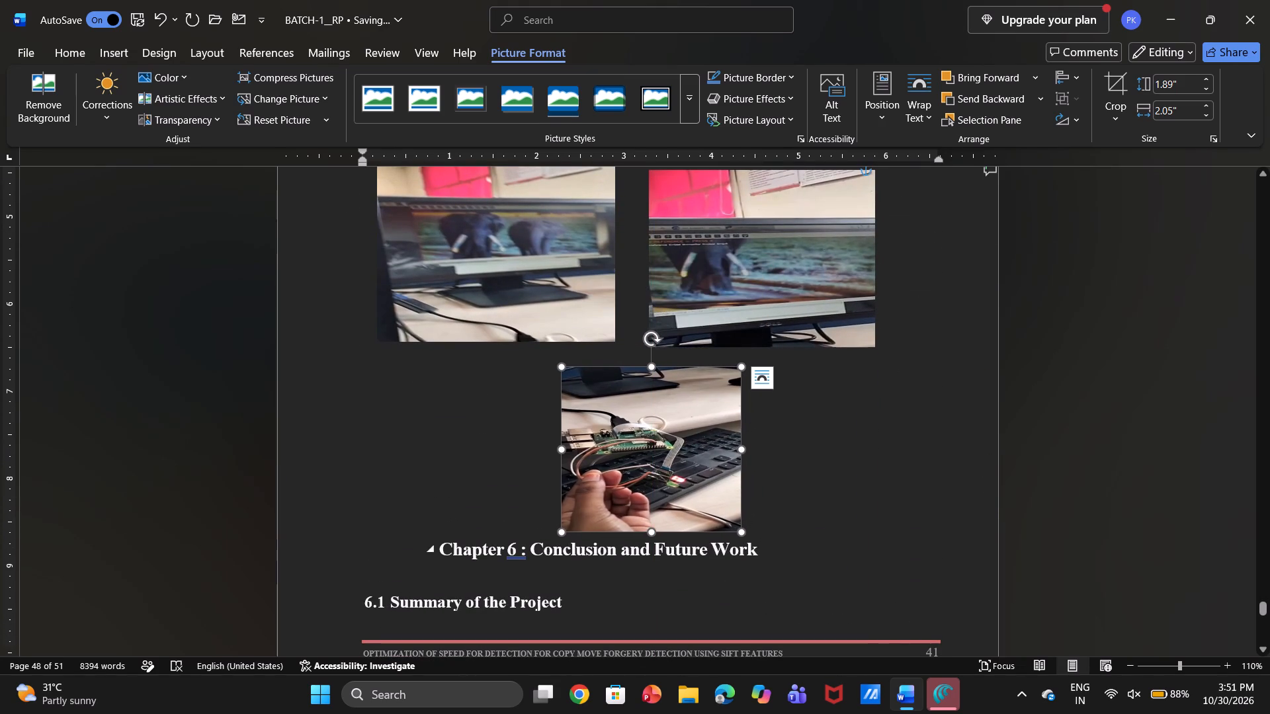
# Insert three blank lines before the Chapter 6 : Conclusion and Future Work heading to push it onto the next page.
pyautogui.scroll(-1, 607, 563)
pyautogui.scroll(1, 607, 563)
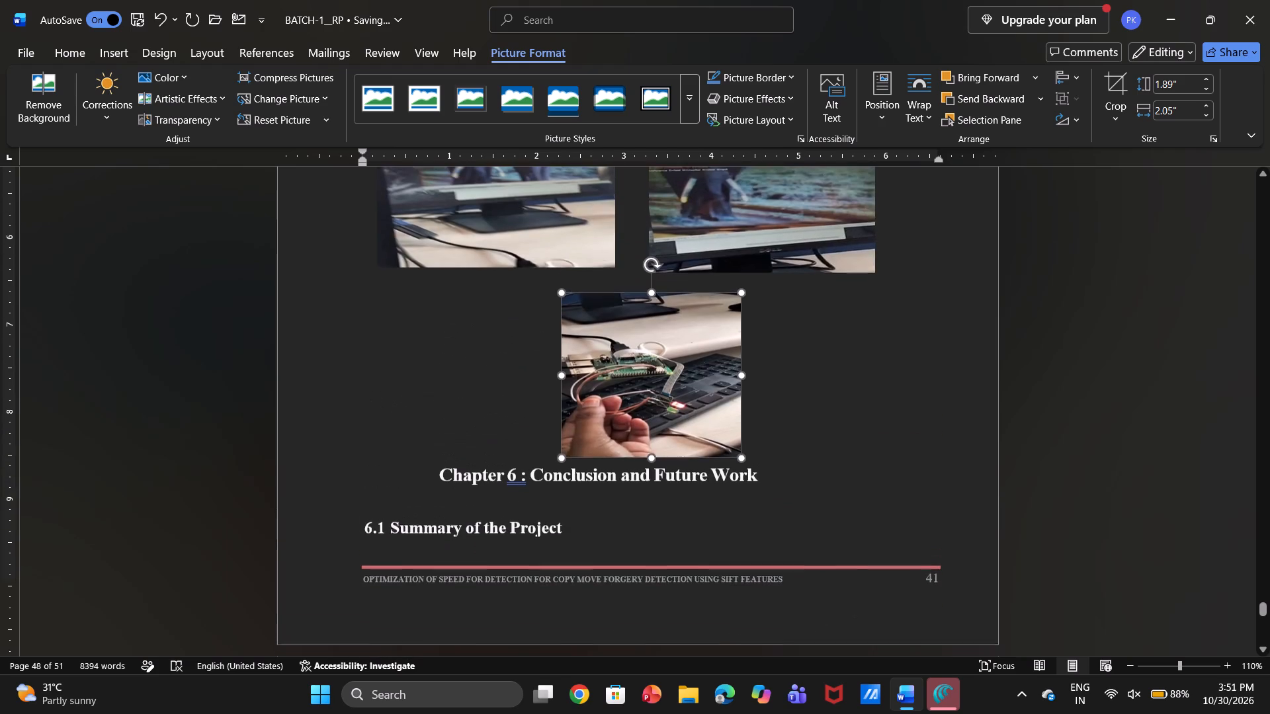
pyautogui.scroll(1, 607, 563)
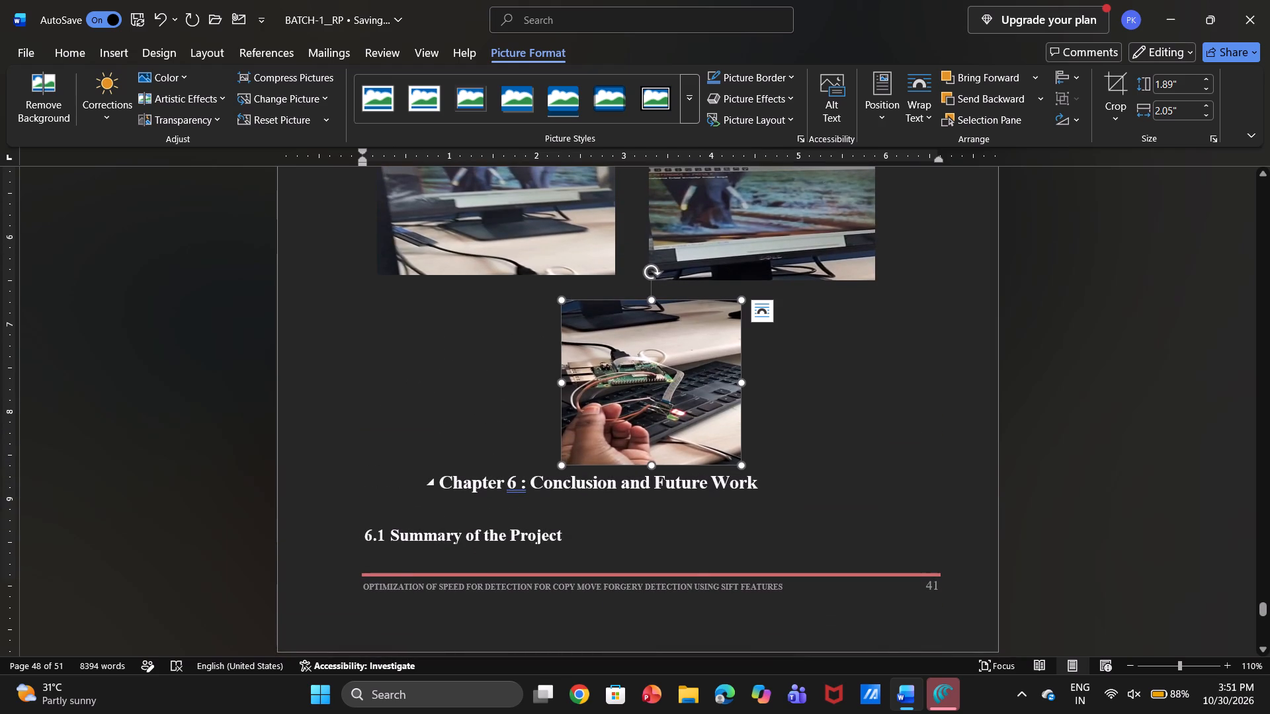
pyautogui.click(439, 483)
pyautogui.press('Return')
pyautogui.press('Return')
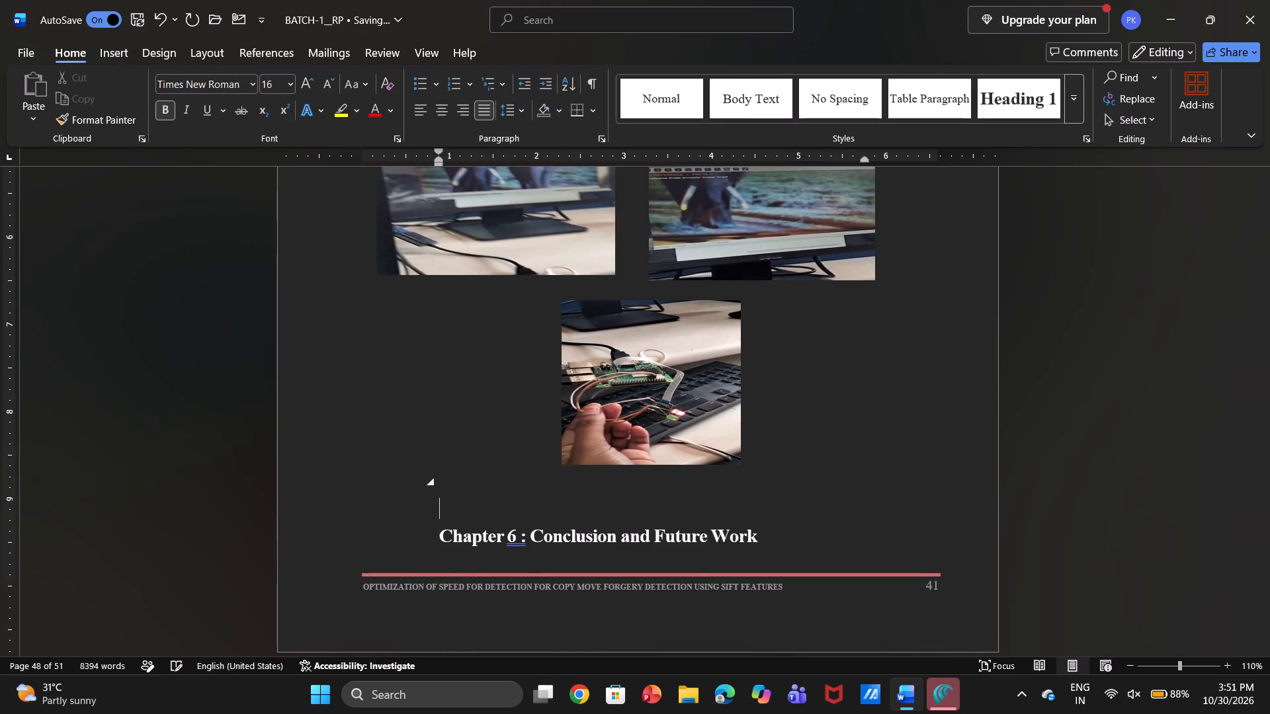
pyautogui.press('Return')
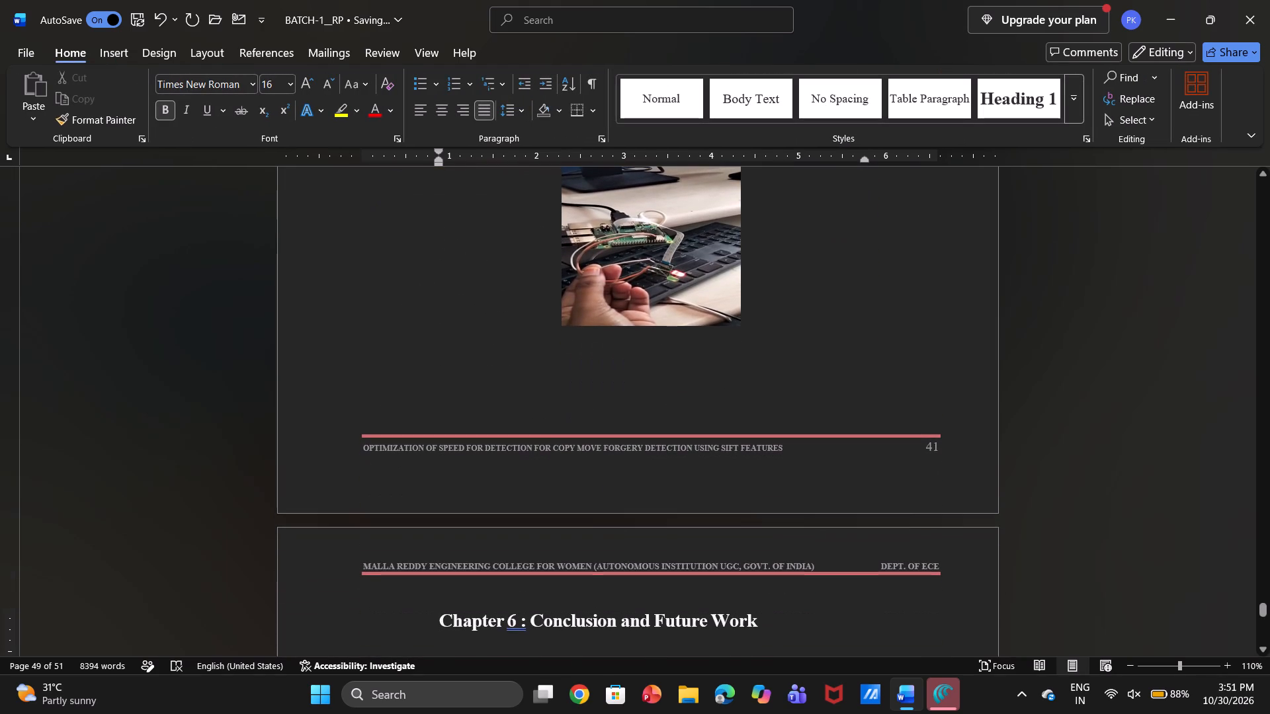
pyautogui.press('BackSpace')
pyautogui.press('Return')
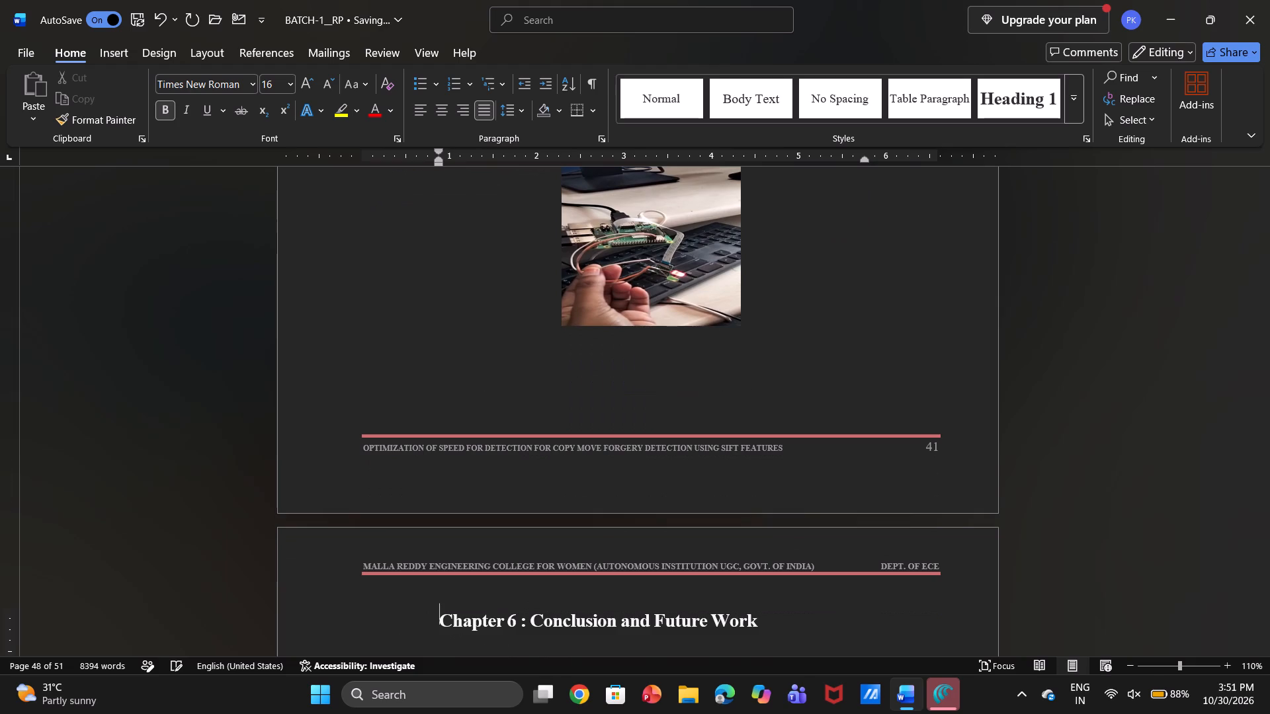
# Shift the Chapter 6 : Conclusion and Future Work heading toward the page centre with nine leading spaces.
pyautogui.press('space')
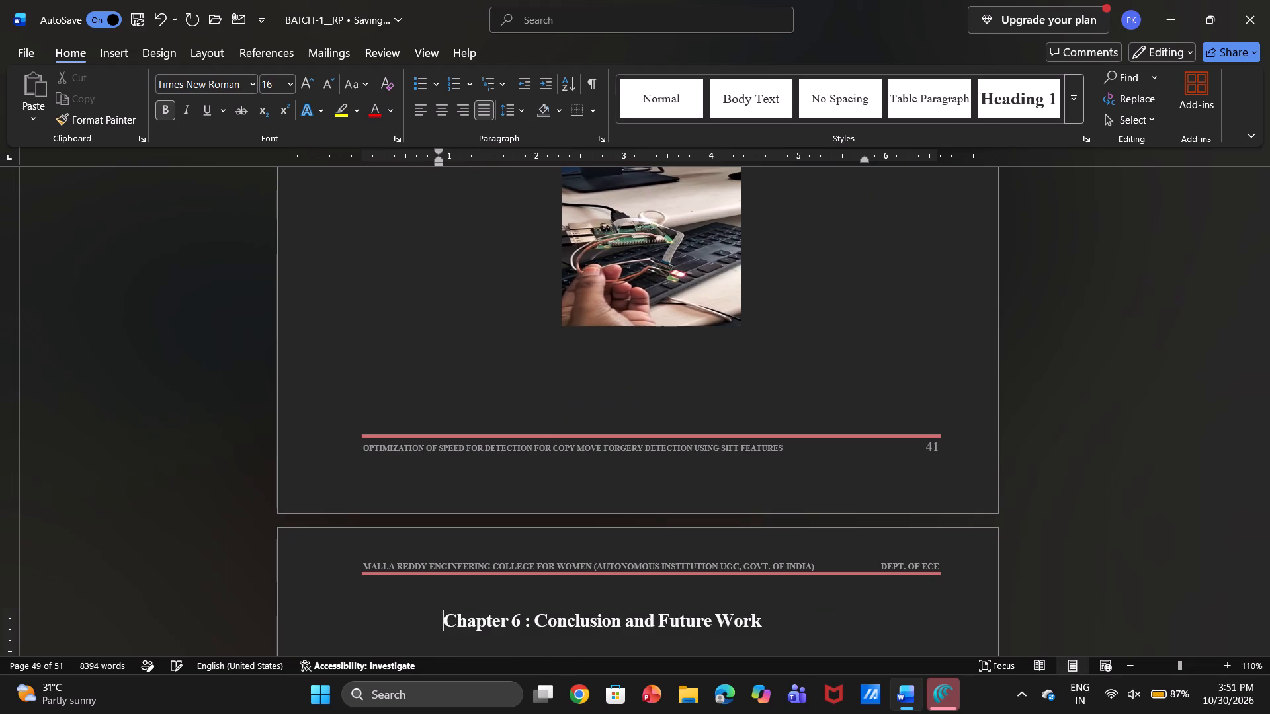
pyautogui.press('space')
pyautogui.press('space')
pyautogui.press('space')
pyautogui.press('space')
pyautogui.press('space')
pyautogui.press('space')
pyautogui.press('space')
pyautogui.press('space')
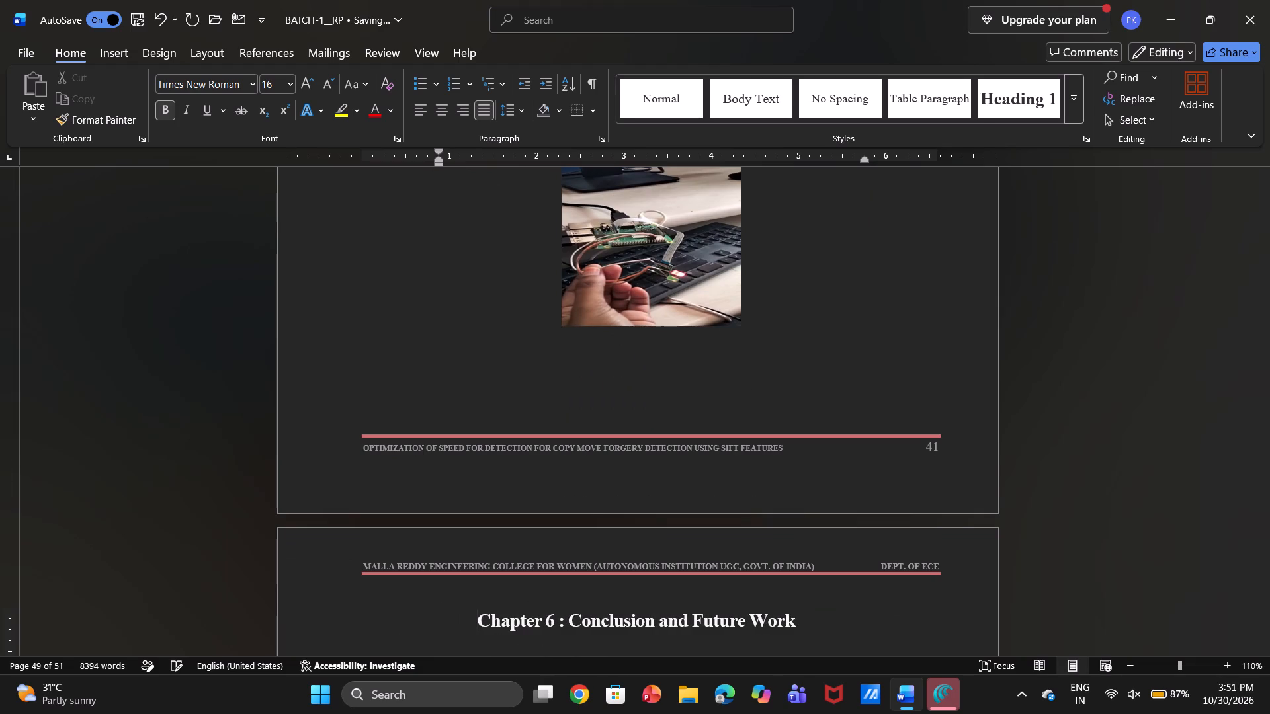
# Review the layout of the Chapter 6 page, the section 5.5 photos and the preceding sections back to 5.2.
pyautogui.scroll(-2, 439, 483)
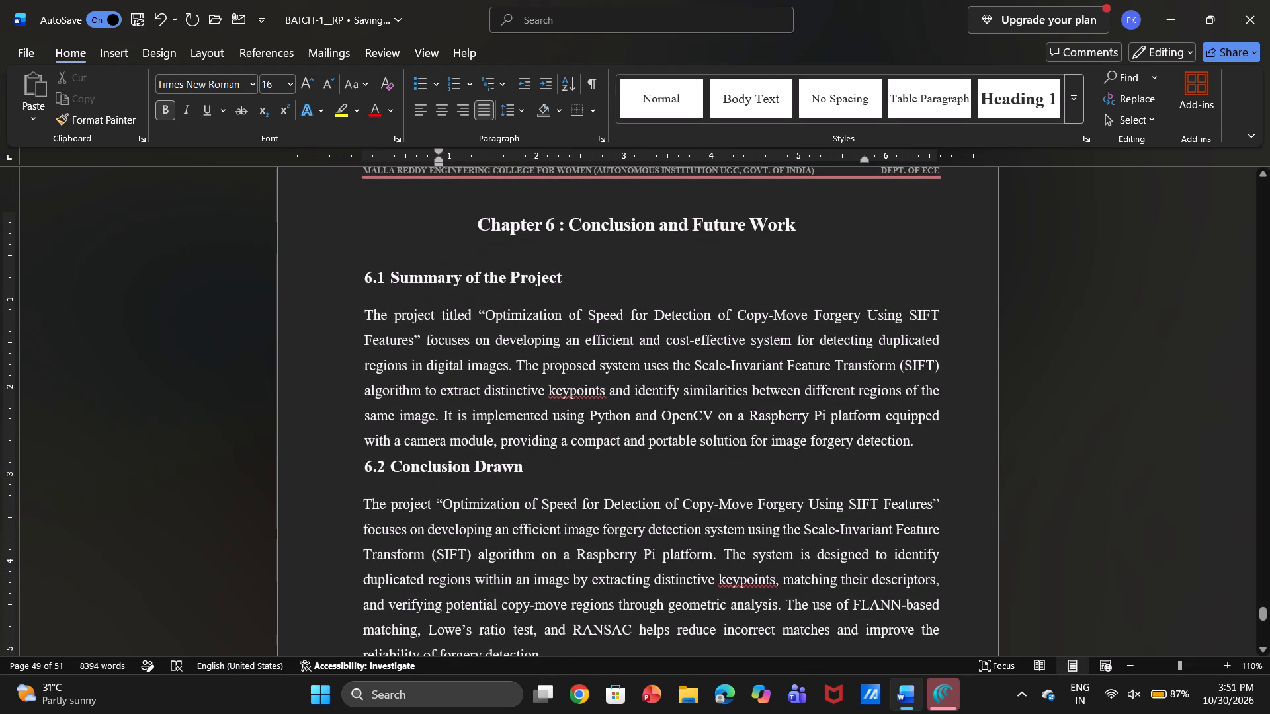
pyautogui.scroll(-1, 439, 483)
pyautogui.scroll(5, 439, 483)
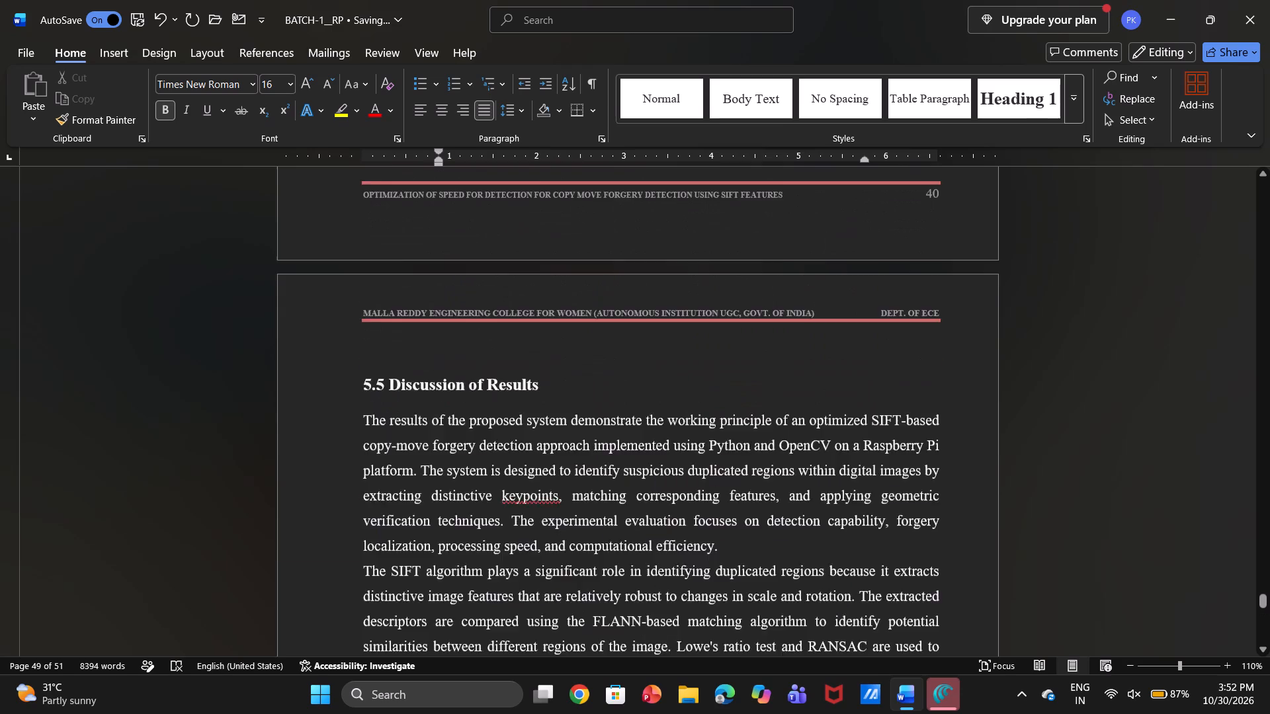
pyautogui.scroll(1, 439, 483)
pyautogui.scroll(-7, 439, 483)
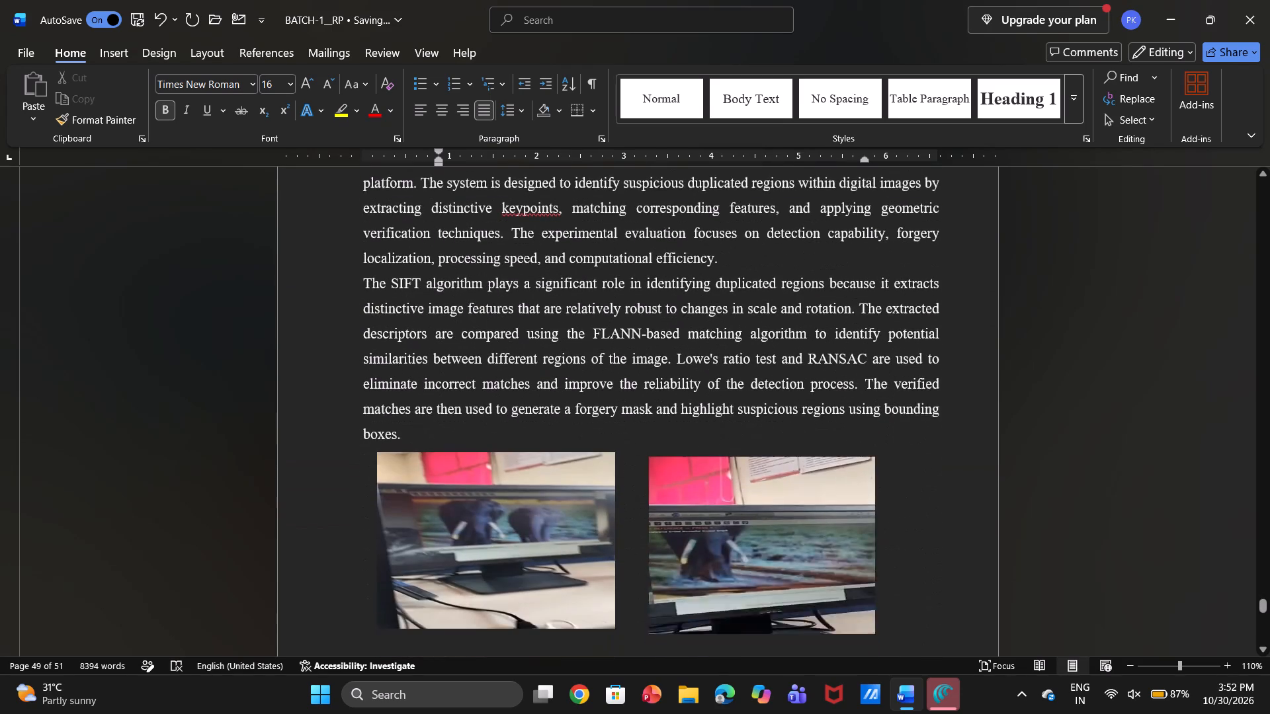
pyautogui.scroll(-1, 439, 483)
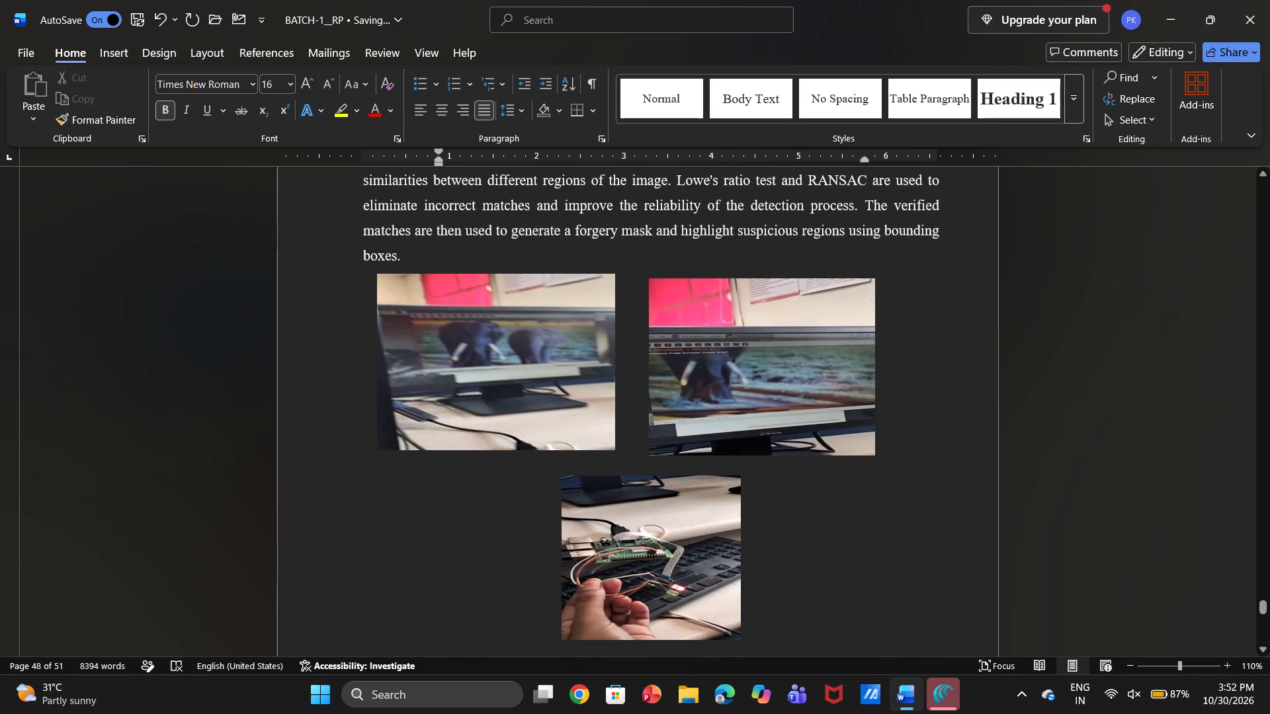
pyautogui.scroll(-1, 439, 483)
pyautogui.scroll(1, 439, 483)
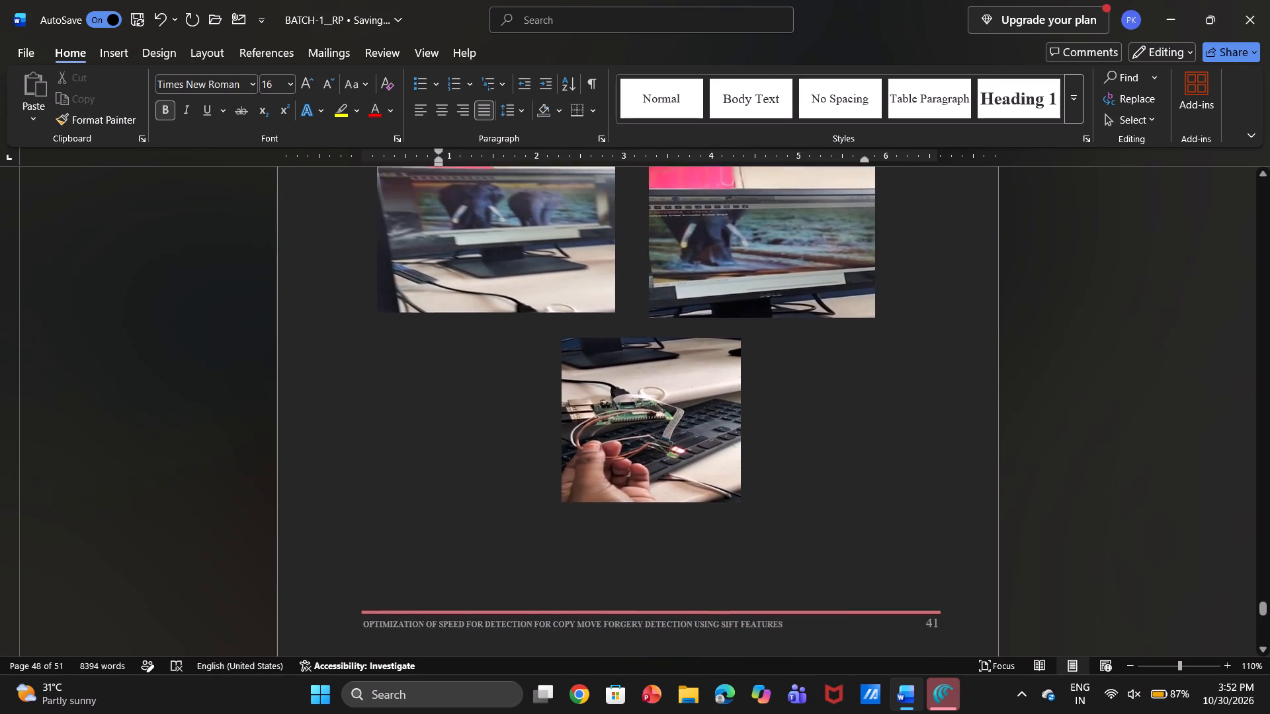
pyautogui.scroll(3, 439, 483)
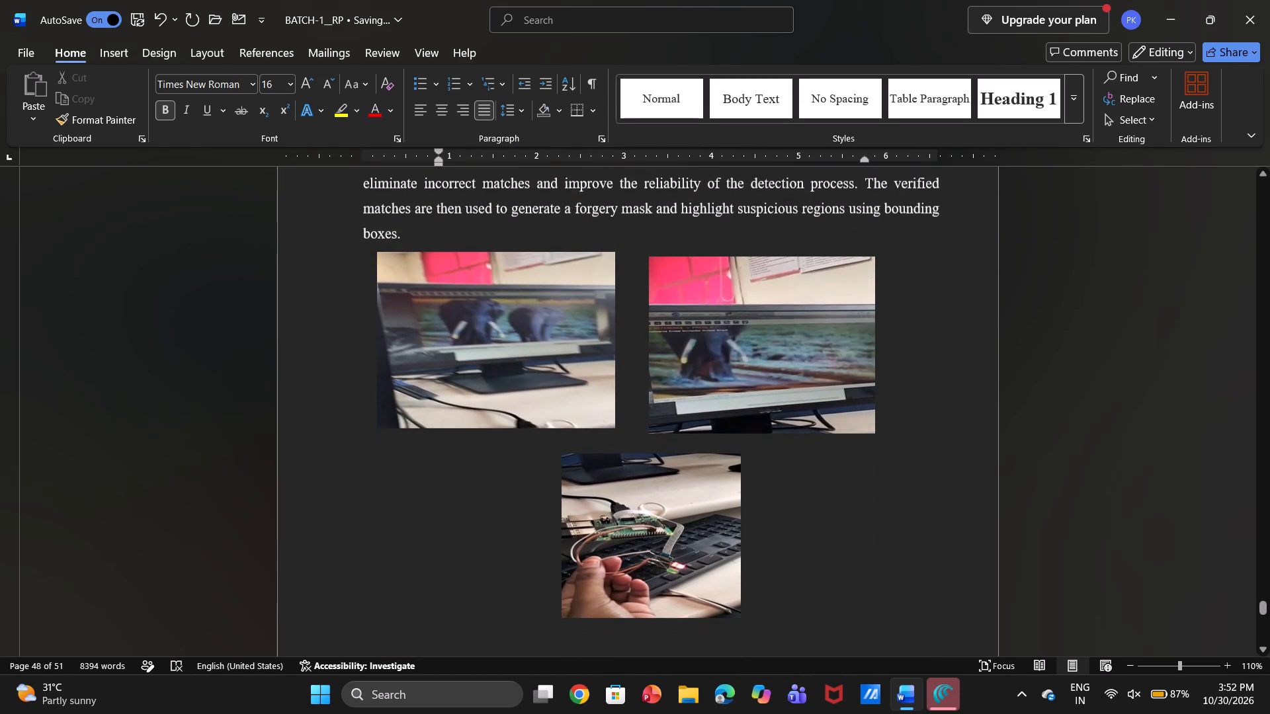
pyautogui.scroll(3, 439, 483)
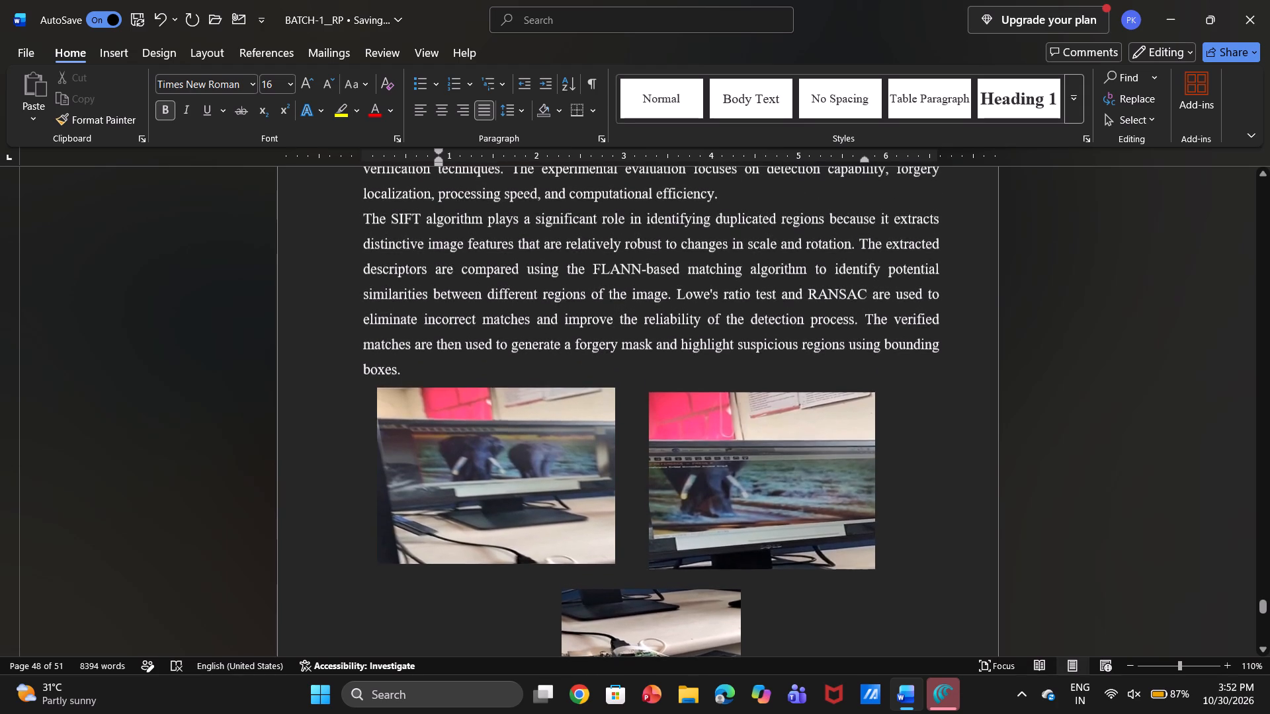
pyautogui.scroll(4, 439, 483)
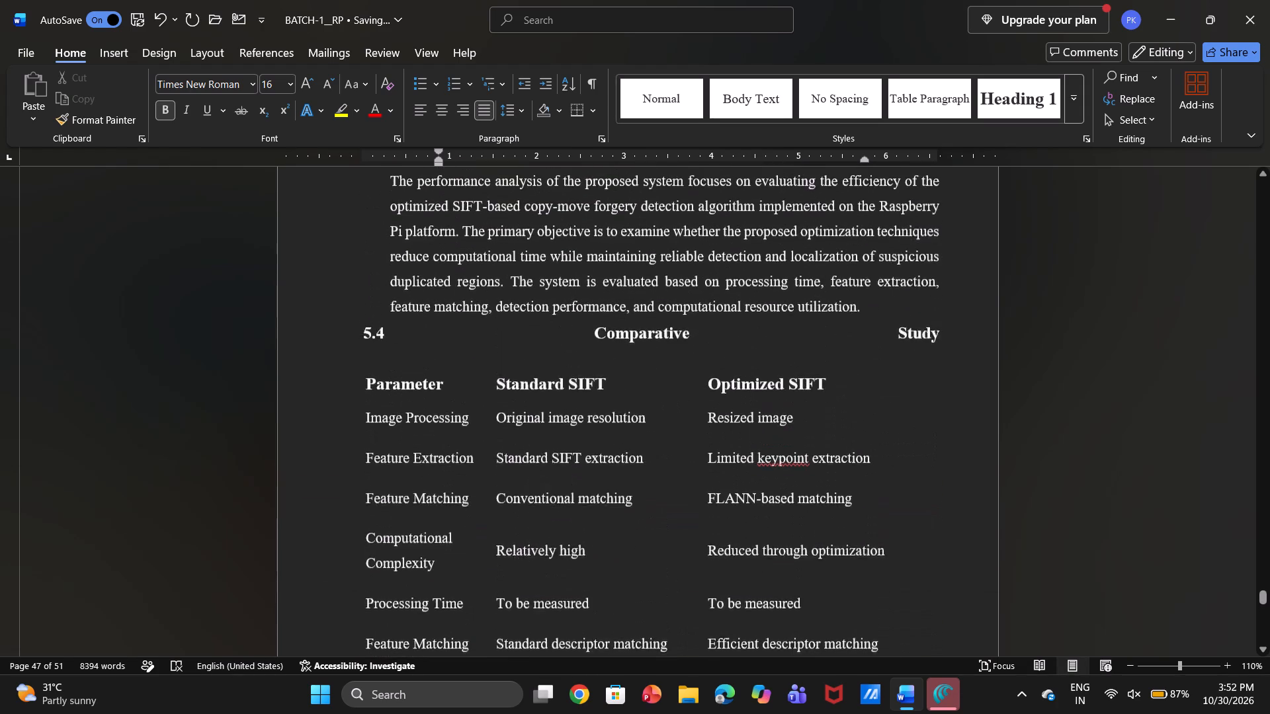
pyautogui.scroll(1, 439, 483)
pyautogui.scroll(-1, 439, 483)
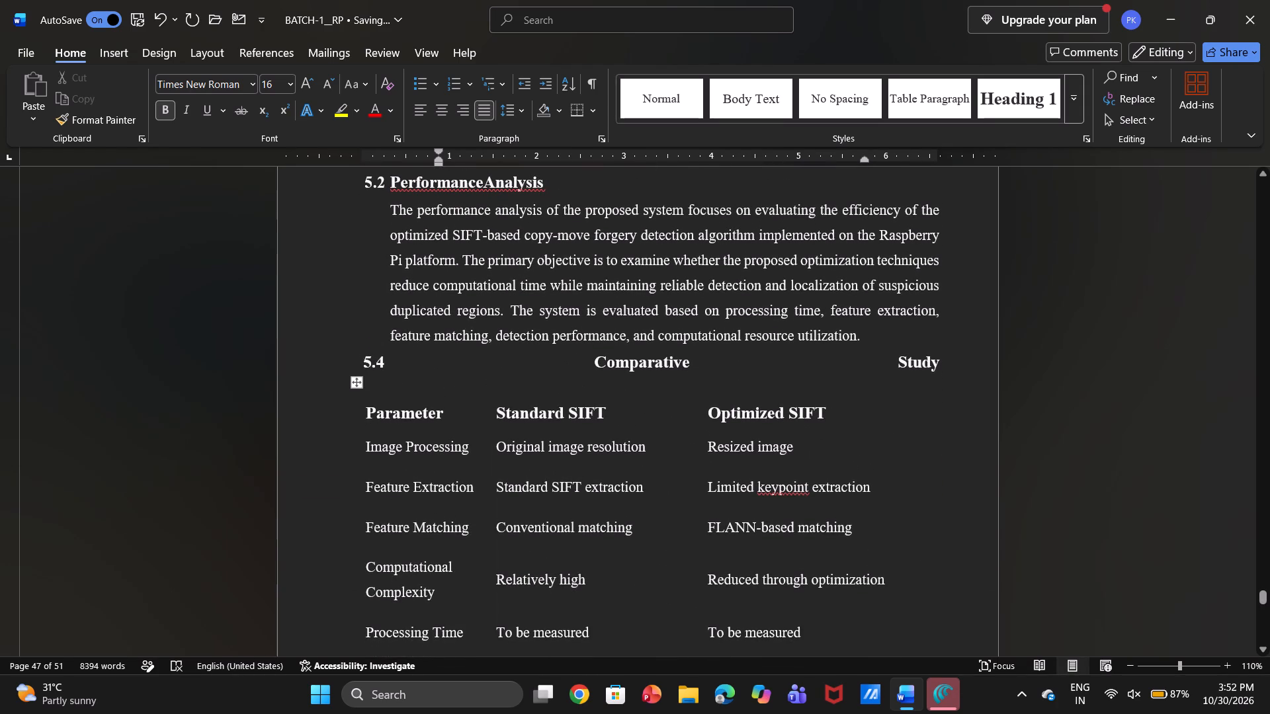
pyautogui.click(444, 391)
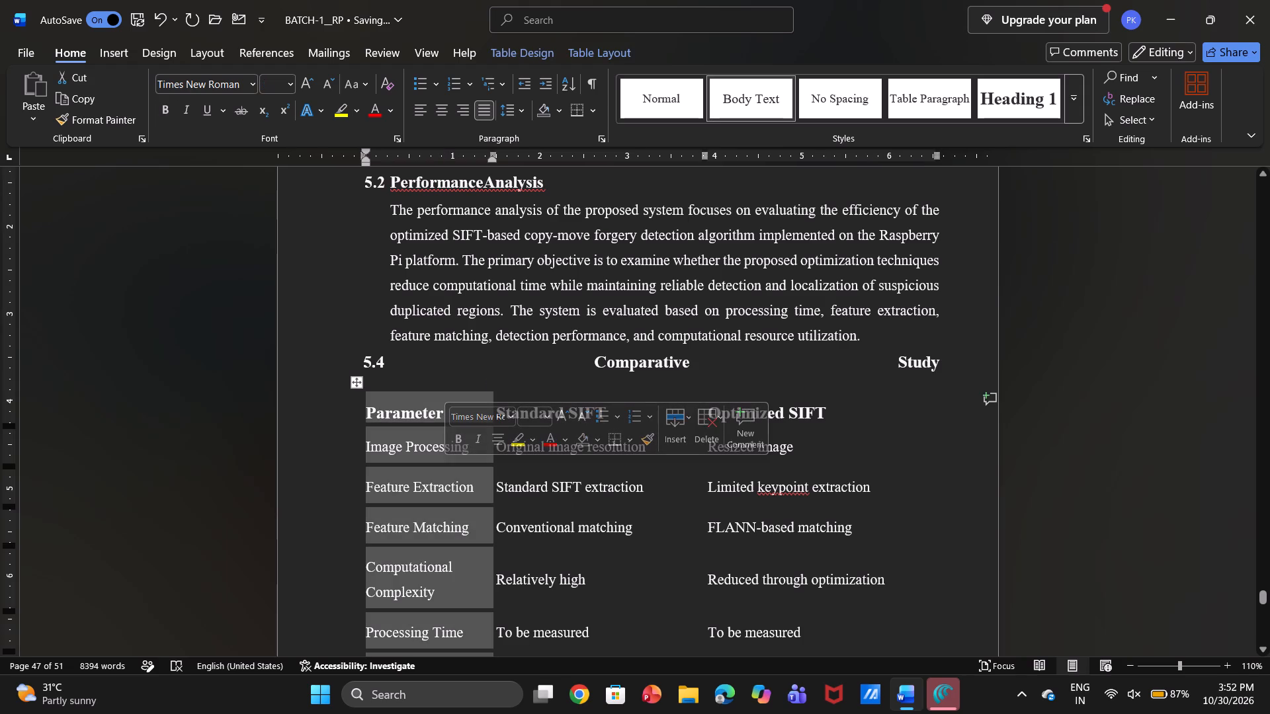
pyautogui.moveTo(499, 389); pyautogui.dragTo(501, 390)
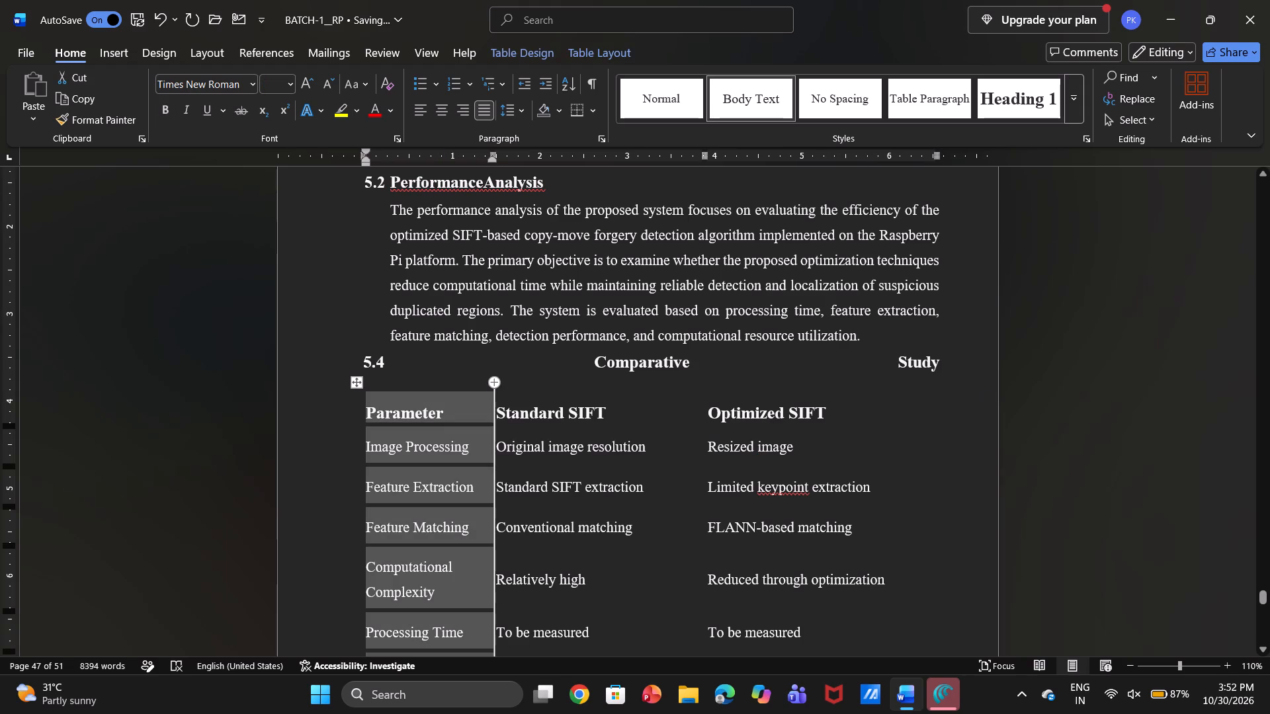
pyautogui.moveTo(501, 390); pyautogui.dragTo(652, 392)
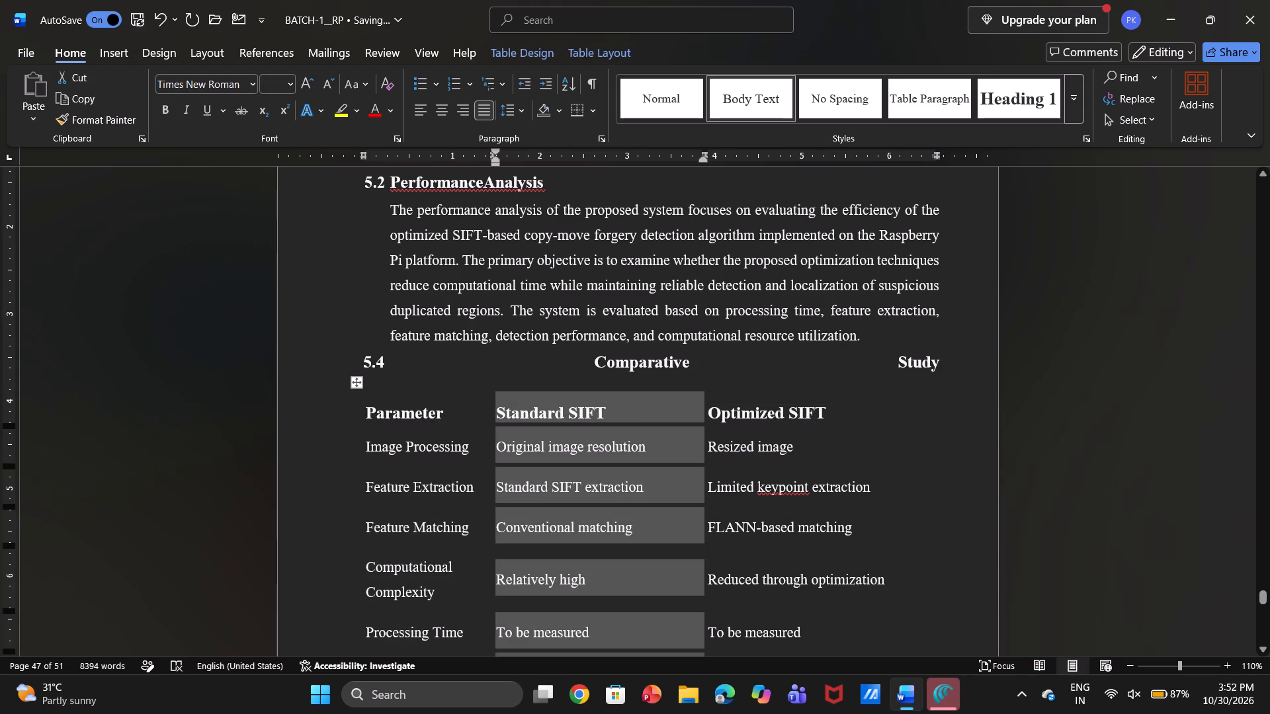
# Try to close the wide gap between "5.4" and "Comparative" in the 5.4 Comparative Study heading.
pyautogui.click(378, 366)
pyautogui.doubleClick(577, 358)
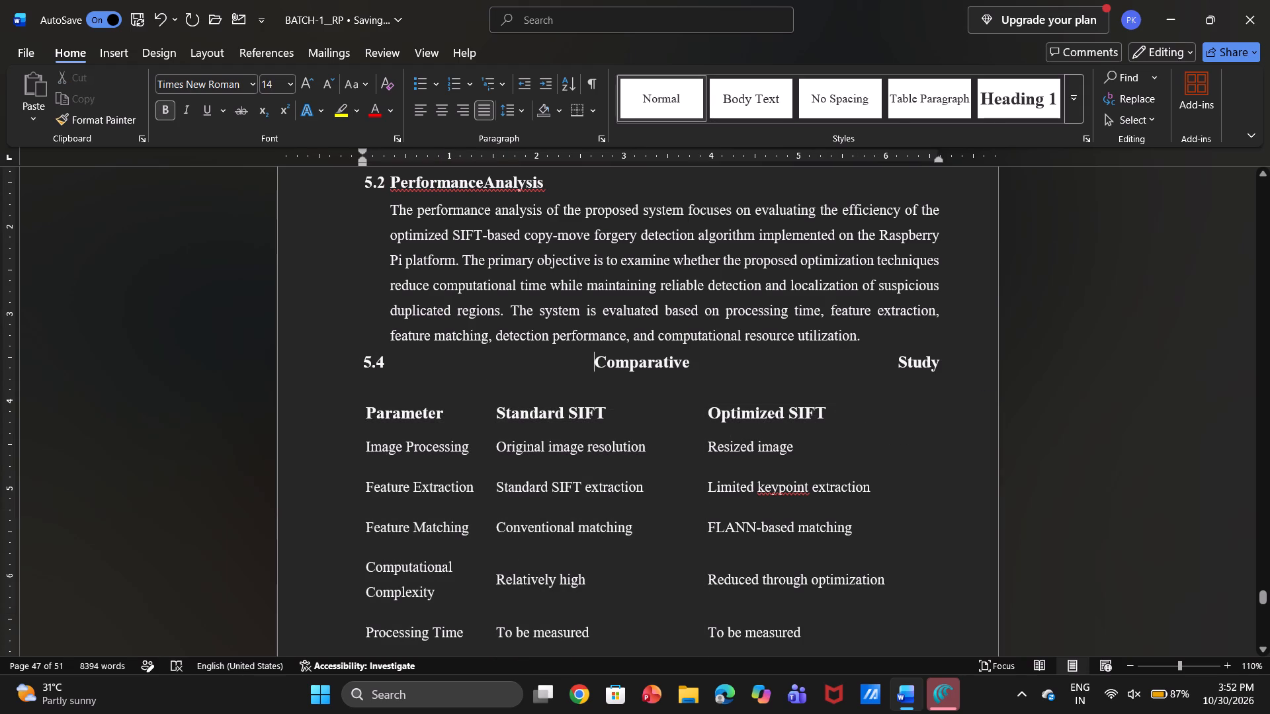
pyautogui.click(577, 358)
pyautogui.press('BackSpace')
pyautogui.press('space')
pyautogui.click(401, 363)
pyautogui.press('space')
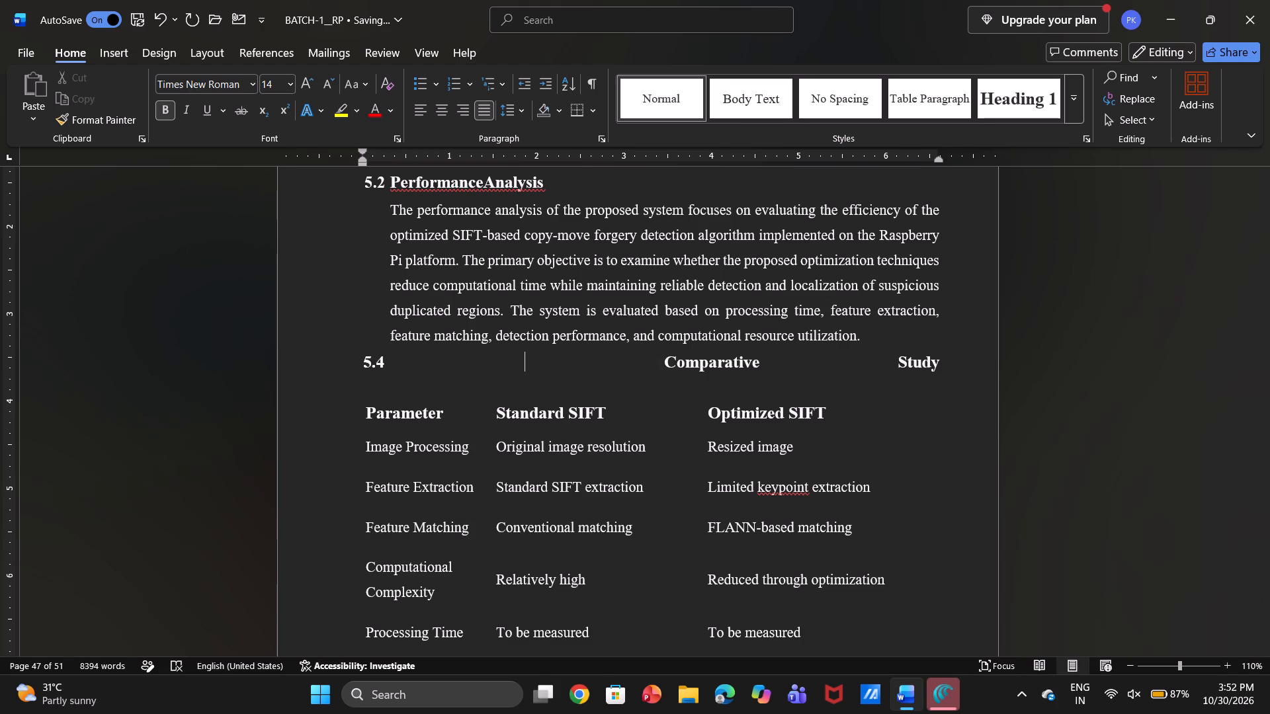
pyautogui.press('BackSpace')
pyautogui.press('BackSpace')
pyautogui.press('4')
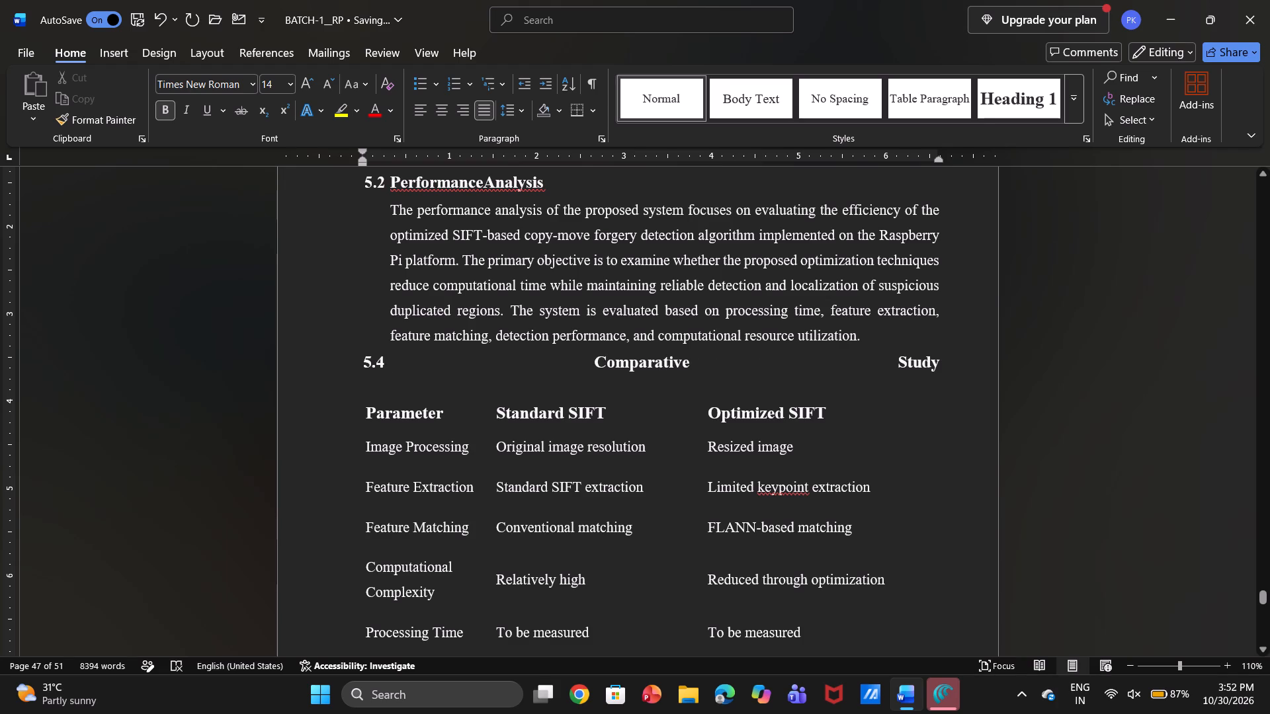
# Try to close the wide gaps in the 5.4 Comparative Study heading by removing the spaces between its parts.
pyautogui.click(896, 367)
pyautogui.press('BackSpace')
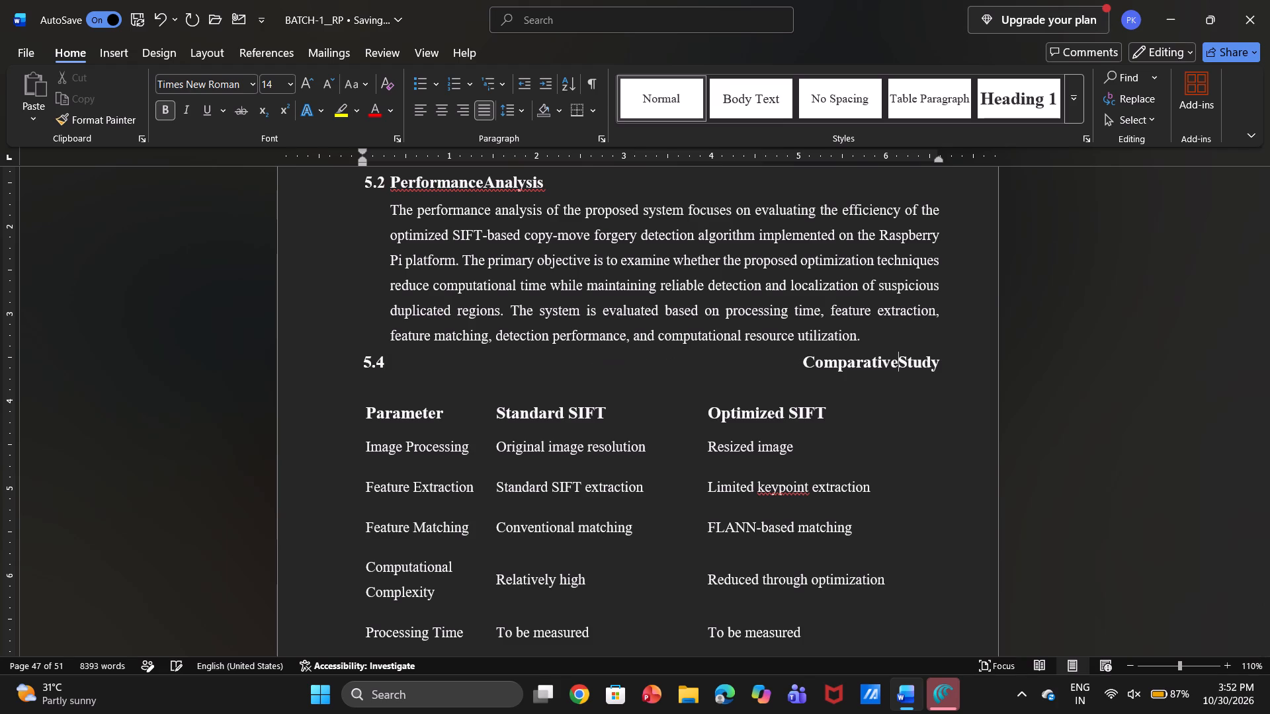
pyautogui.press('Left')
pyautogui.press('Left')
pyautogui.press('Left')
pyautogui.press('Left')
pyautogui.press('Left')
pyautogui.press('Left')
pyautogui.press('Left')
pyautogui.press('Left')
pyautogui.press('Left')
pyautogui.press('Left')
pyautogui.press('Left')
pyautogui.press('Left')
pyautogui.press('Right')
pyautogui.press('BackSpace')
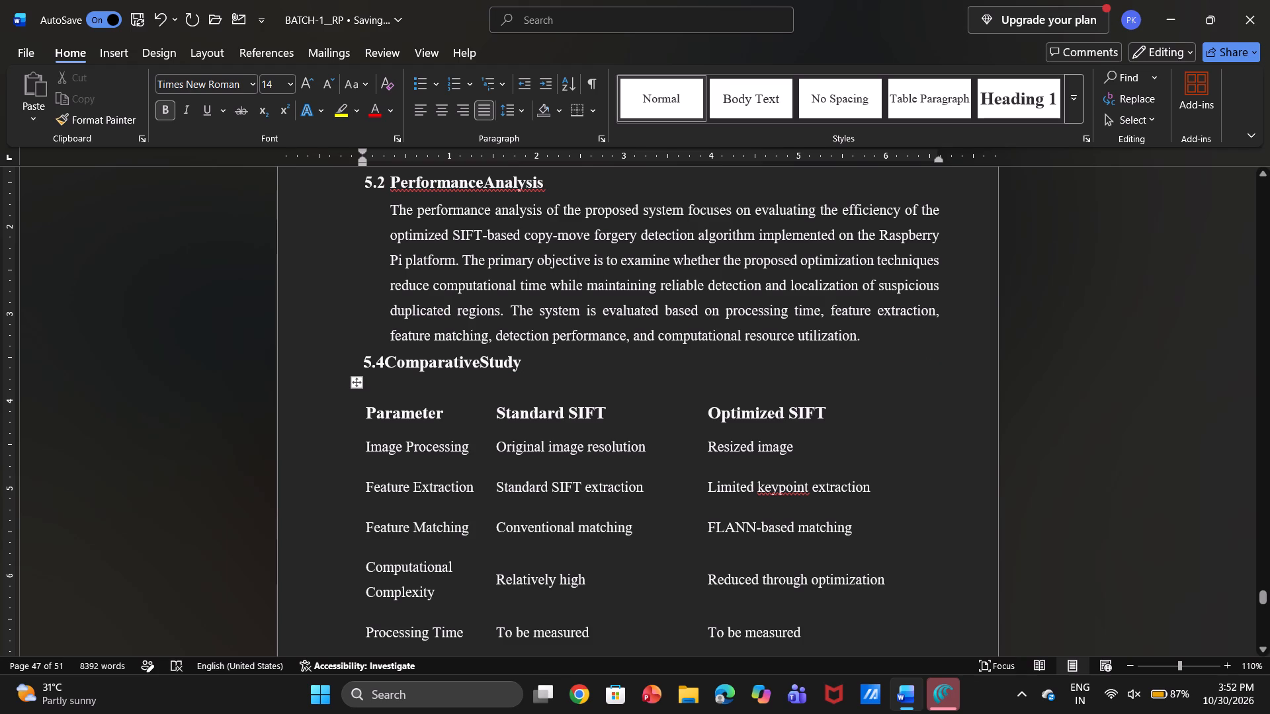
# Delete the heading text after "5.4" and re-enter it as "Comparative Study" with normal word spaces and a capital S.
pyautogui.click(522, 364)
pyautogui.press('BackSpace')
pyautogui.press('BackSpace')
pyautogui.press('BackSpace')
pyautogui.press('BackSpace')
pyautogui.press('BackSpace')
pyautogui.press('BackSpace')
pyautogui.press('BackSpace')
pyautogui.press('BackSpace')
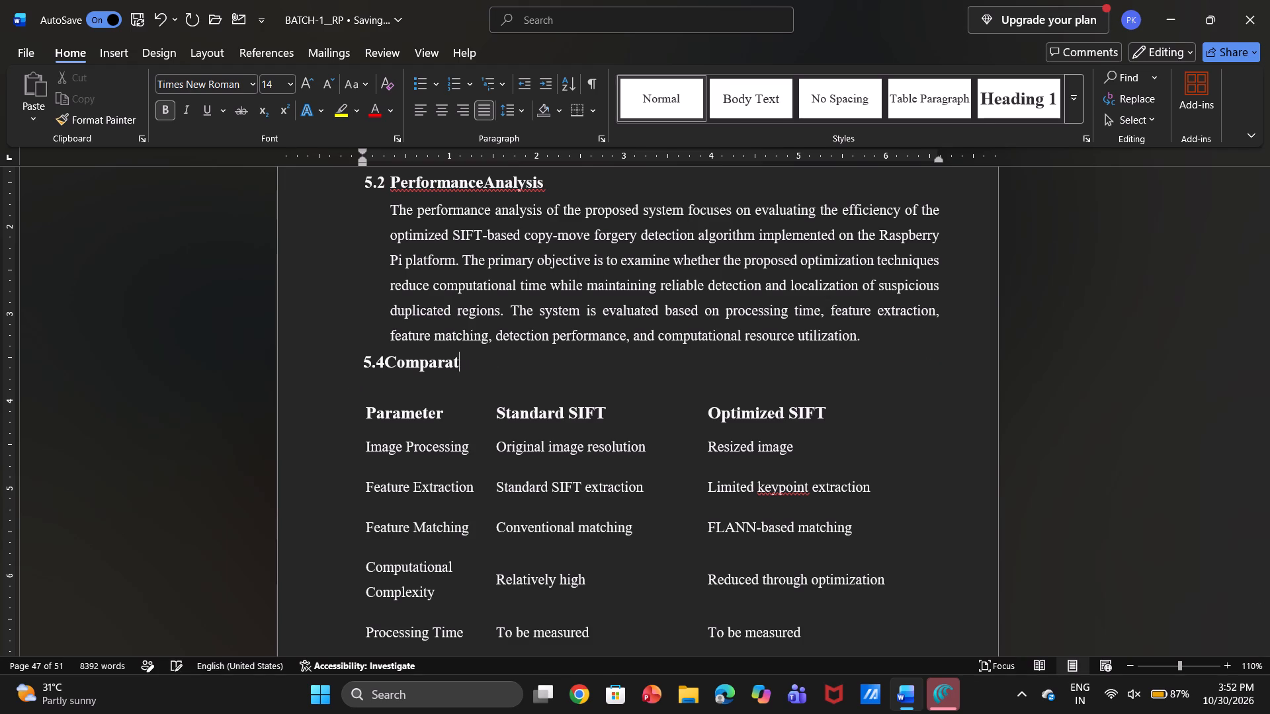
pyautogui.press('BackSpace')
pyautogui.press('BackSpace')
pyautogui.press('BackSpace')
pyautogui.press('BackSpace')
pyautogui.press('BackSpace')
pyautogui.press('BackSpace')
pyautogui.press('BackSpace')
pyautogui.press('BackSpace')
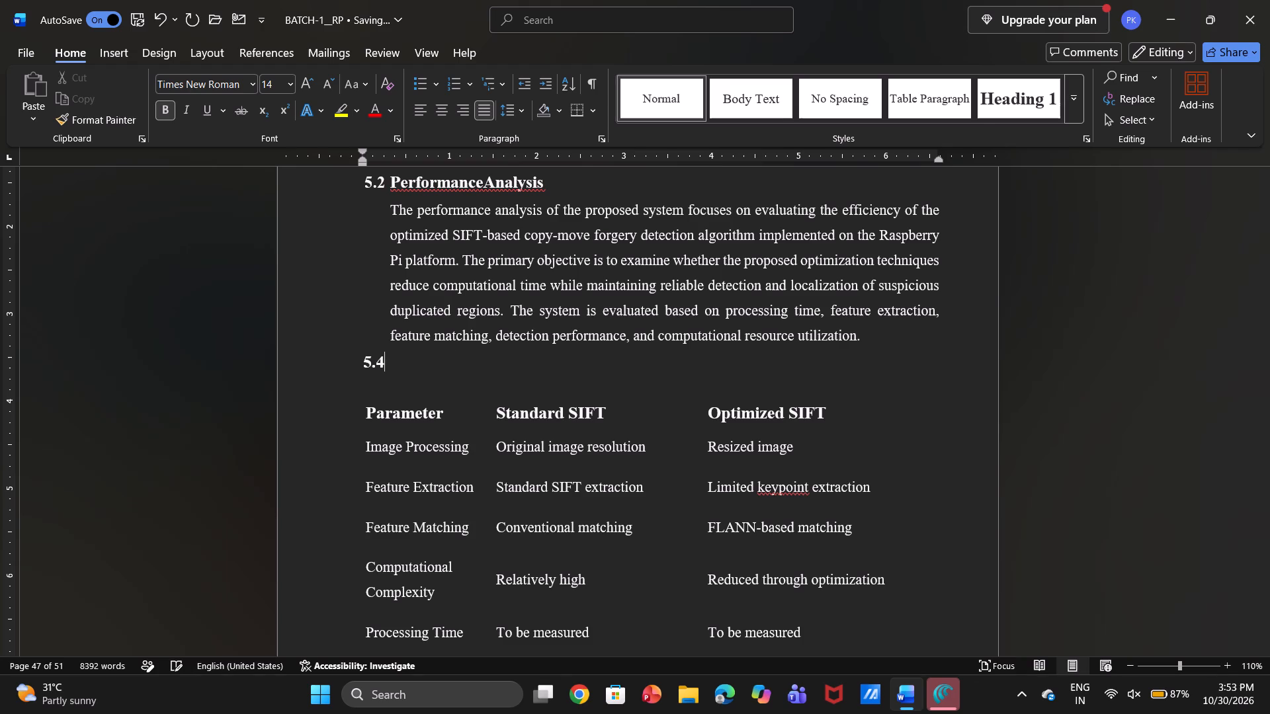
pyautogui.press('space')
pyautogui.hotkey('shift', 'c')
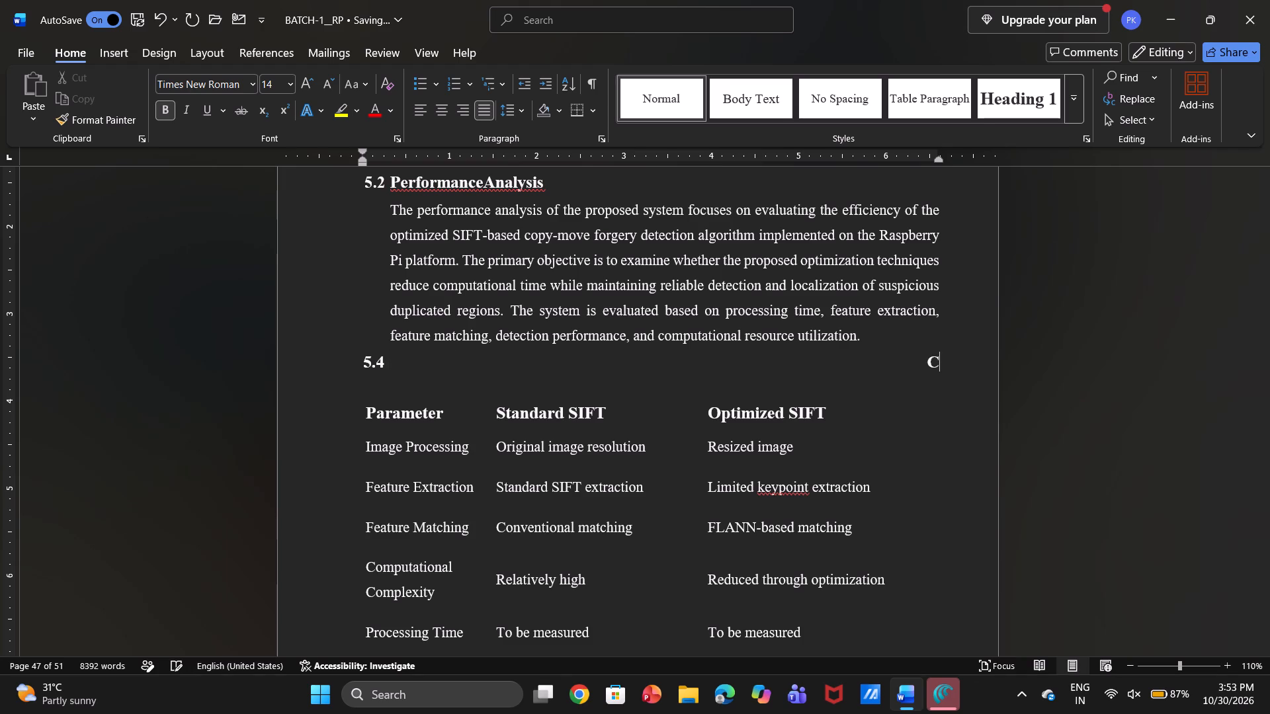
pyautogui.write('ompa')
pyautogui.write('ra')
pyautogui.write('tive study')
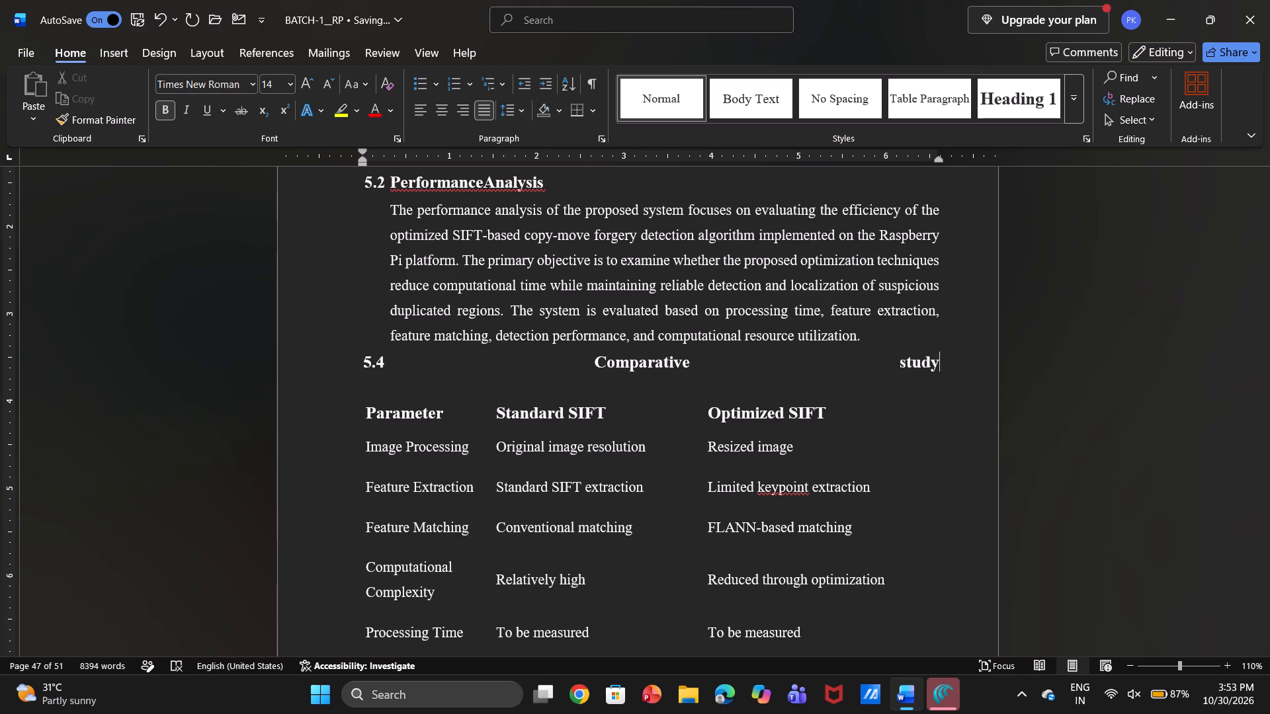
pyautogui.click(906, 364)
pyautogui.press('BackSpace')
pyautogui.hotkey('shift', 's')
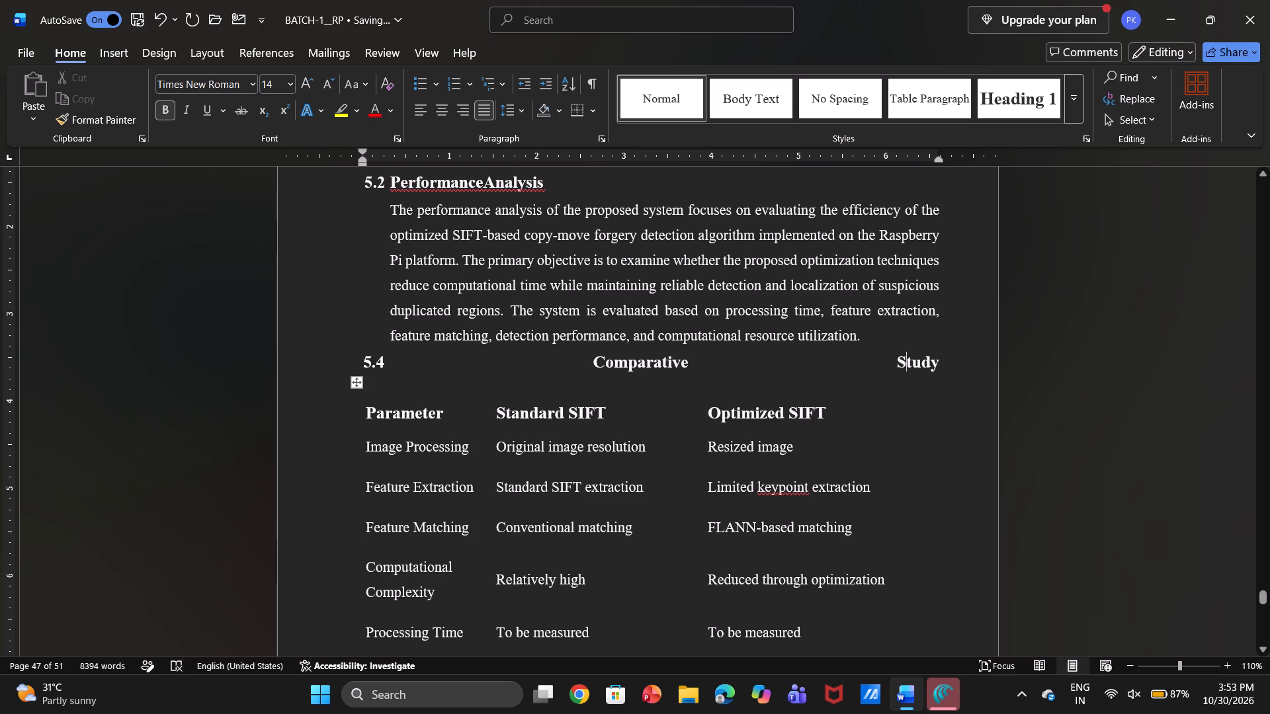
# Remove the widely spaced "Study" together with the empty line below the 5.4 heading, and re-enter "Study" after "Comparative".
pyautogui.moveTo(888, 363); pyautogui.dragTo(843, 363)
pyautogui.moveTo(843, 363); pyautogui.dragTo(798, 352)
pyautogui.click(723, 363)
pyautogui.moveTo(723, 363); pyautogui.dragTo(727, 355)
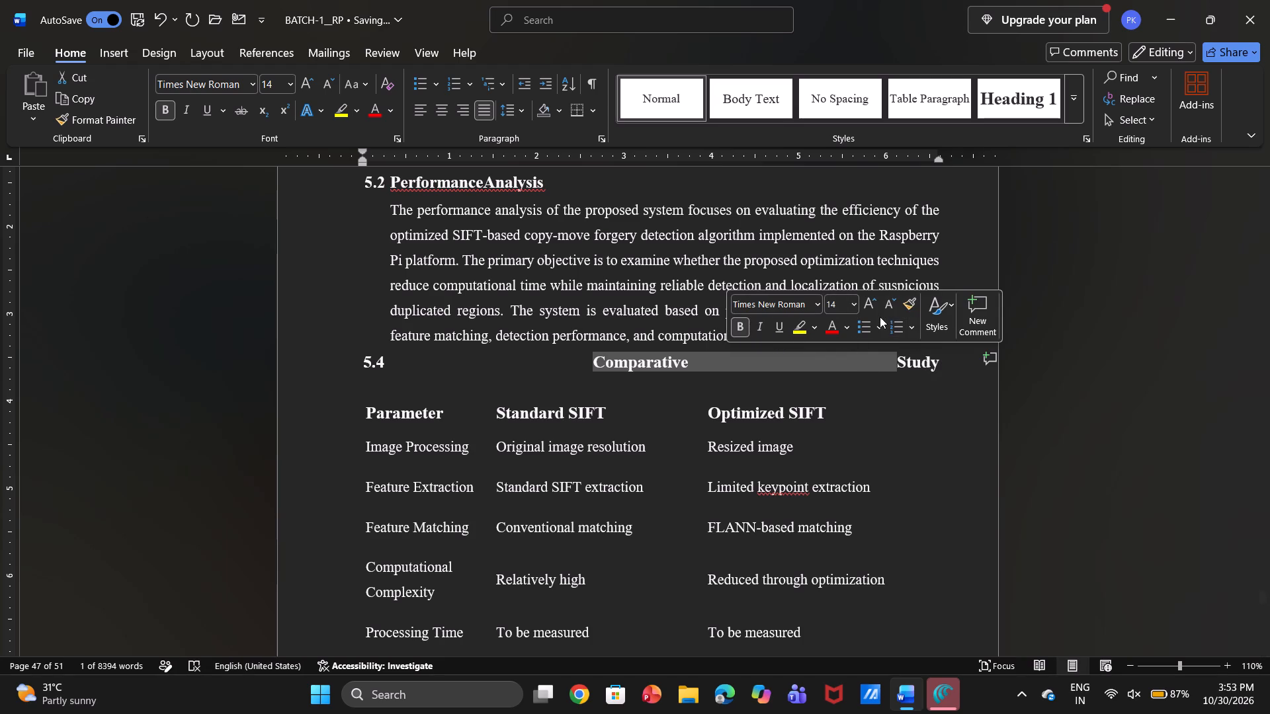
pyautogui.click(804, 366)
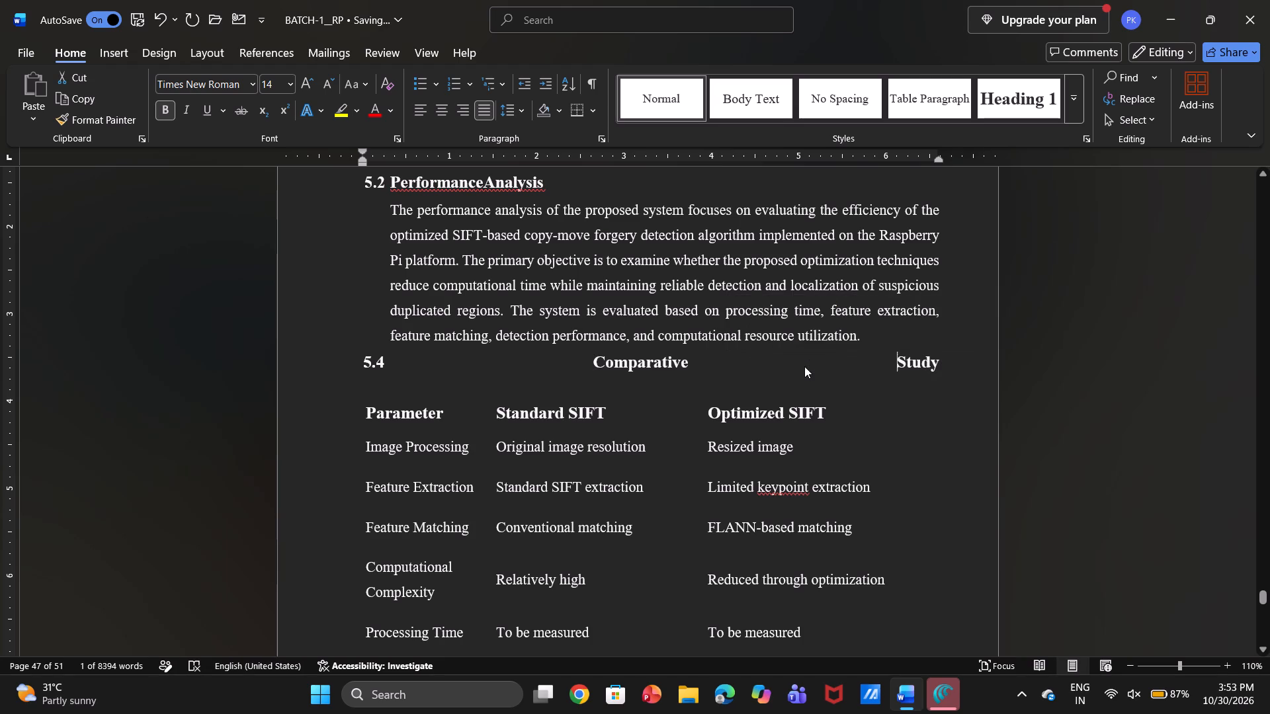
pyautogui.click(695, 364)
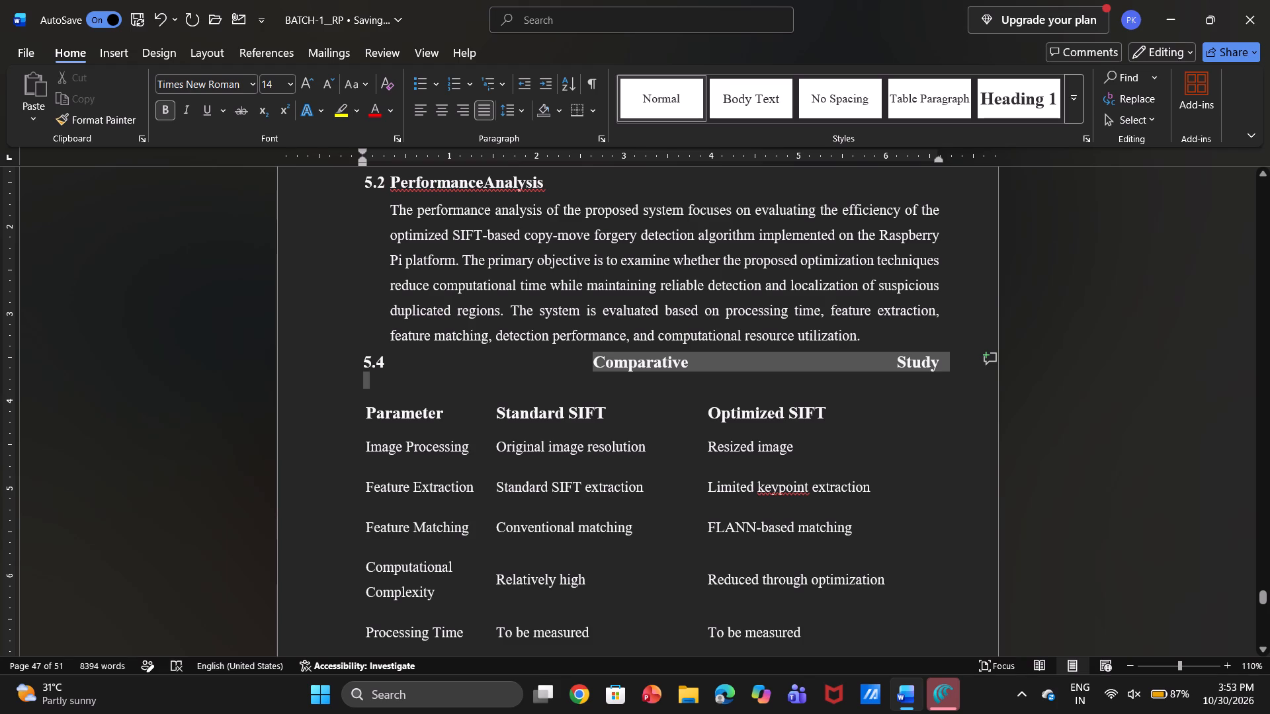
pyautogui.moveTo(698, 362); pyautogui.dragTo(713, 379)
pyautogui.hscroll(1, 705, 376)
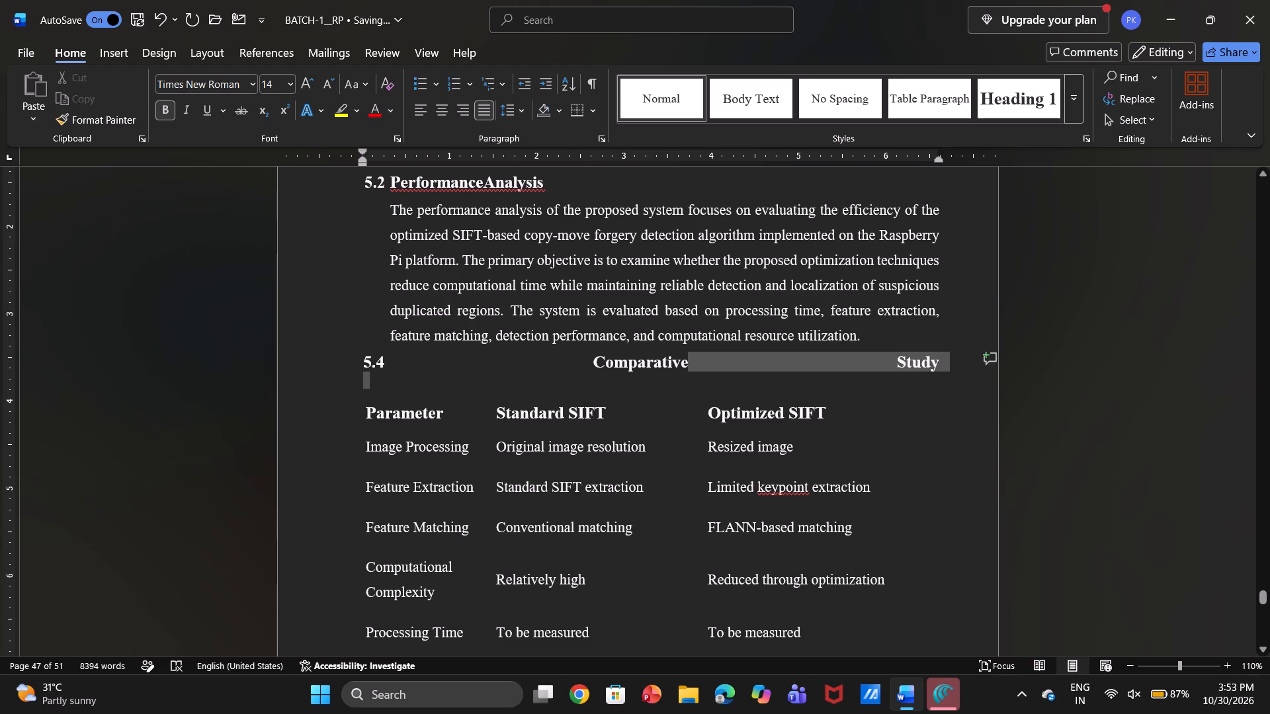
pyautogui.moveTo(713, 379); pyautogui.dragTo(769, 338)
pyautogui.hscroll(1, 713, 379)
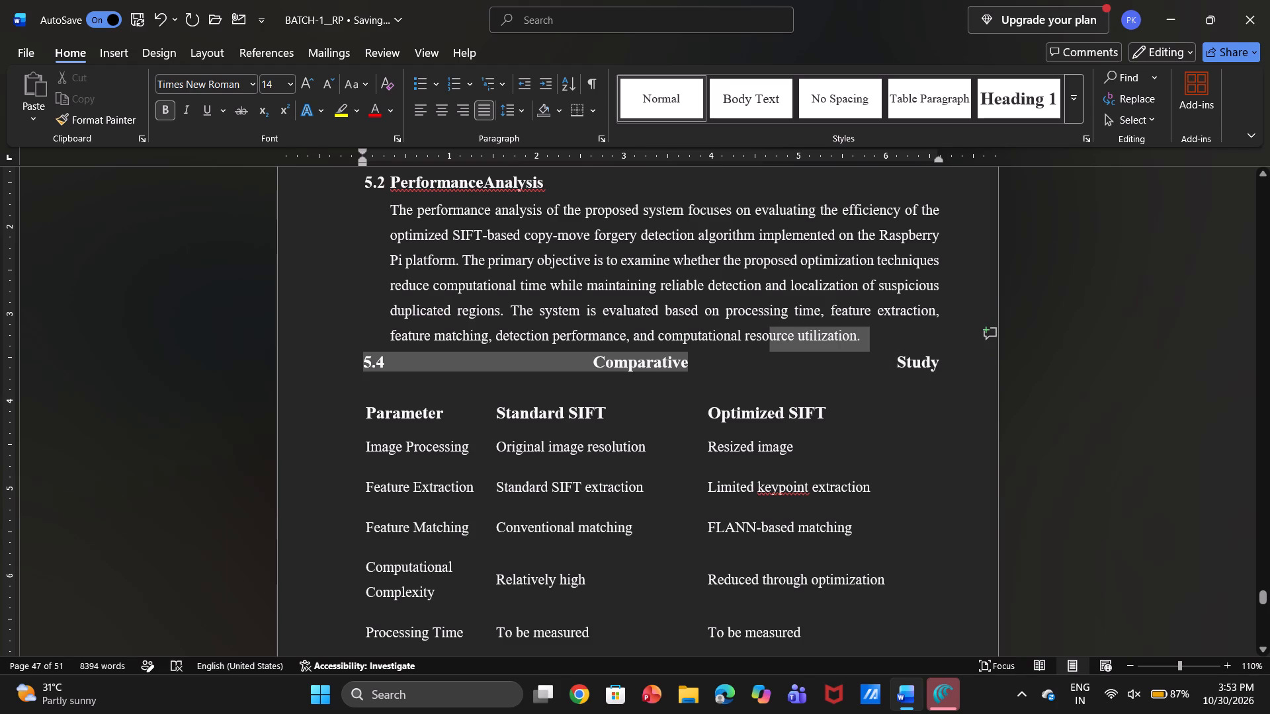
pyautogui.moveTo(769, 338); pyautogui.dragTo(947, 395)
pyautogui.hscroll(1, 769, 338)
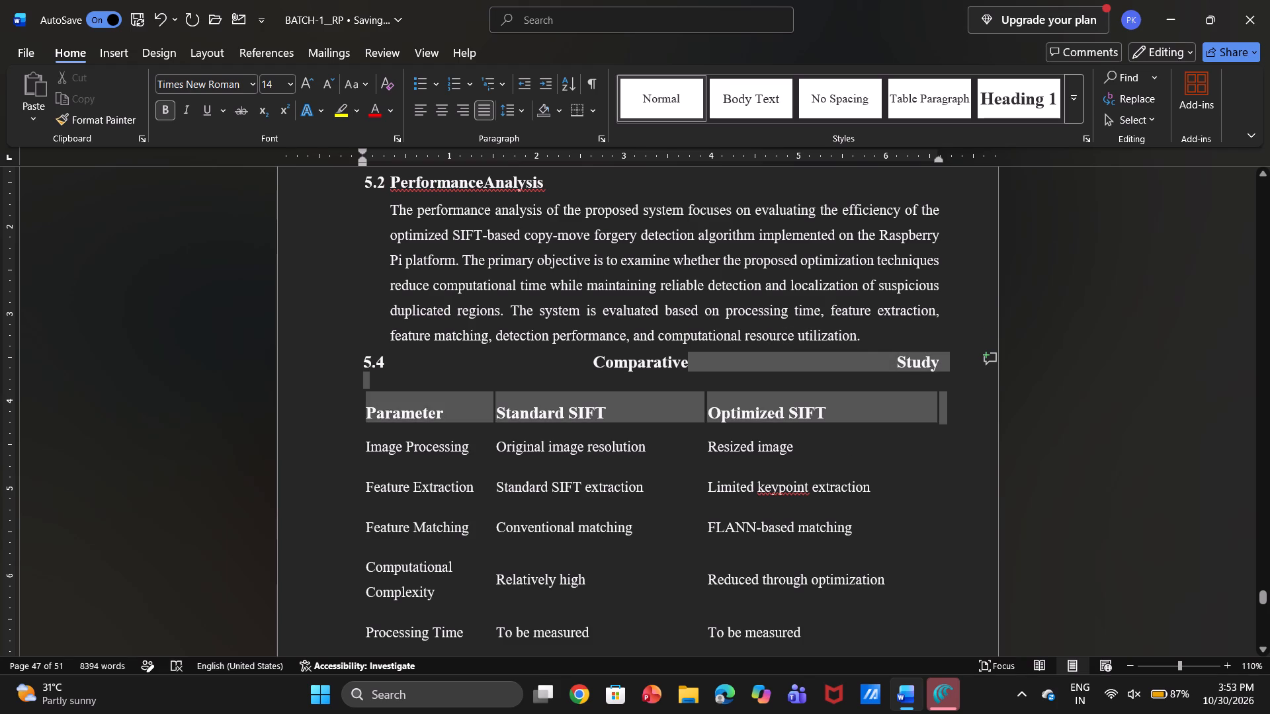
pyautogui.moveTo(947, 395); pyautogui.dragTo(945, 374)
pyautogui.hscroll(1, 947, 395)
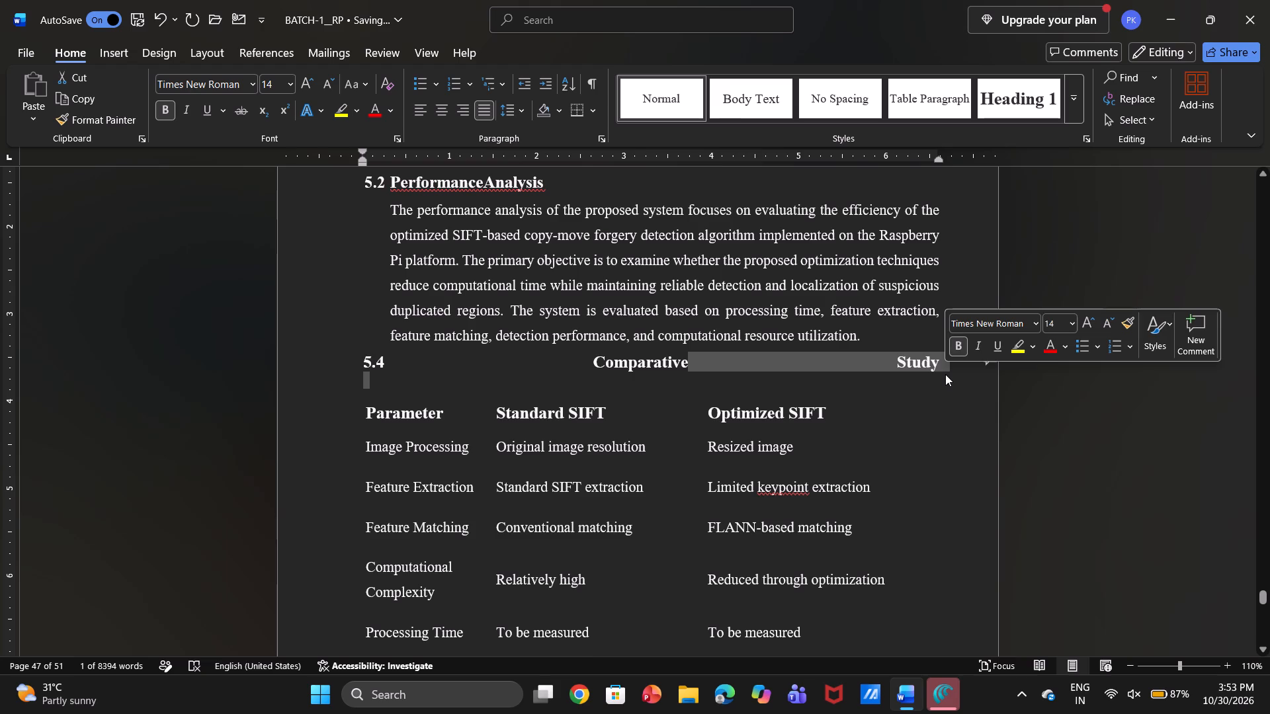
pyautogui.press('BackSpace')
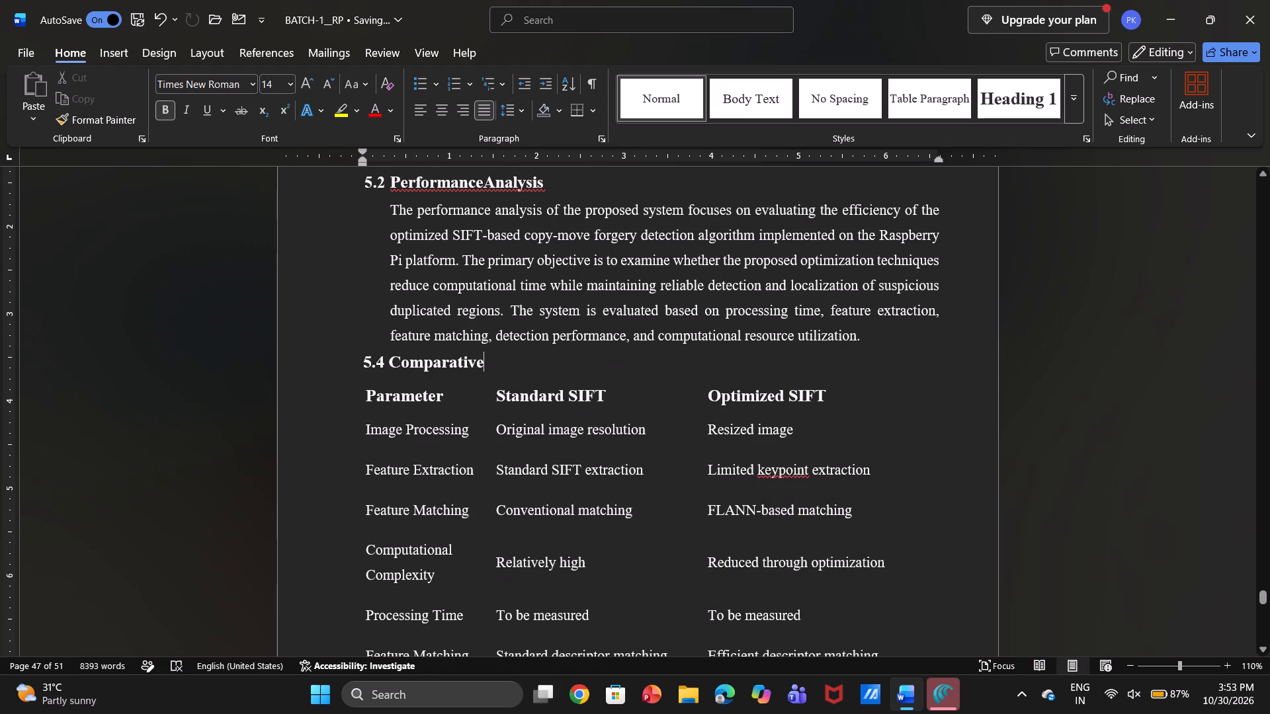
pyautogui.press('space')
pyautogui.hotkey('shift', 's')
pyautogui.write('tu')
pyautogui.write('dy')
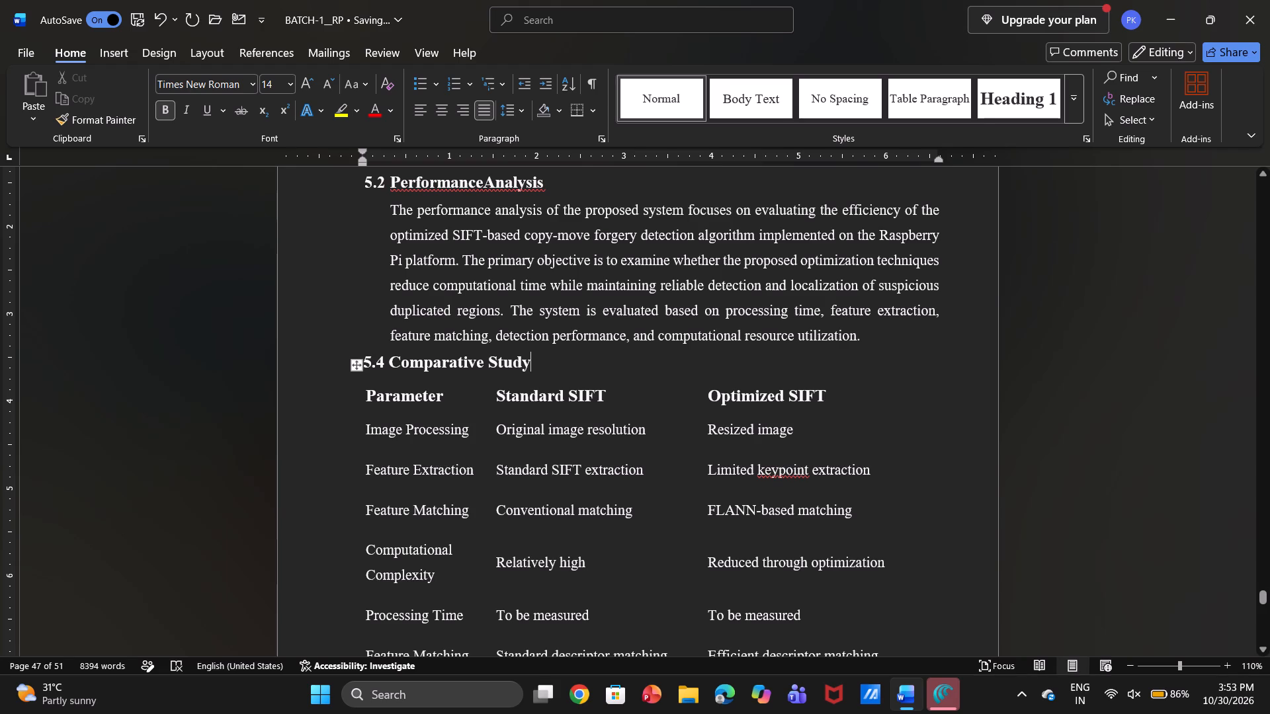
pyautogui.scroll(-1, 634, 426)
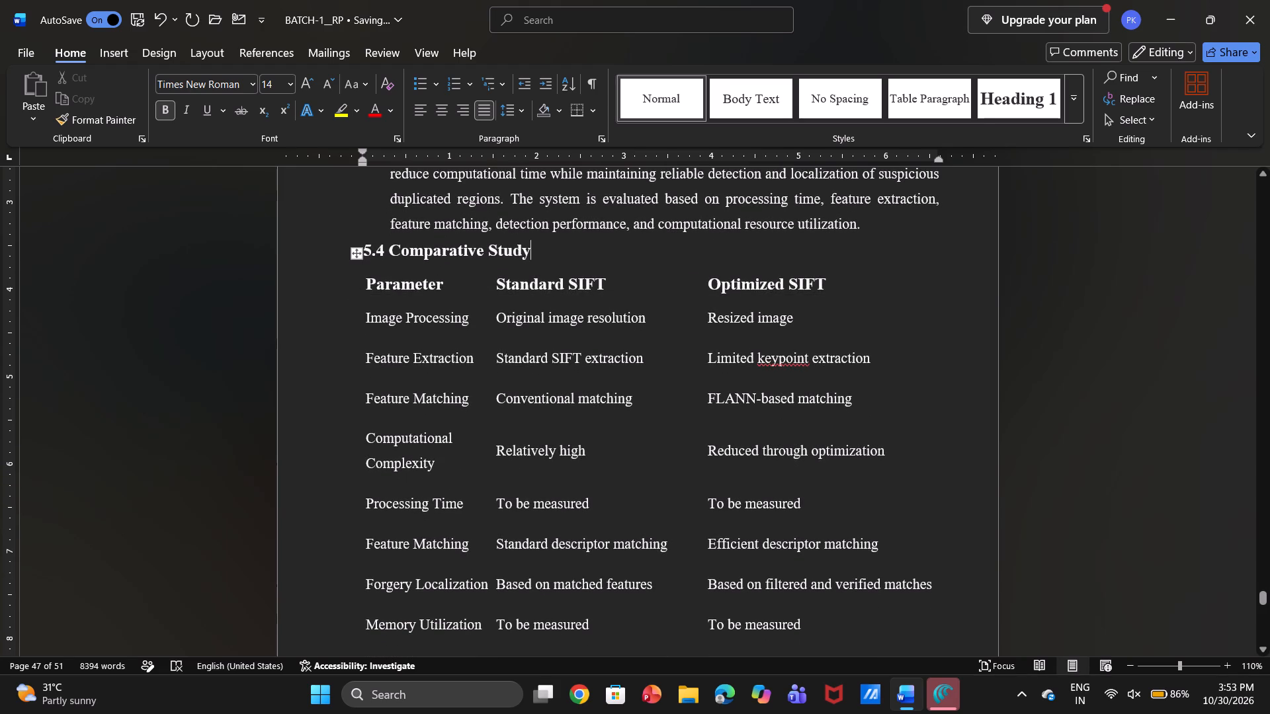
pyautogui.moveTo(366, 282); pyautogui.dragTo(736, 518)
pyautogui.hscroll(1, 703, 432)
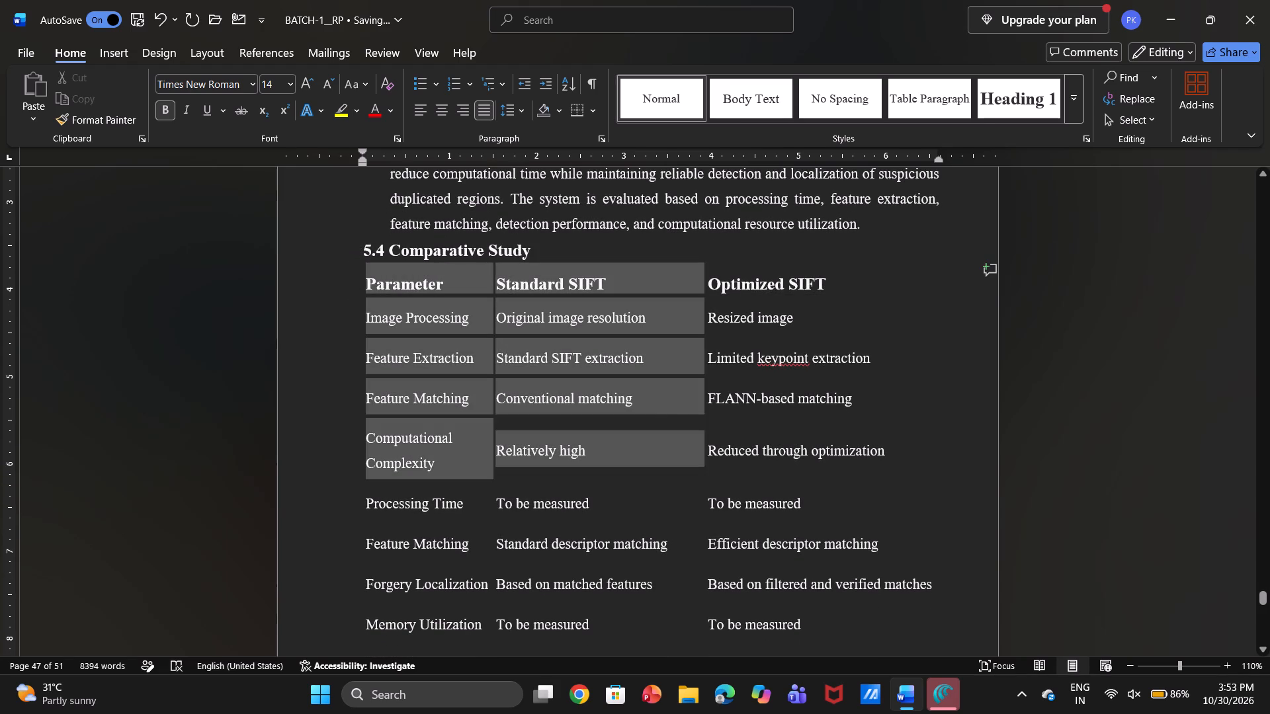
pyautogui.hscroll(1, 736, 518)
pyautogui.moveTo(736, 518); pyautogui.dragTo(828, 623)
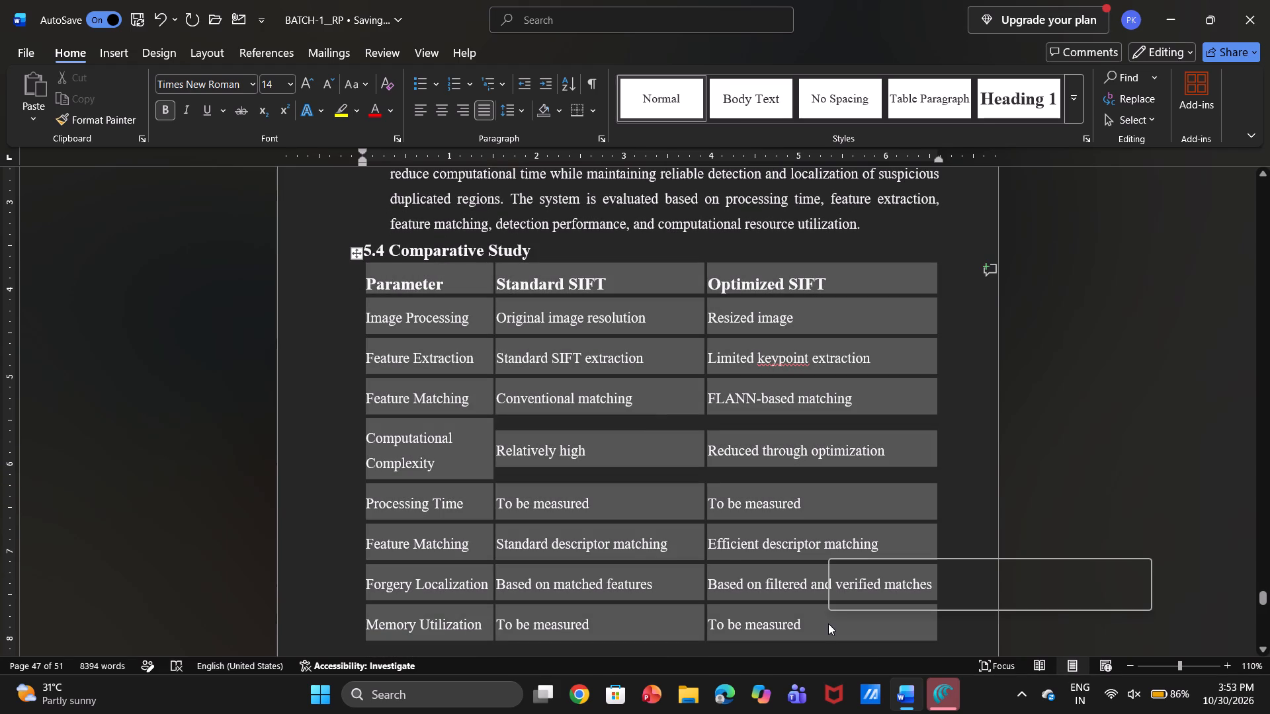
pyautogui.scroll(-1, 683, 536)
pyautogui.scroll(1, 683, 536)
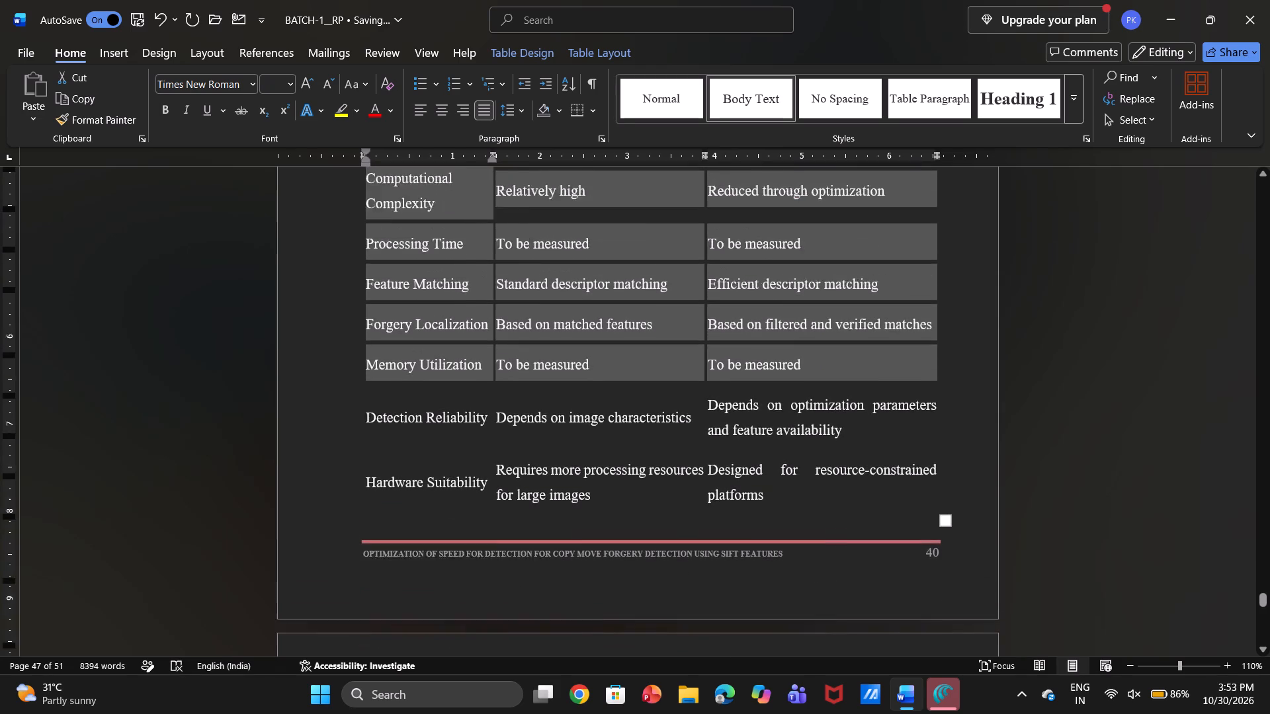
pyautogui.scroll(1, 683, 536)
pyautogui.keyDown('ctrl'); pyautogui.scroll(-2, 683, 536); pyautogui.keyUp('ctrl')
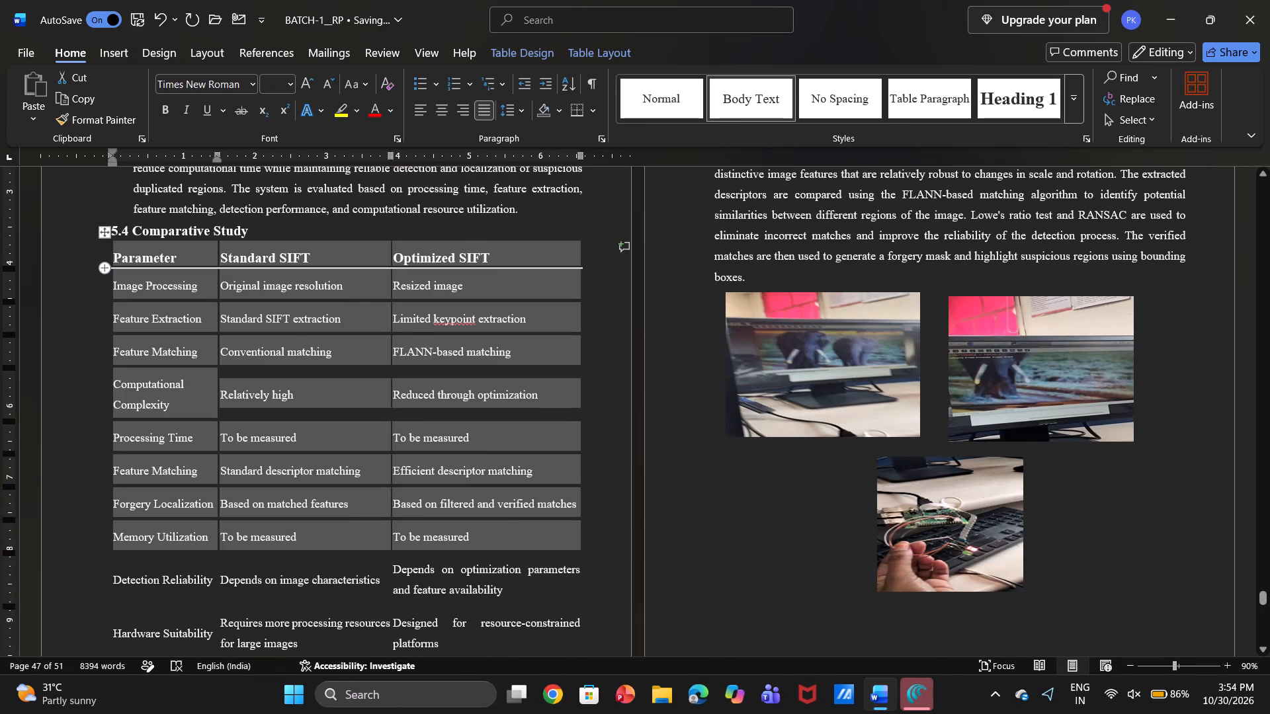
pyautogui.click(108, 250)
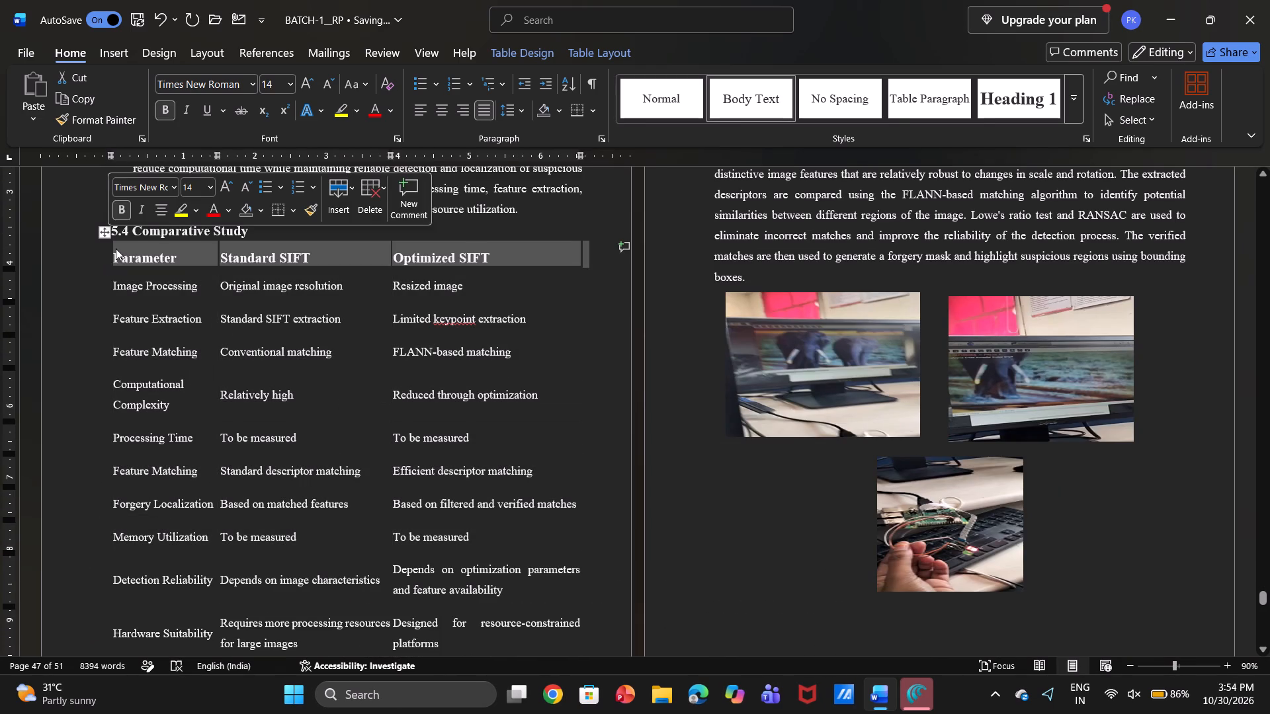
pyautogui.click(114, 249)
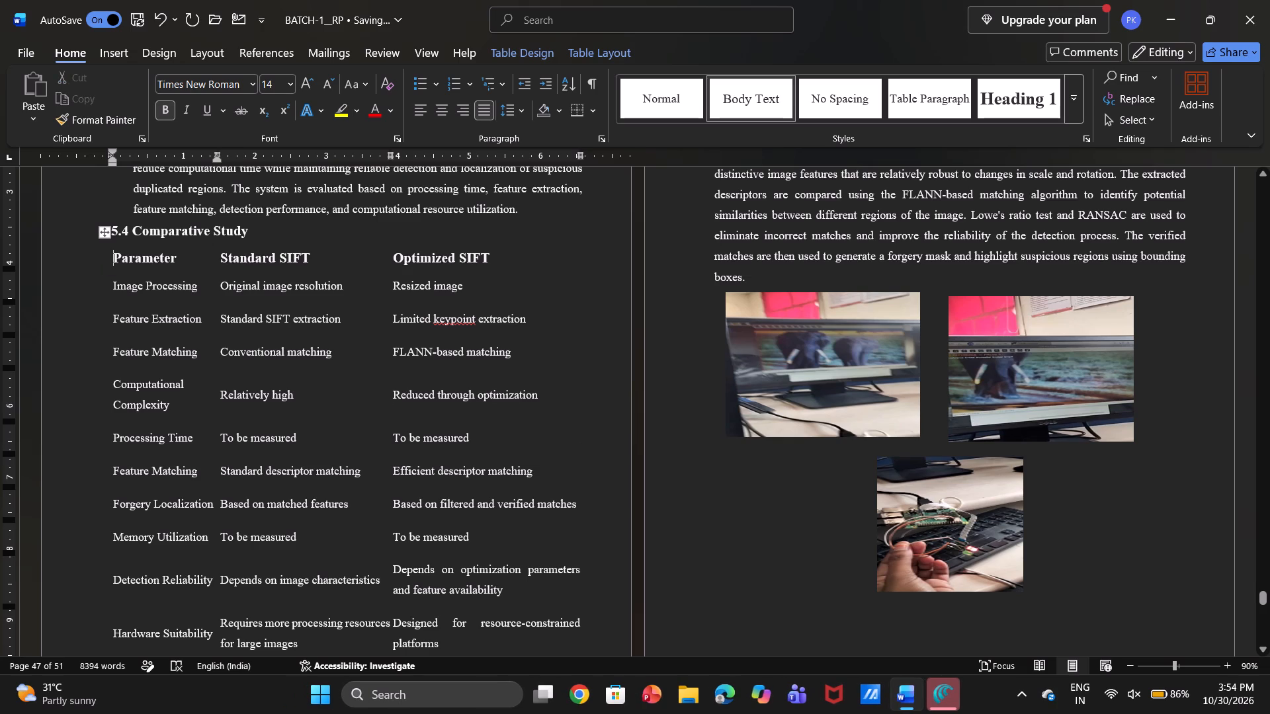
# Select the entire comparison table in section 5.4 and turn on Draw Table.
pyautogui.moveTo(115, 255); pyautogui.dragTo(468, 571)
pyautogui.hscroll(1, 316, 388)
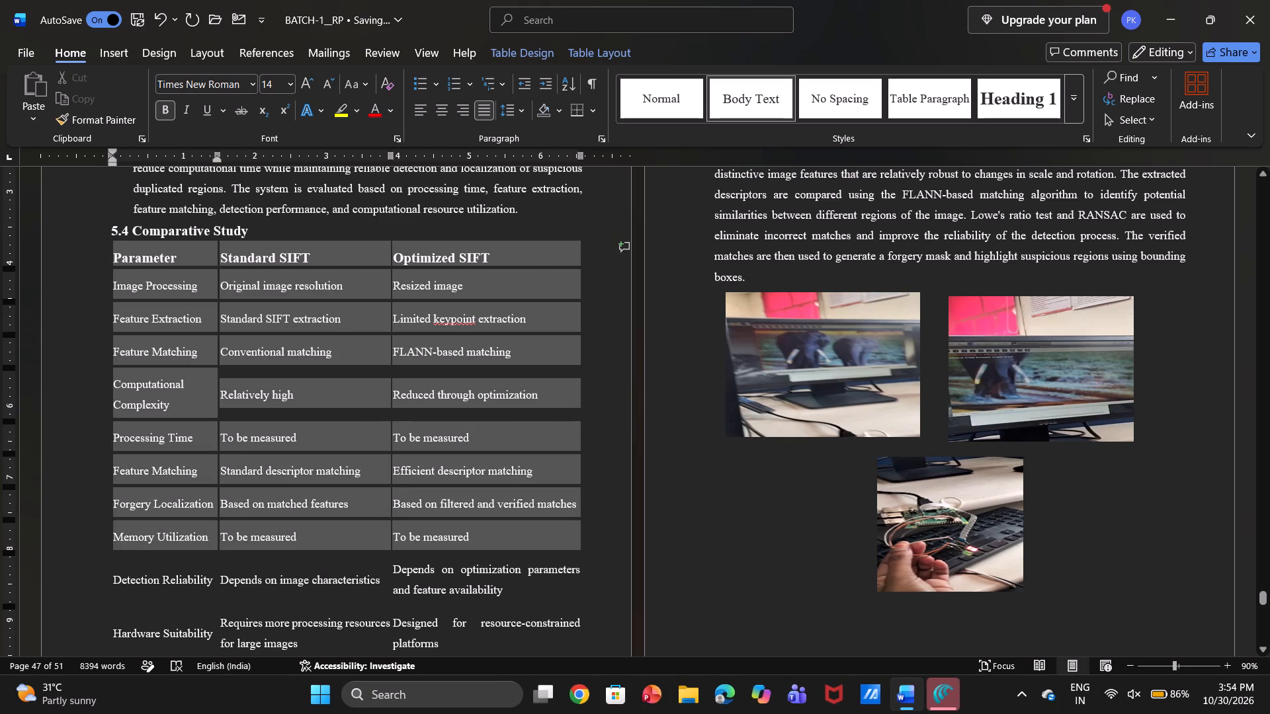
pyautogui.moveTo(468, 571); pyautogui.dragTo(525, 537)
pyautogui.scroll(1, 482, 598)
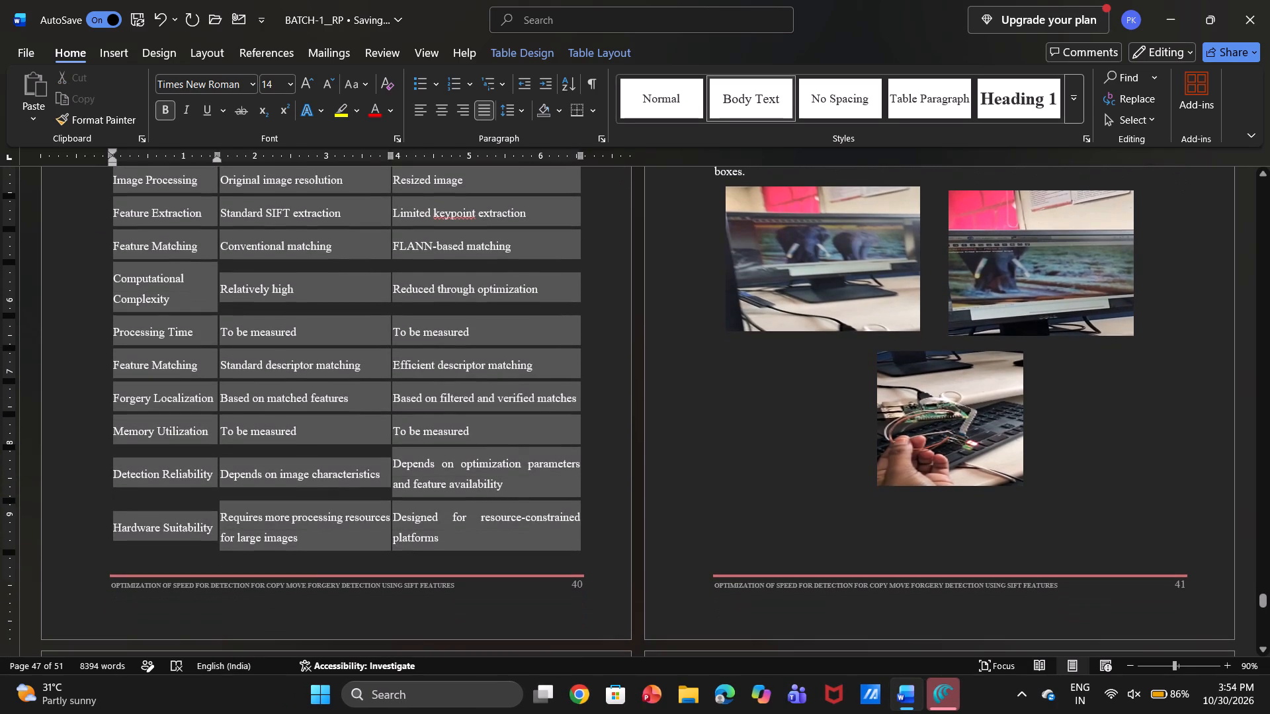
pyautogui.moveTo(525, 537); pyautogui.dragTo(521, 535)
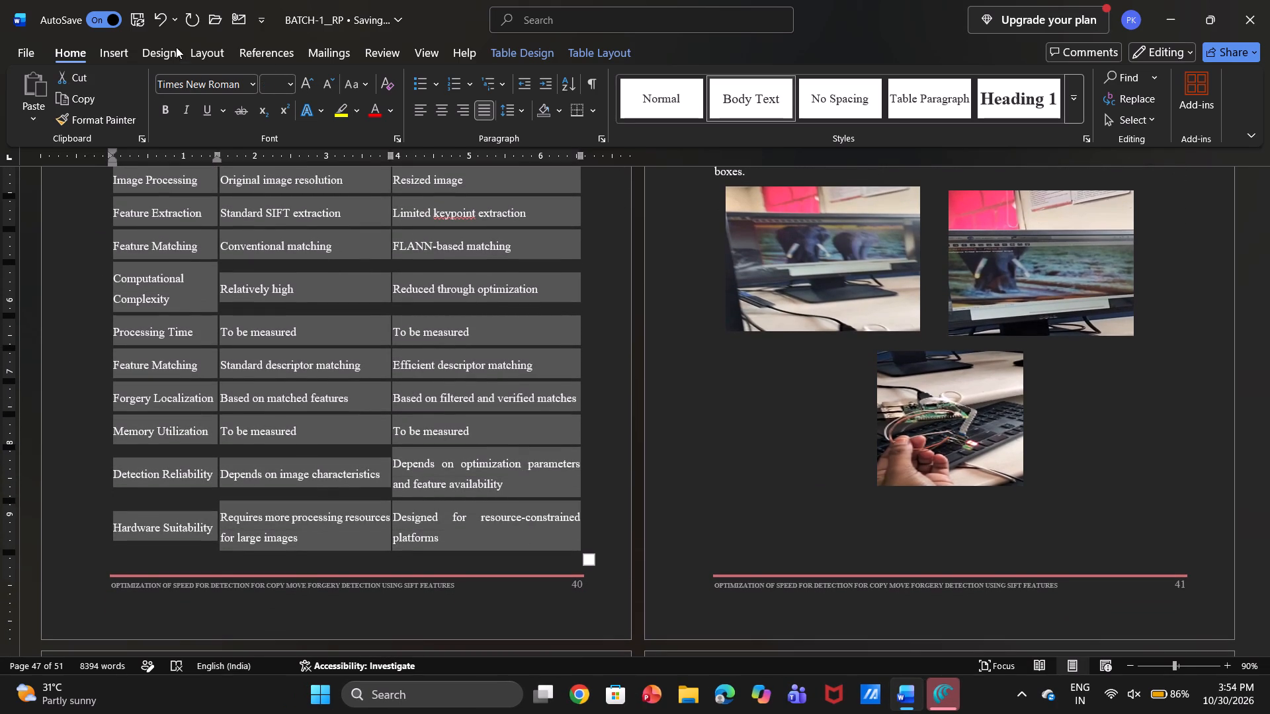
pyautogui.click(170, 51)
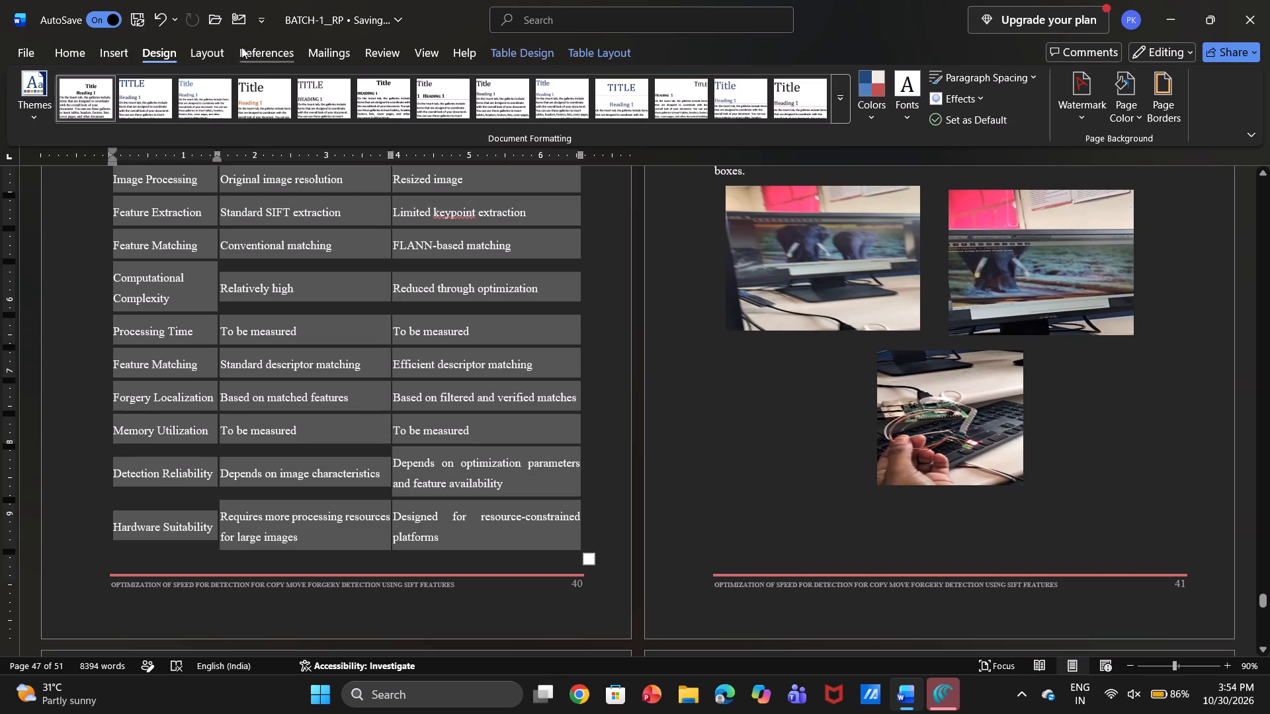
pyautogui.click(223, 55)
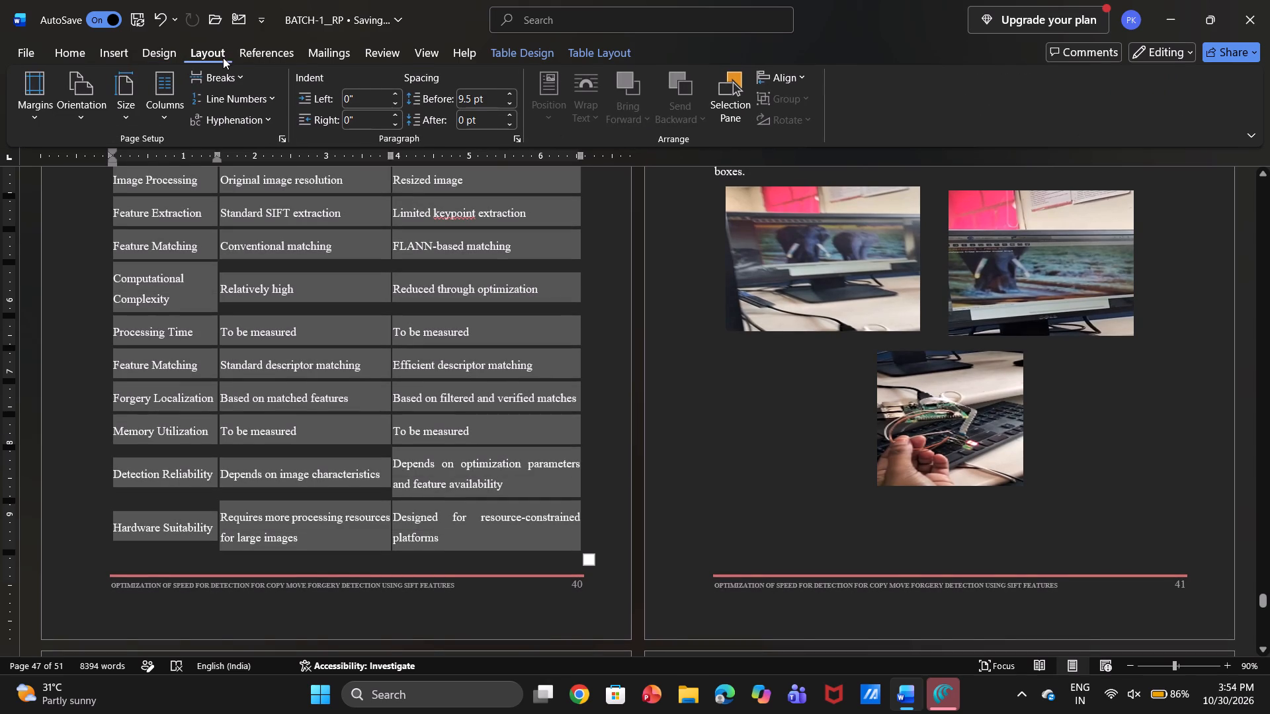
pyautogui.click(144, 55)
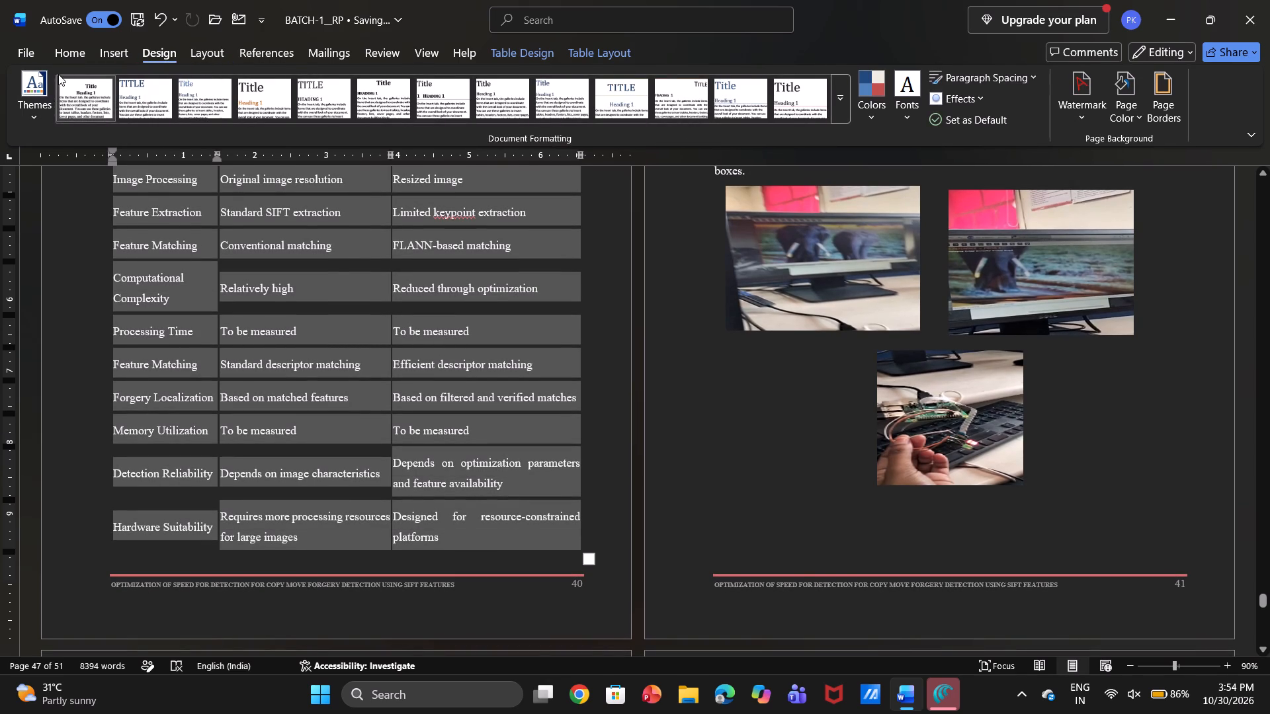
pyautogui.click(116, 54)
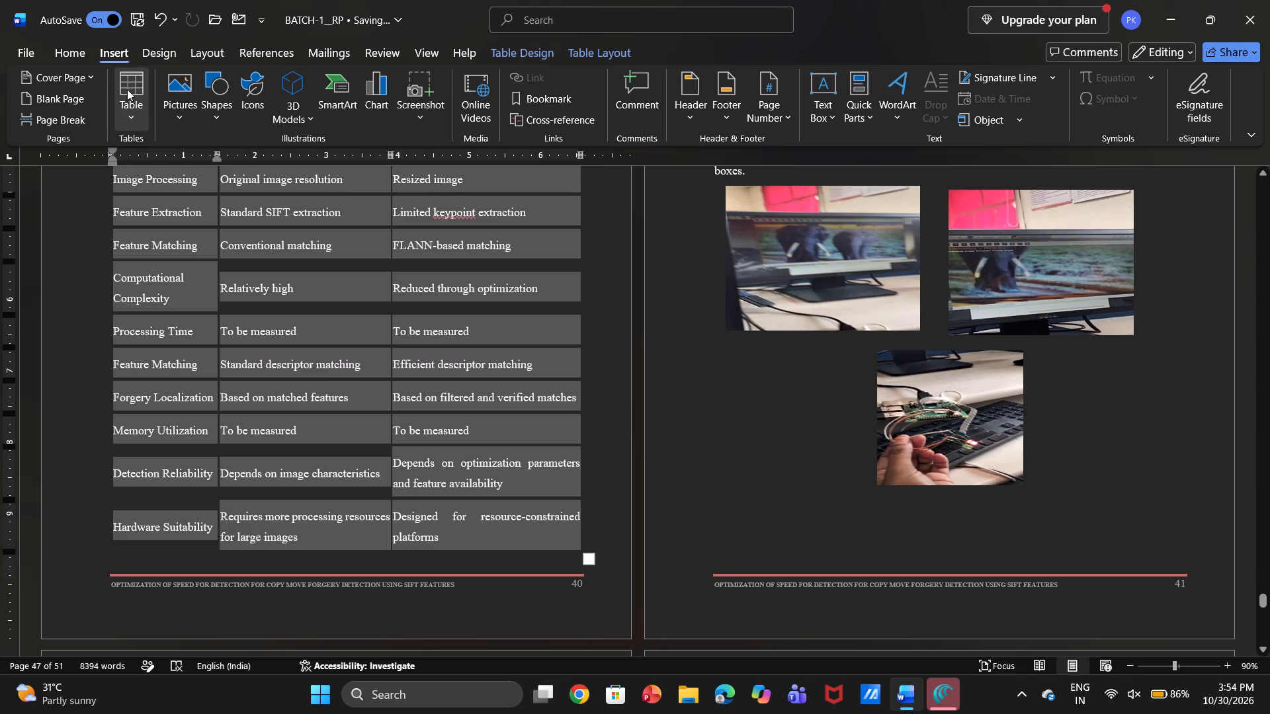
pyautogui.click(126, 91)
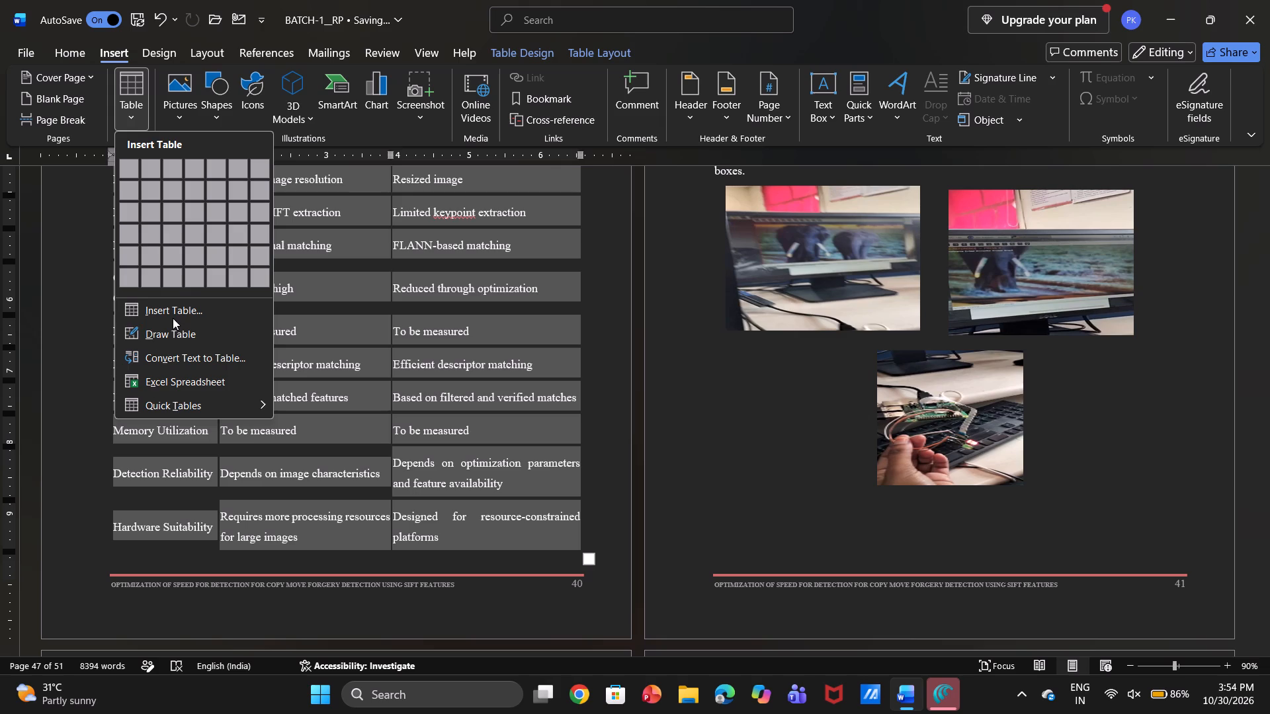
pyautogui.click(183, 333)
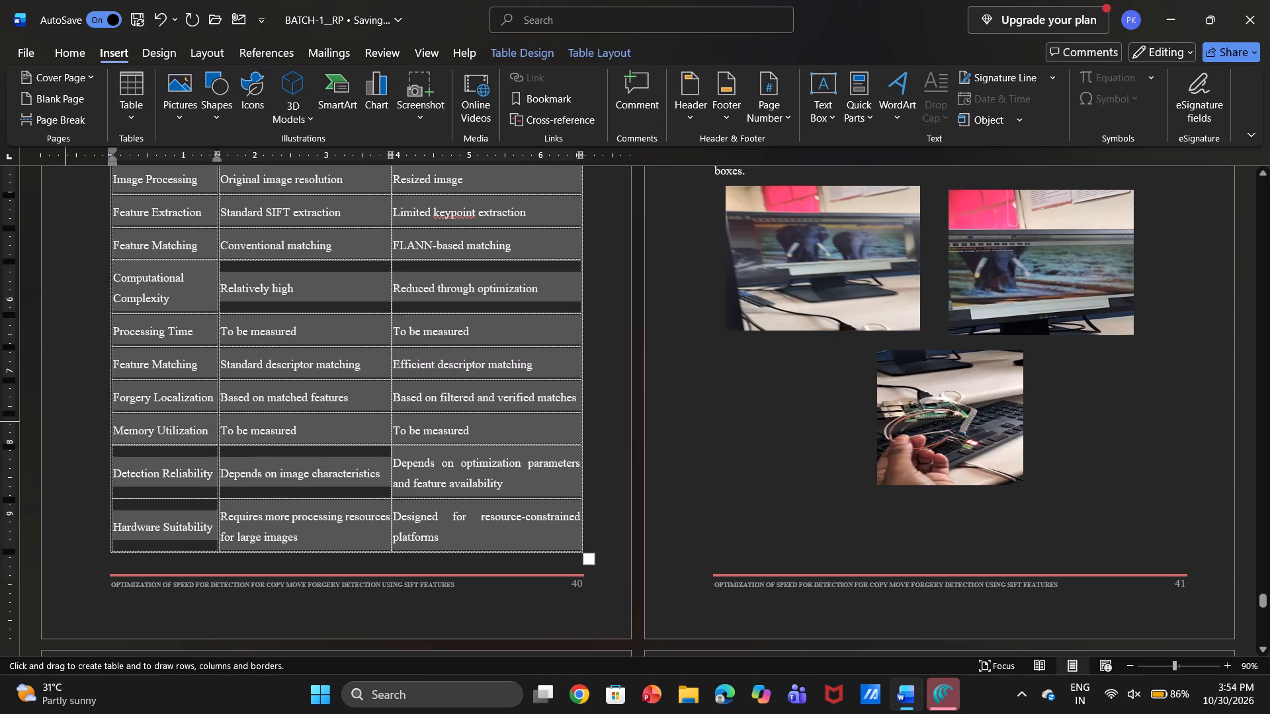
# Undo the recent 5.4 heading edits, back through the re-entered "Comparative Study" text and the removal of the spaces between its parts.
pyautogui.hotkey('ctrl', 'z')
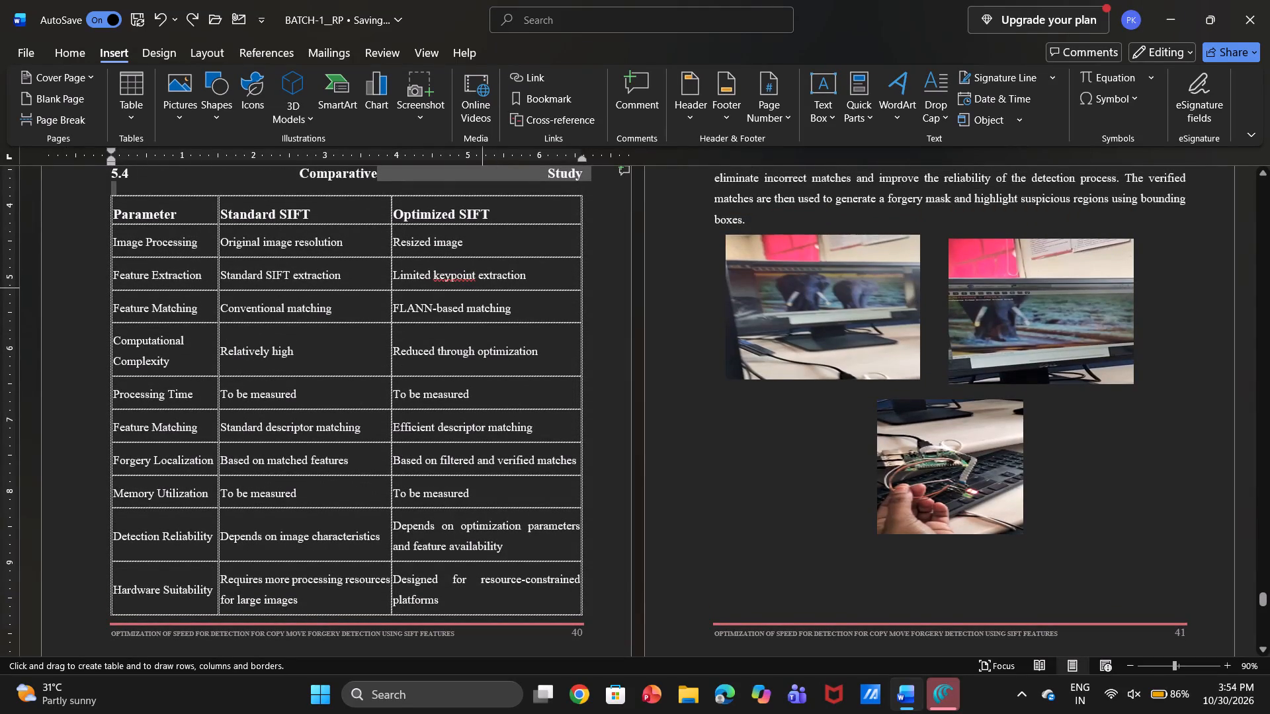
pyautogui.hotkey('ctrl', 'z')
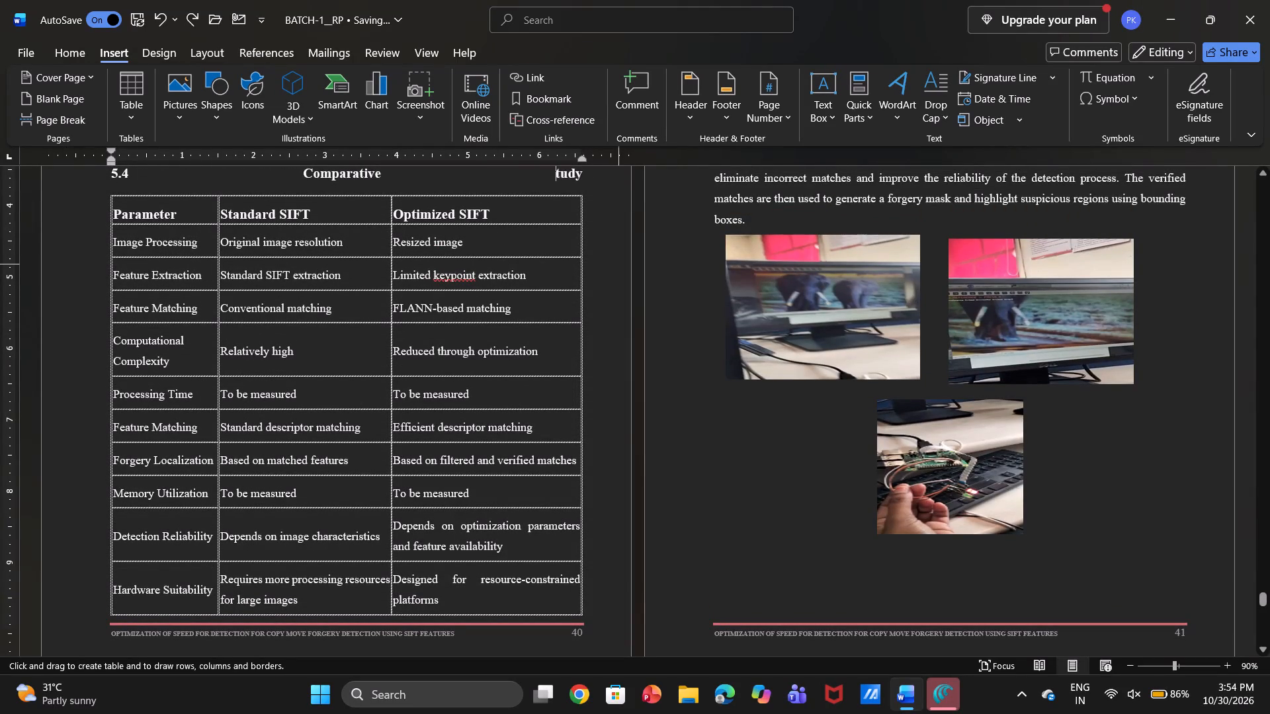
pyautogui.hotkey('ctrl', 'z')
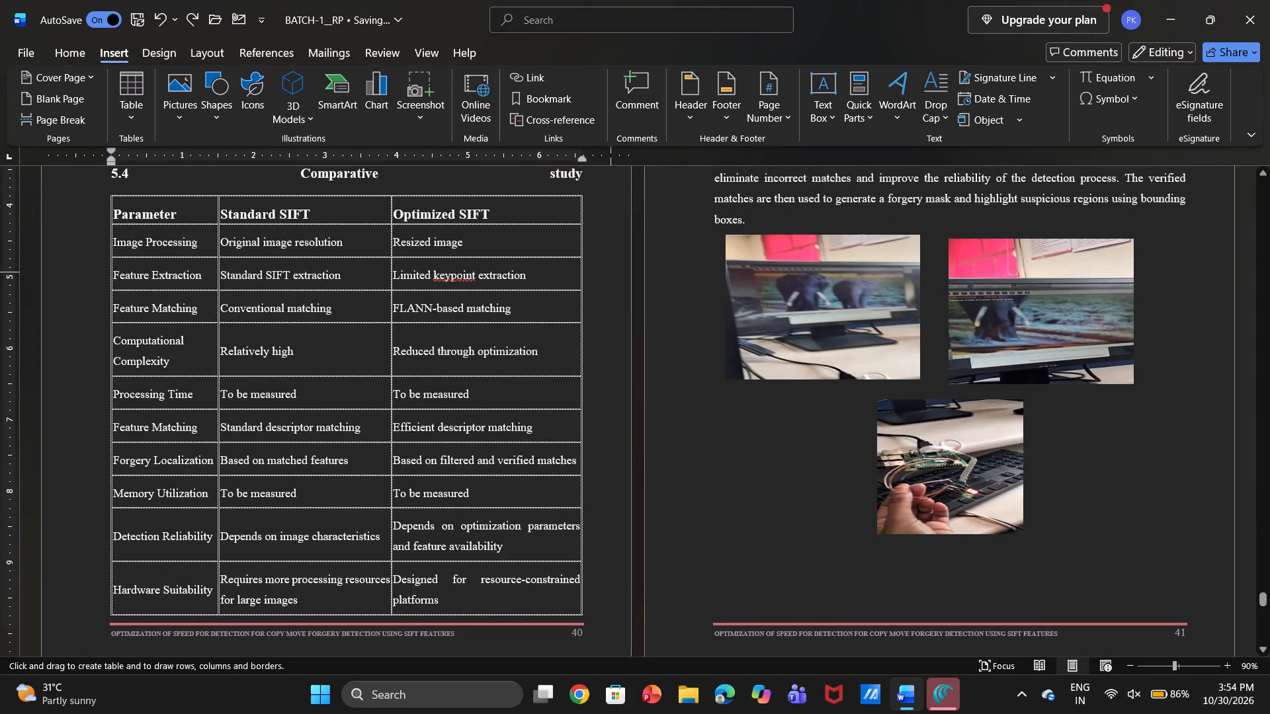
pyautogui.hotkey('ctrl', 'z')
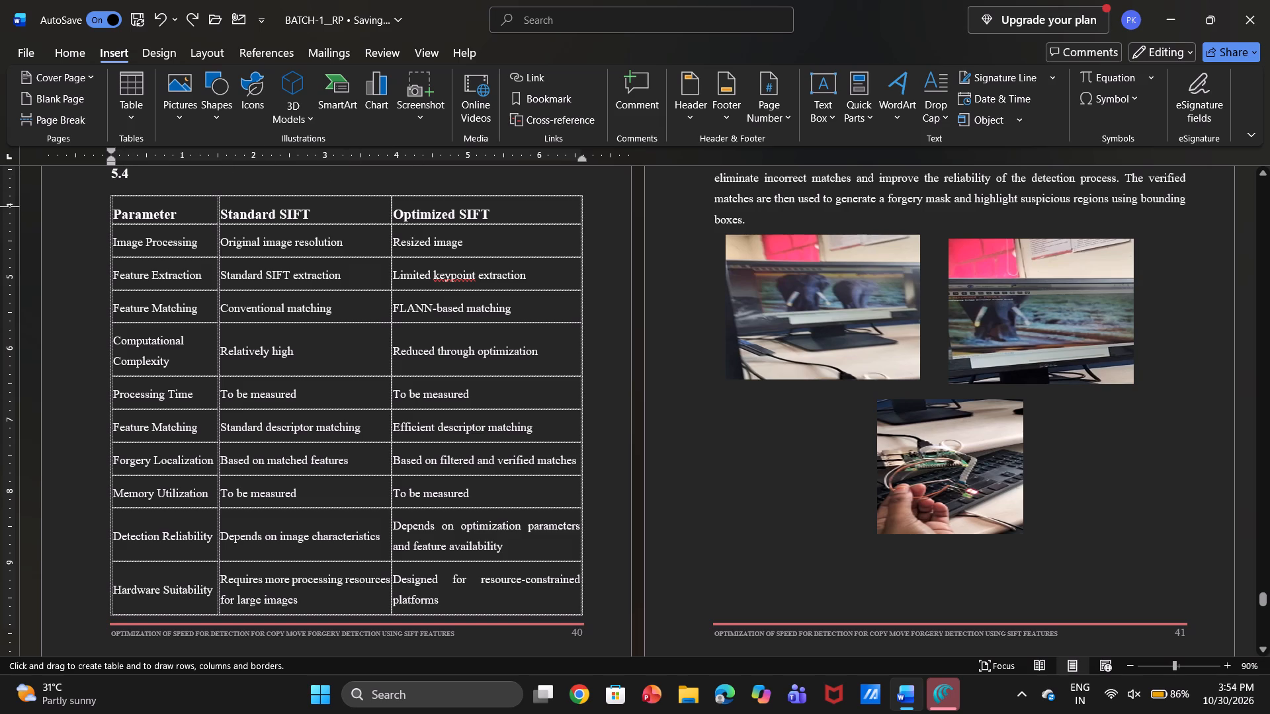
pyautogui.hotkey('ctrl', 'z')
pyautogui.hotkey('ctrl', 'z')
pyautogui.hotkey('ctrl', 'z')
pyautogui.hotkey('ctrl', 'z')
pyautogui.hotkey('ctrl', 'z')
pyautogui.hotkey('ctrl', 'z')
pyautogui.hotkey('ctrl', 'z')
pyautogui.hotkey('ctrl', 'z')
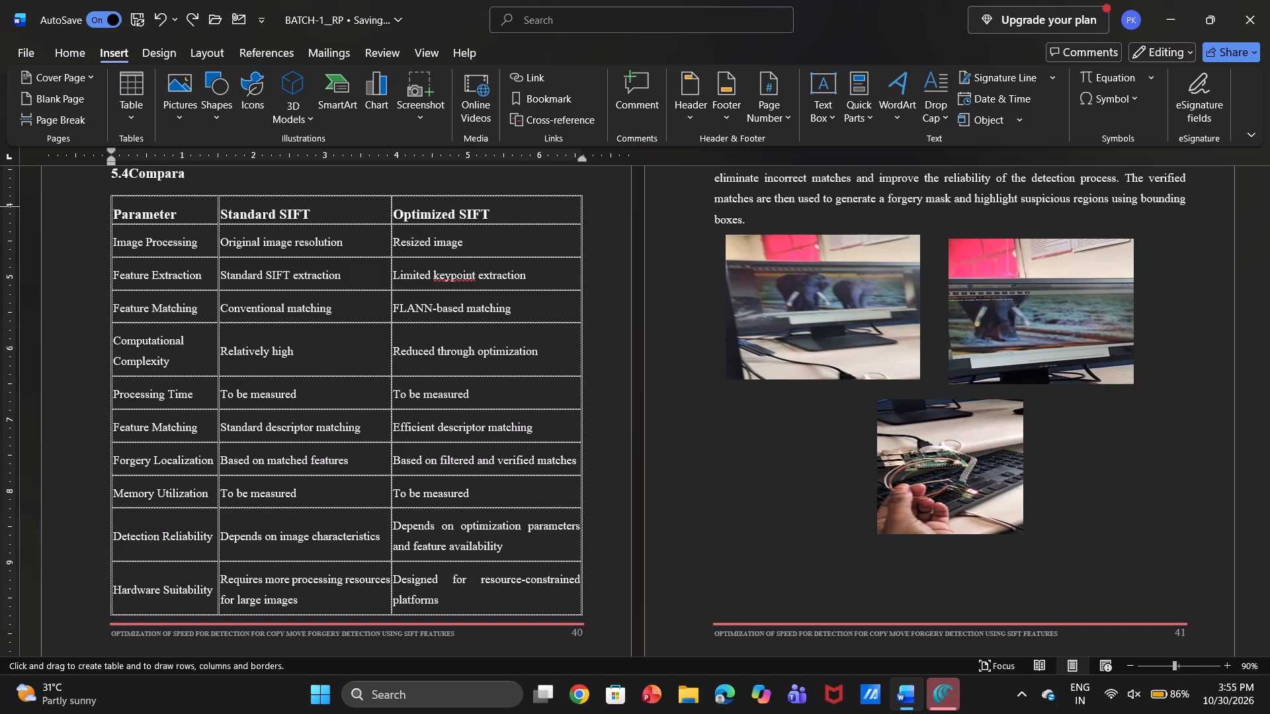
pyautogui.hotkey('ctrl', 'z')
pyautogui.hotkey('ctrl', 'z')
pyautogui.hotkey('ctrl', 'z')
pyautogui.hotkey('ctrl', 'z')
pyautogui.hotkey('ctrl', 'z')
pyautogui.hotkey('ctrl', 'z')
pyautogui.hotkey('ctrl', 'z')
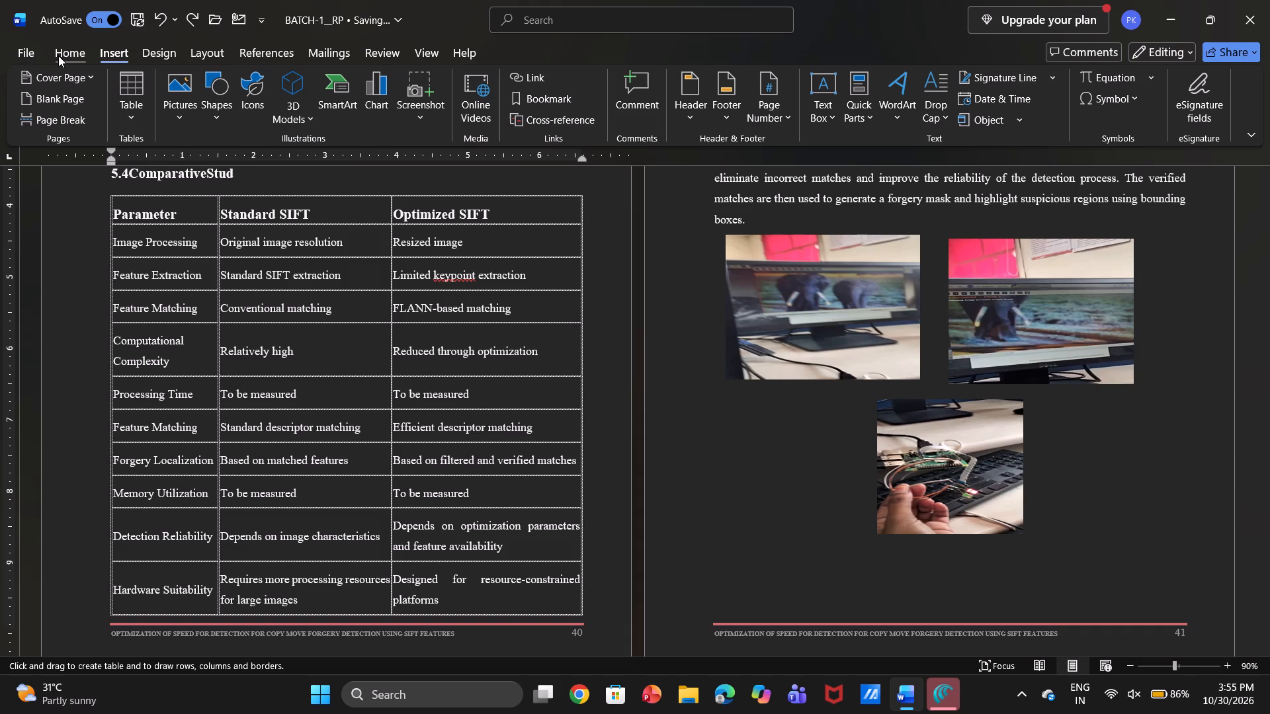
pyautogui.click(59, 56)
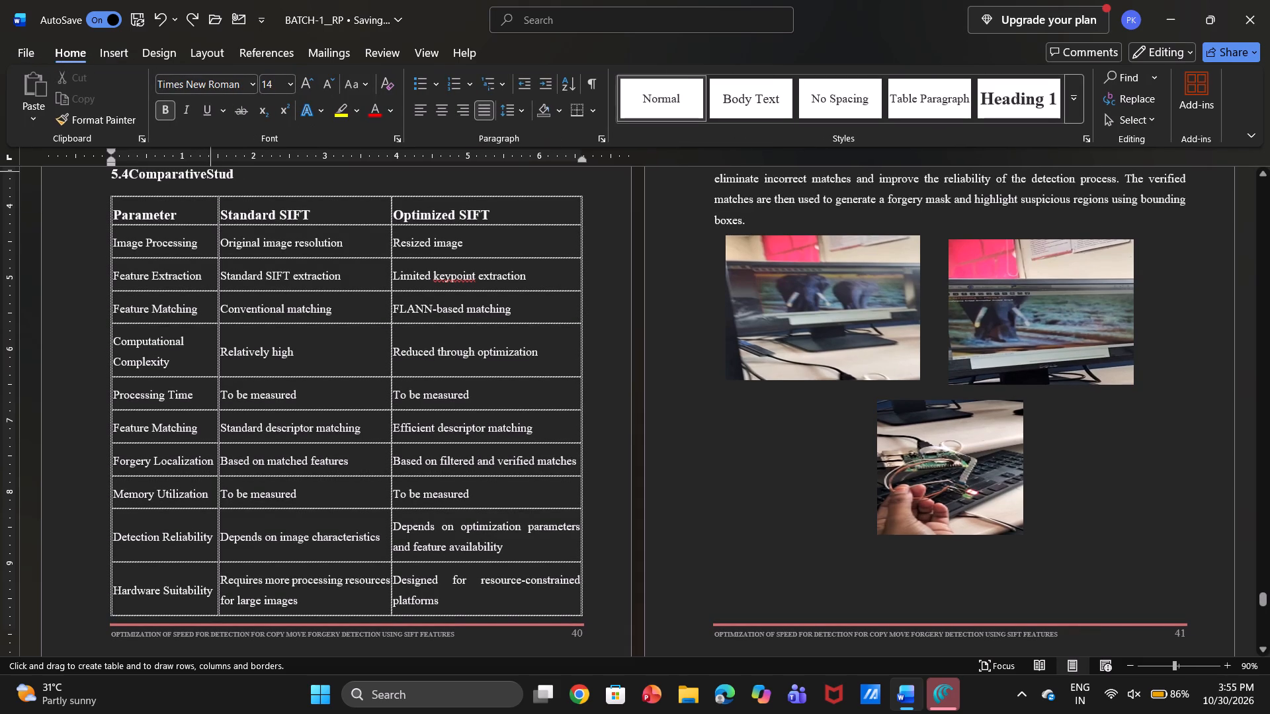
pyautogui.hotkey('ctrl', 'z')
pyautogui.hotkey('ctrl', 'z')
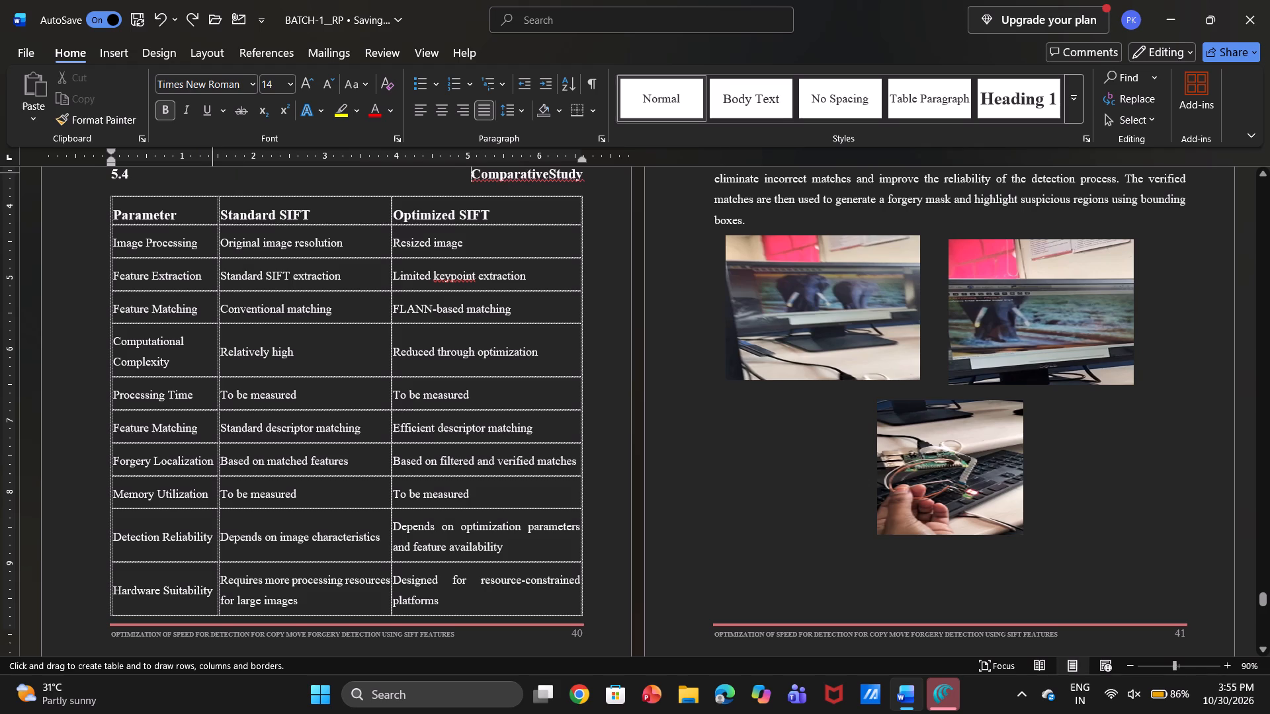
pyautogui.hotkey('ctrl', 'z')
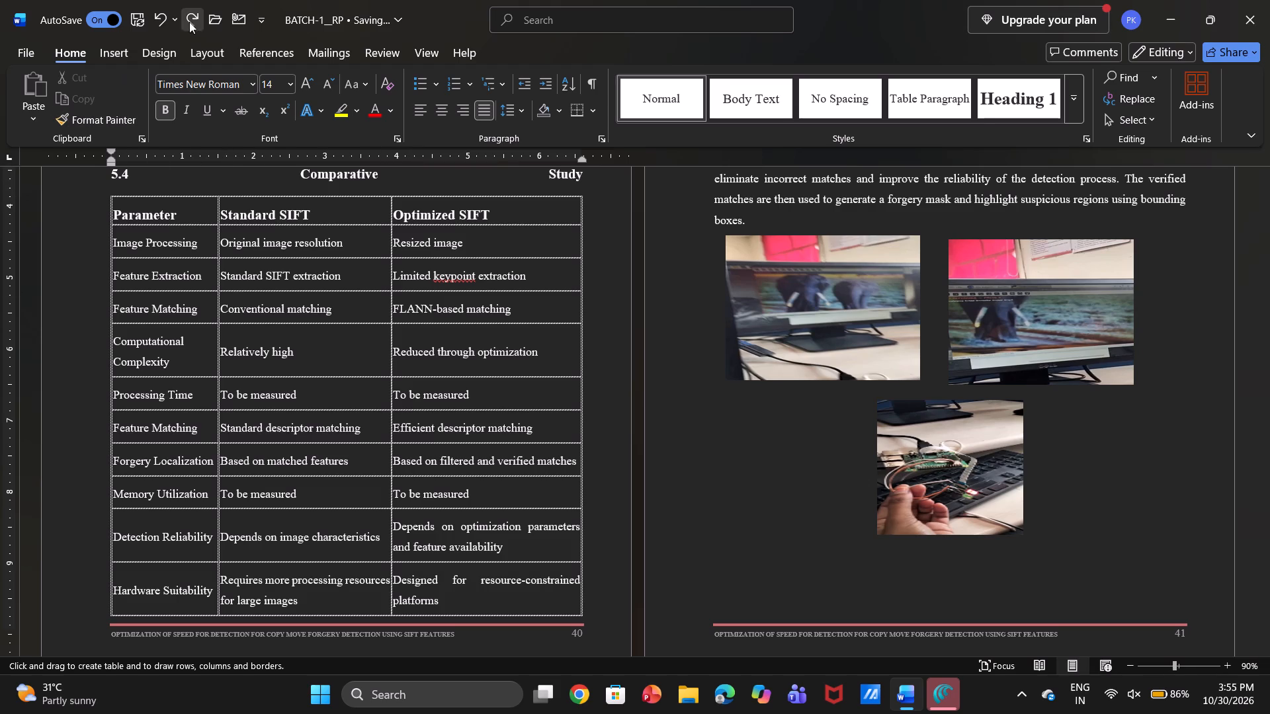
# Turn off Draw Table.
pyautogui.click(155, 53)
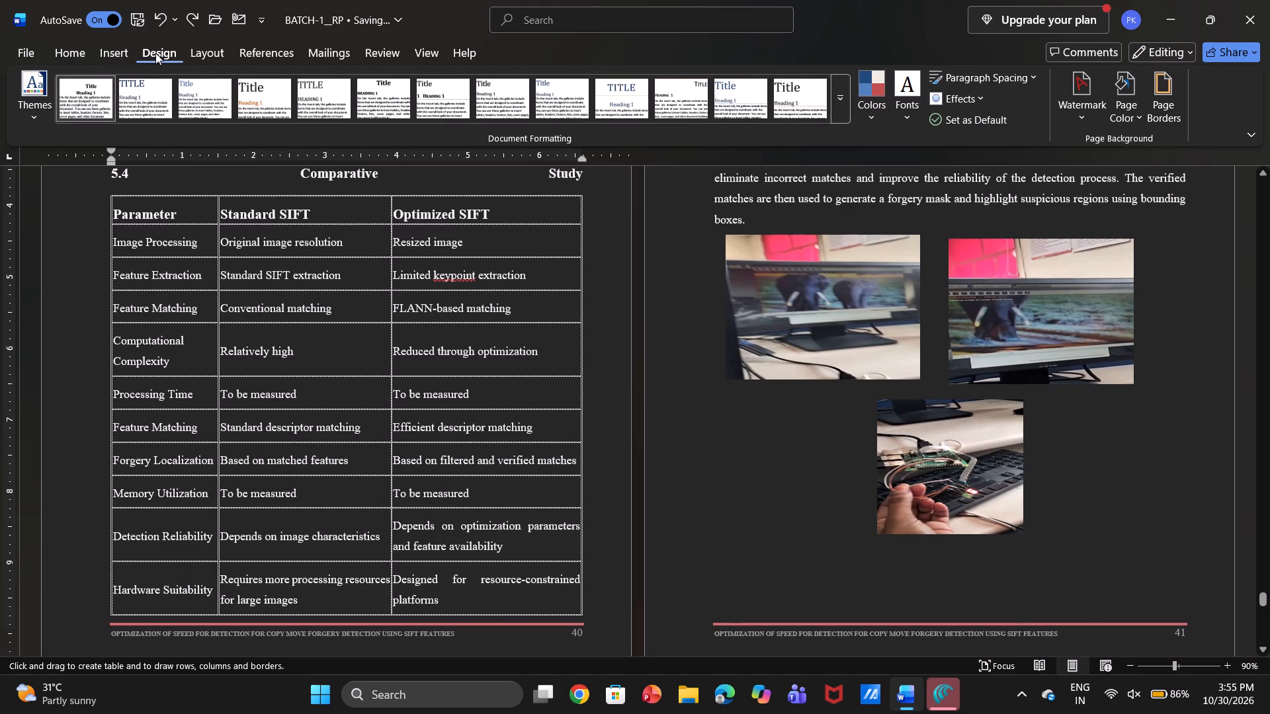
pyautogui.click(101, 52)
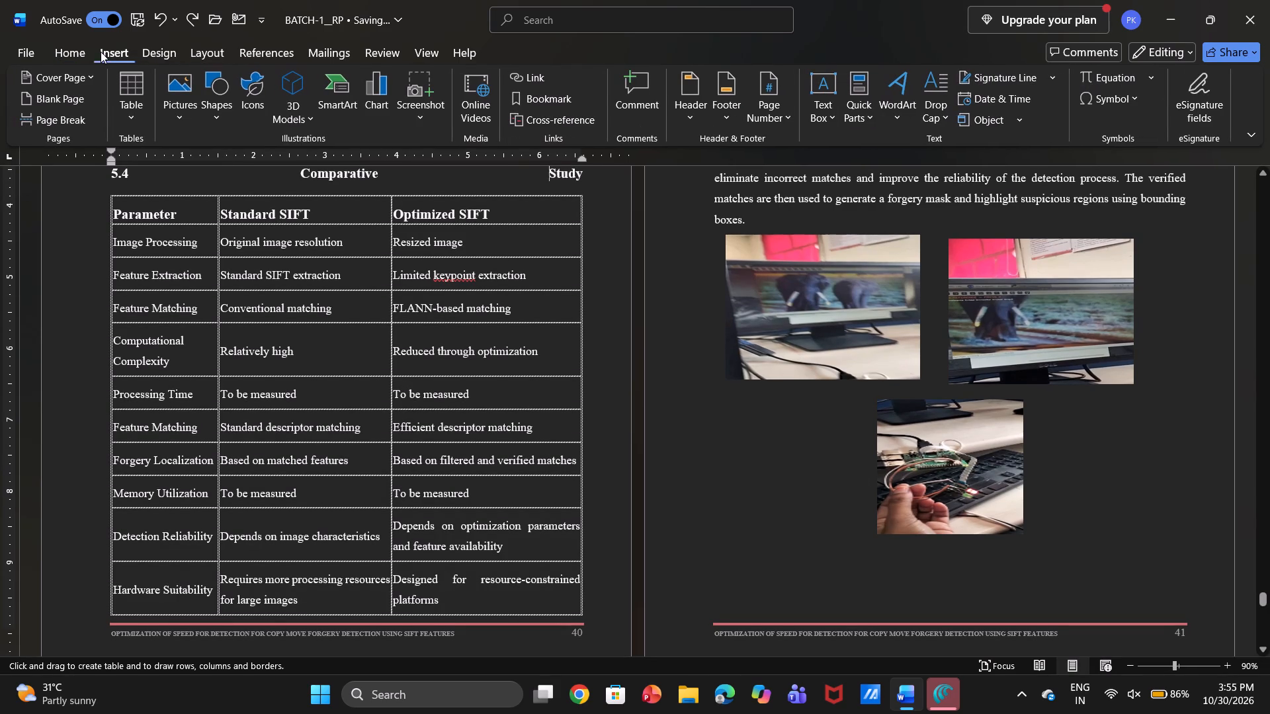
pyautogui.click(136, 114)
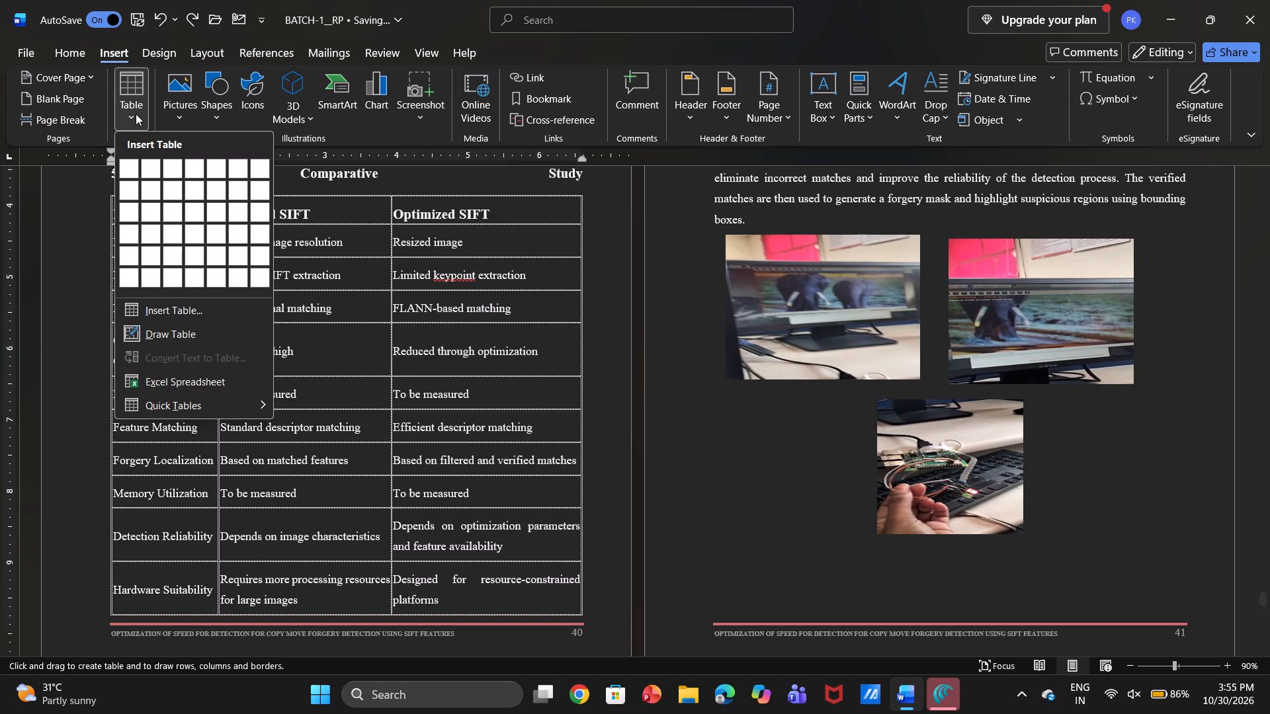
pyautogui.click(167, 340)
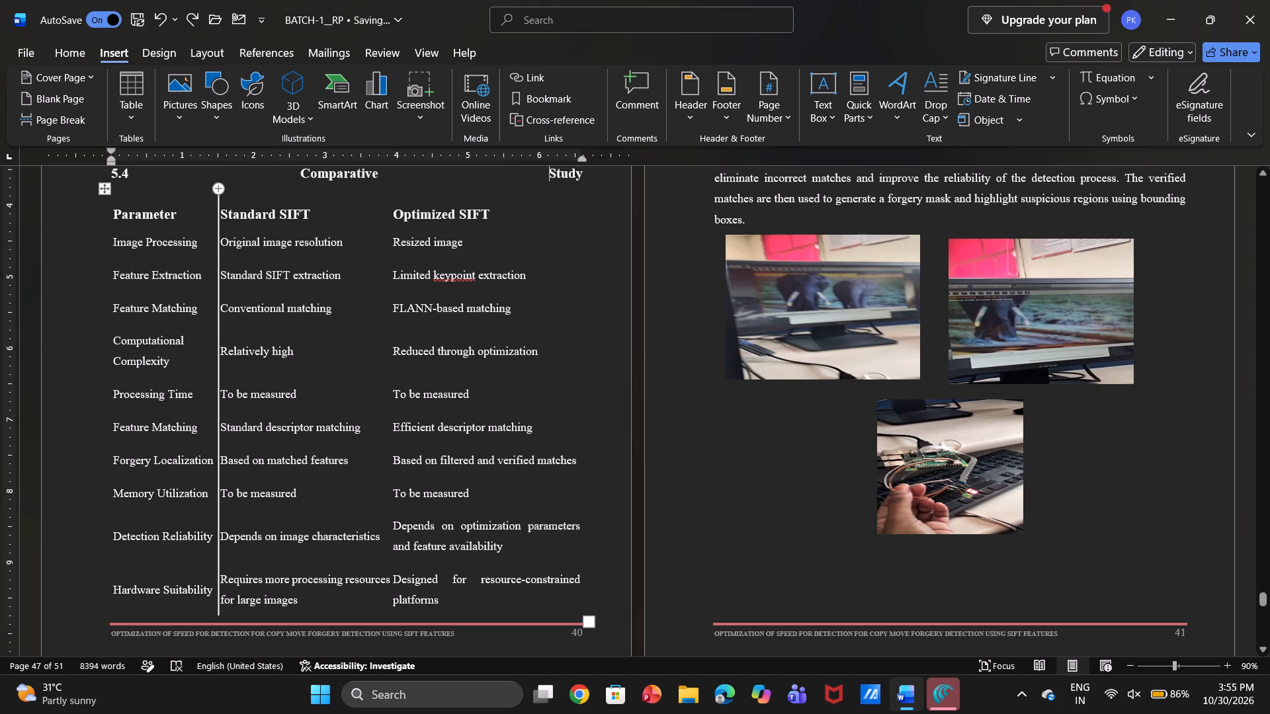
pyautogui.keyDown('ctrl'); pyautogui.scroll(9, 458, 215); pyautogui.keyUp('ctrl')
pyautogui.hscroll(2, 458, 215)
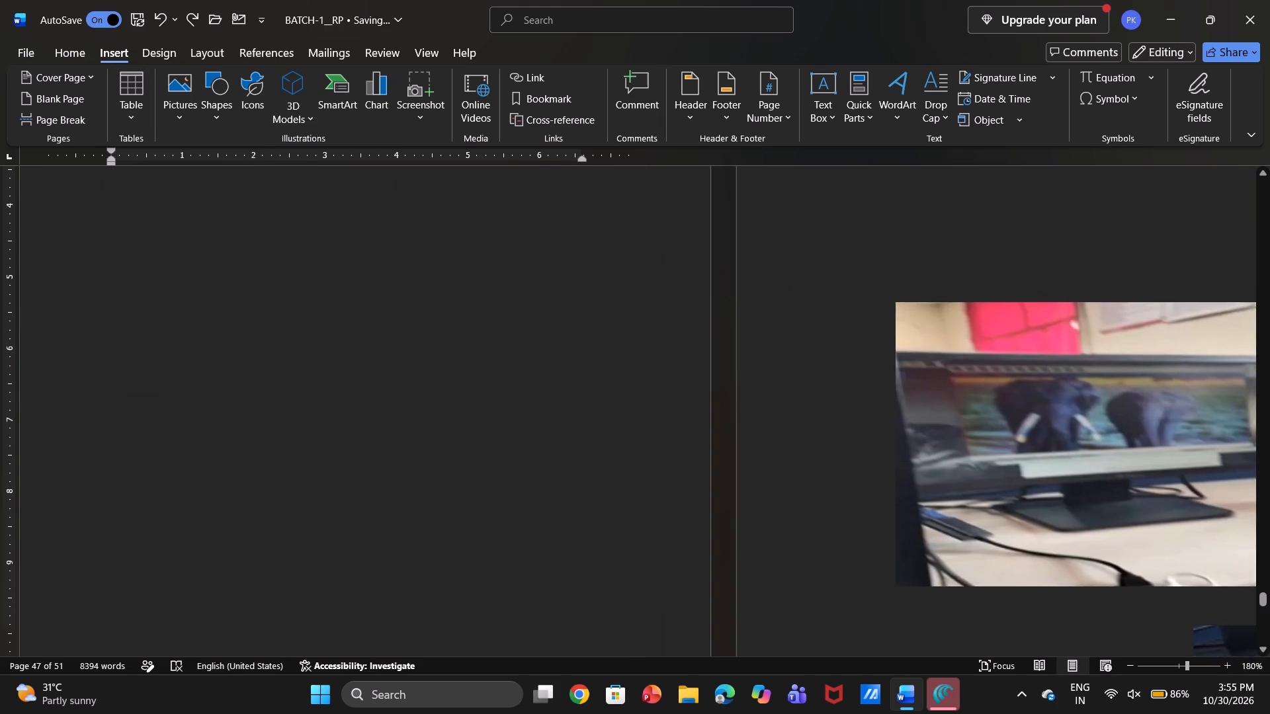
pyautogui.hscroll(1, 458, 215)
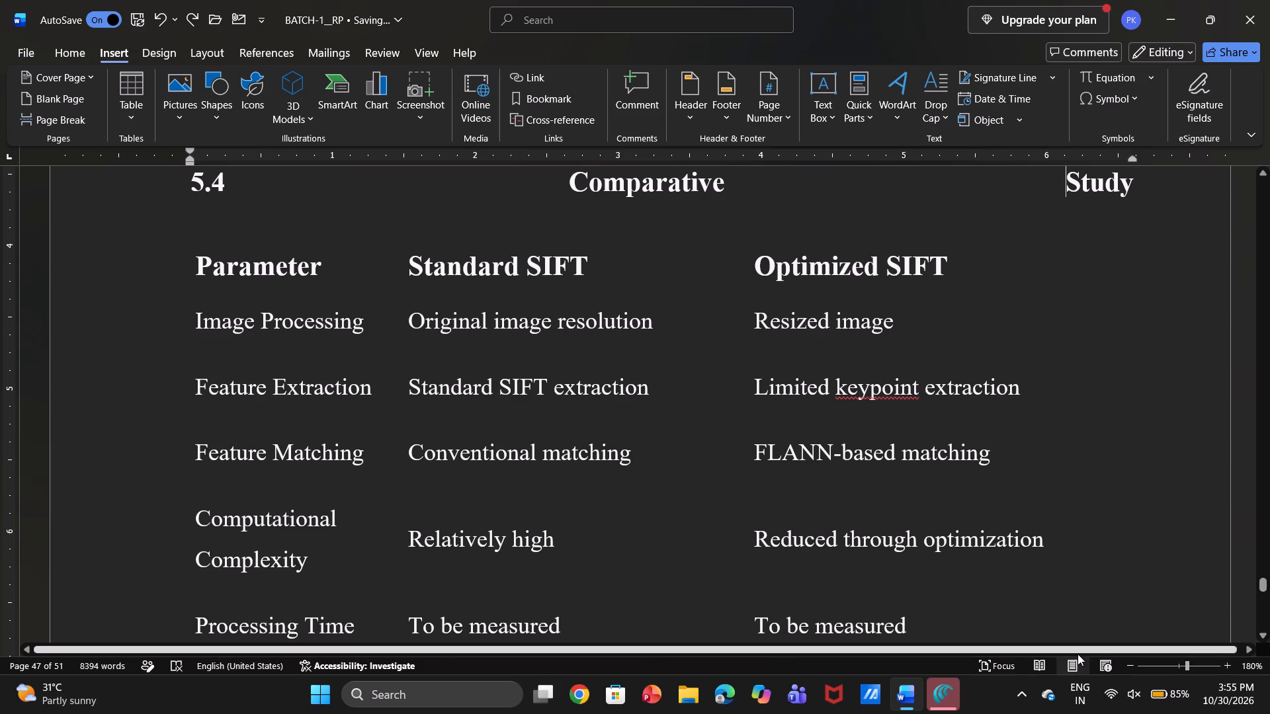
# Switch to Windows Settings and look through the Background options under Personalization.
pyautogui.click(474, 693)
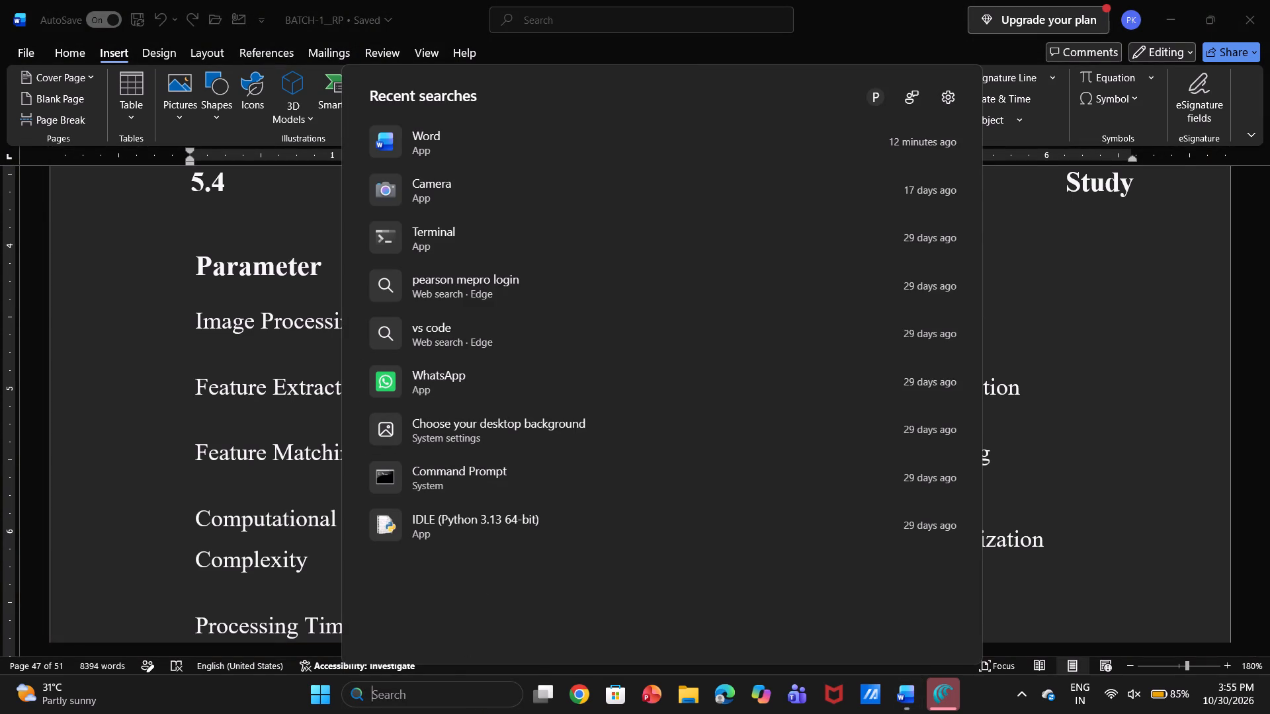
pyautogui.write('se')
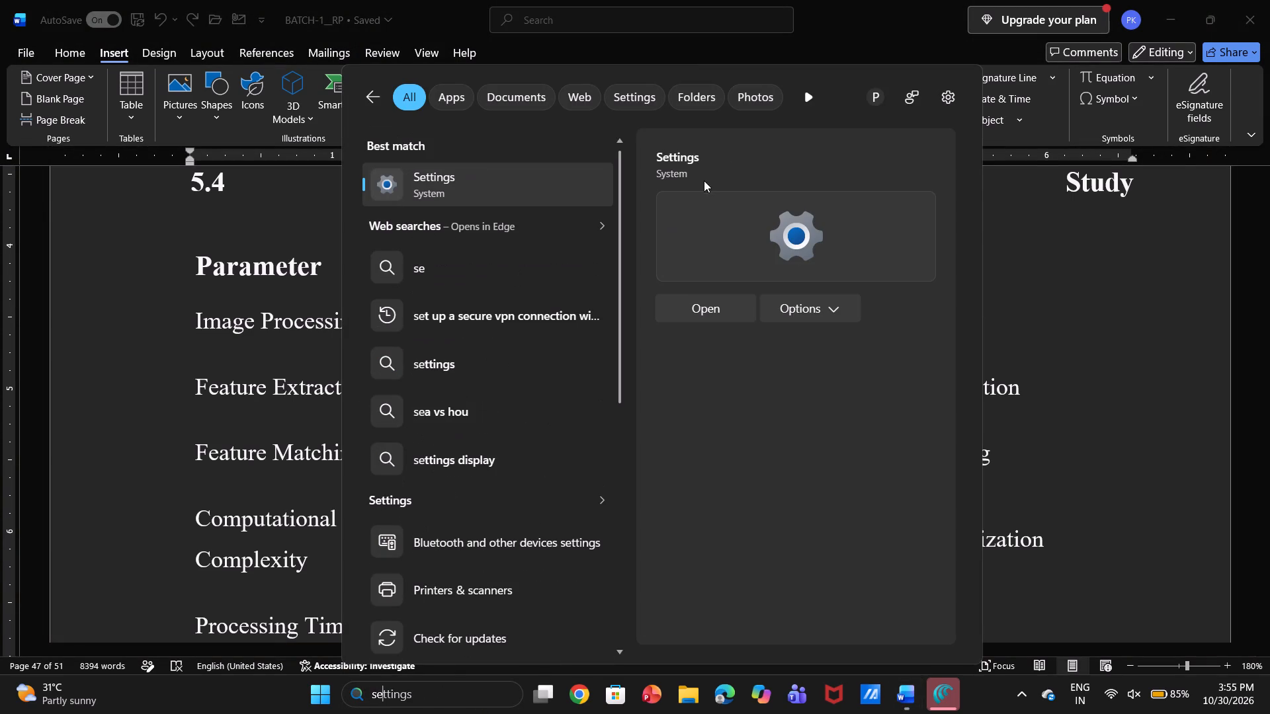
pyautogui.click(472, 192)
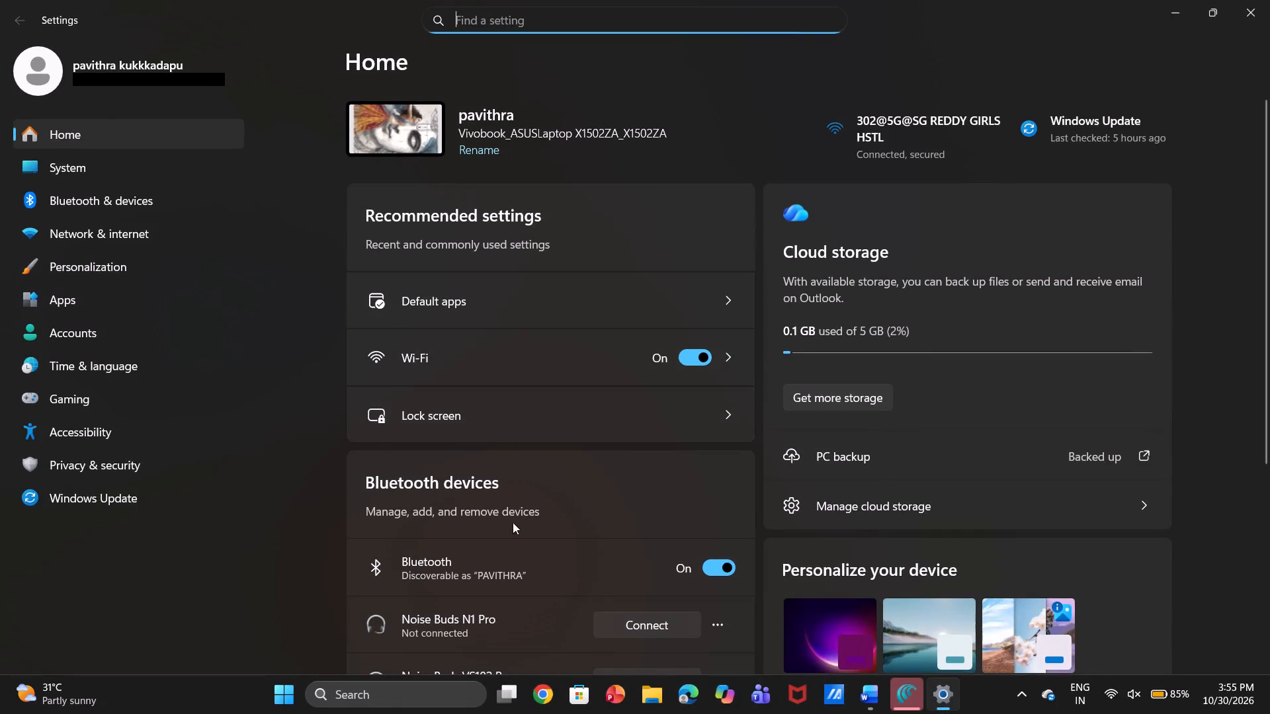
pyautogui.click(106, 260)
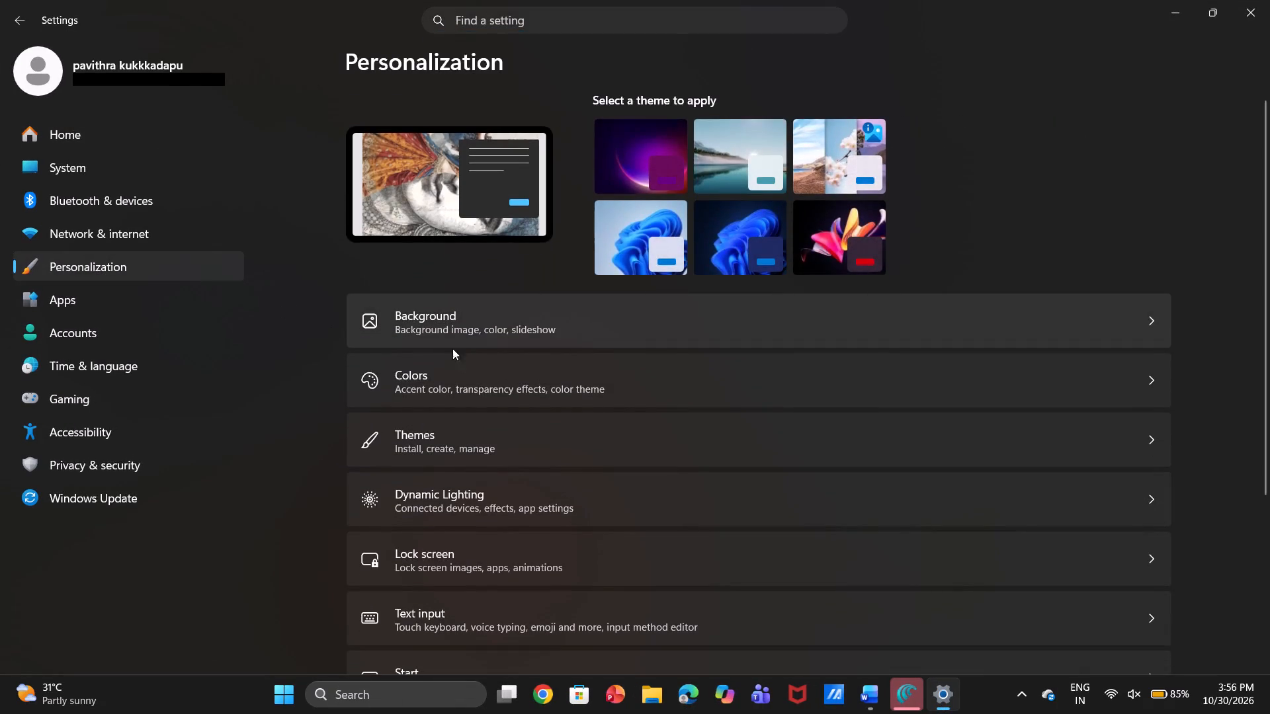
pyautogui.click(503, 321)
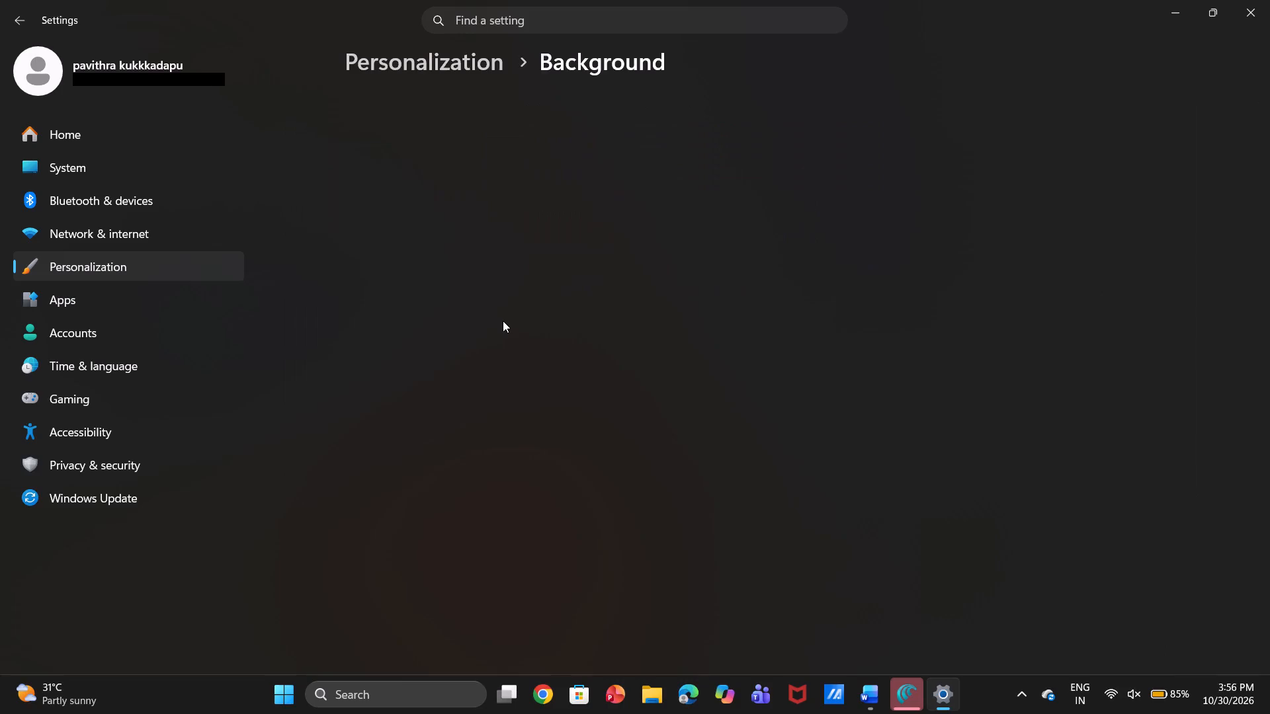
pyautogui.scroll(-1, 521, 477)
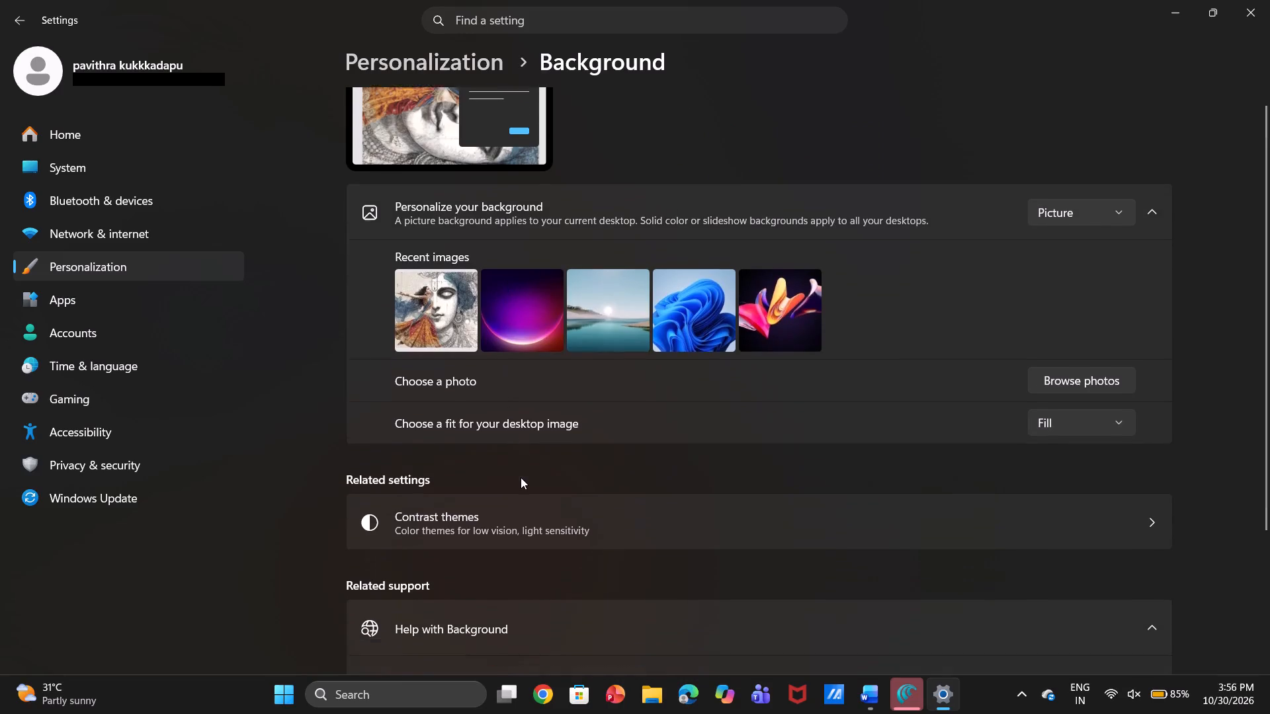
pyautogui.scroll(-3, 521, 477)
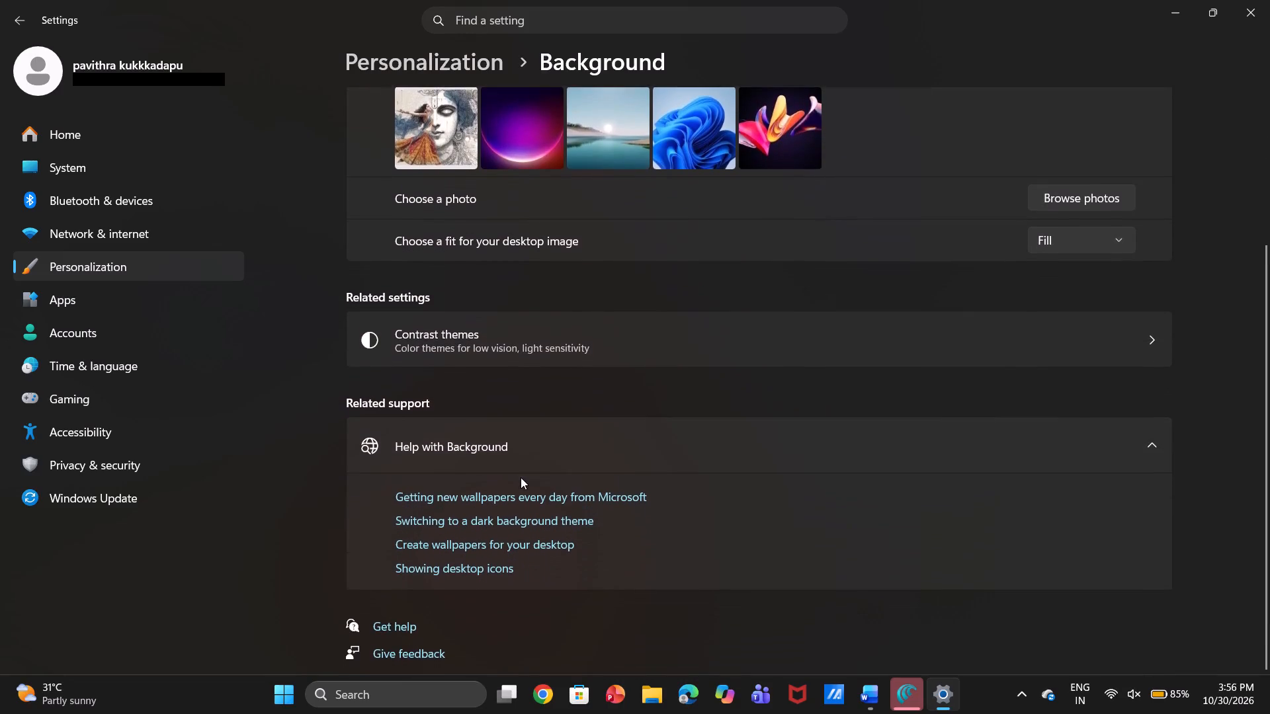
pyautogui.scroll(-1, 521, 477)
pyautogui.scroll(4, 521, 477)
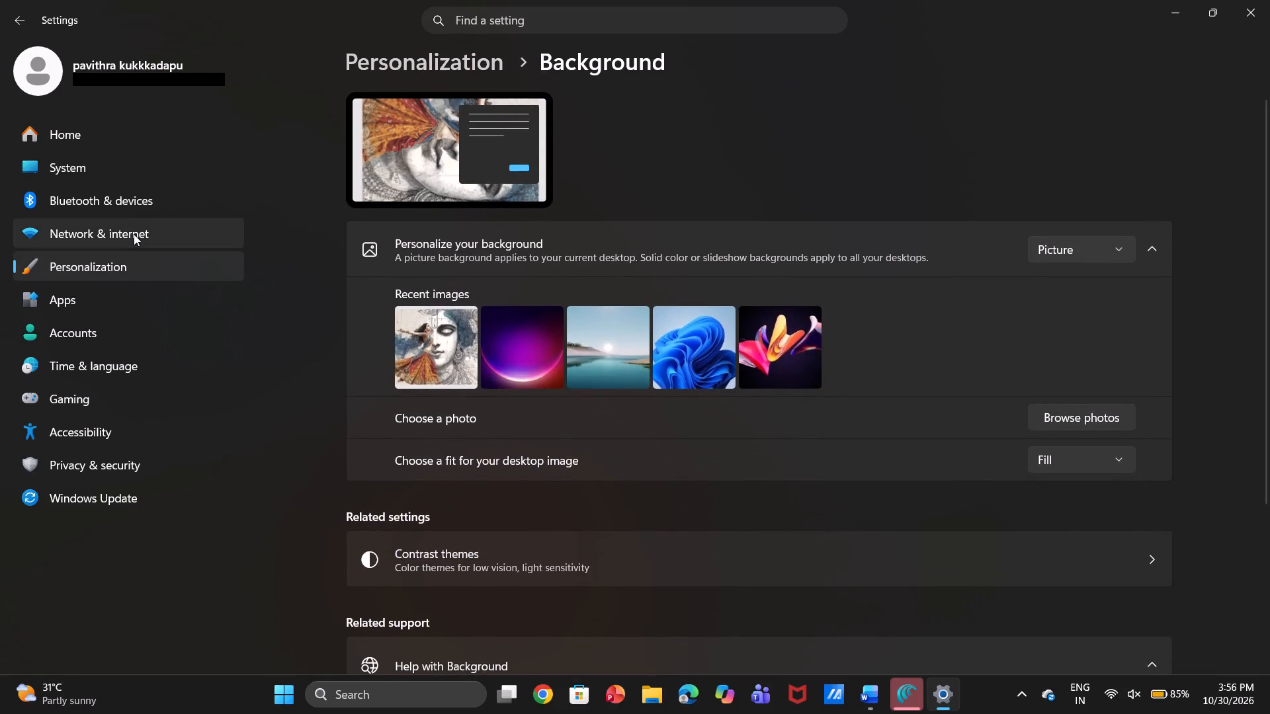
# Review the Dynamic Lighting personalization settings, expanding the Background light control section.
pyautogui.click(30, 11)
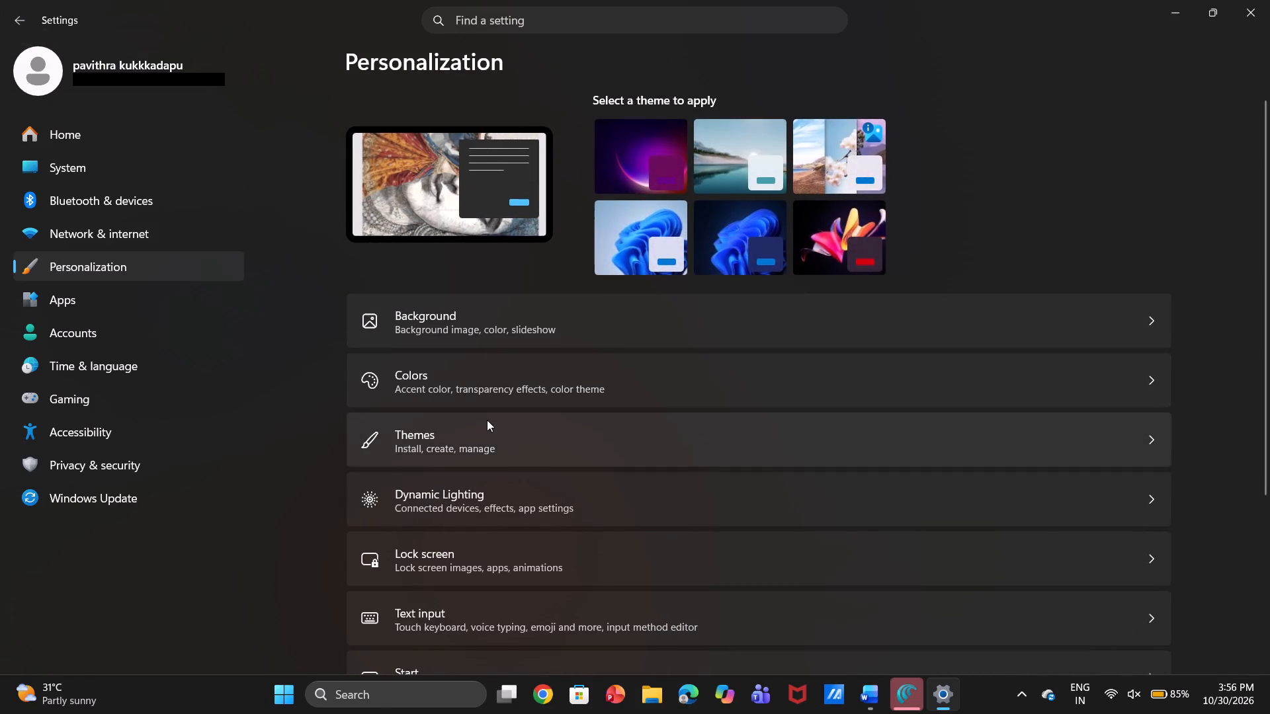
pyautogui.scroll(-2, 487, 420)
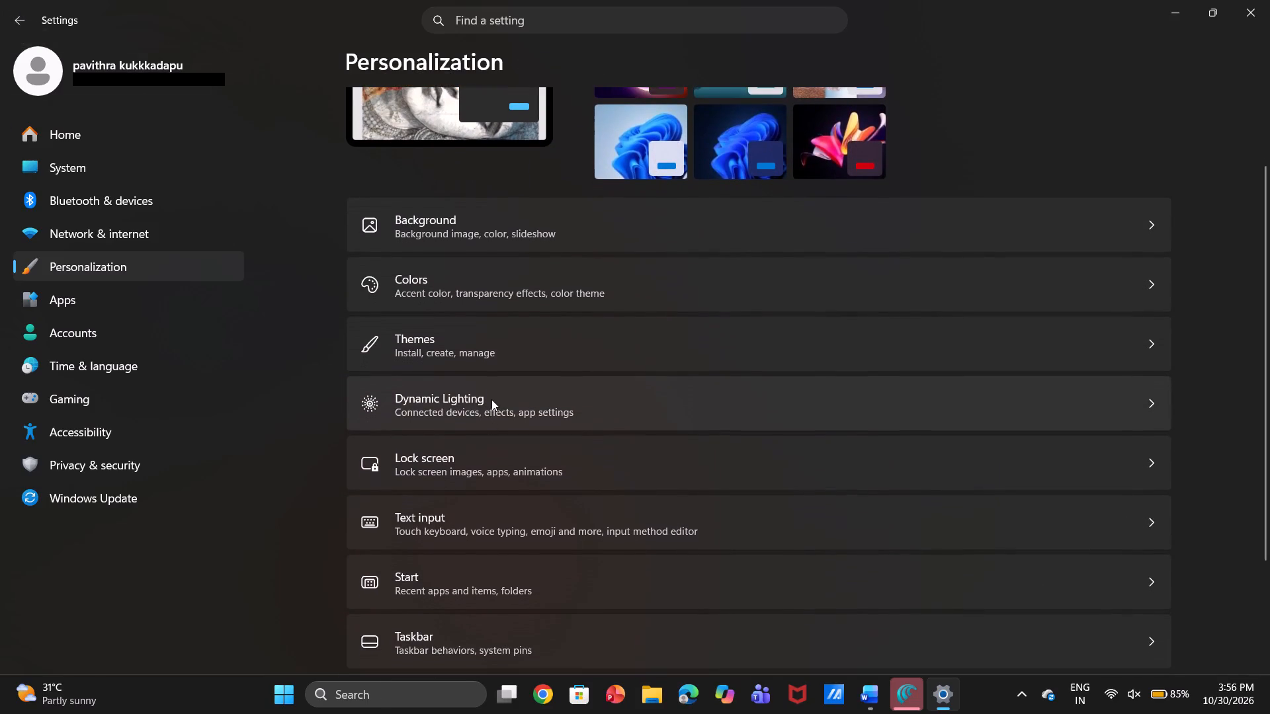
pyautogui.click(491, 399)
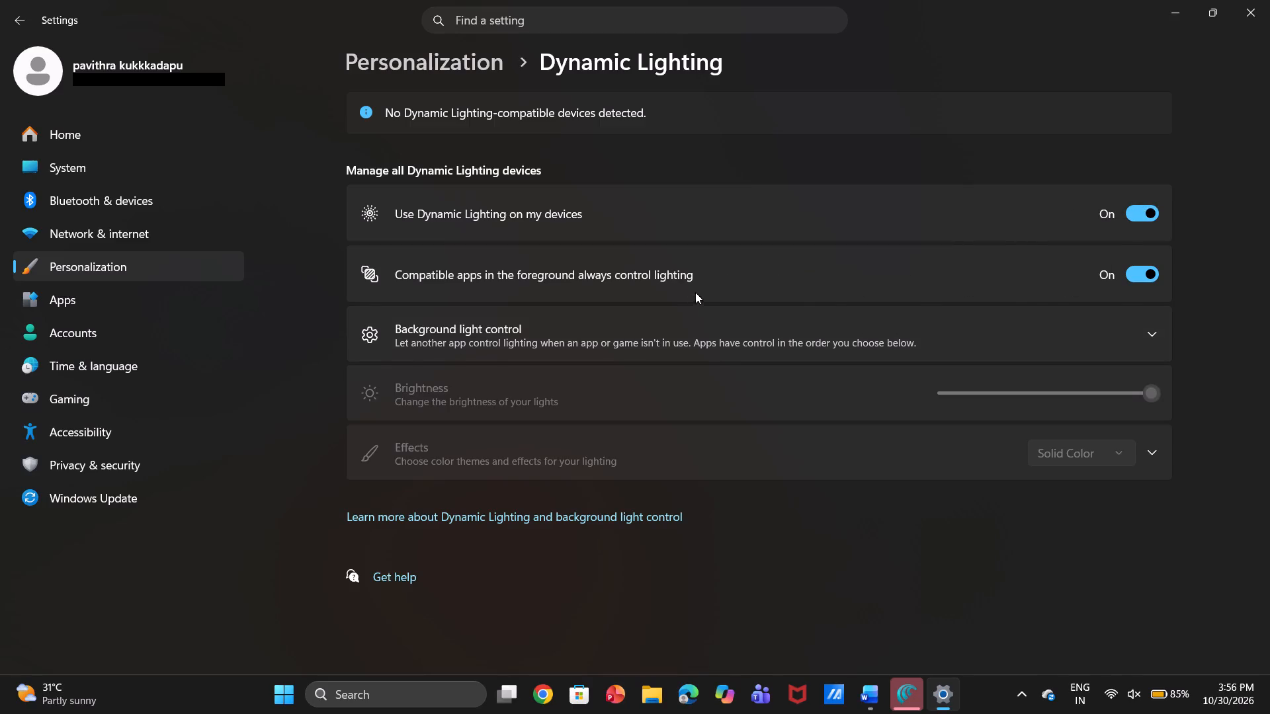
pyautogui.click(663, 335)
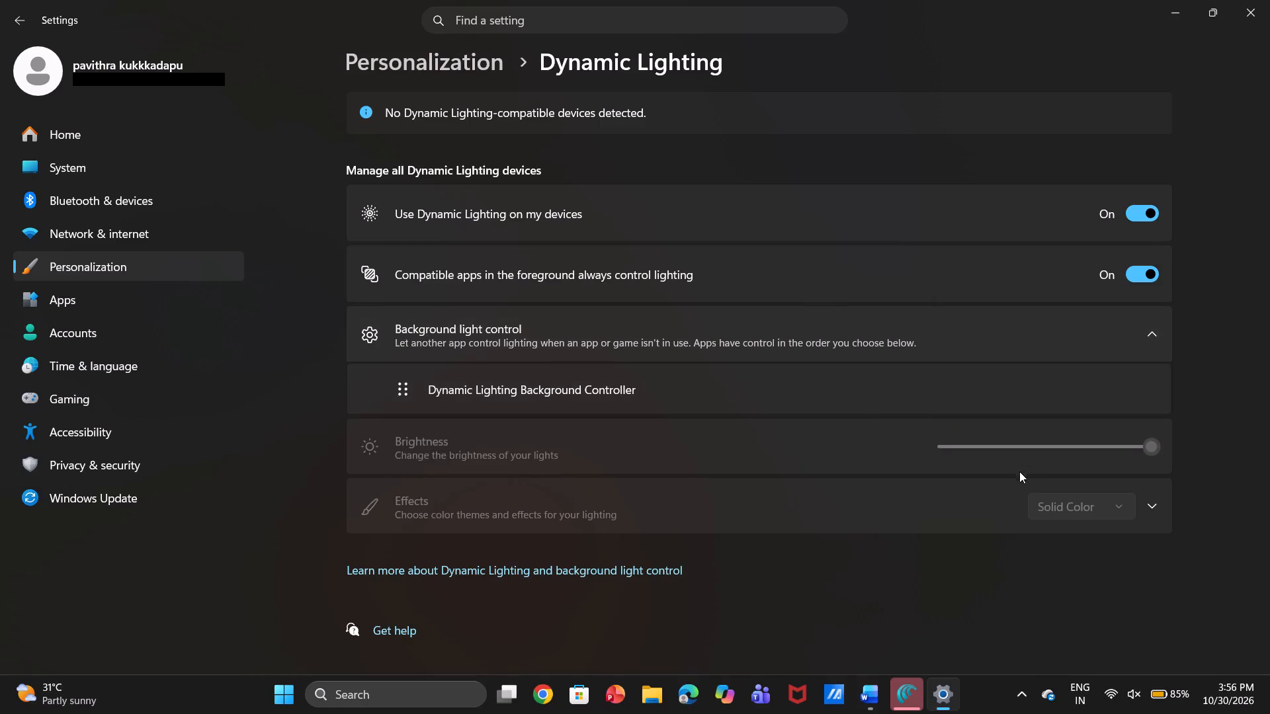
pyautogui.click(721, 461)
pyautogui.click(636, 442)
pyautogui.click(27, 19)
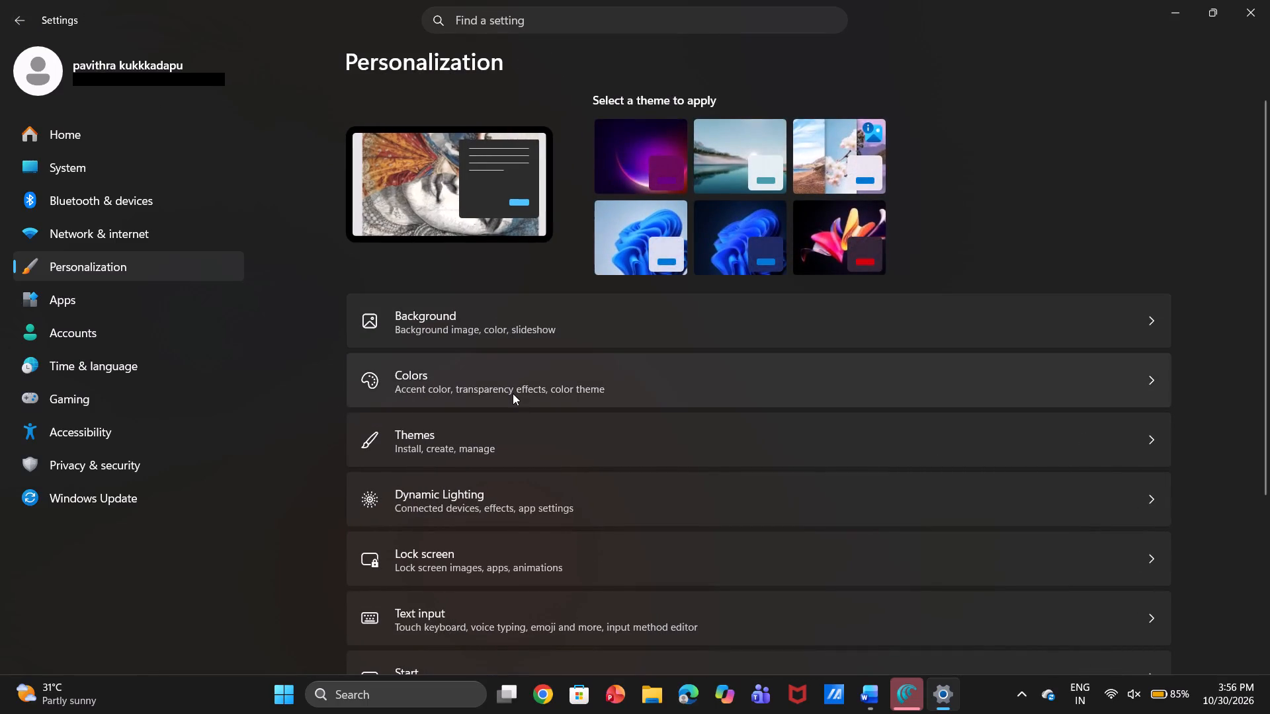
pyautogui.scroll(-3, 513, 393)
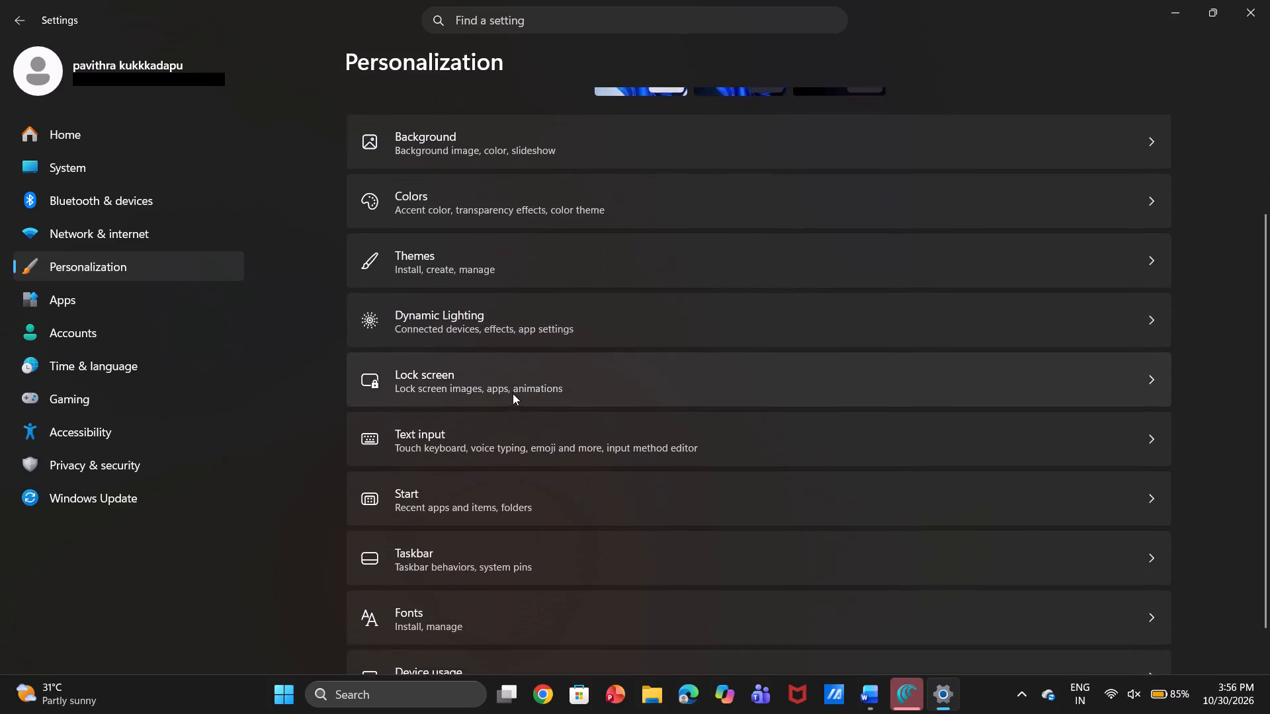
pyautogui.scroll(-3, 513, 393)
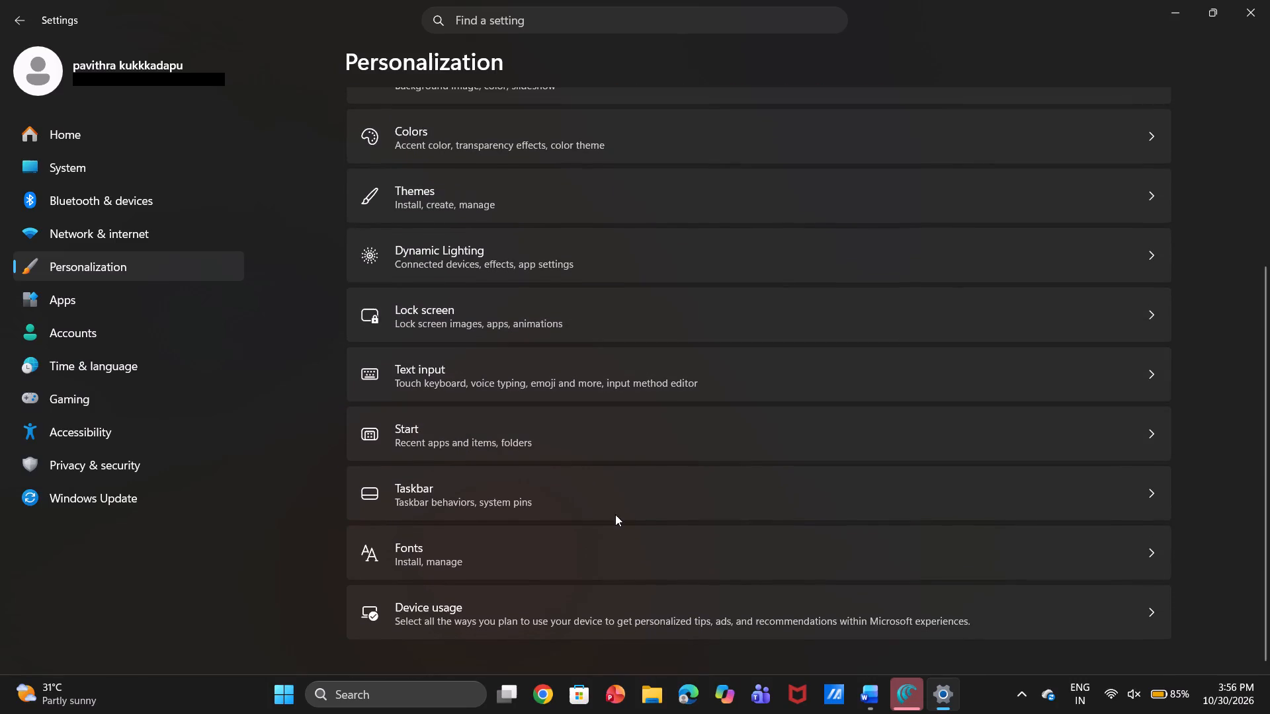
# Turn off Energy saver in the Windows quick settings.
pyautogui.click(1128, 699)
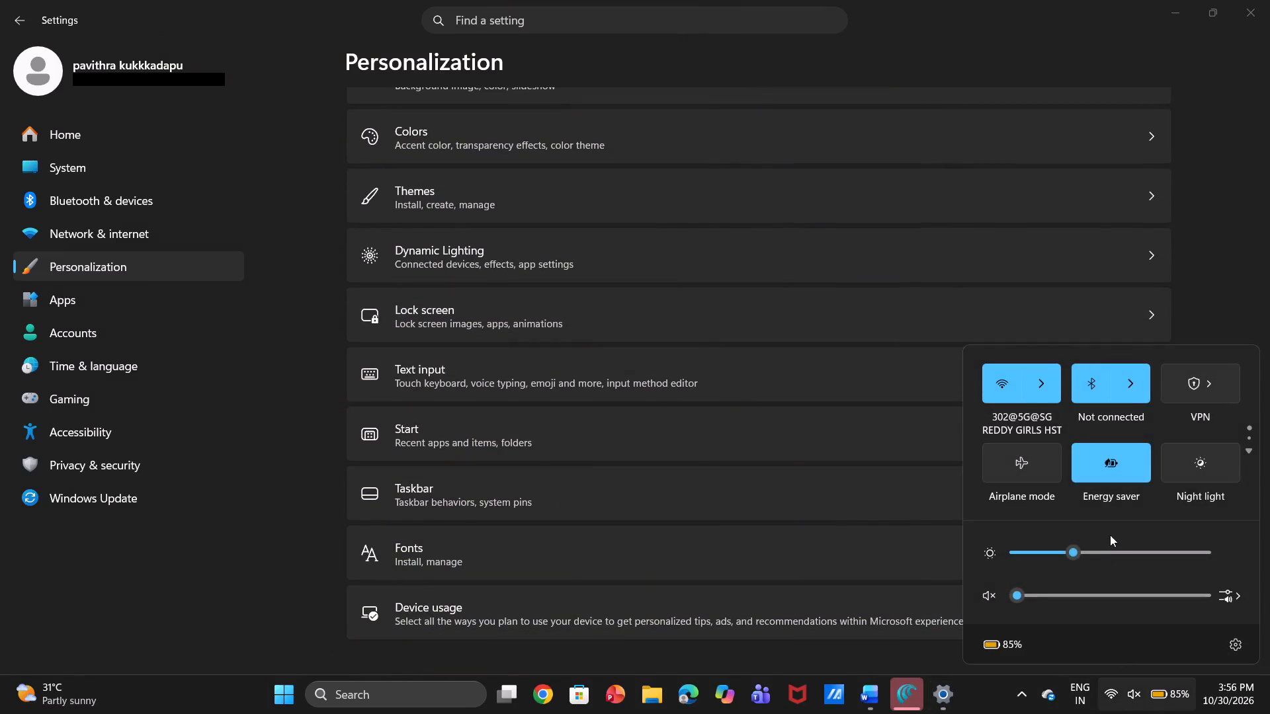
pyautogui.click(1105, 467)
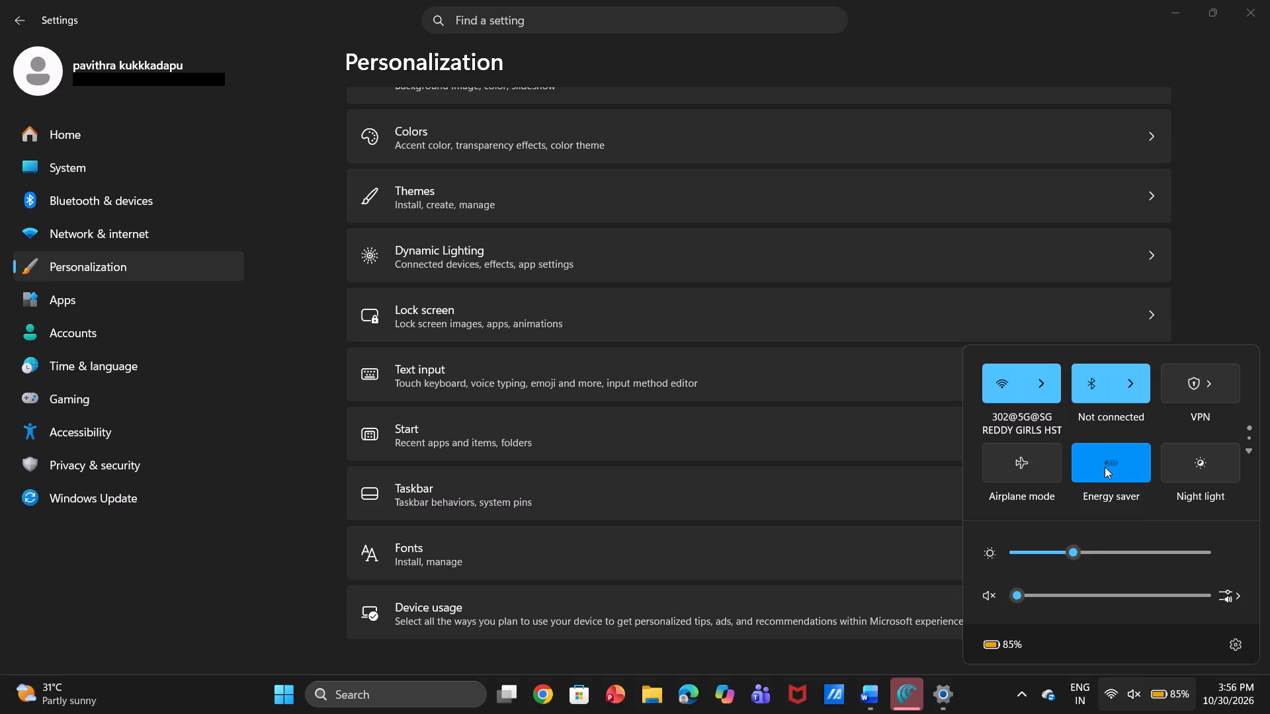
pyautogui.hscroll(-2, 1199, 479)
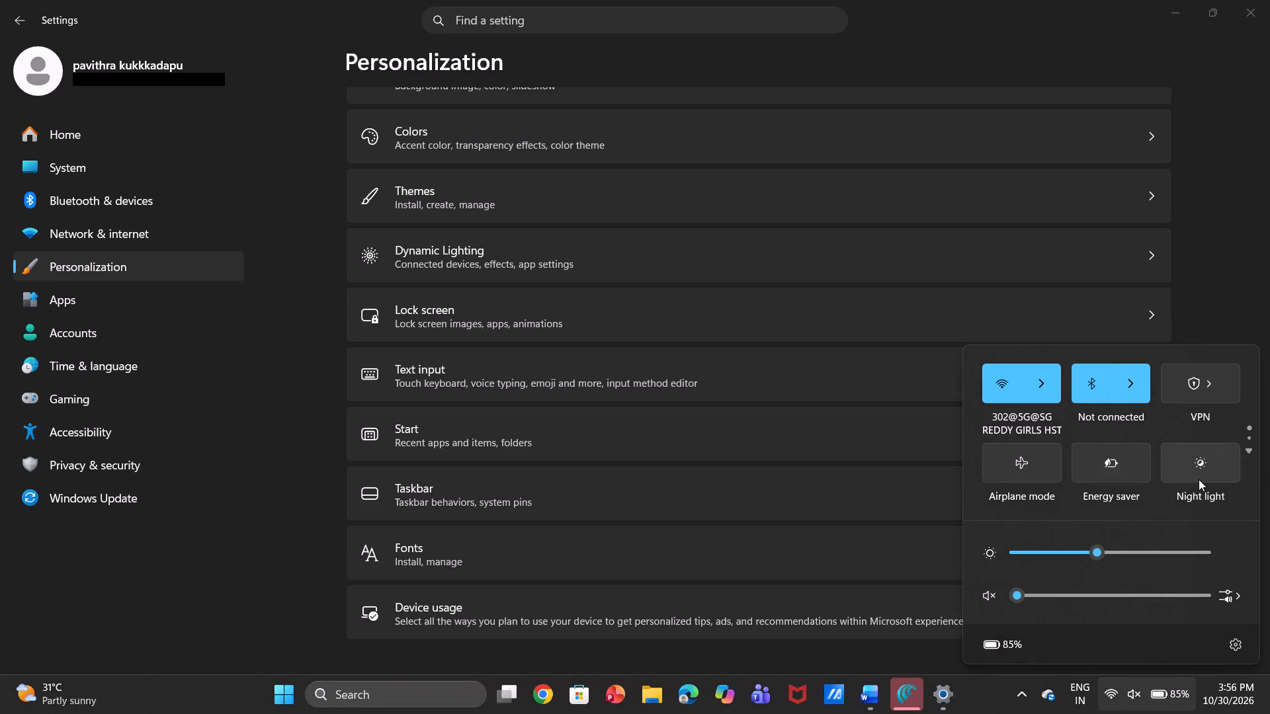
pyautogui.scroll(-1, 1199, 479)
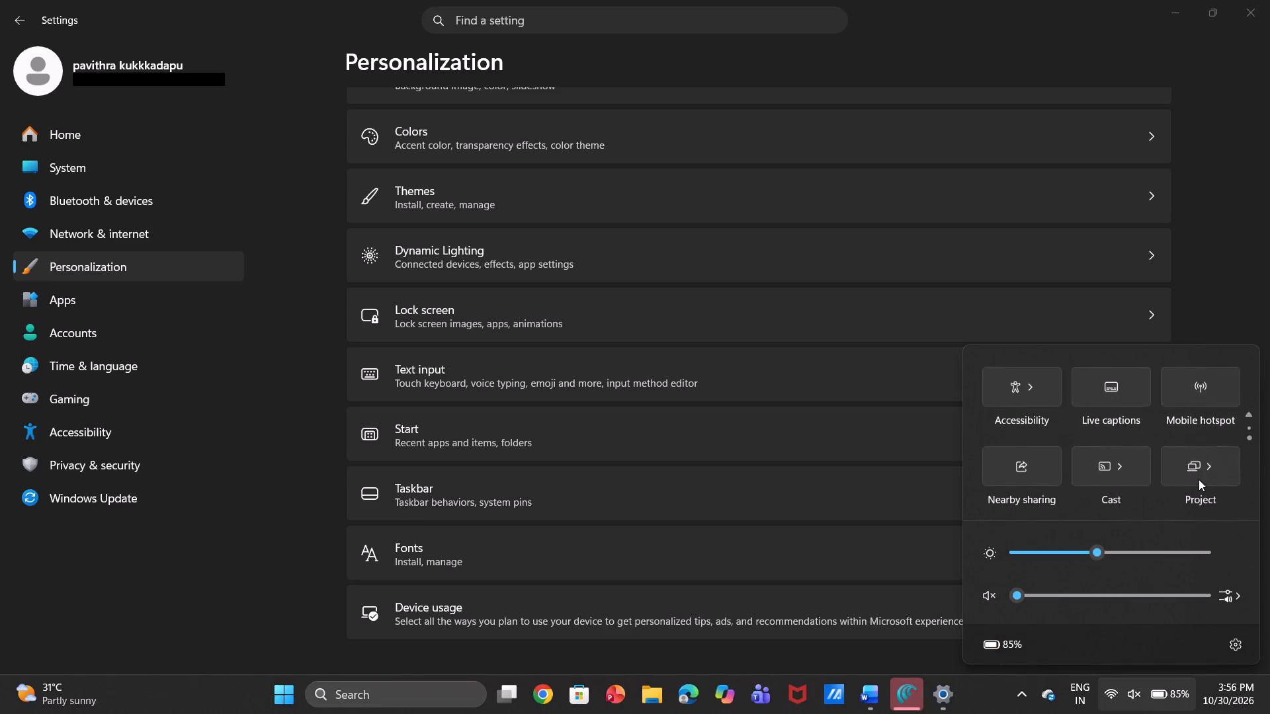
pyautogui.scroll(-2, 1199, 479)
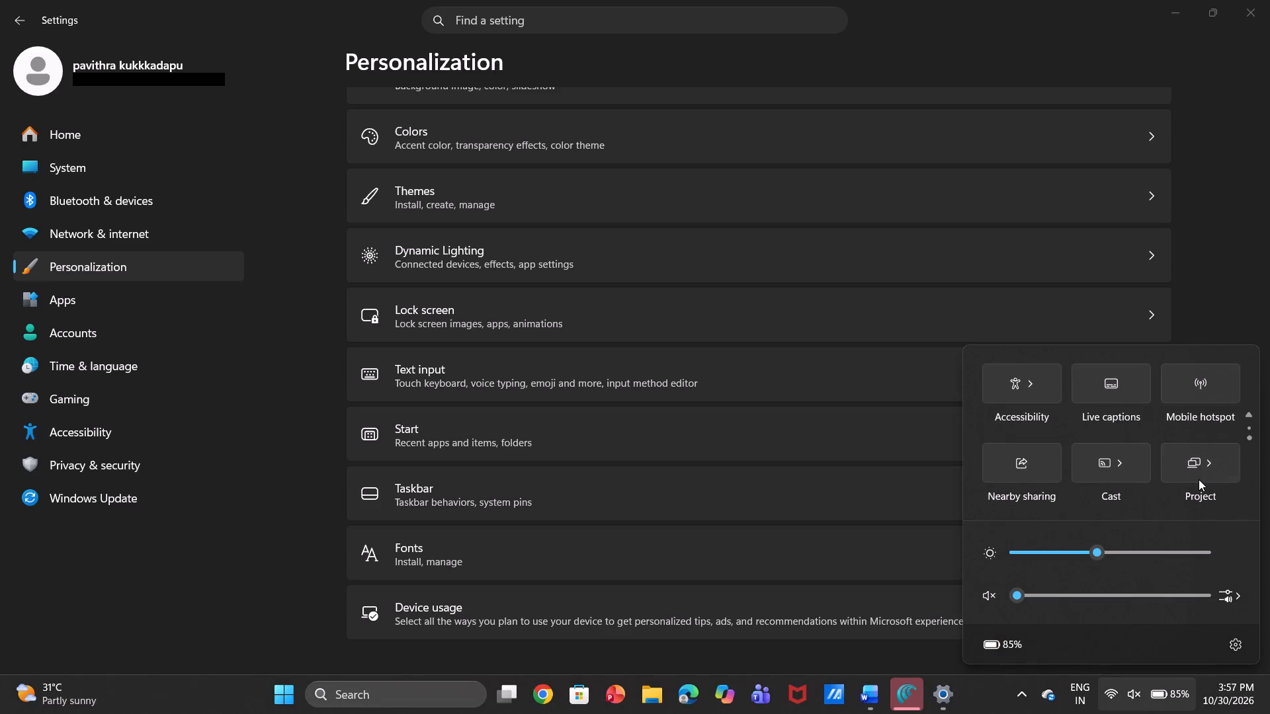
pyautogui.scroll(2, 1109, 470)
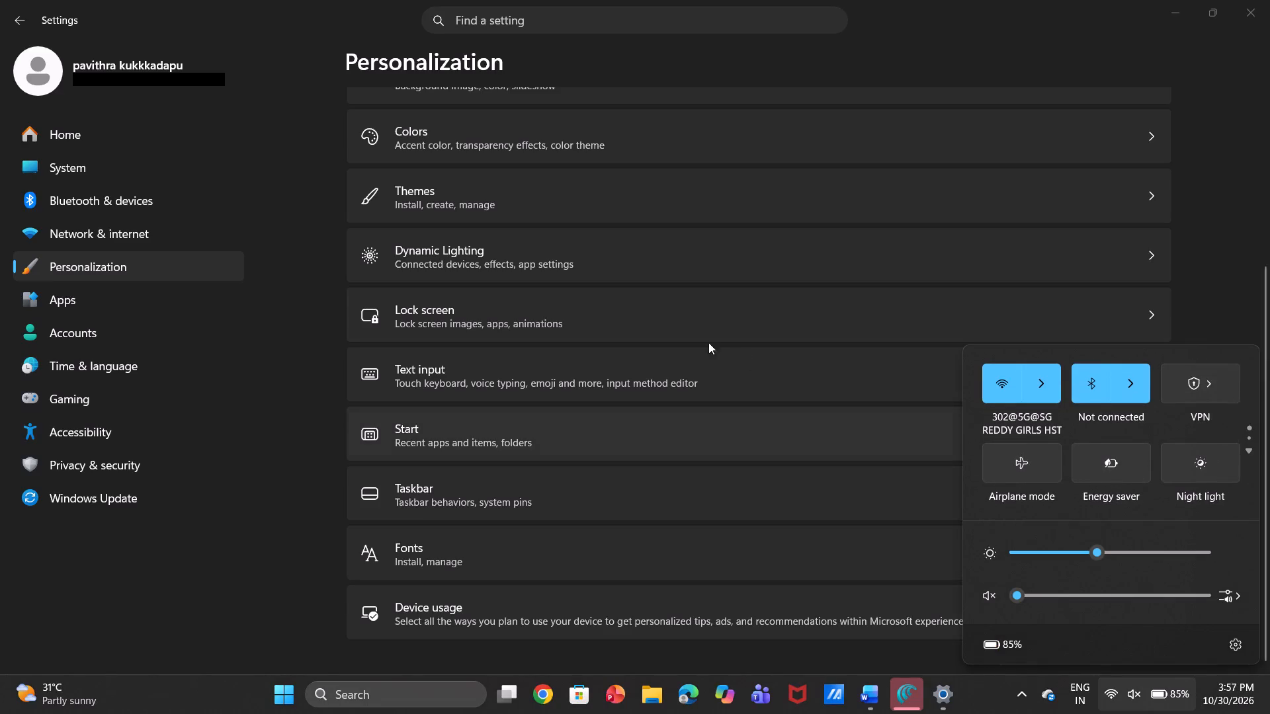
# Open the Themes personalization settings and go from there to the theme's Background settings.
pyautogui.click(519, 193)
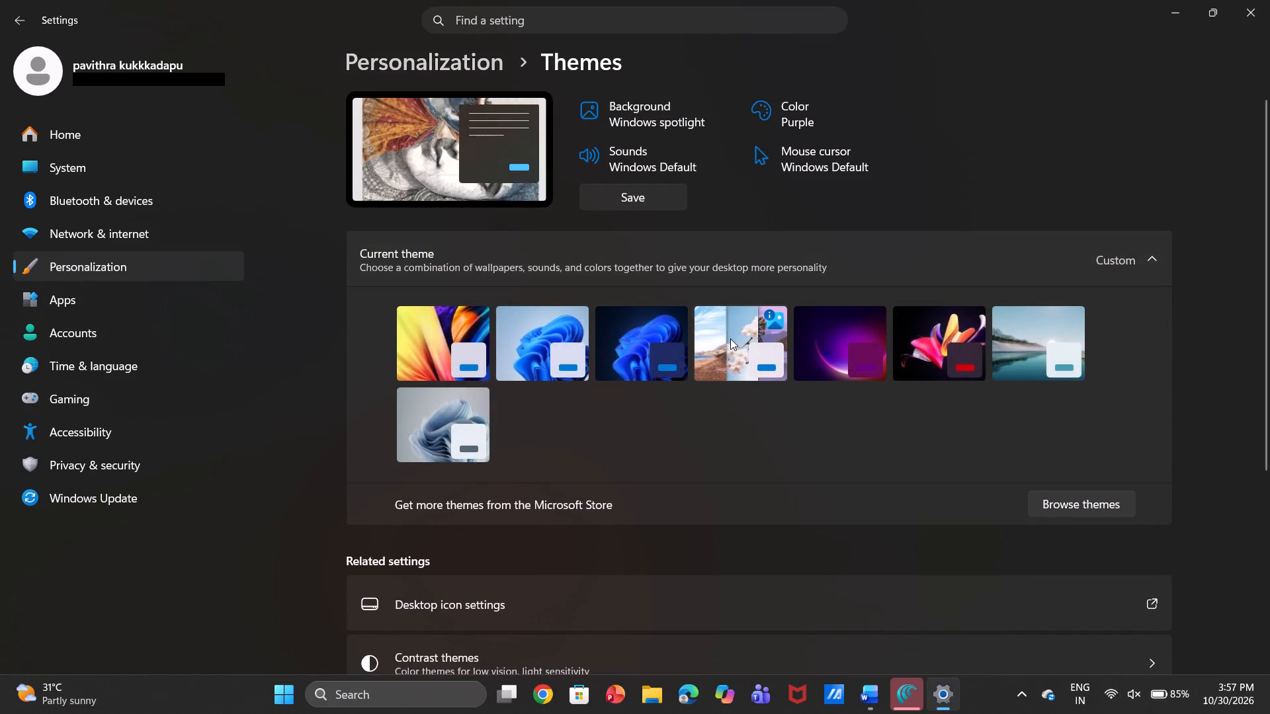
pyautogui.click(650, 104)
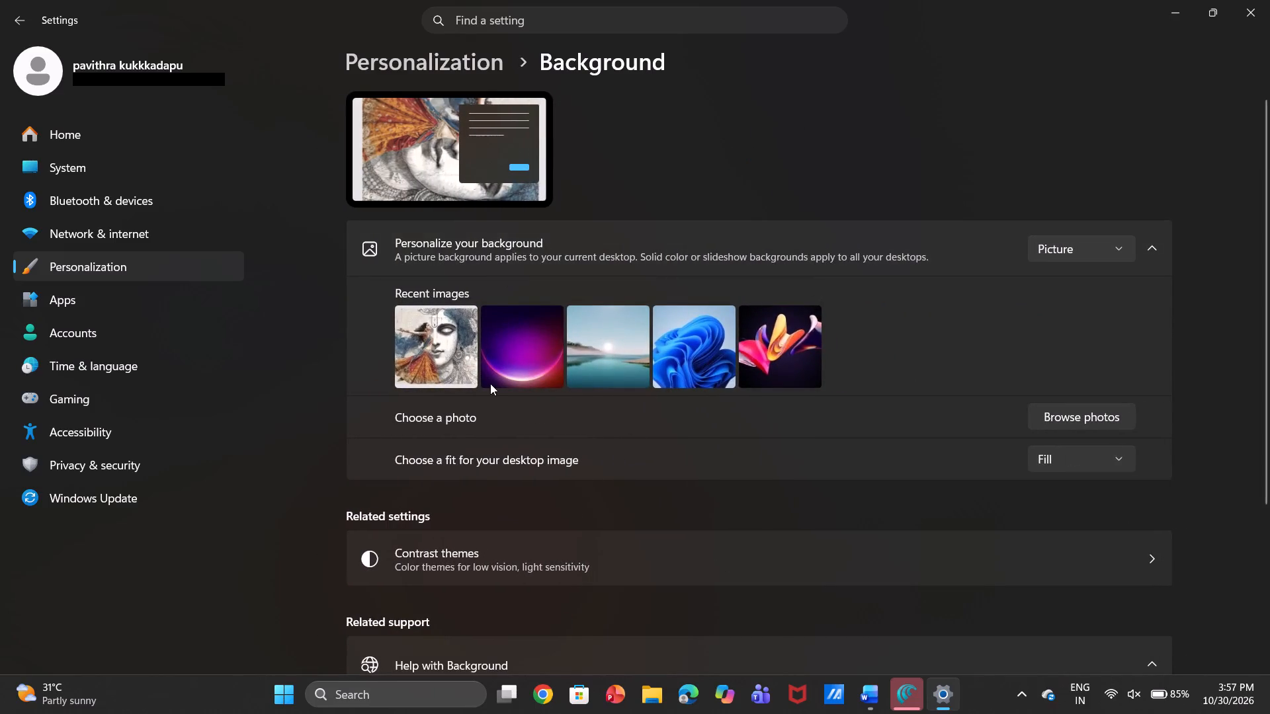
# Open Contrast themes from the Background page's related settings and examine the theme previews, options and support links.
pyautogui.scroll(-1, 657, 495)
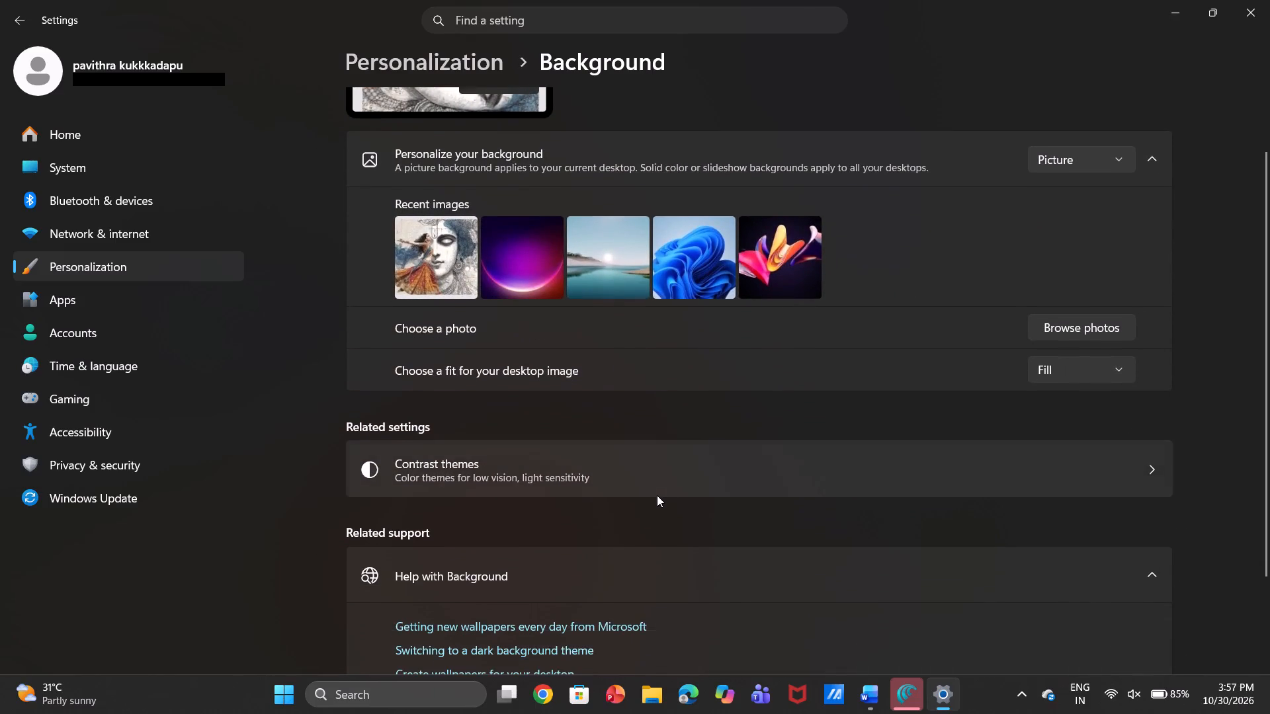
pyautogui.scroll(-2, 657, 495)
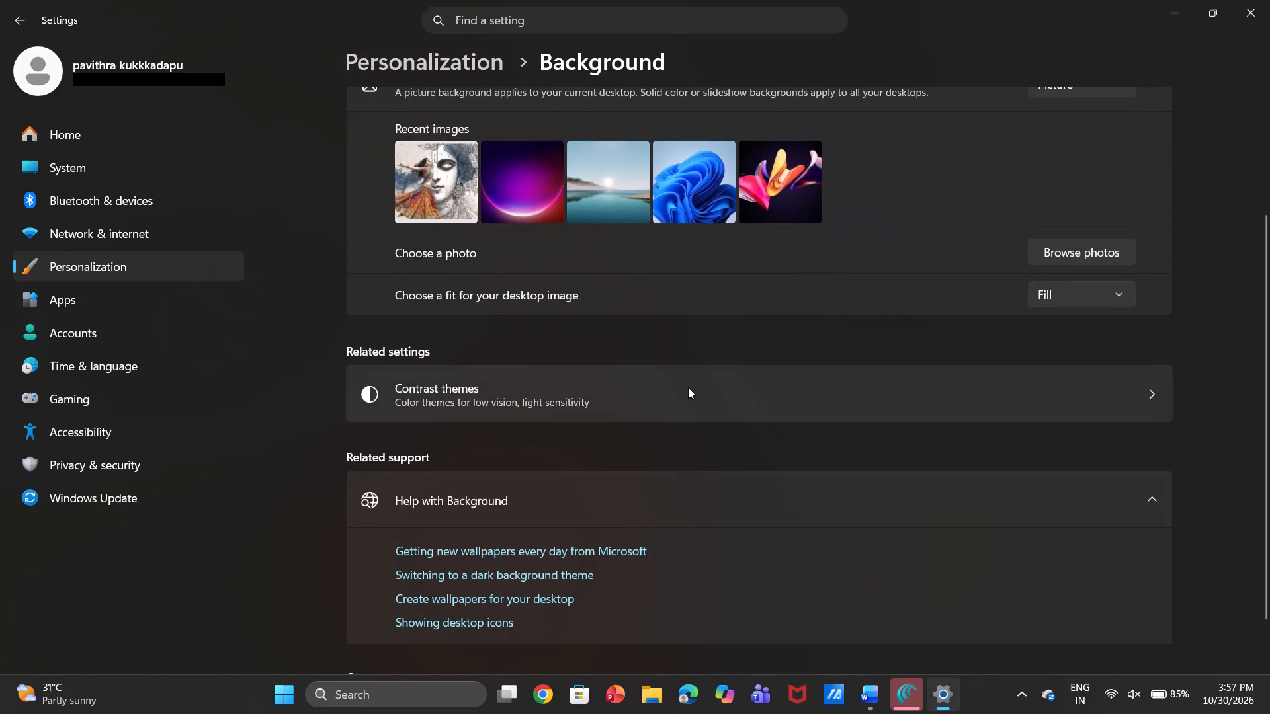
pyautogui.click(687, 387)
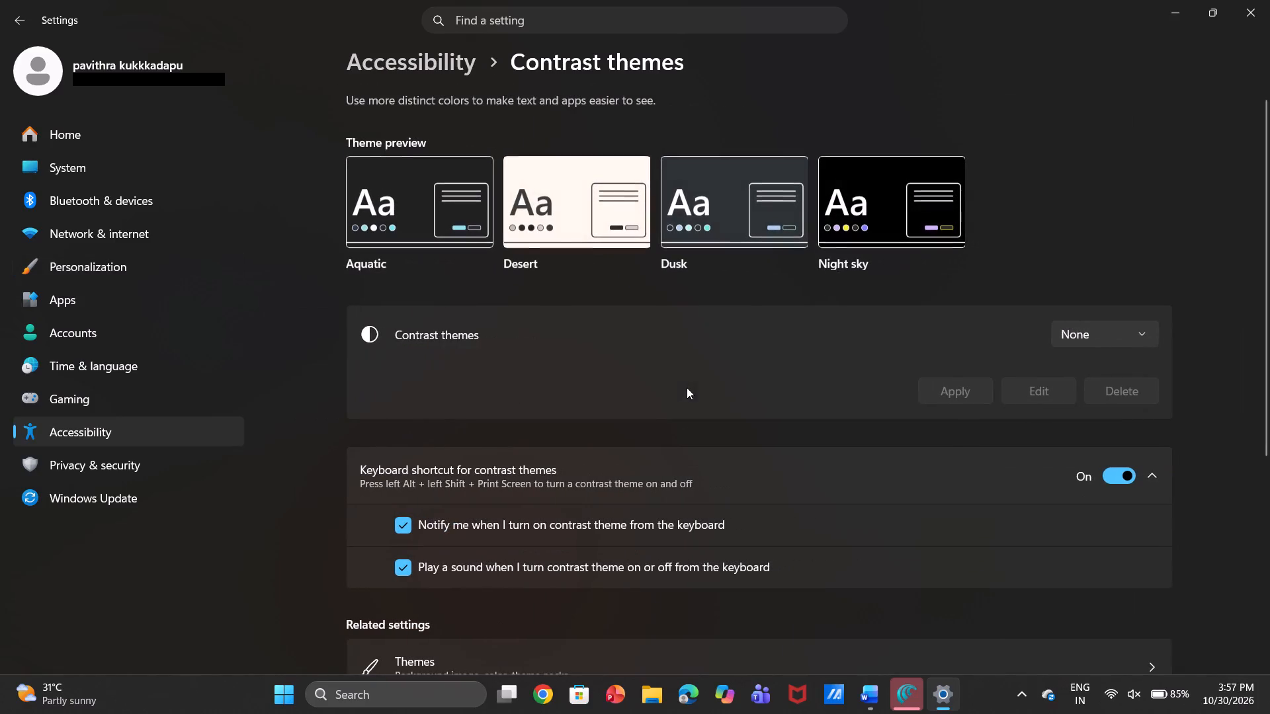
pyautogui.click(557, 202)
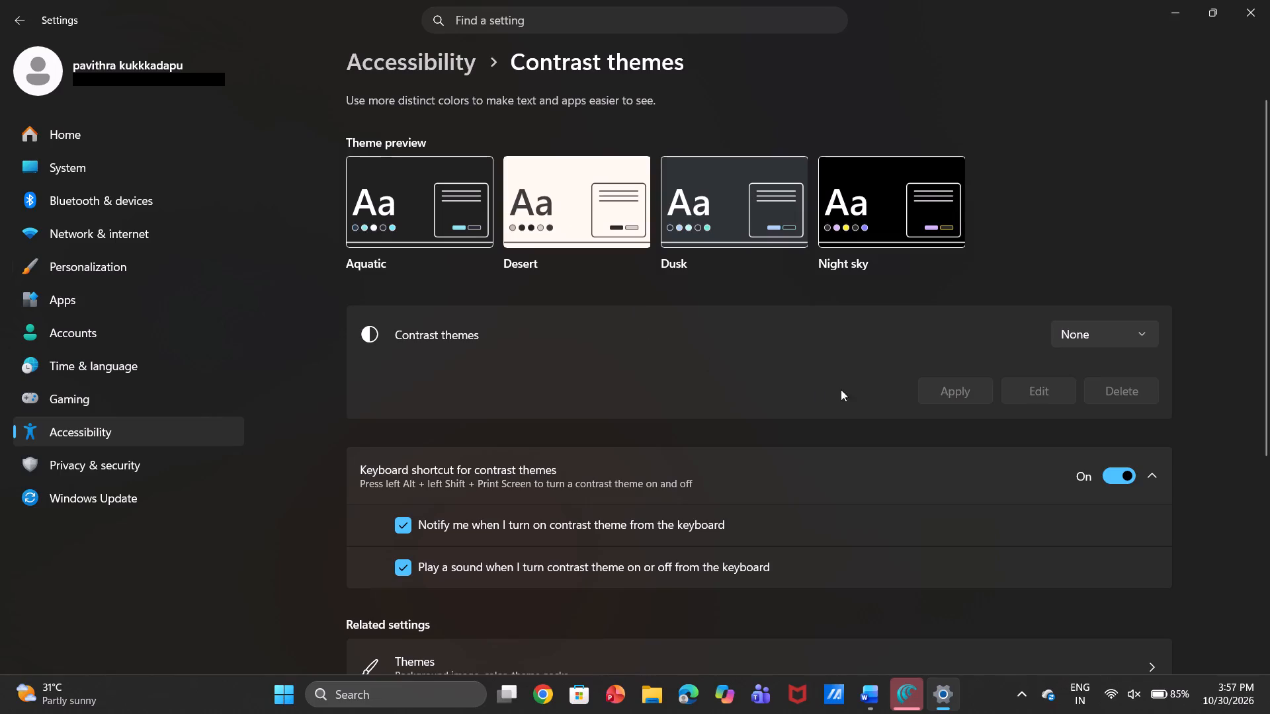
pyautogui.scroll(-2, 705, 406)
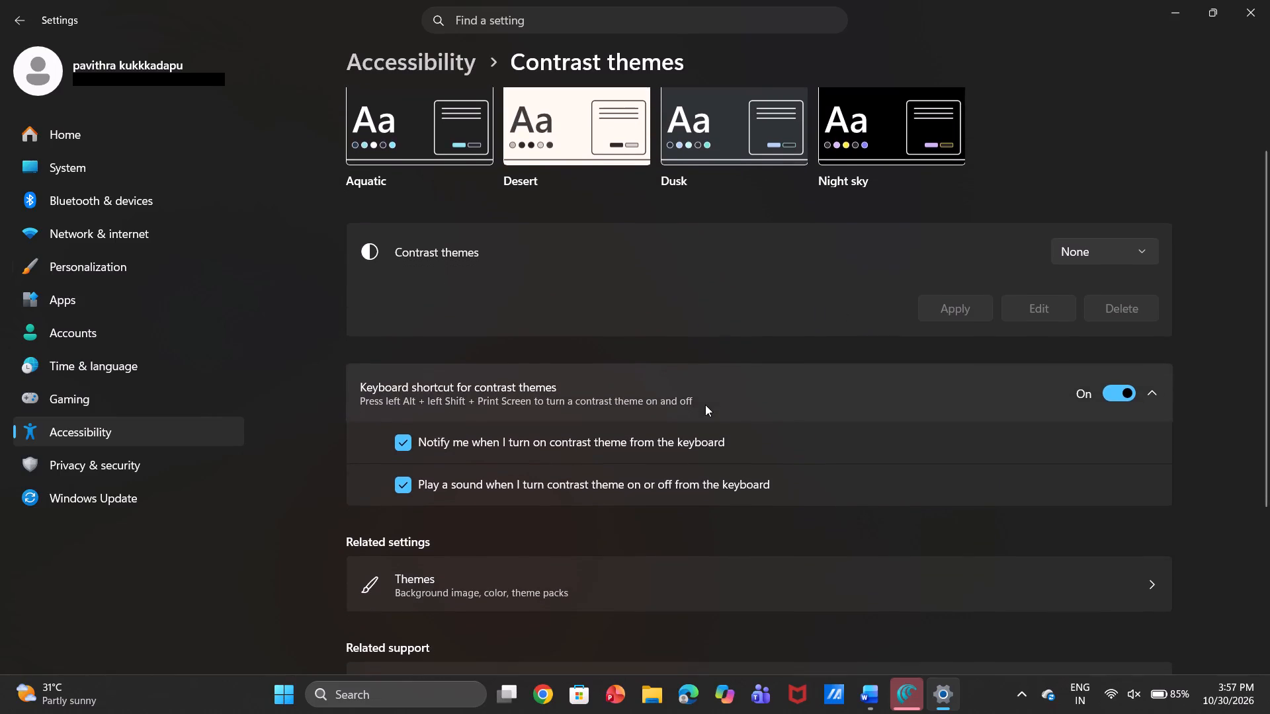
pyautogui.scroll(-3, 700, 413)
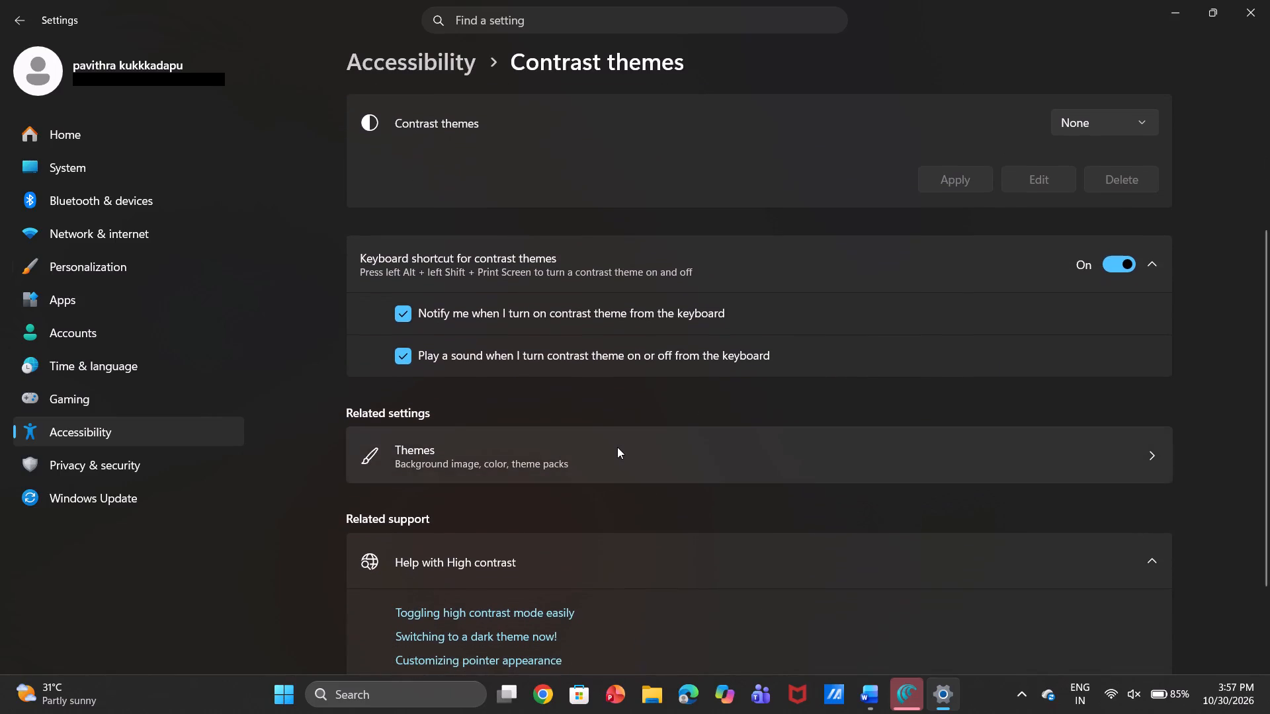
pyautogui.scroll(-1, 617, 447)
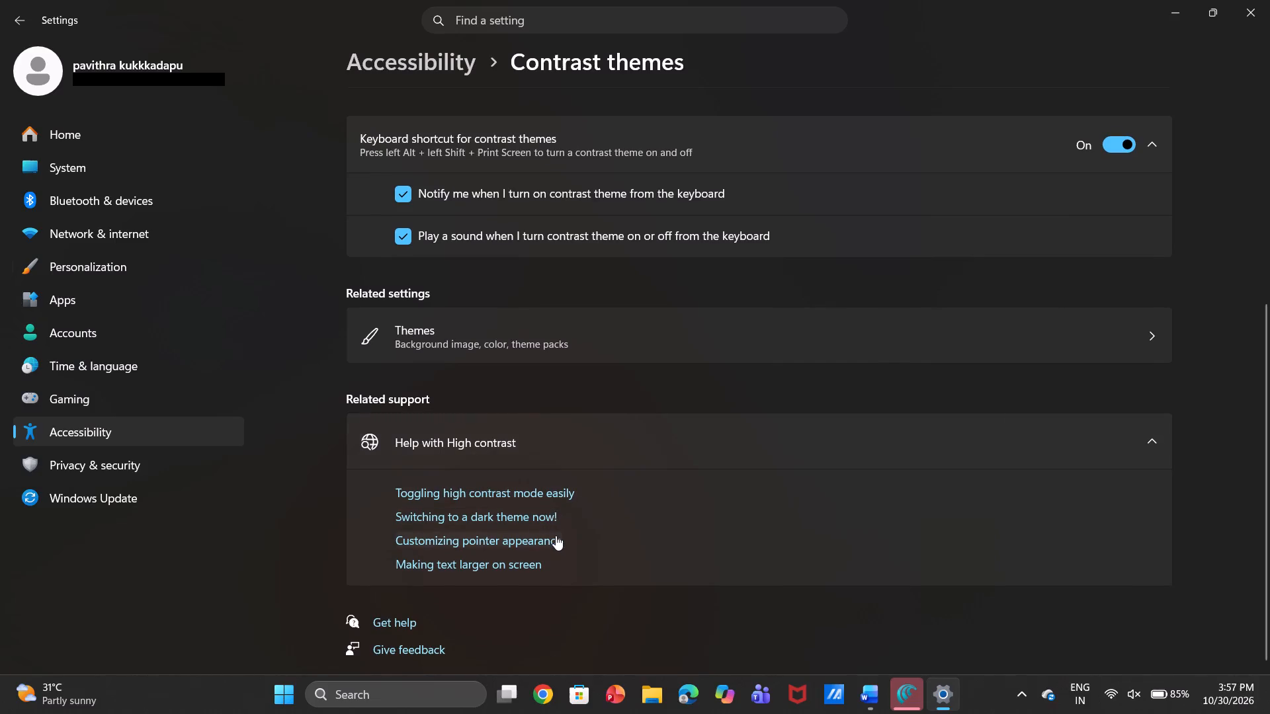
# View the "Switching to a dark theme now!" help article and close it.
pyautogui.click(521, 522)
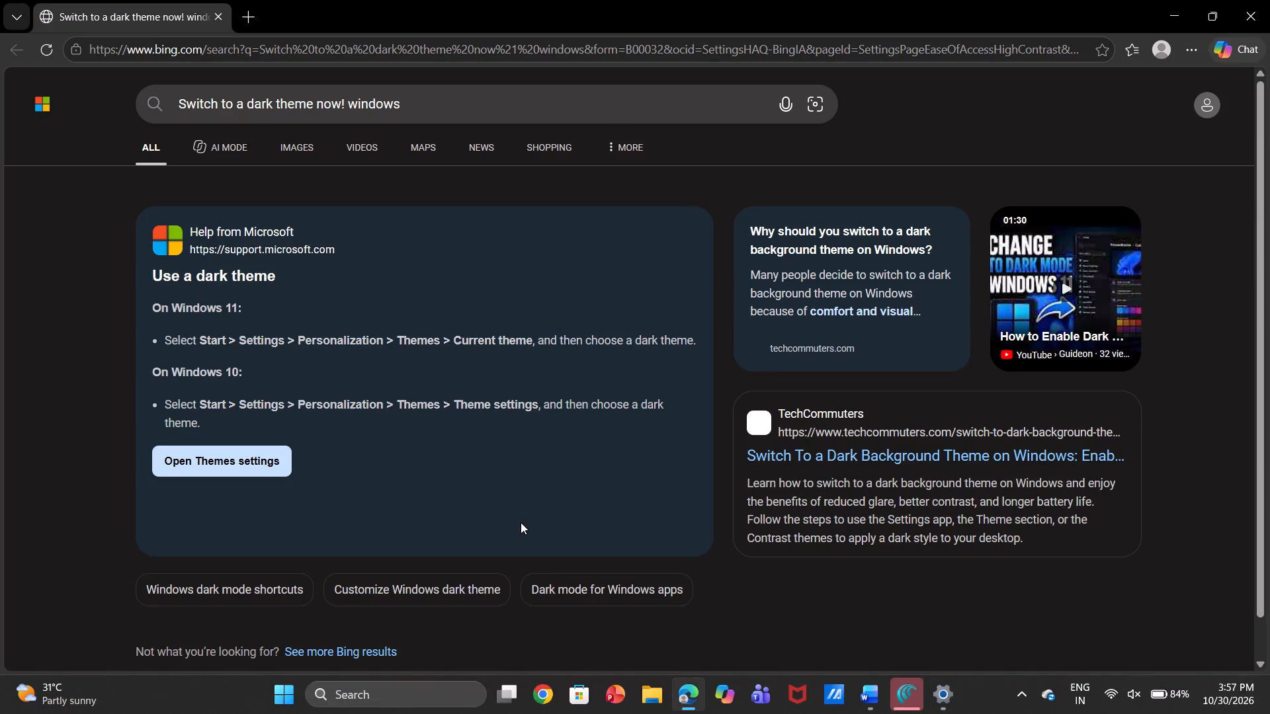
pyautogui.click(222, 15)
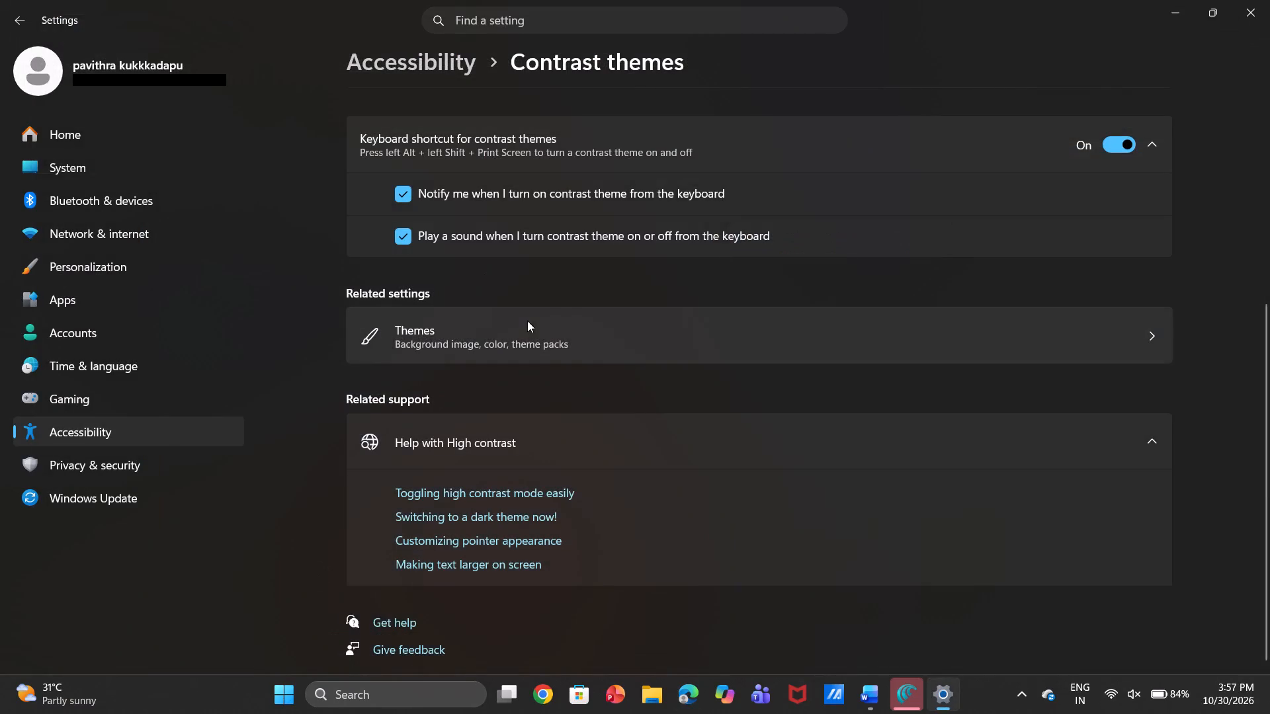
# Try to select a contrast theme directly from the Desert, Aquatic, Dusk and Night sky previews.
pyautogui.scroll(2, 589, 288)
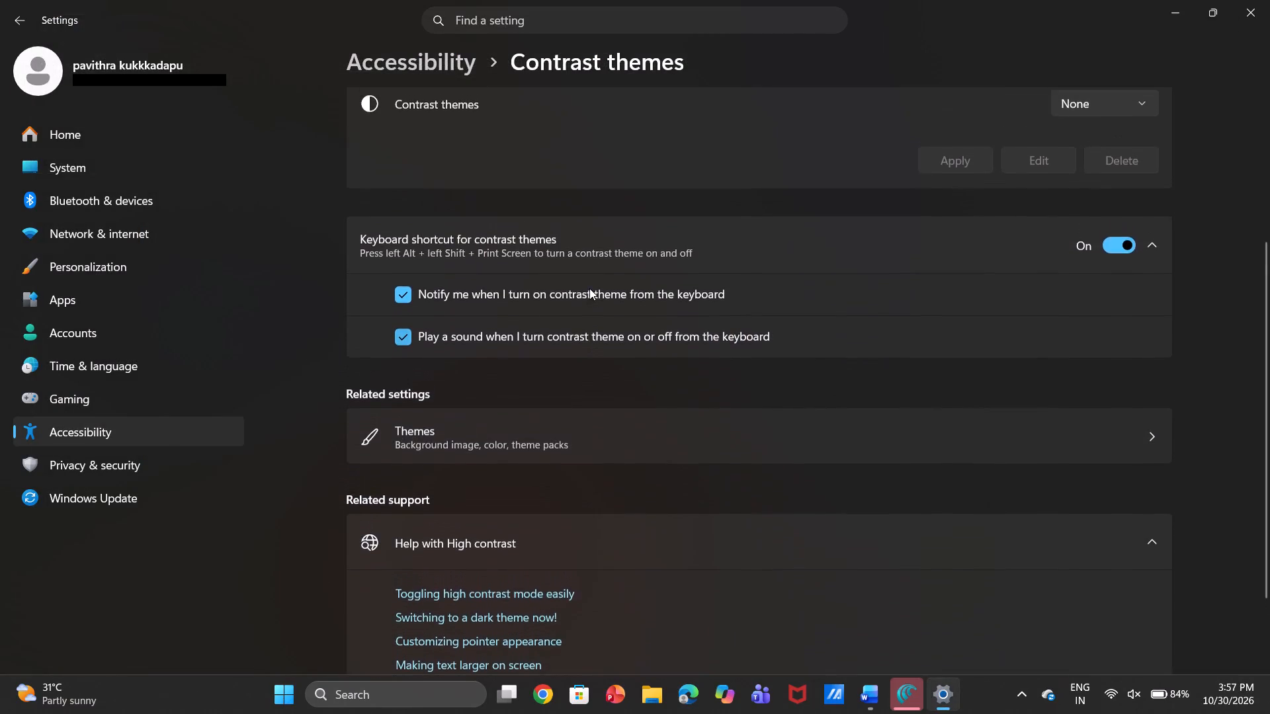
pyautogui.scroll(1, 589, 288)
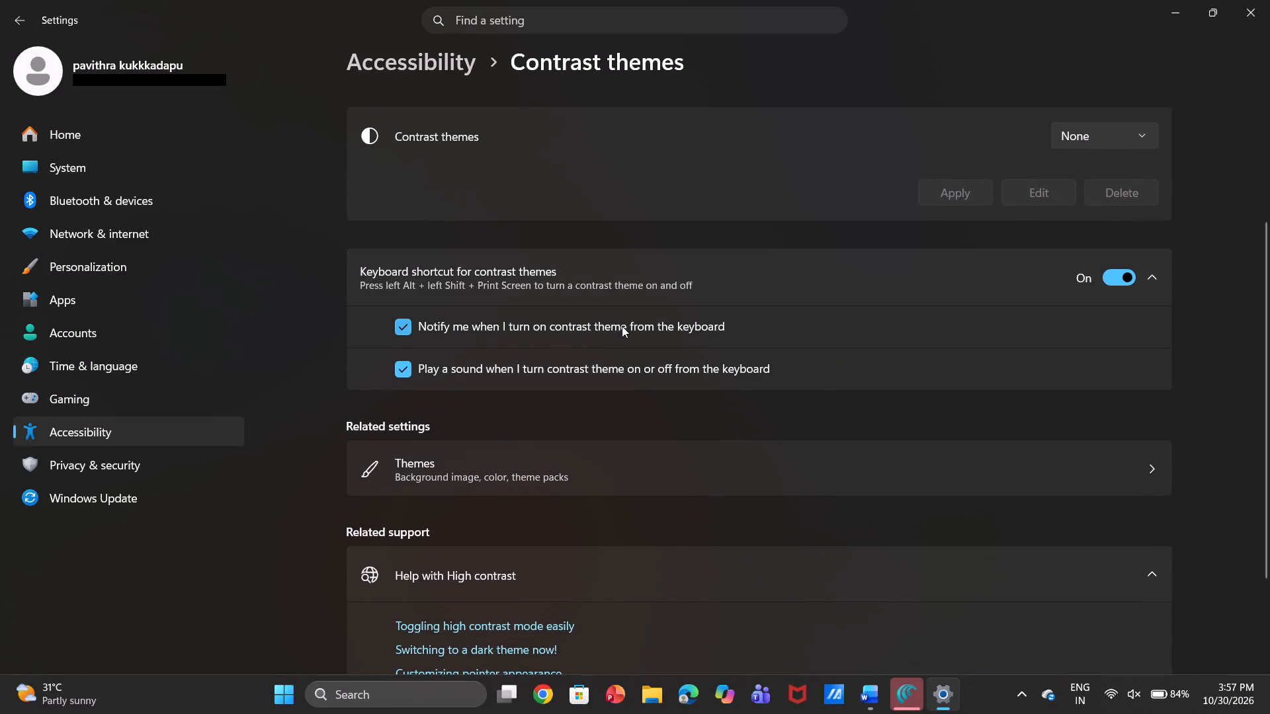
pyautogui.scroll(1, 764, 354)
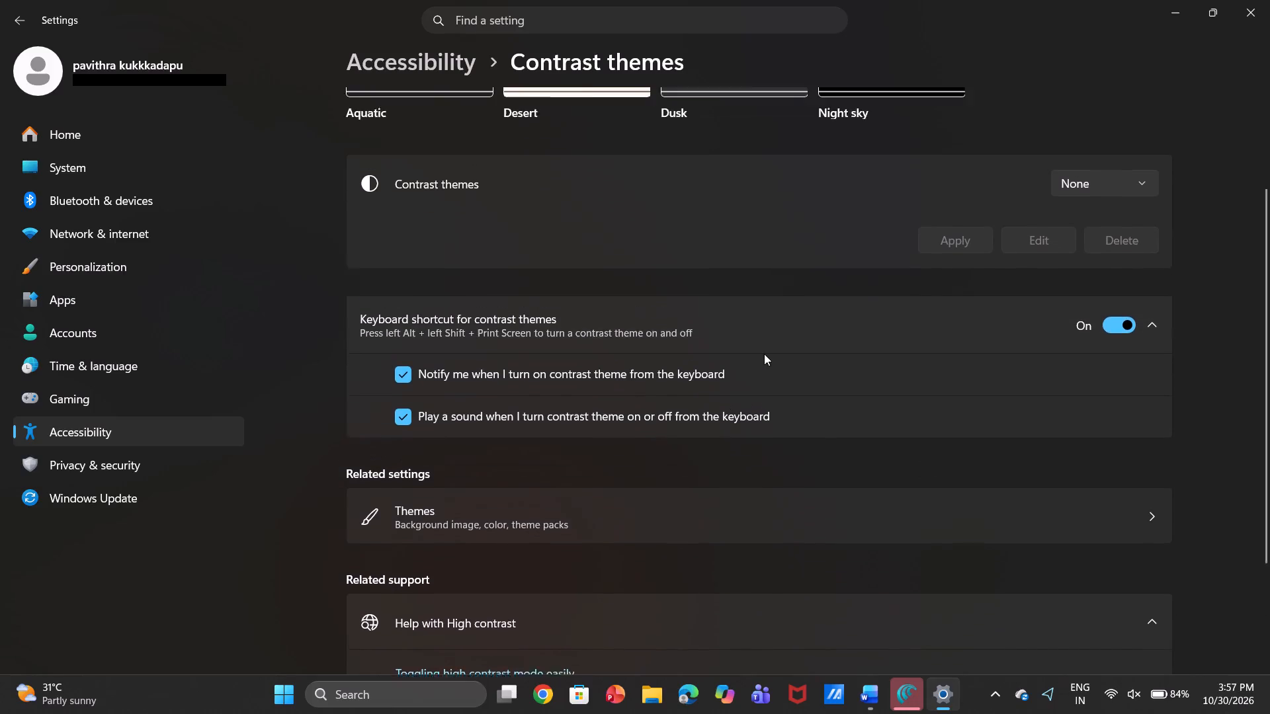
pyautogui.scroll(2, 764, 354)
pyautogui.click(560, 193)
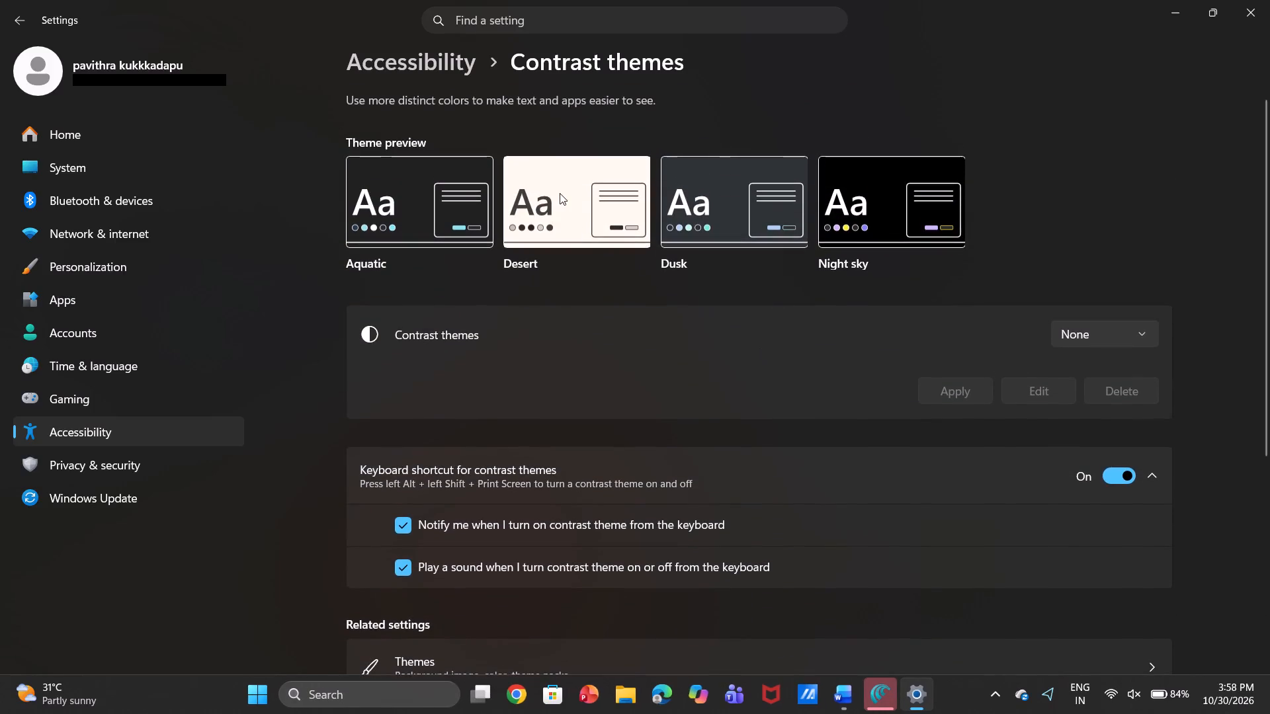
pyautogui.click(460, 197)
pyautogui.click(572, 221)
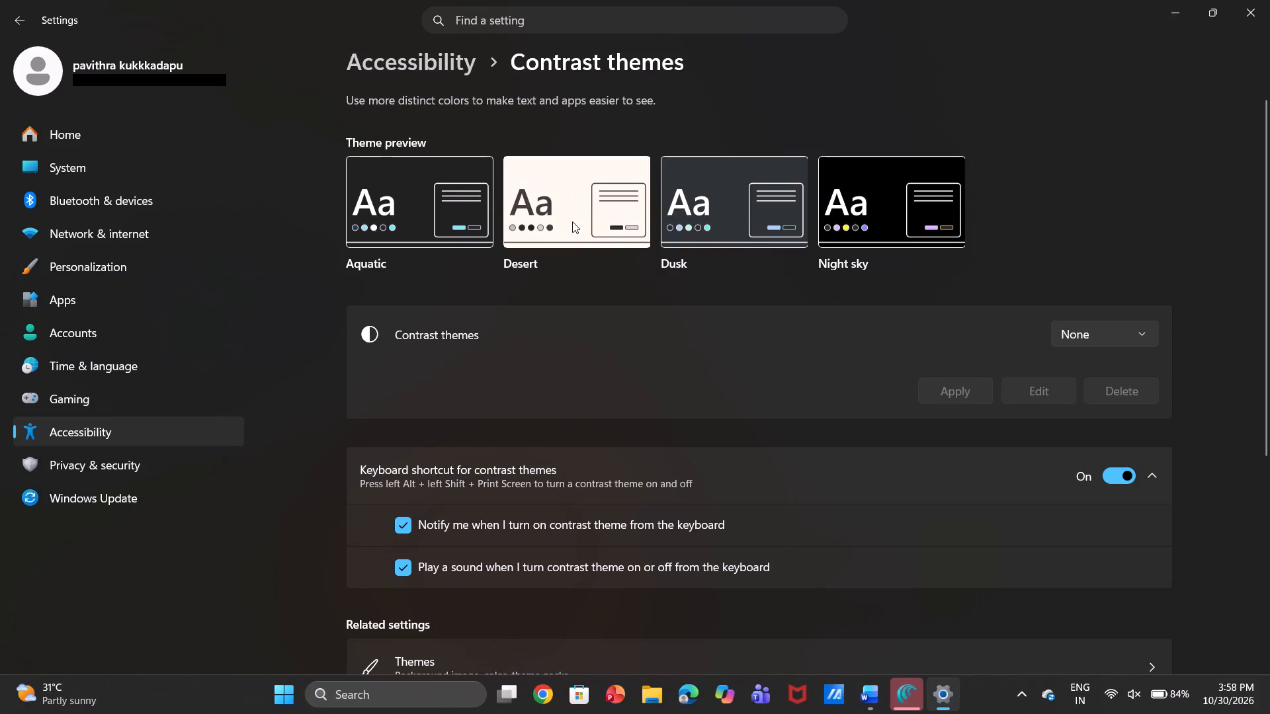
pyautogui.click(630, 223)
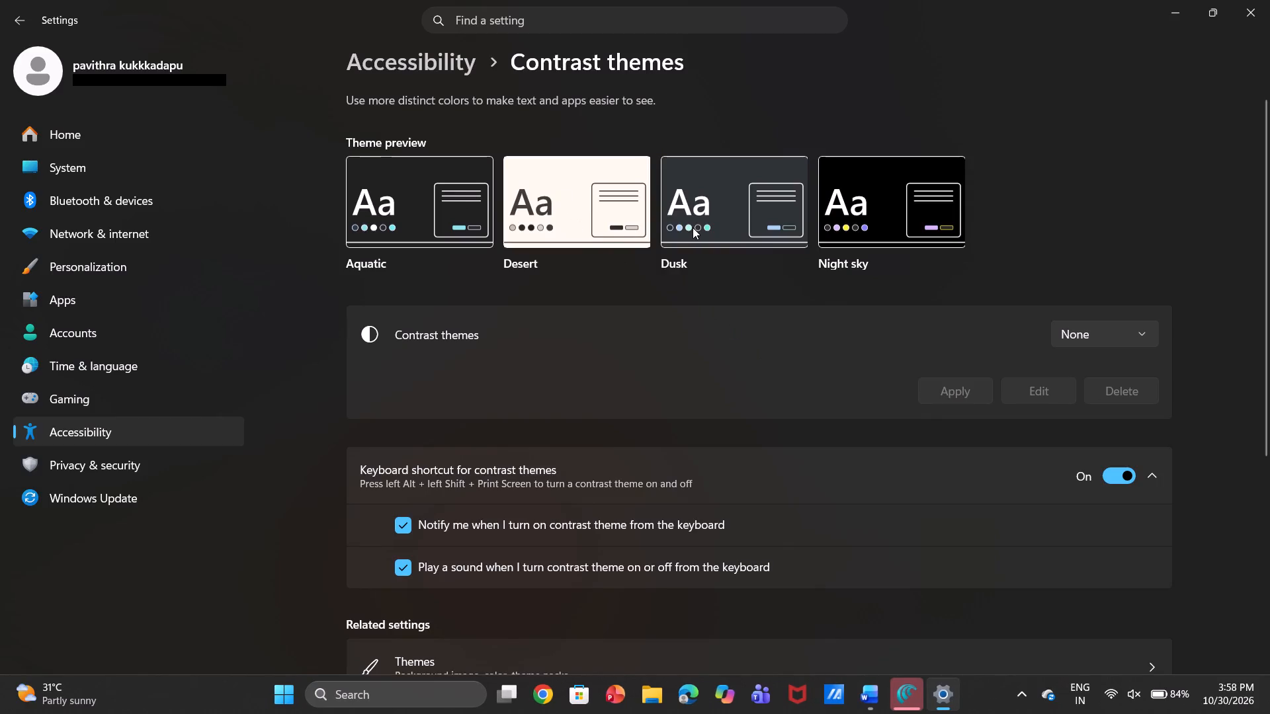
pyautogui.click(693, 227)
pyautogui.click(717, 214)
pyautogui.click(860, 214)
# Apply the Desert contrast theme and return to the BATCH-1_RP report in Word.
pyautogui.click(1092, 337)
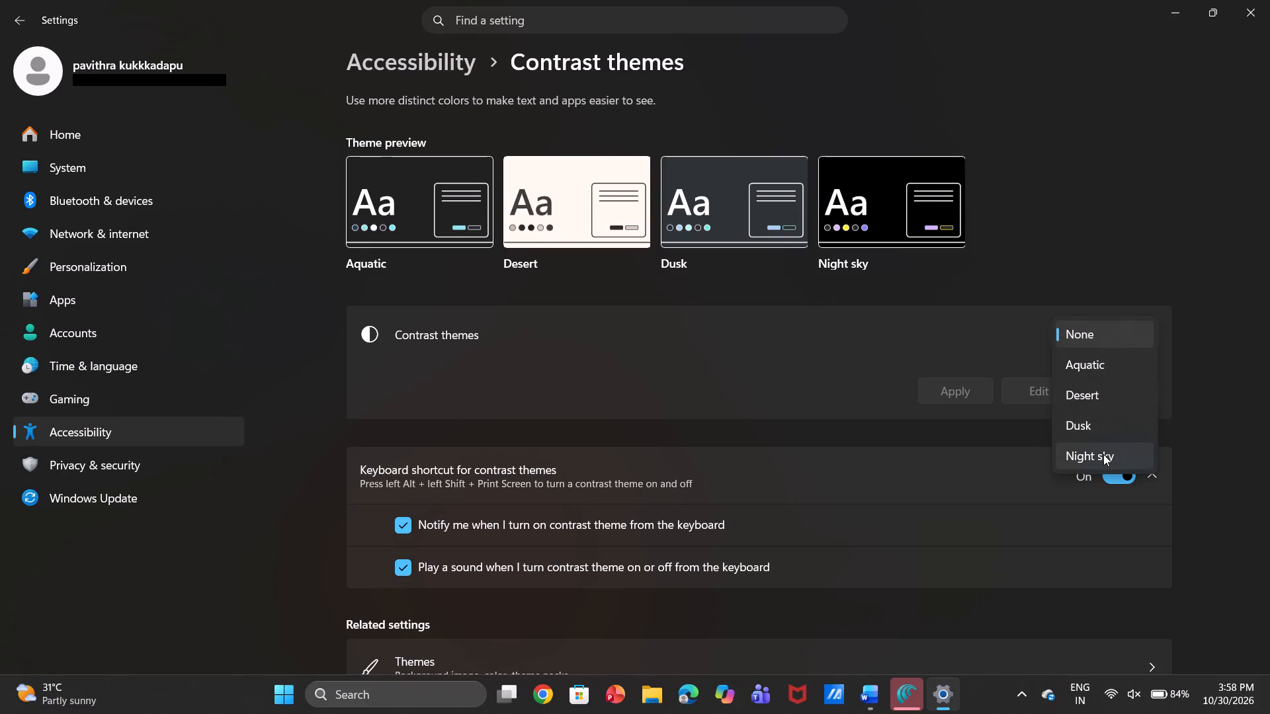
pyautogui.click(1090, 392)
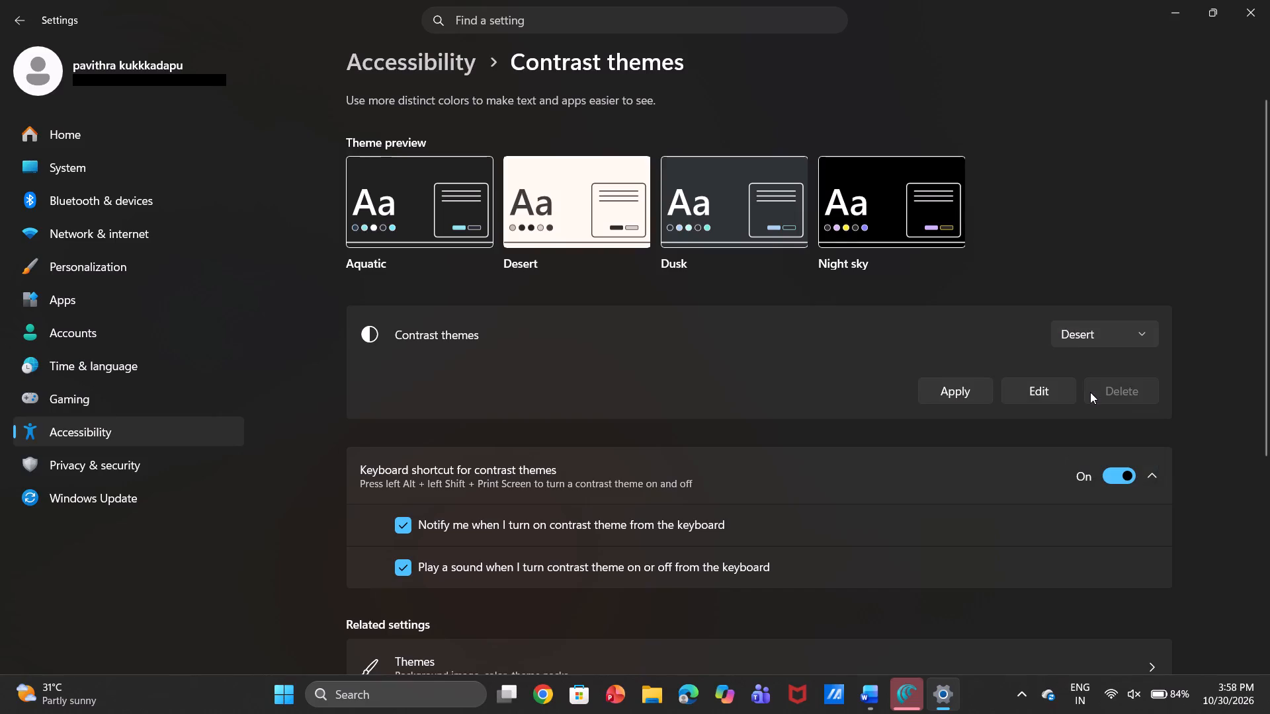
pyautogui.click(964, 390)
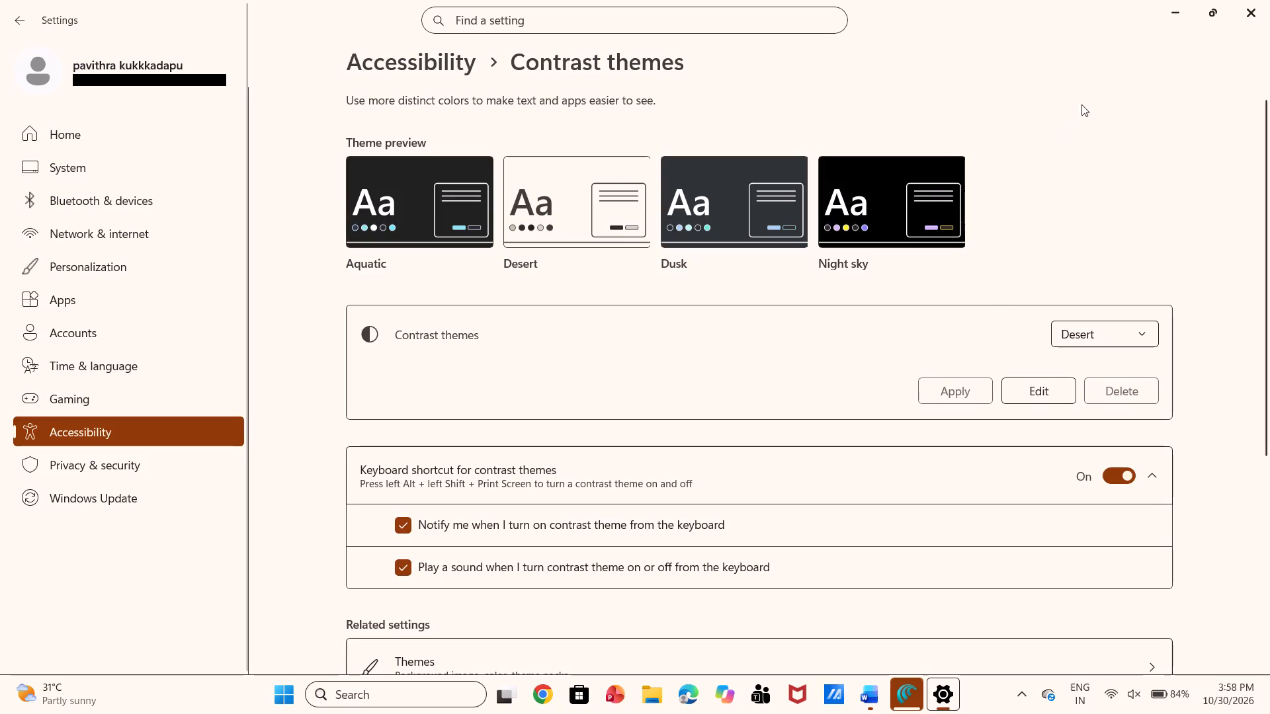
pyautogui.click(1170, 0)
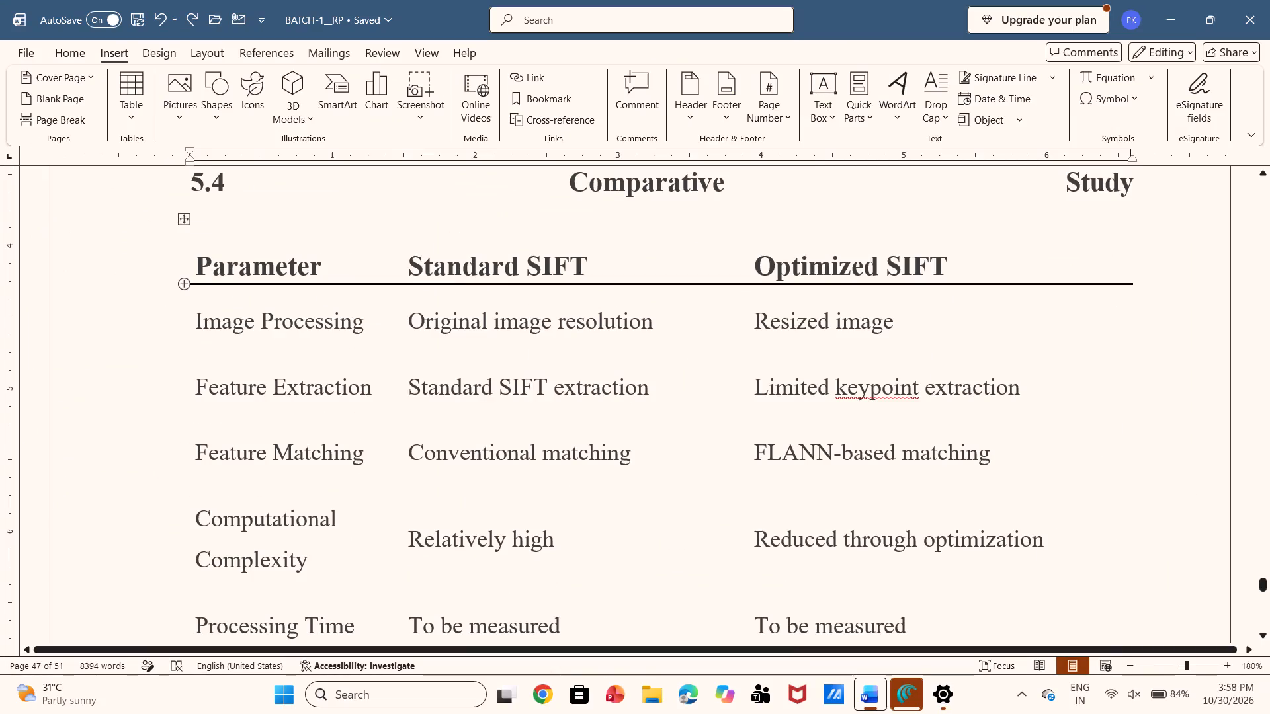
# Select the entire Standard SIFT and Optimized SIFT comparison table, from the Parameter header row through the Hardware Suitability row.
pyautogui.moveTo(195, 266); pyautogui.dragTo(415, 287)
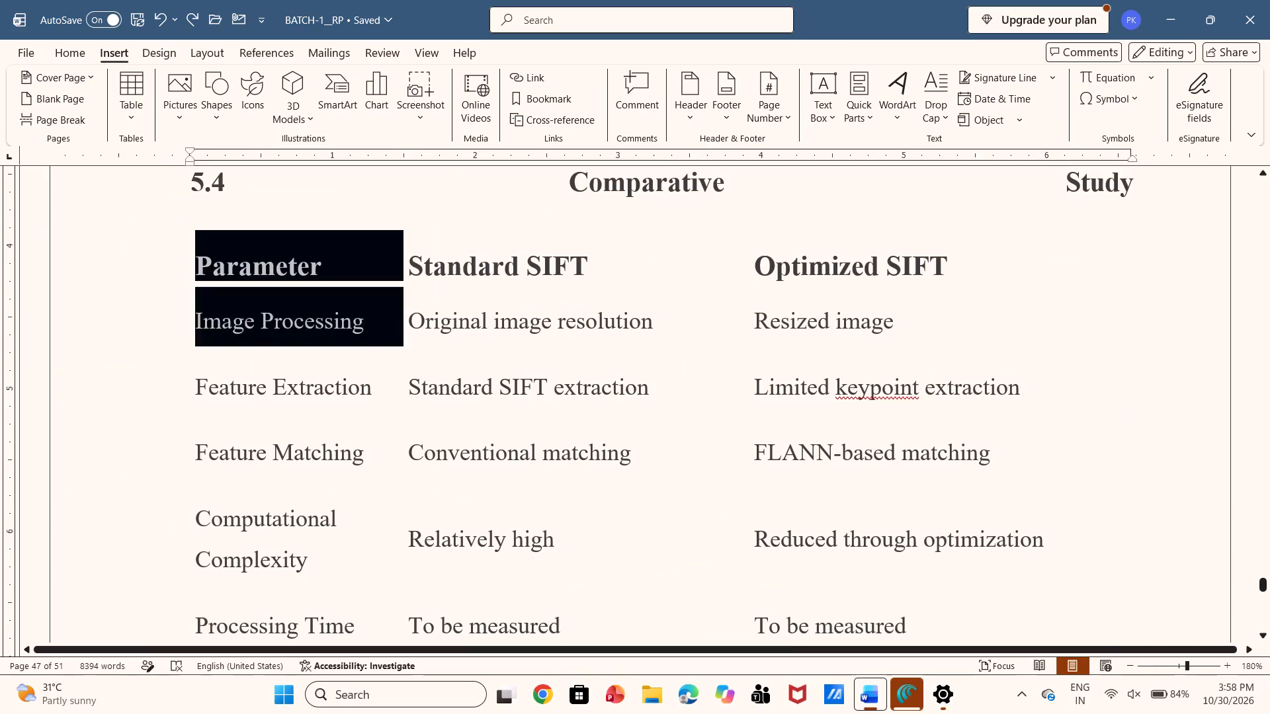
pyautogui.moveTo(415, 287); pyautogui.dragTo(757, 626)
pyautogui.hscroll(1, 724, 502)
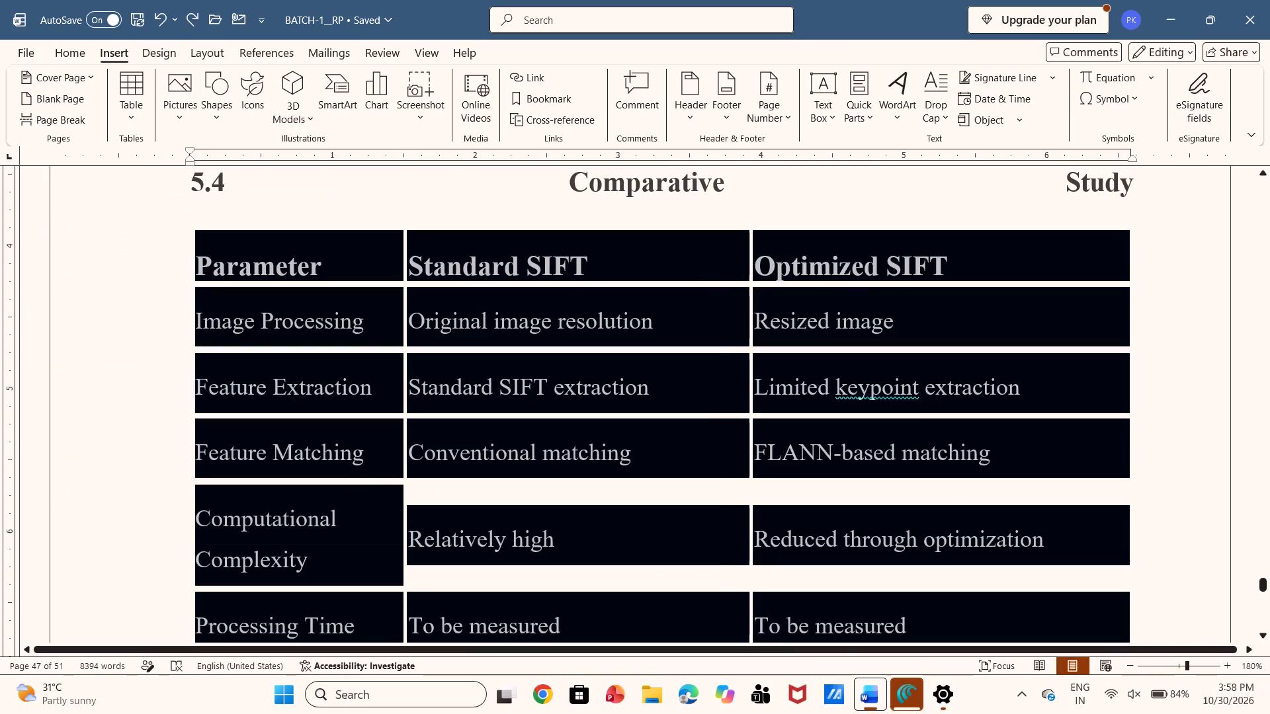
pyautogui.moveTo(757, 626); pyautogui.dragTo(791, 641)
pyautogui.scroll(-1, 755, 651)
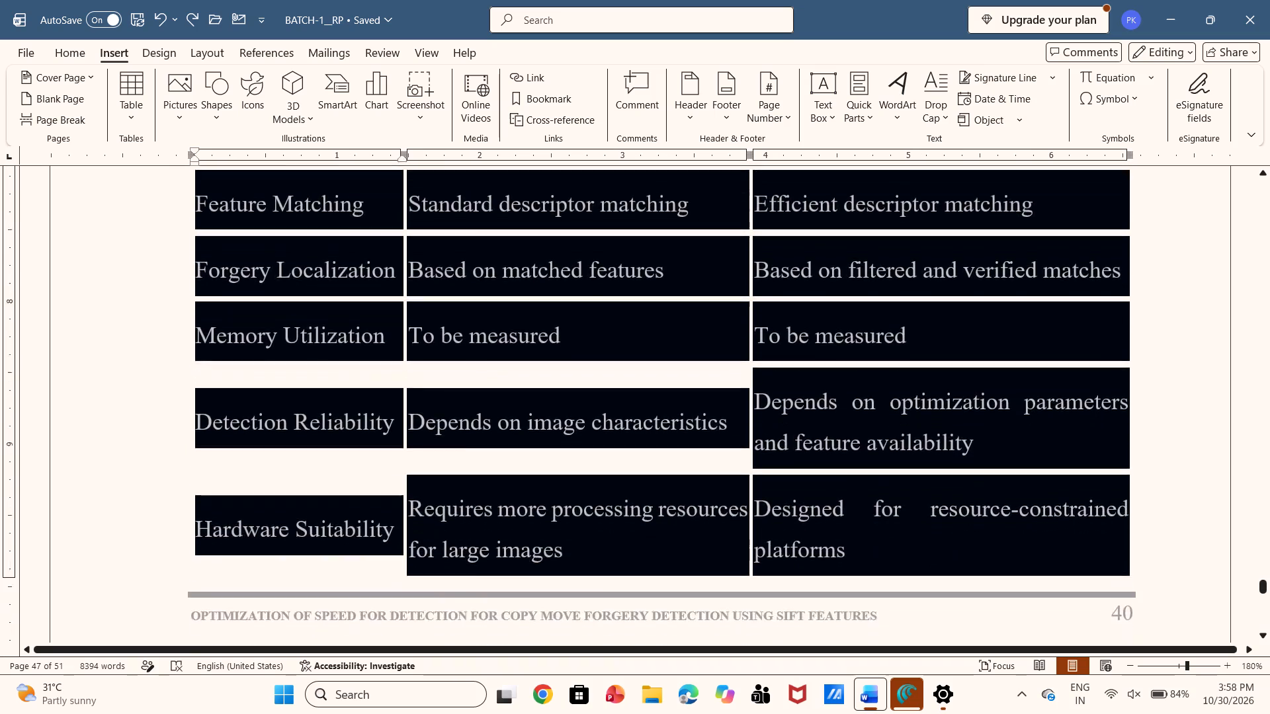
pyautogui.scroll(-1, 791, 641)
pyautogui.moveTo(791, 641); pyautogui.dragTo(648, 296)
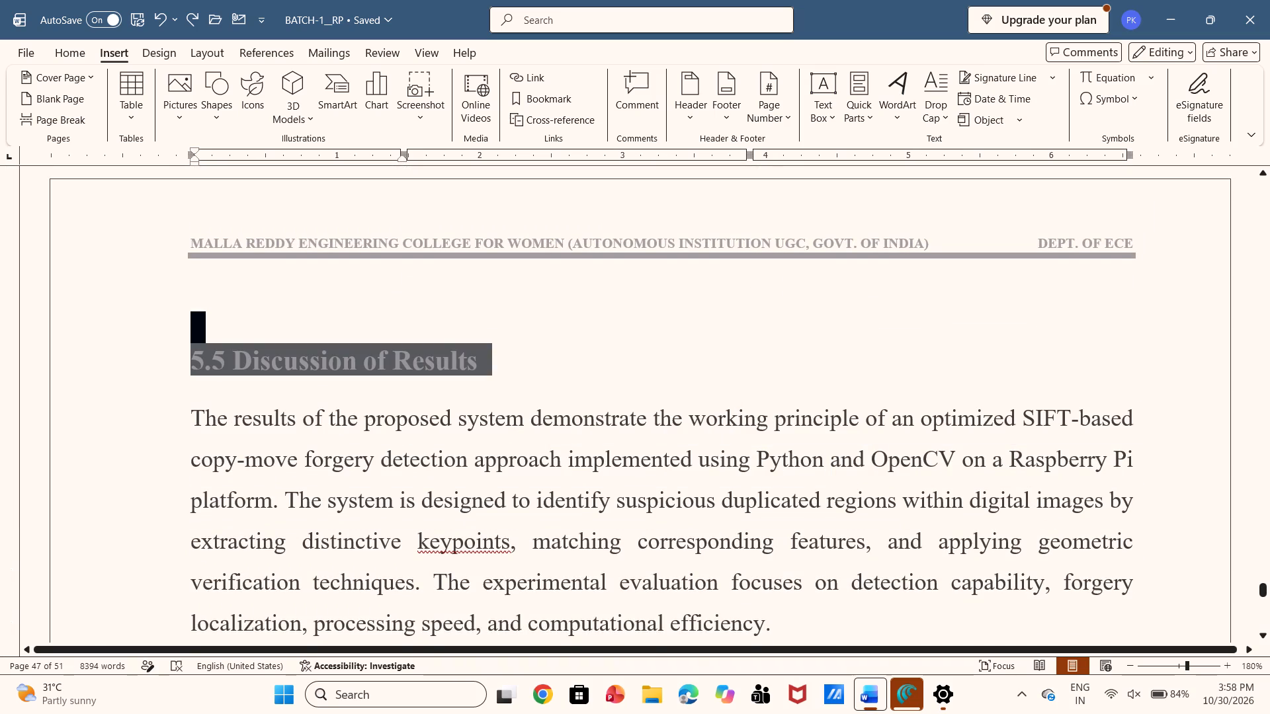
pyautogui.moveTo(648, 296); pyautogui.dragTo(747, 257)
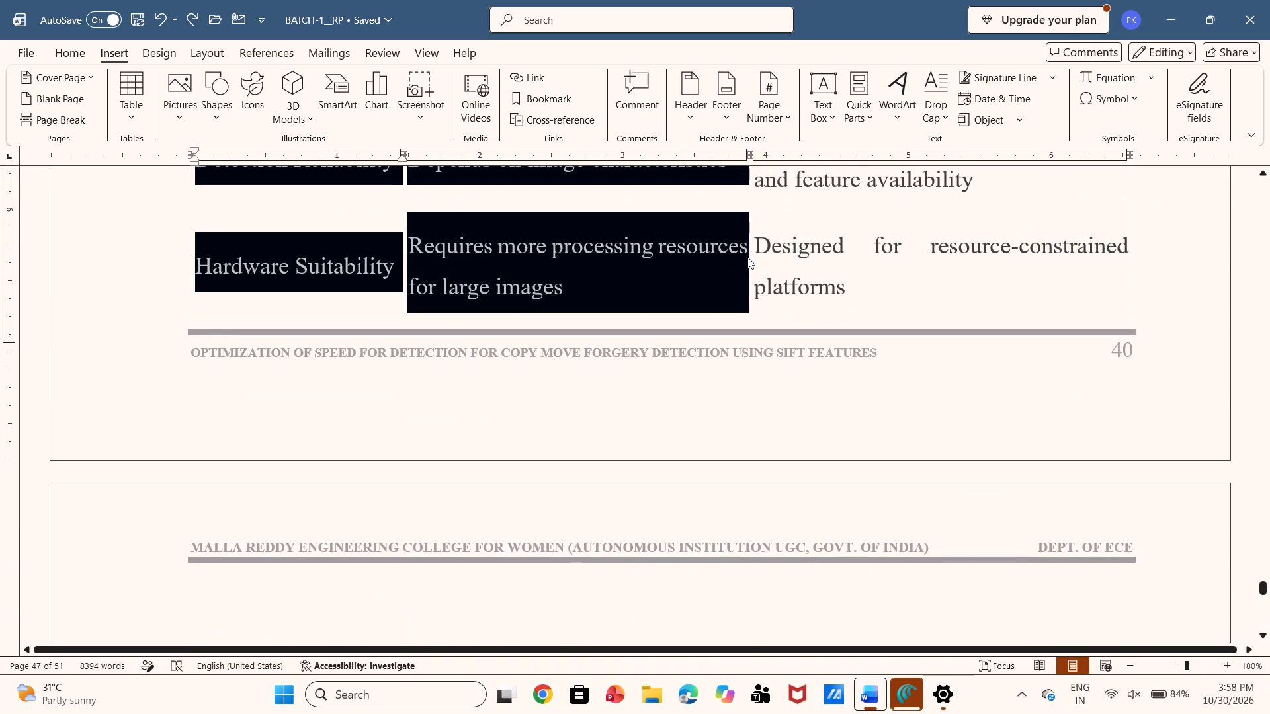
pyautogui.moveTo(747, 257); pyautogui.dragTo(897, 263)
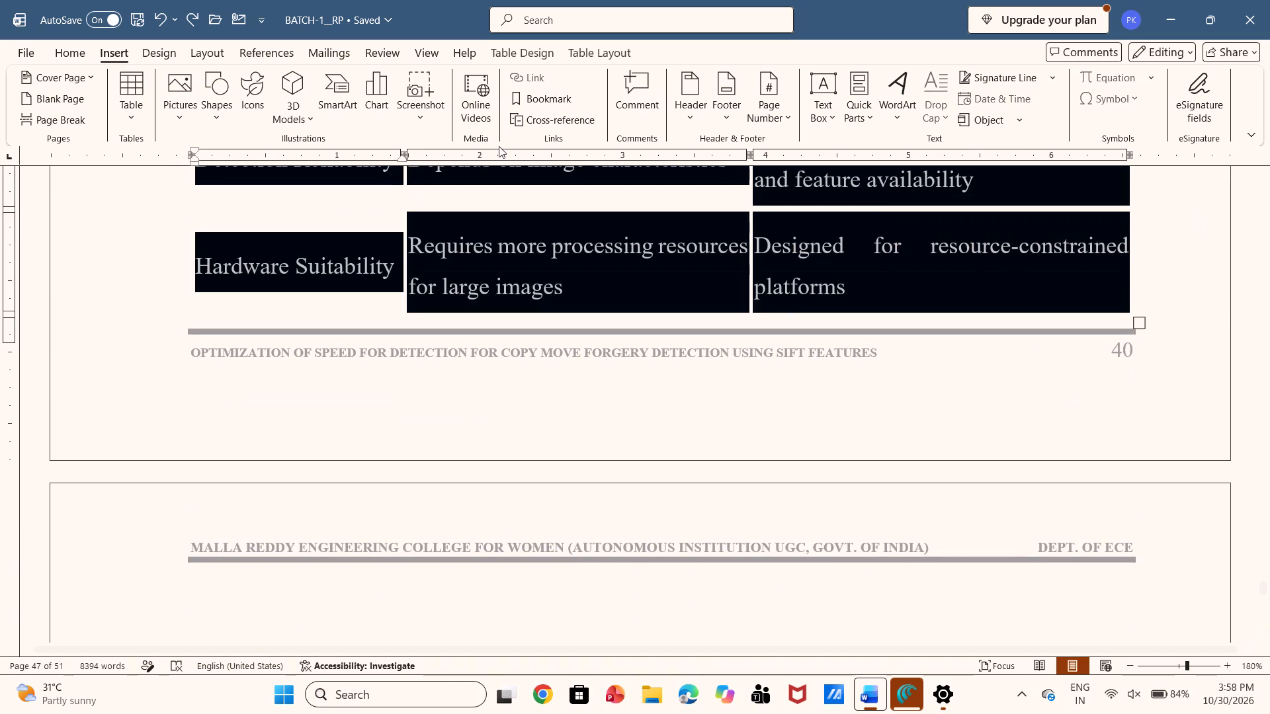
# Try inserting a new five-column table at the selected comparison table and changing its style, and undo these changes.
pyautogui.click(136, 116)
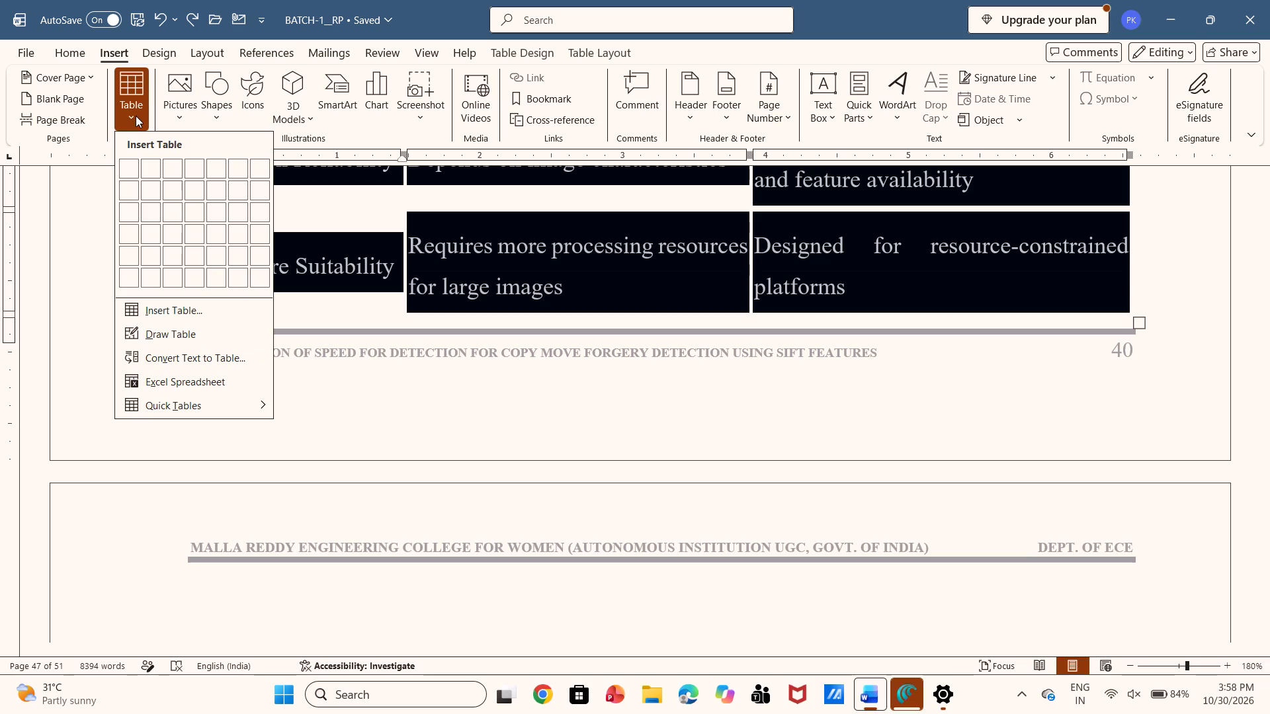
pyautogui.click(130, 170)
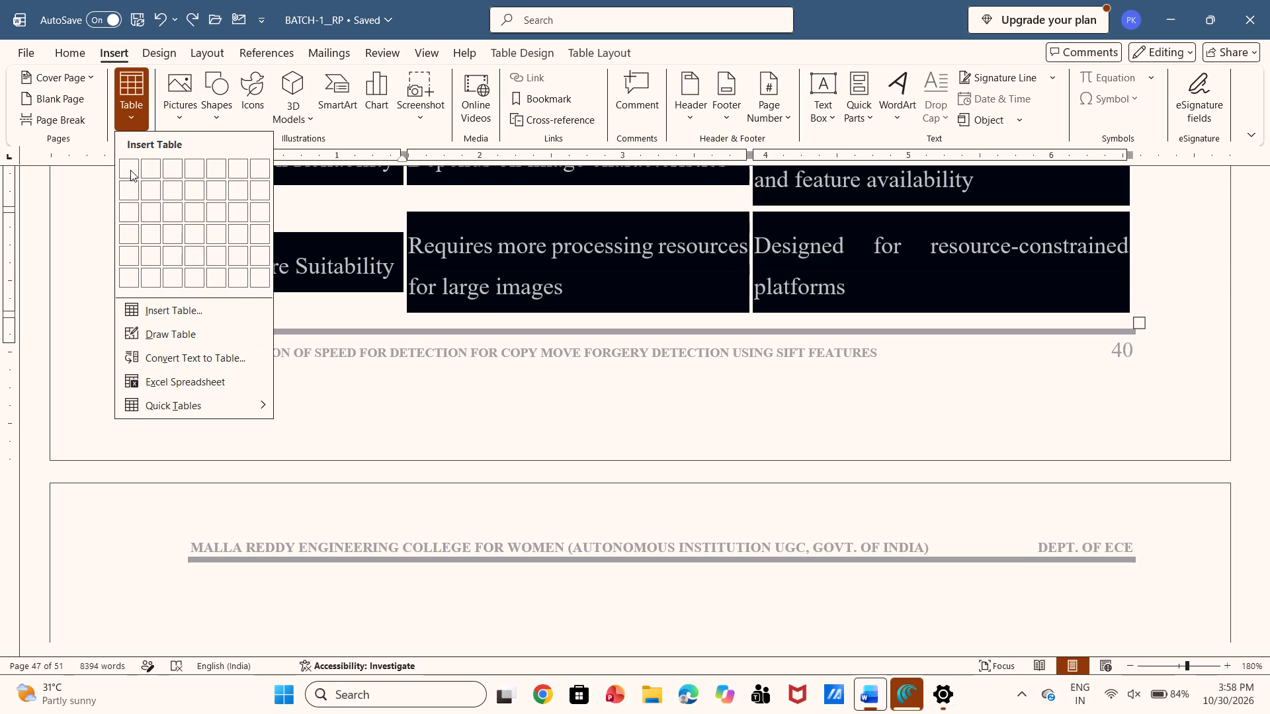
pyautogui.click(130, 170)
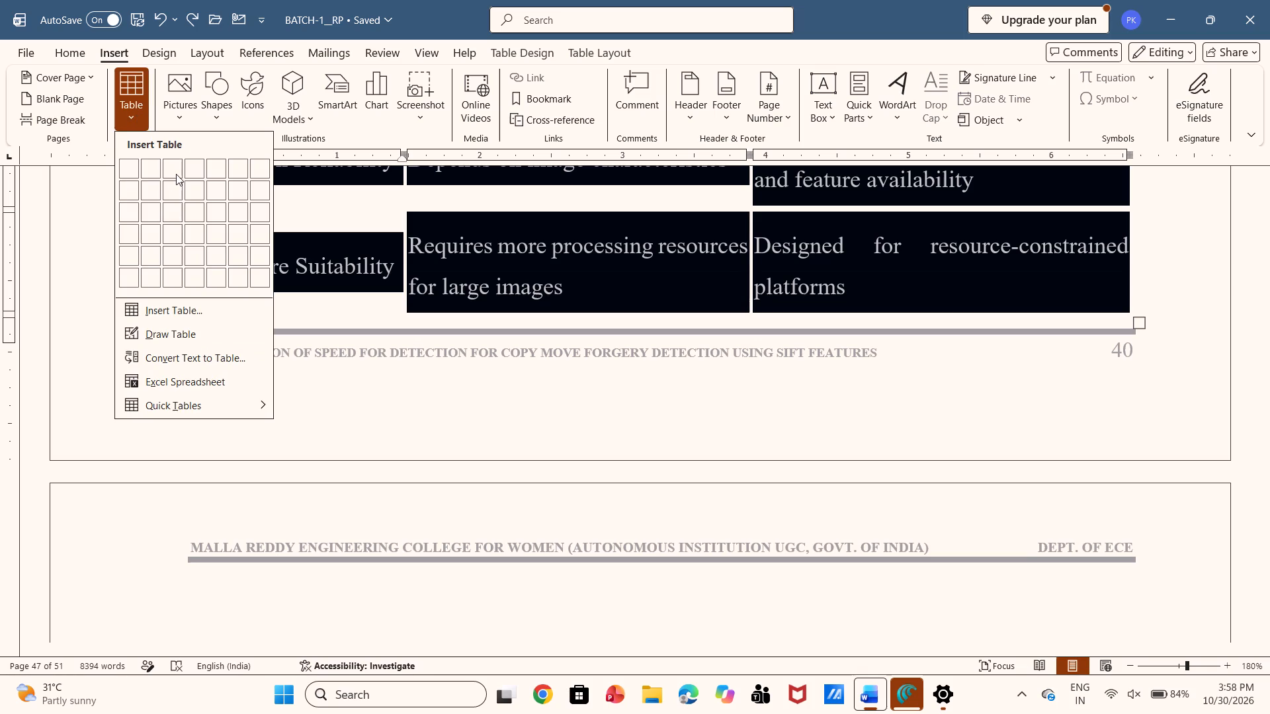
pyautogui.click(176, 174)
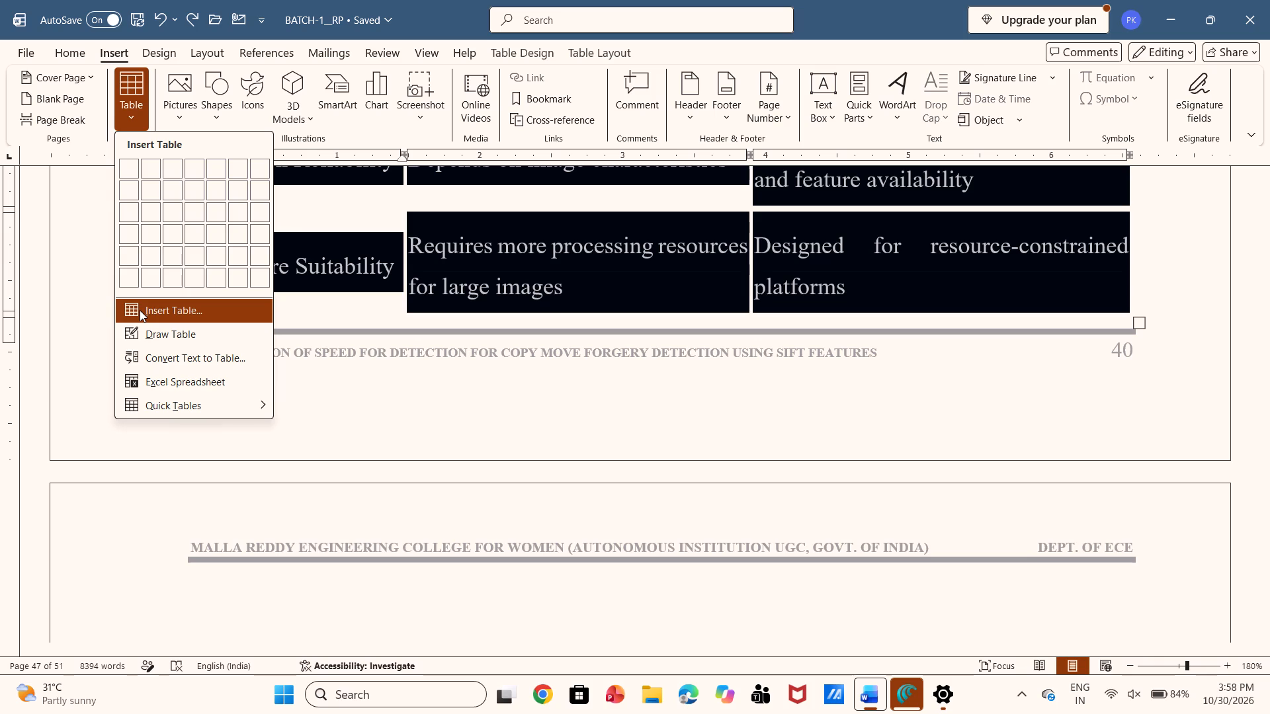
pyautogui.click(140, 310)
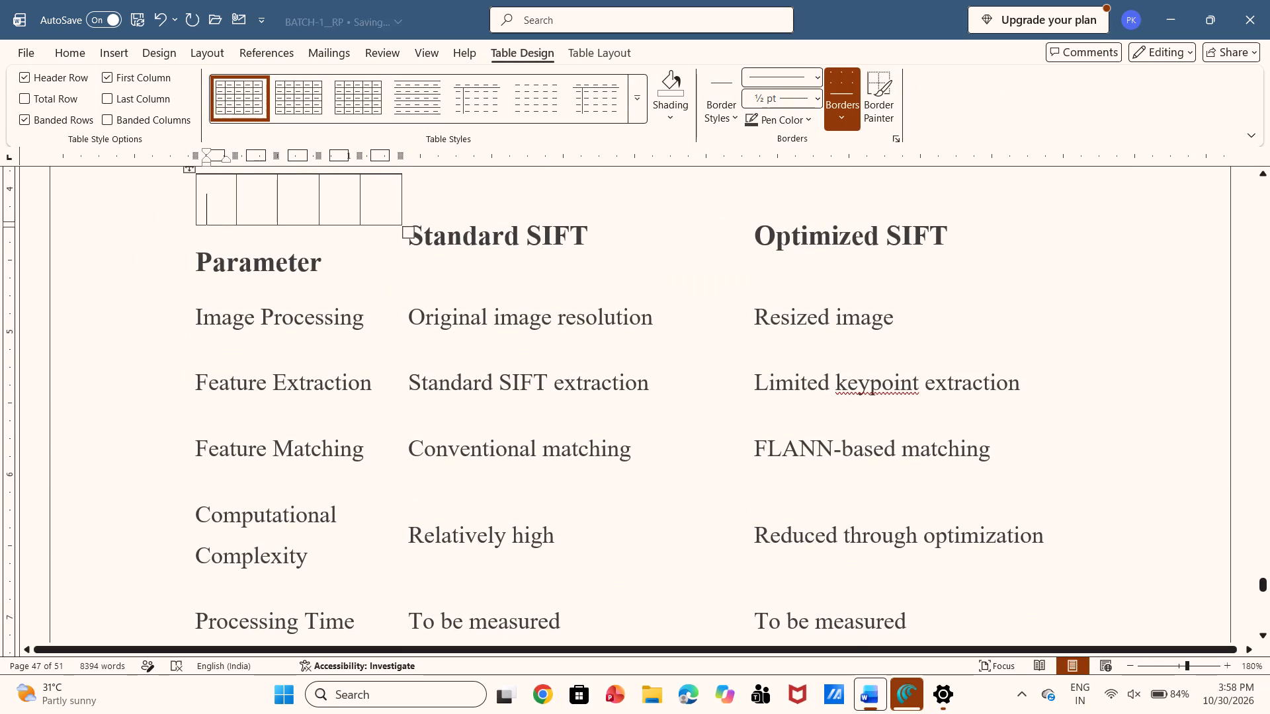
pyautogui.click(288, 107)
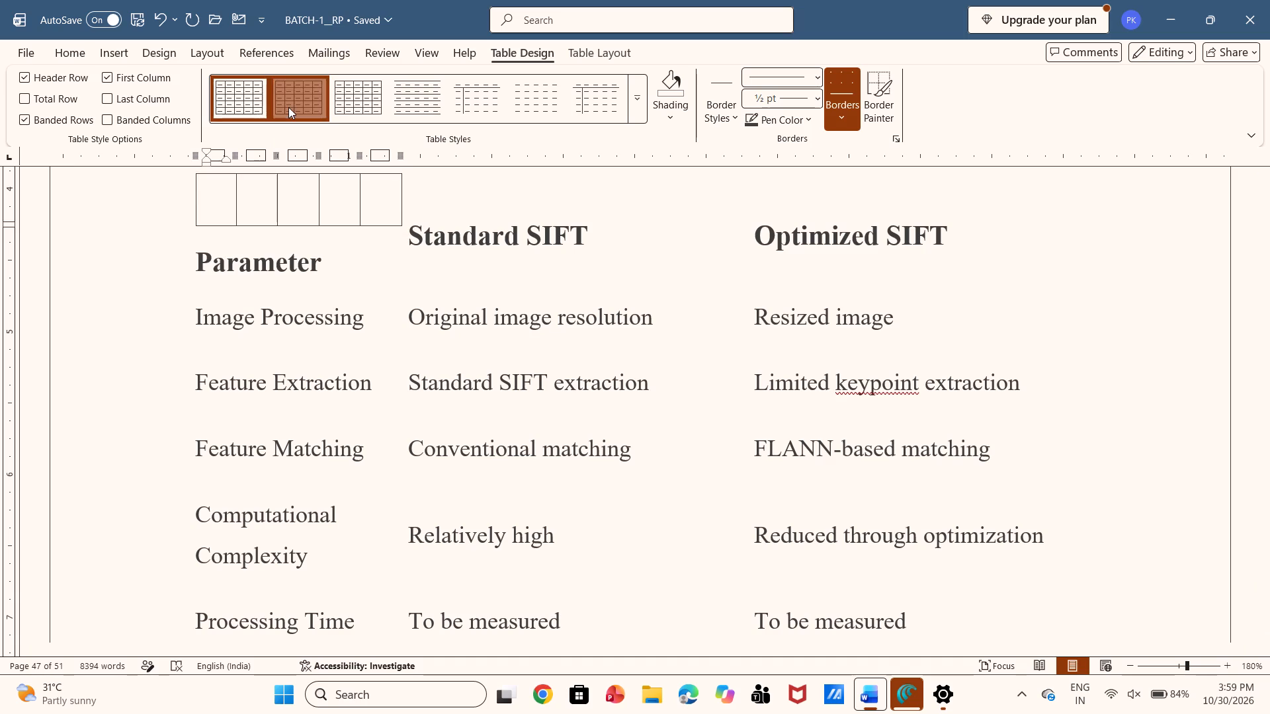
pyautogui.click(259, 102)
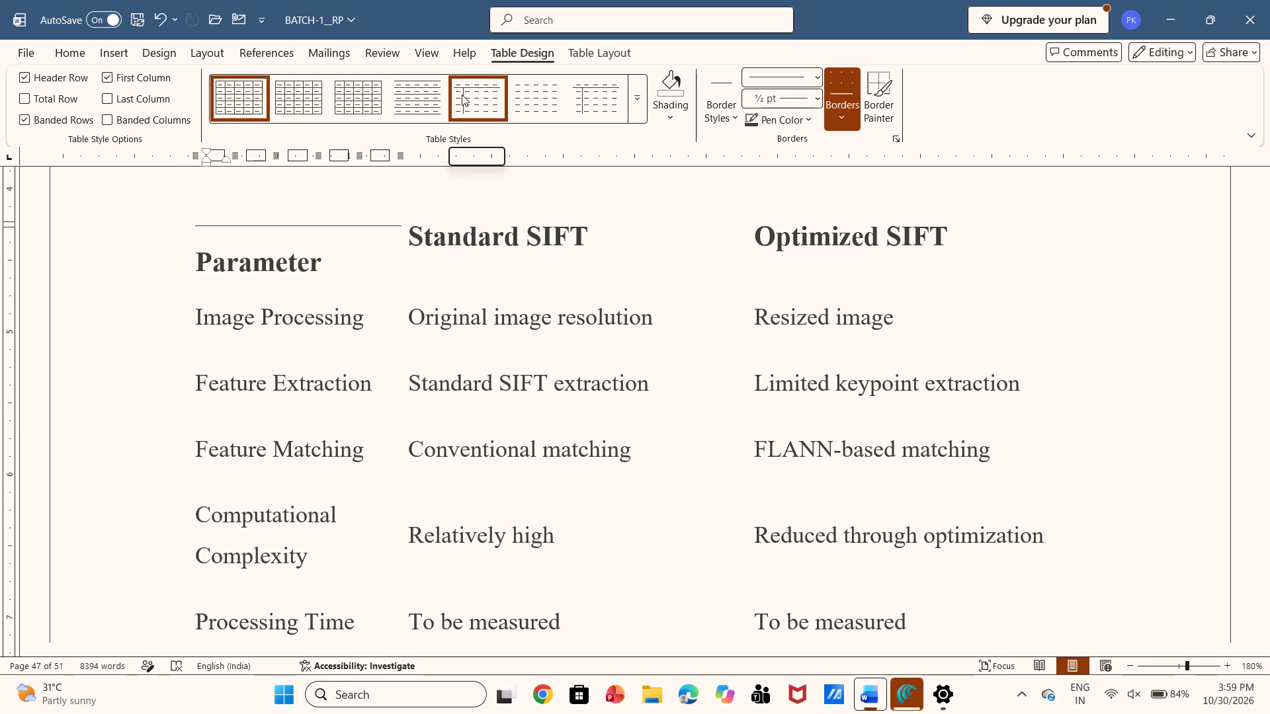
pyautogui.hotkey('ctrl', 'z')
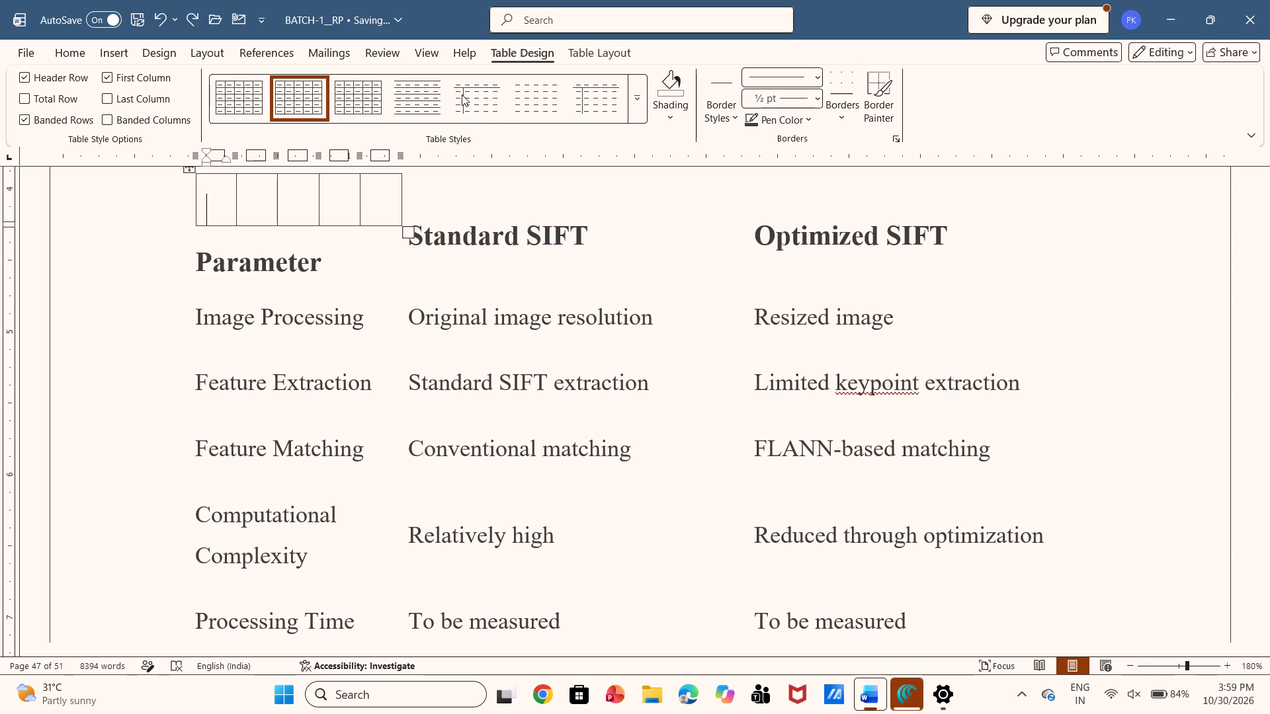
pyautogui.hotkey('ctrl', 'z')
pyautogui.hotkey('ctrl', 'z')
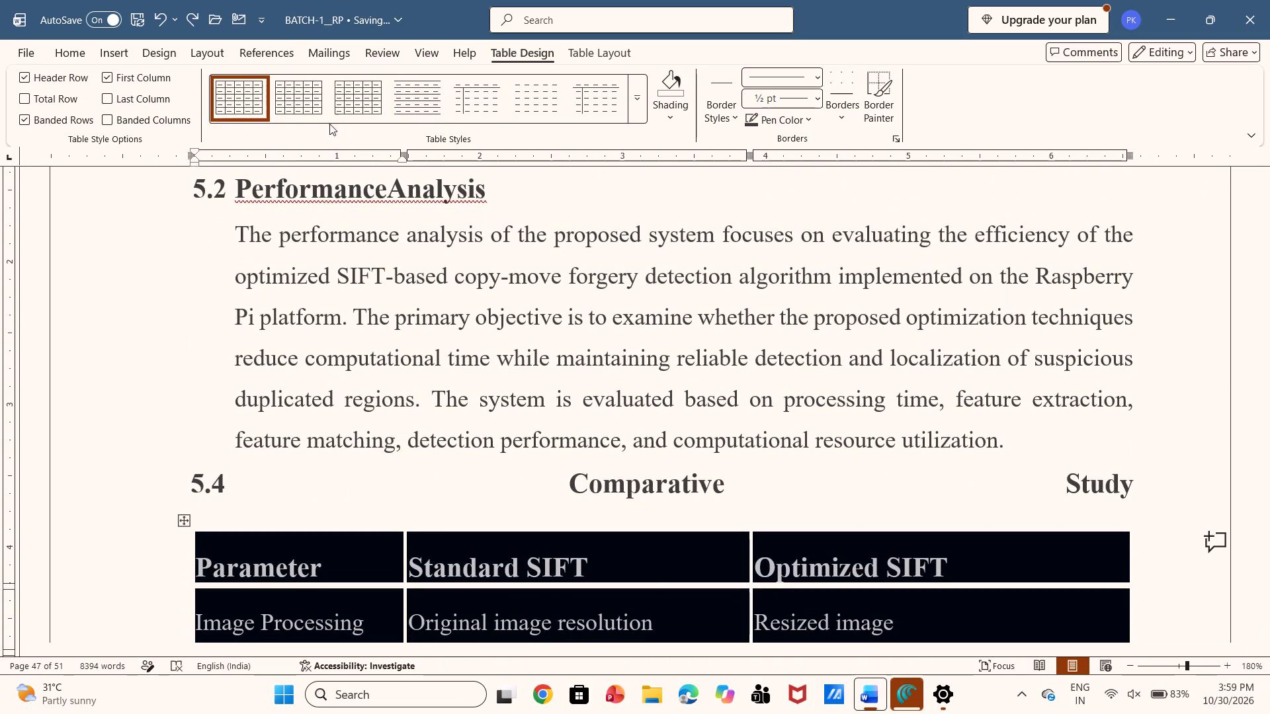
# Apply the bordered grid table style to the whole selected comparison table in section 5.4 and deselect it.
pyautogui.click(161, 58)
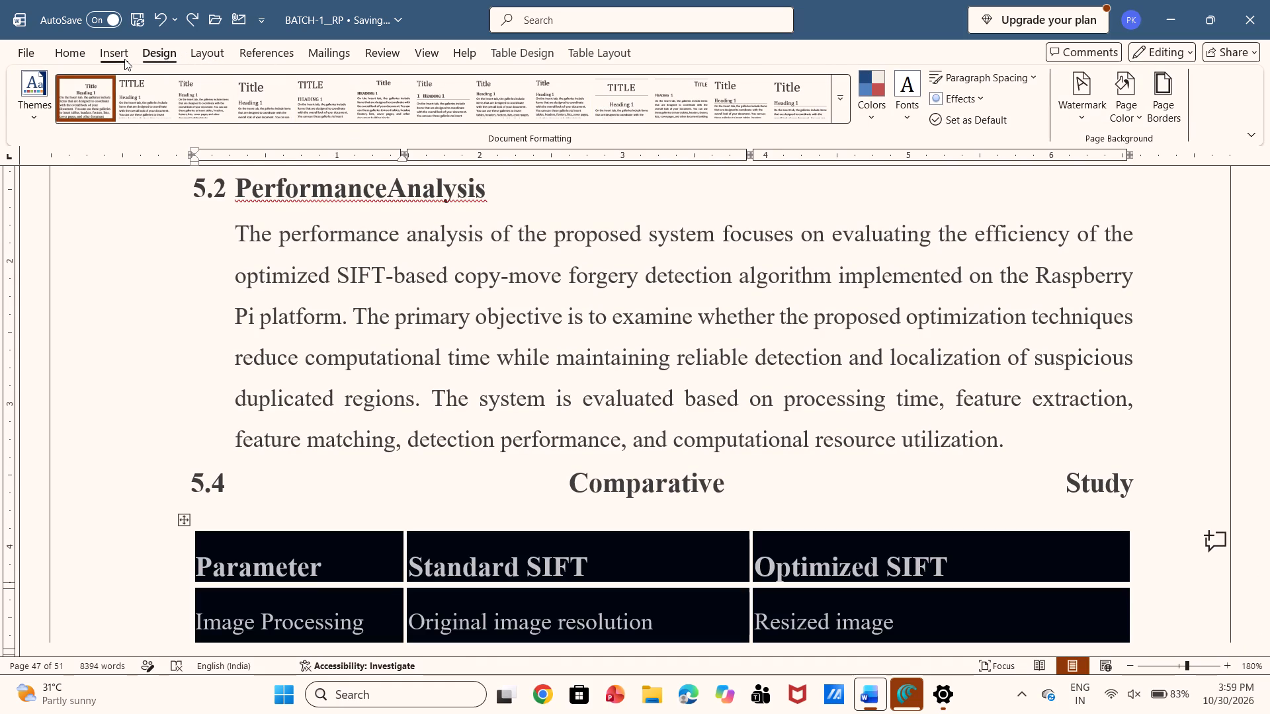
pyautogui.click(221, 51)
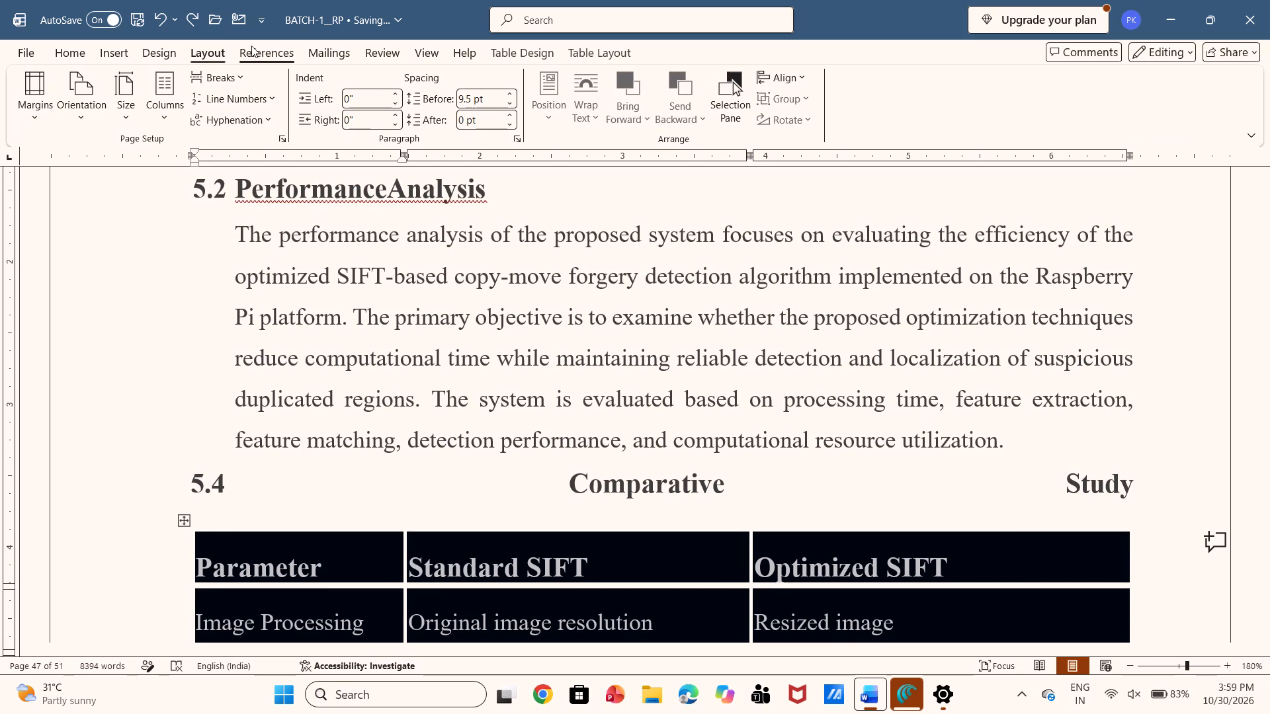
pyautogui.click(524, 44)
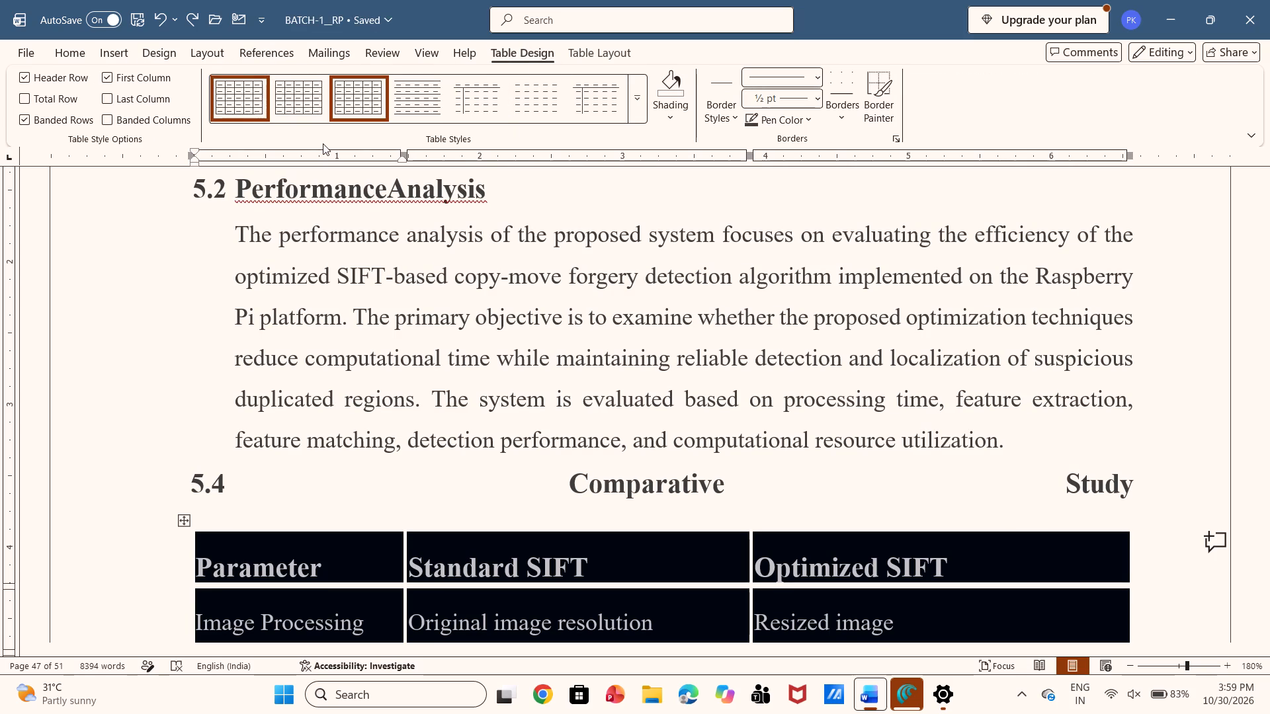
pyautogui.click(237, 95)
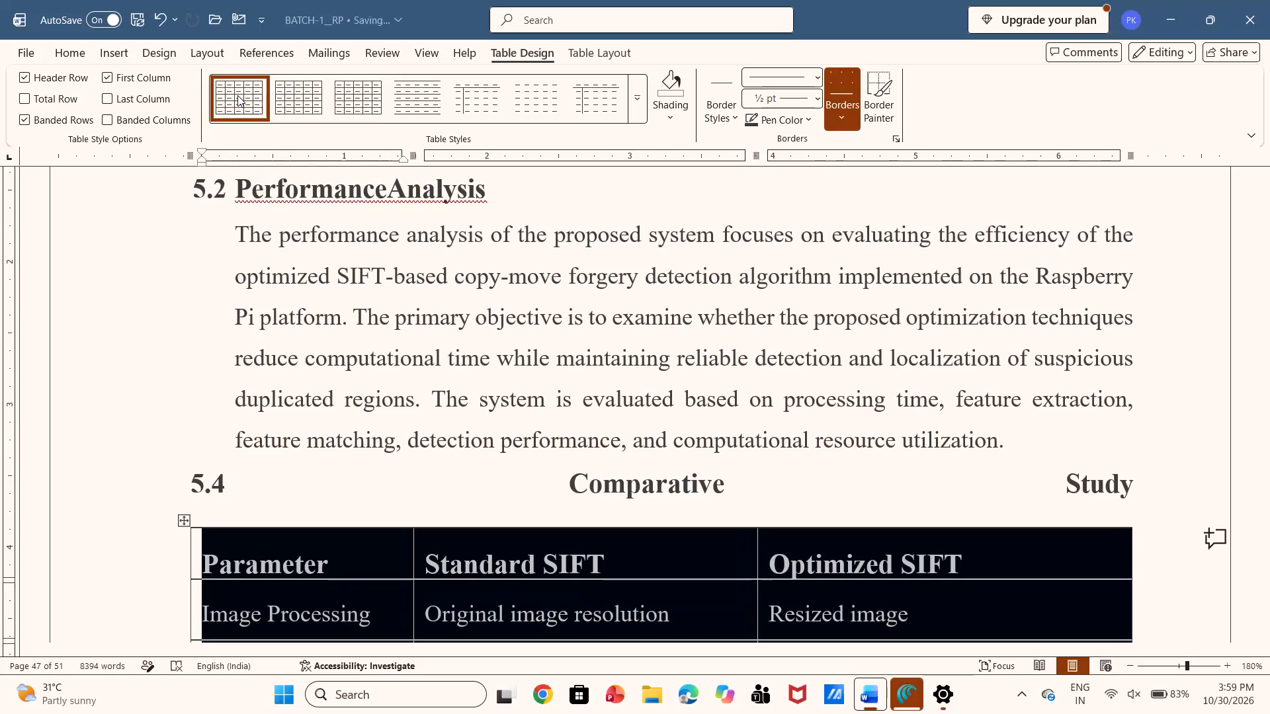
pyautogui.click(175, 564)
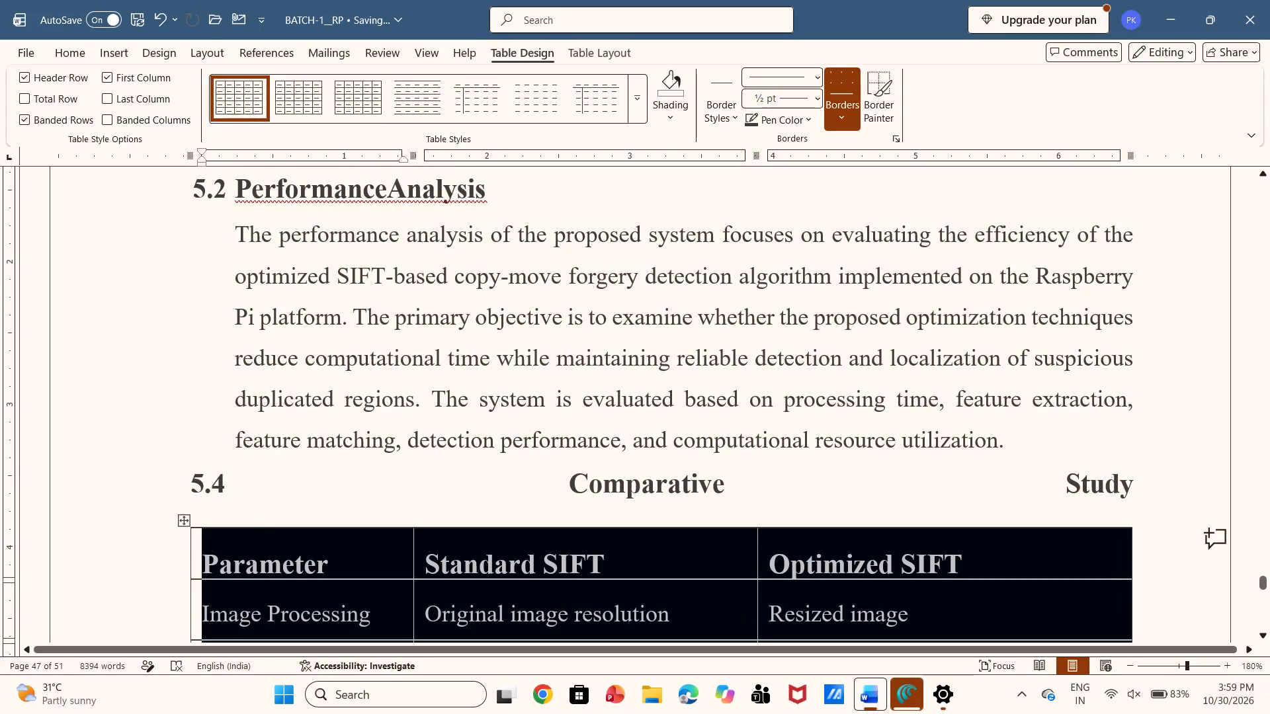
pyautogui.click(316, 512)
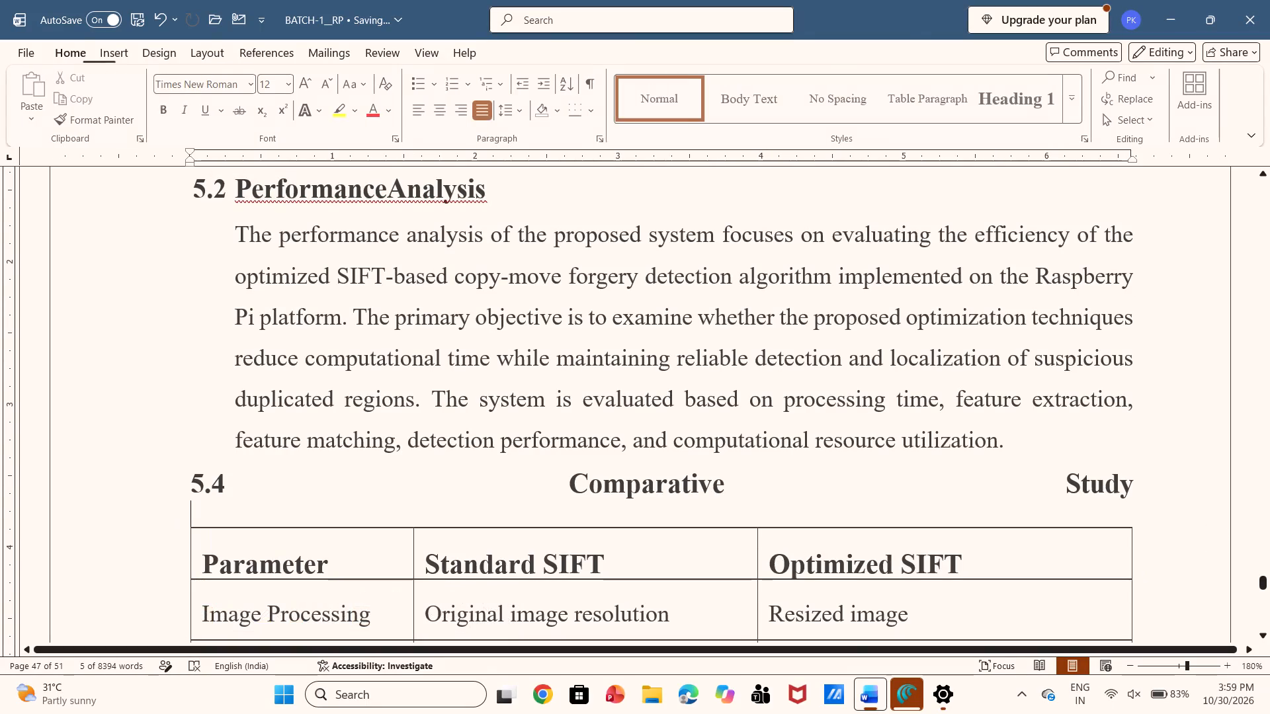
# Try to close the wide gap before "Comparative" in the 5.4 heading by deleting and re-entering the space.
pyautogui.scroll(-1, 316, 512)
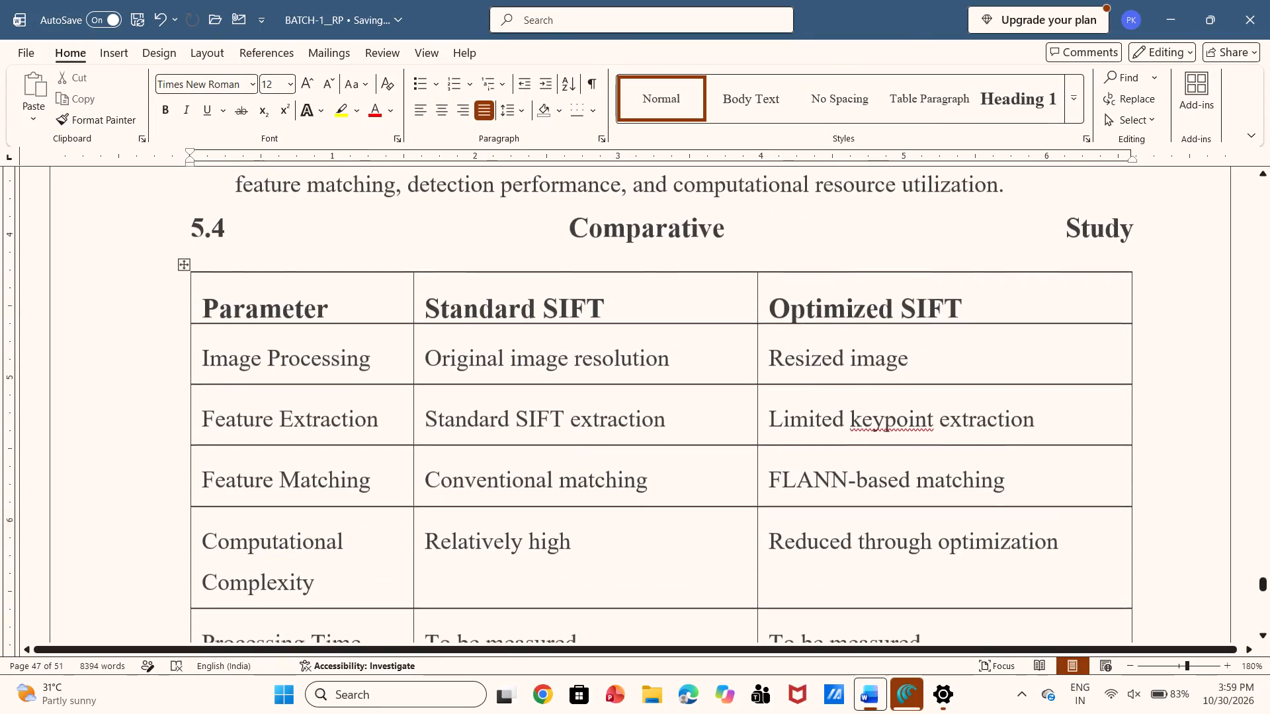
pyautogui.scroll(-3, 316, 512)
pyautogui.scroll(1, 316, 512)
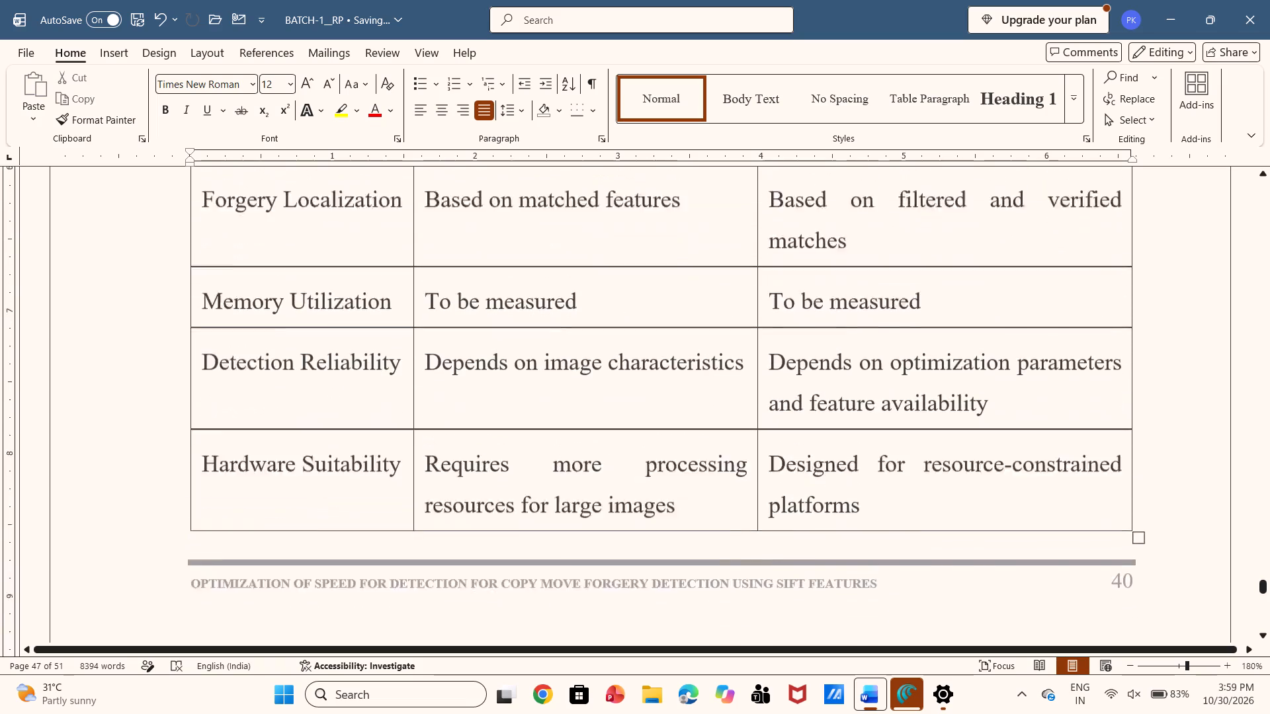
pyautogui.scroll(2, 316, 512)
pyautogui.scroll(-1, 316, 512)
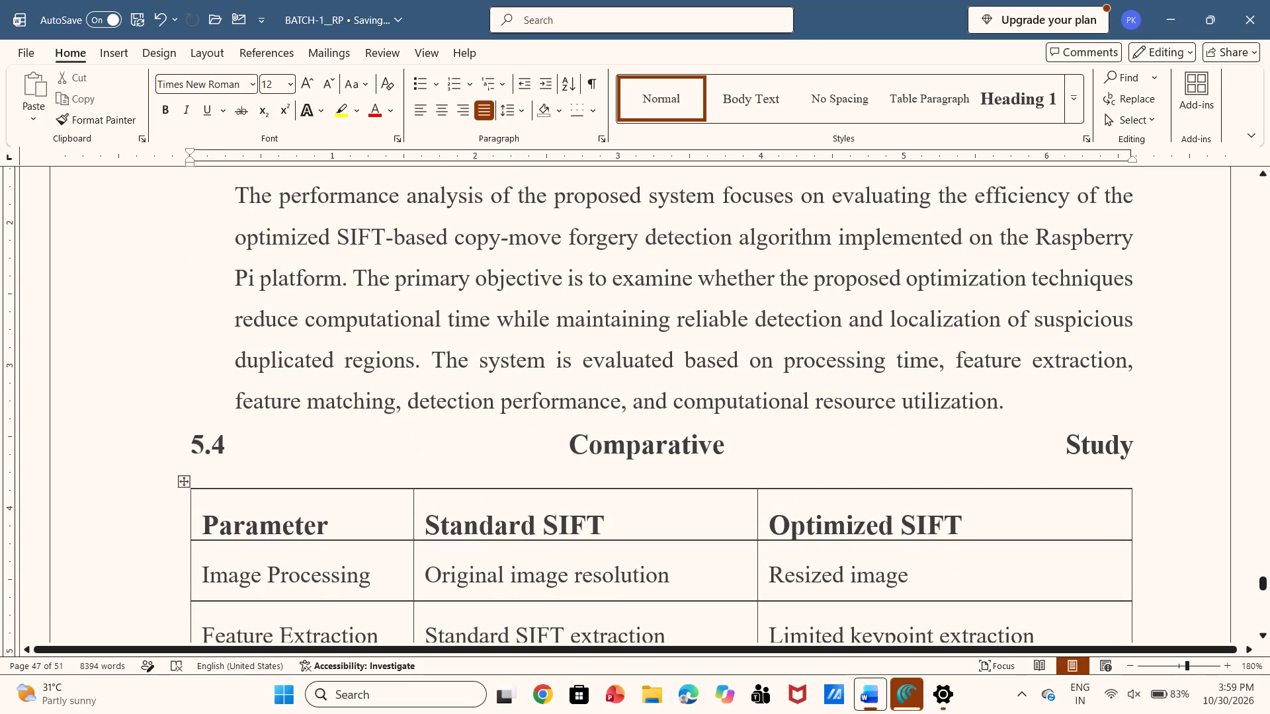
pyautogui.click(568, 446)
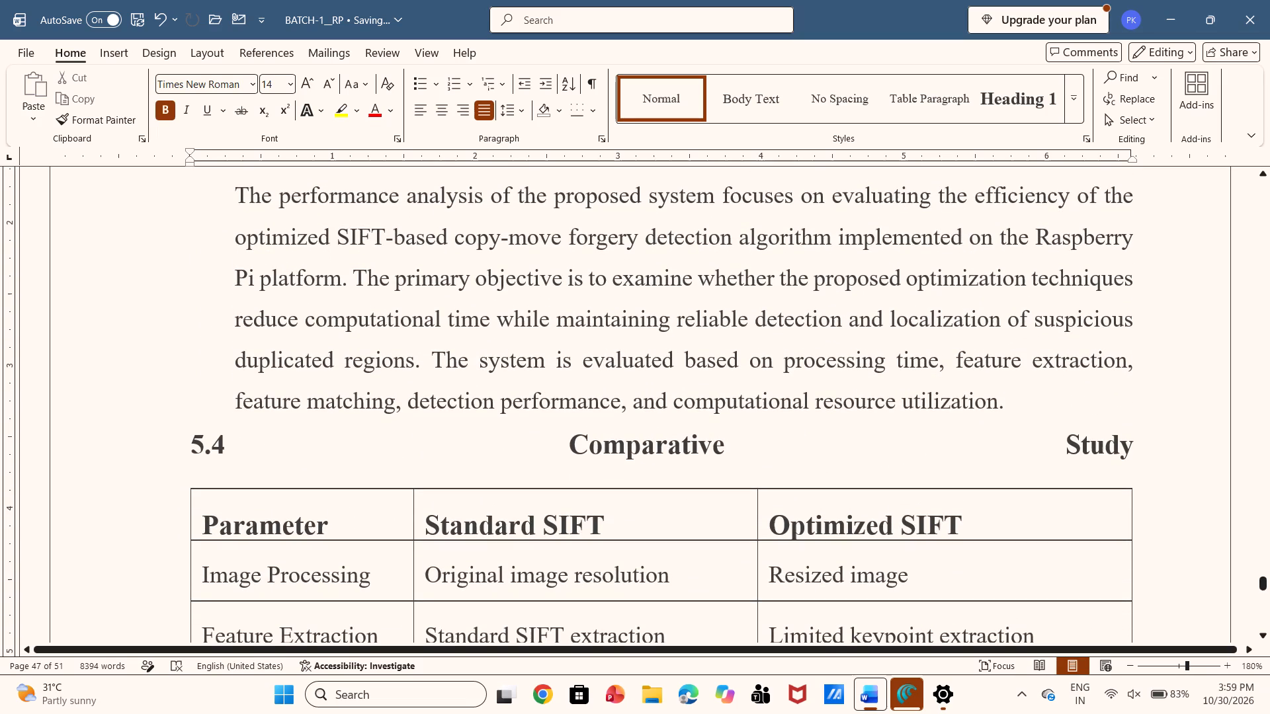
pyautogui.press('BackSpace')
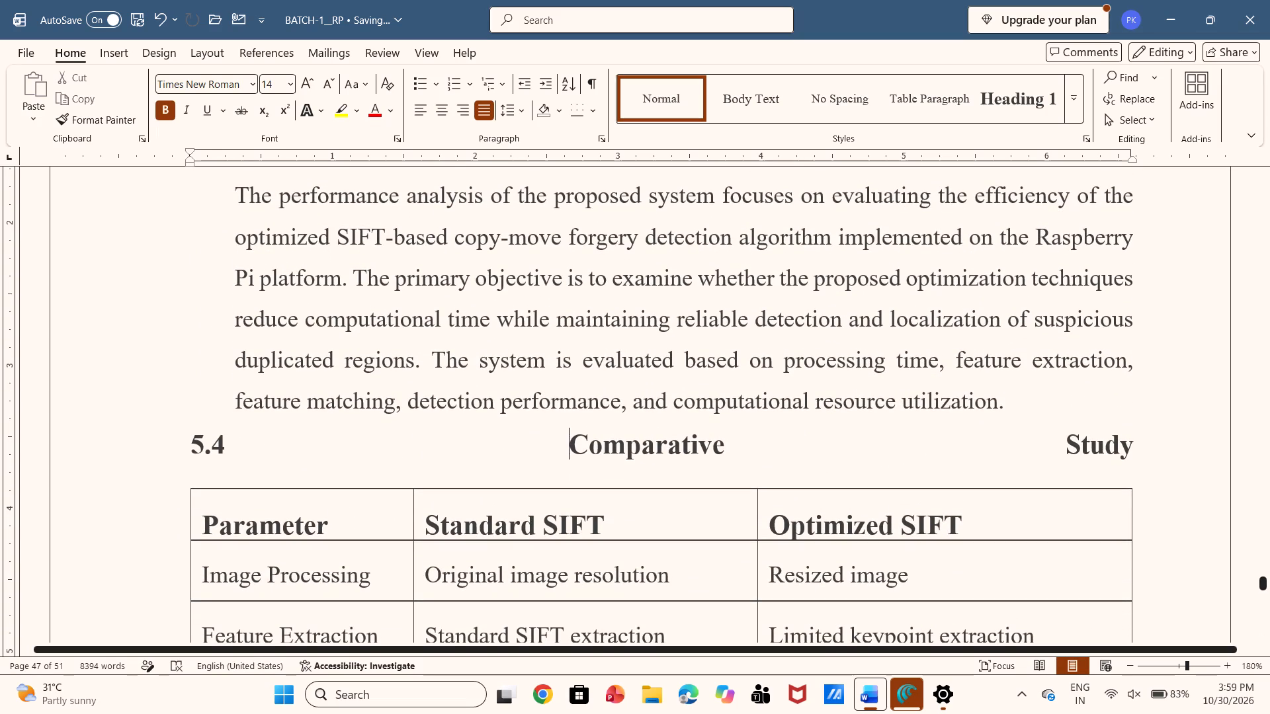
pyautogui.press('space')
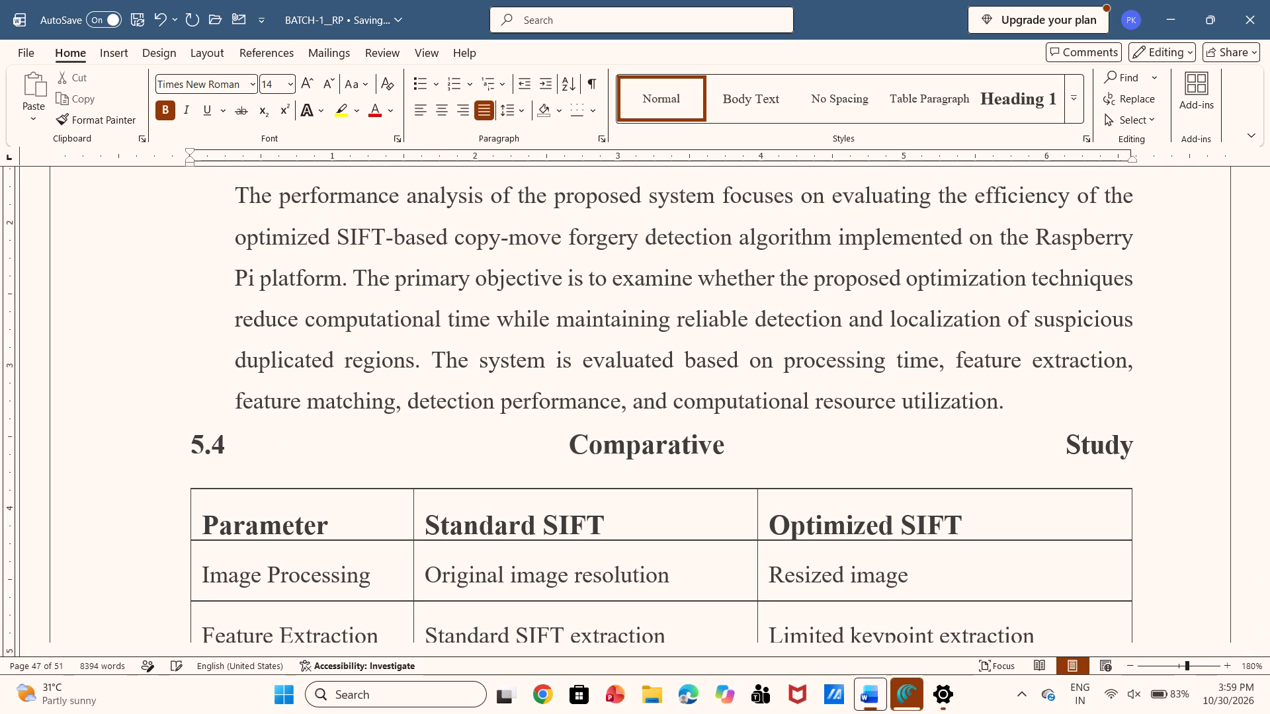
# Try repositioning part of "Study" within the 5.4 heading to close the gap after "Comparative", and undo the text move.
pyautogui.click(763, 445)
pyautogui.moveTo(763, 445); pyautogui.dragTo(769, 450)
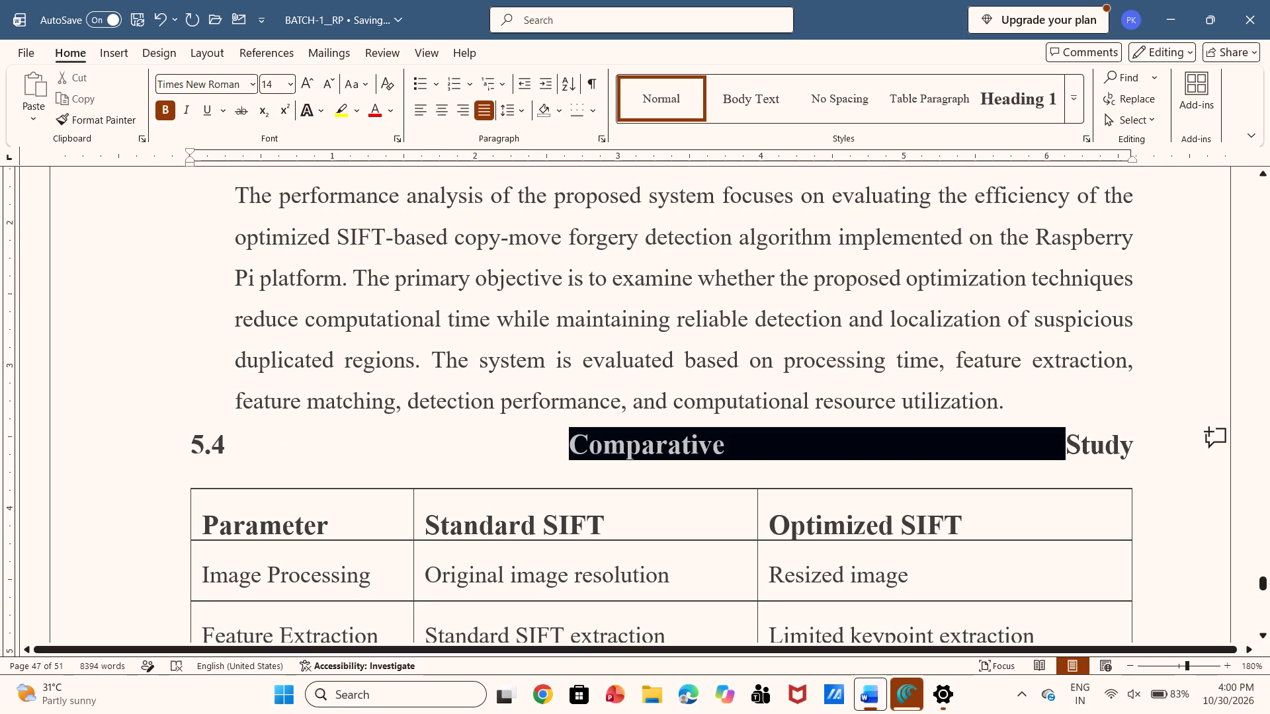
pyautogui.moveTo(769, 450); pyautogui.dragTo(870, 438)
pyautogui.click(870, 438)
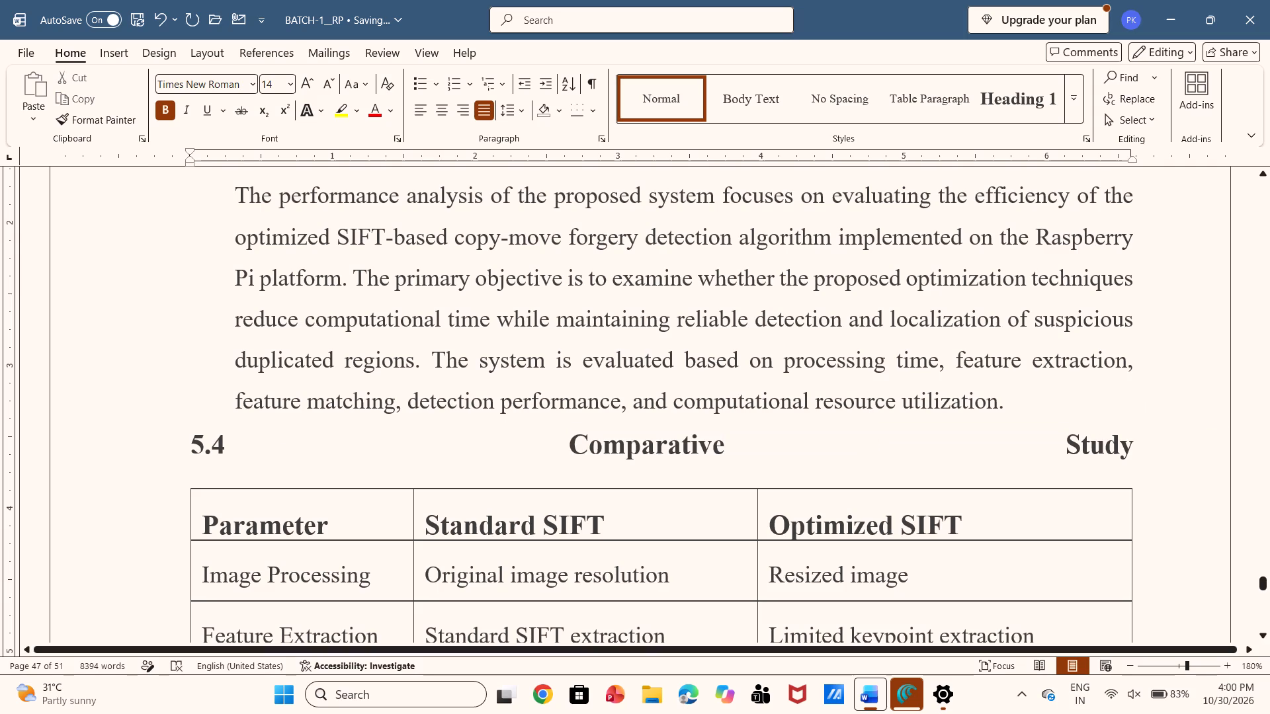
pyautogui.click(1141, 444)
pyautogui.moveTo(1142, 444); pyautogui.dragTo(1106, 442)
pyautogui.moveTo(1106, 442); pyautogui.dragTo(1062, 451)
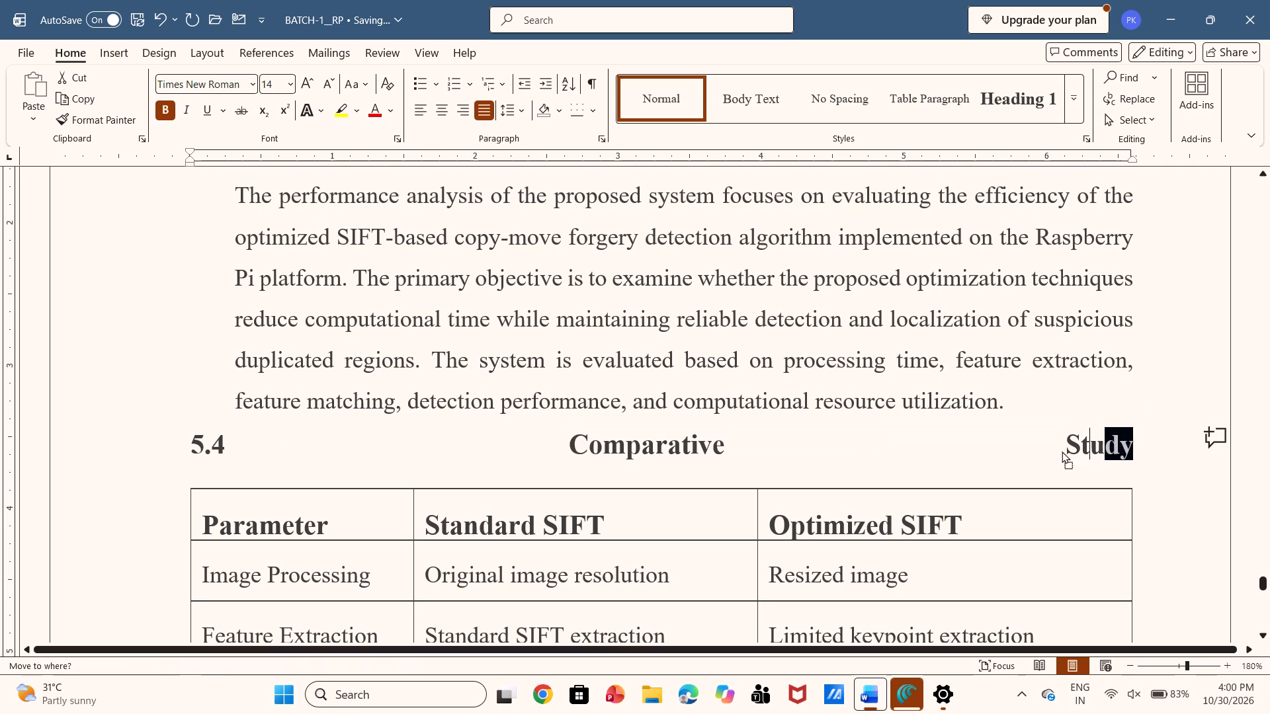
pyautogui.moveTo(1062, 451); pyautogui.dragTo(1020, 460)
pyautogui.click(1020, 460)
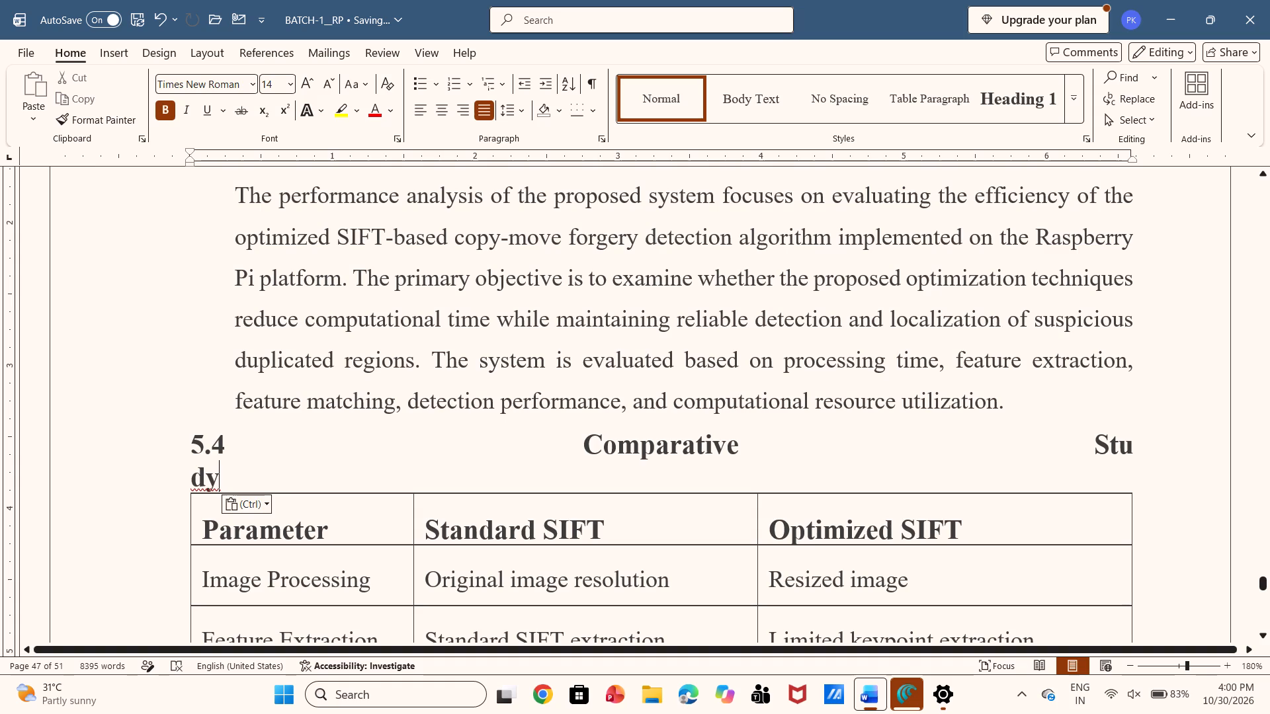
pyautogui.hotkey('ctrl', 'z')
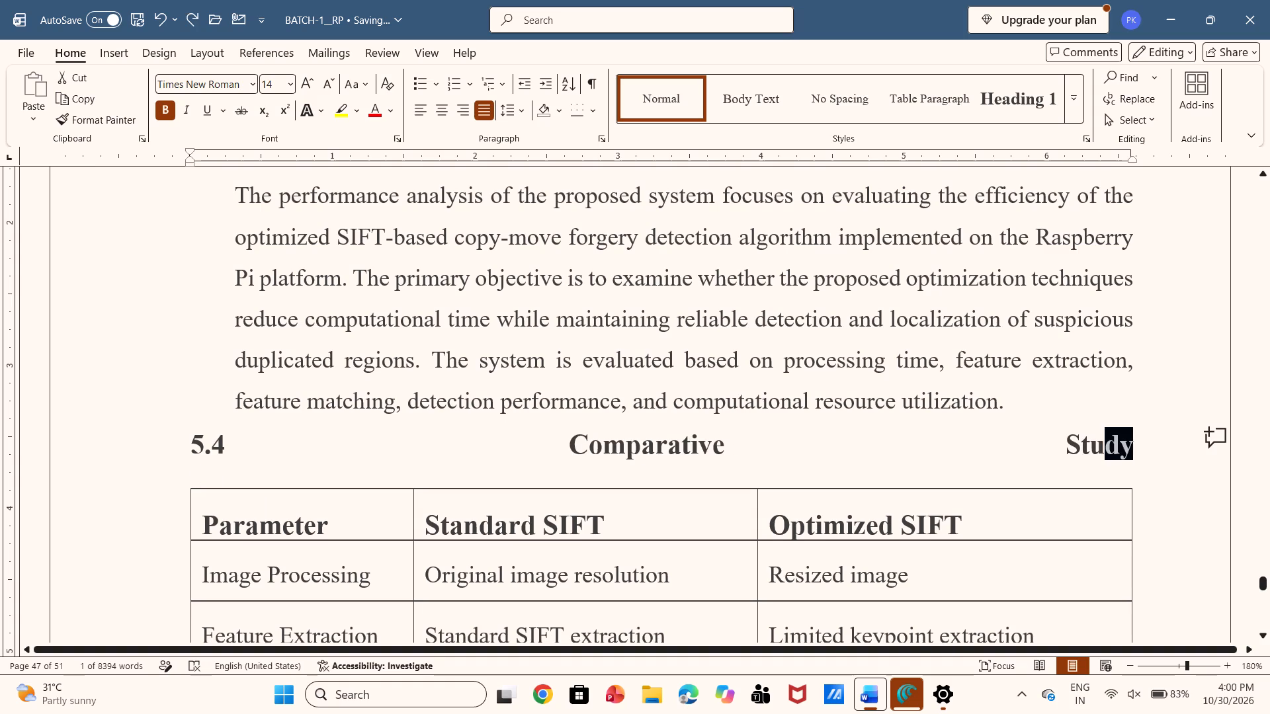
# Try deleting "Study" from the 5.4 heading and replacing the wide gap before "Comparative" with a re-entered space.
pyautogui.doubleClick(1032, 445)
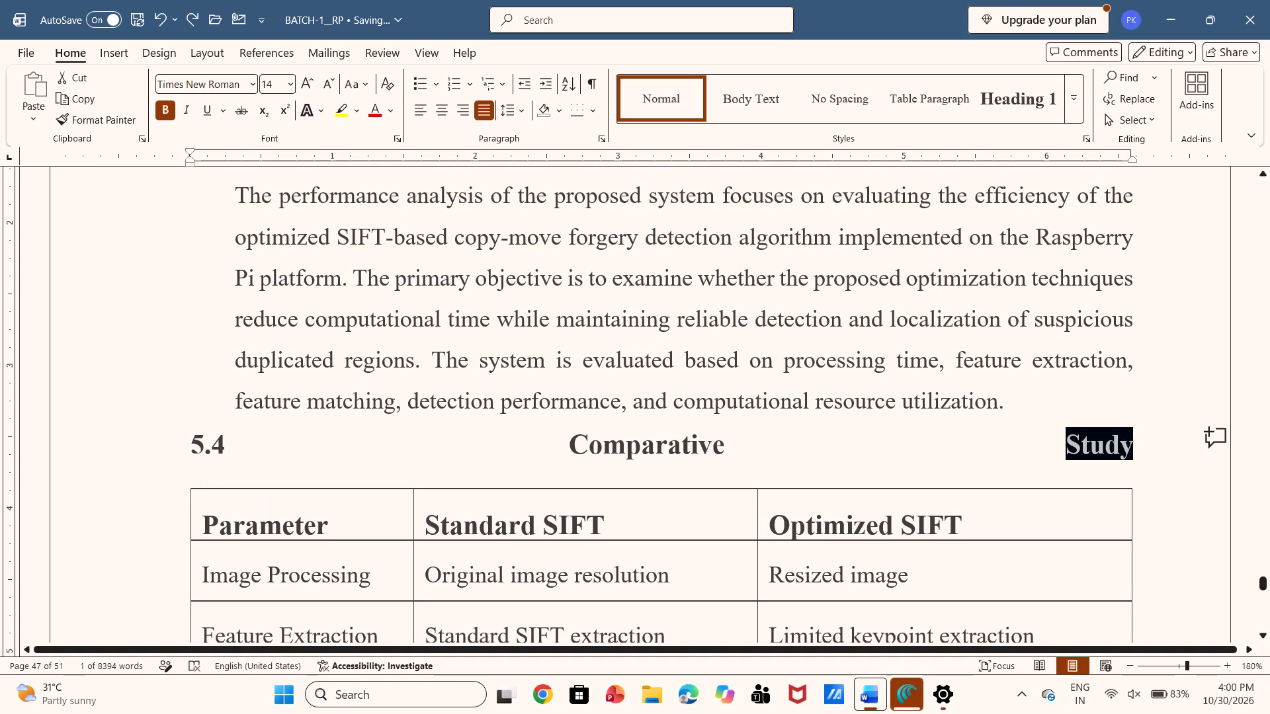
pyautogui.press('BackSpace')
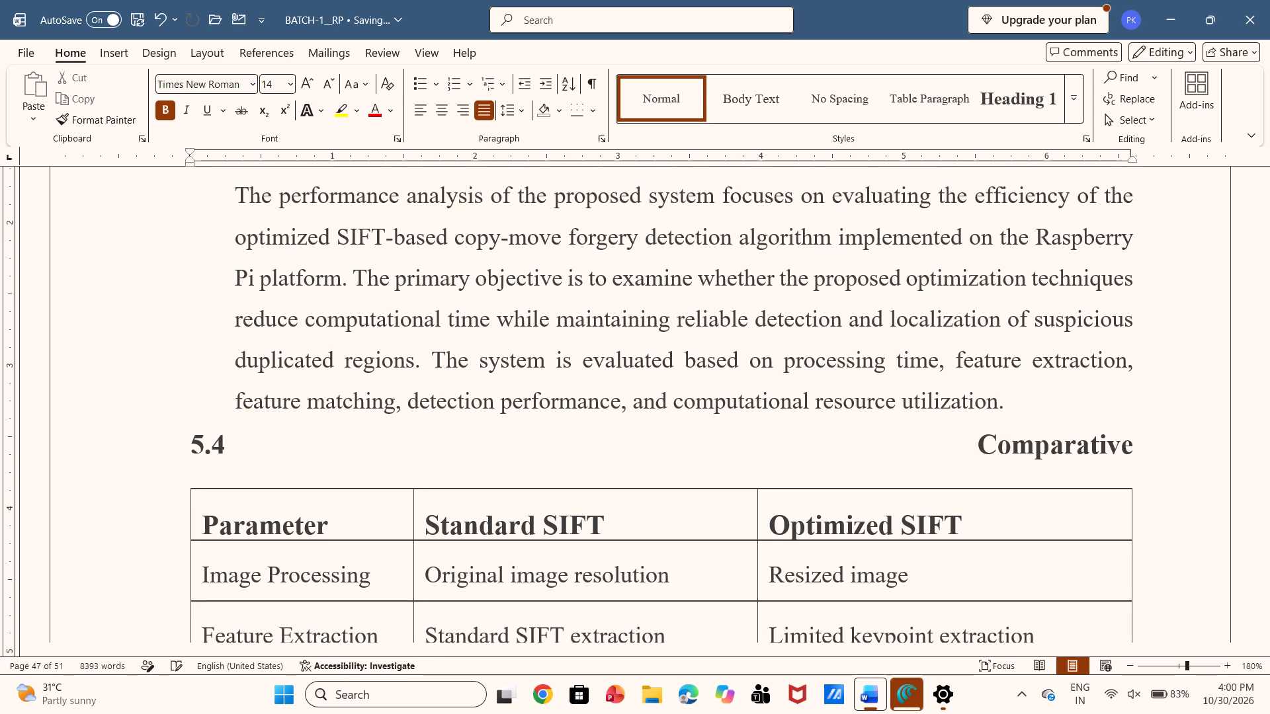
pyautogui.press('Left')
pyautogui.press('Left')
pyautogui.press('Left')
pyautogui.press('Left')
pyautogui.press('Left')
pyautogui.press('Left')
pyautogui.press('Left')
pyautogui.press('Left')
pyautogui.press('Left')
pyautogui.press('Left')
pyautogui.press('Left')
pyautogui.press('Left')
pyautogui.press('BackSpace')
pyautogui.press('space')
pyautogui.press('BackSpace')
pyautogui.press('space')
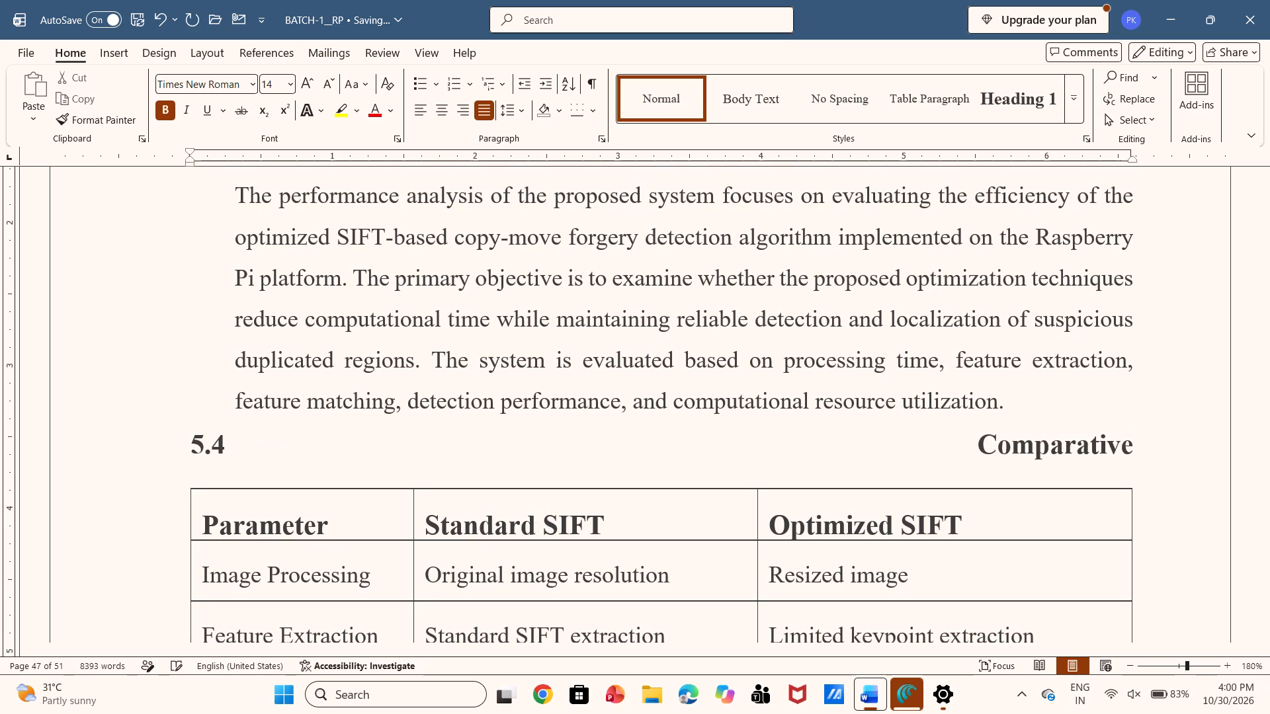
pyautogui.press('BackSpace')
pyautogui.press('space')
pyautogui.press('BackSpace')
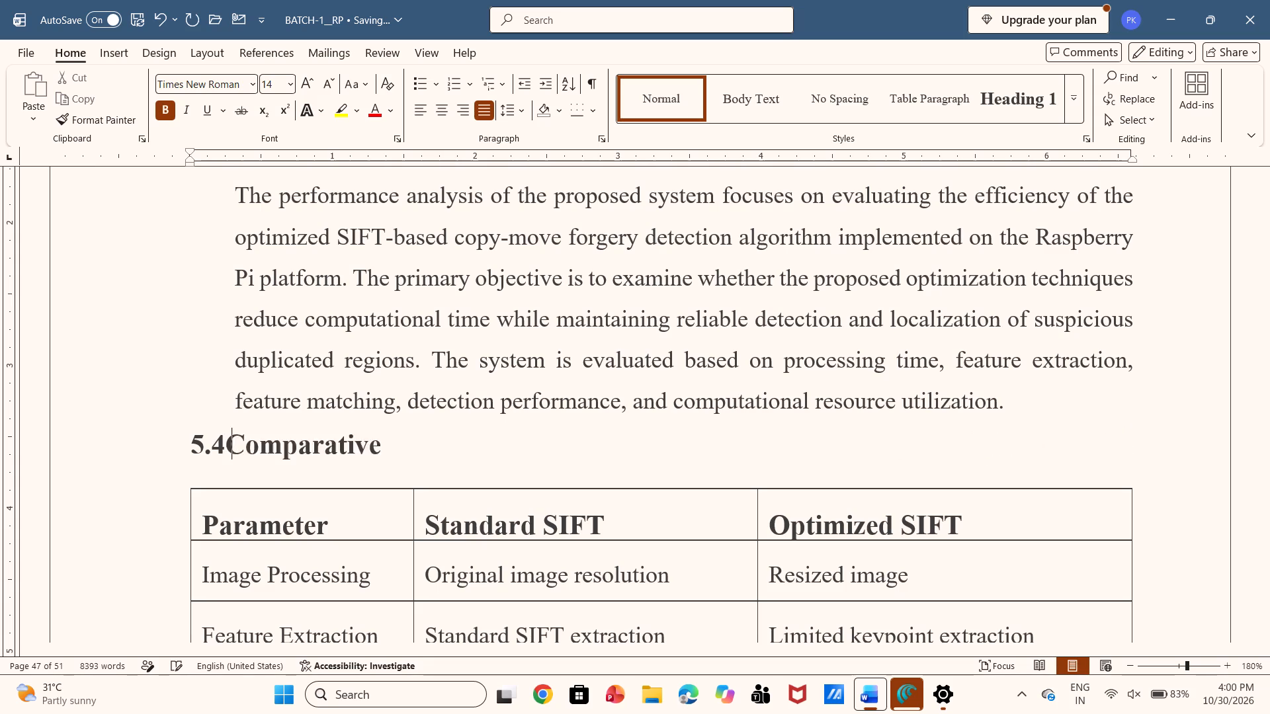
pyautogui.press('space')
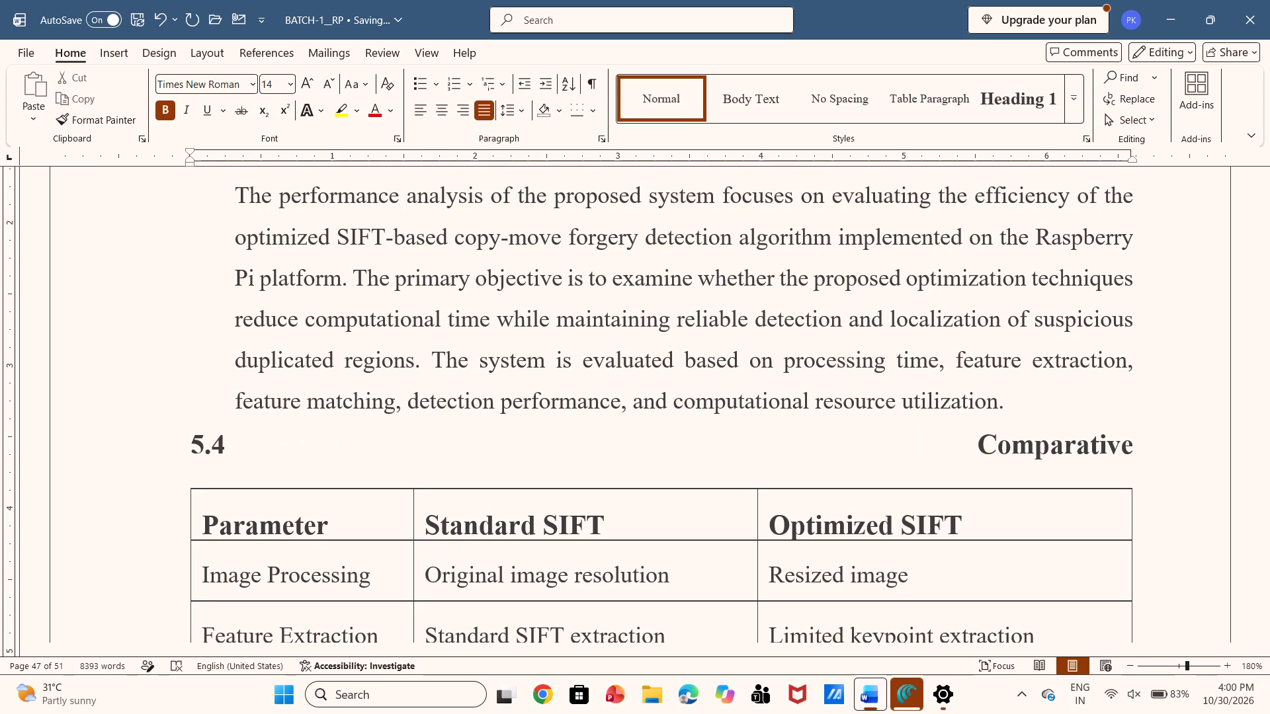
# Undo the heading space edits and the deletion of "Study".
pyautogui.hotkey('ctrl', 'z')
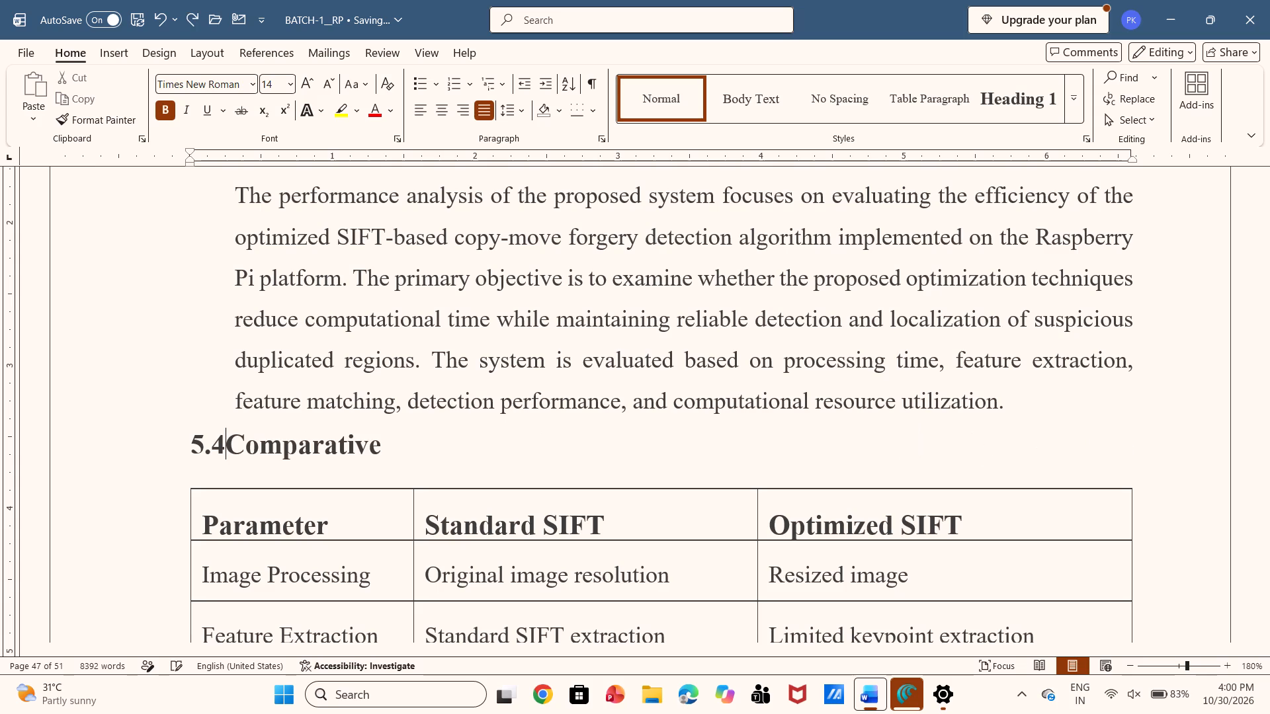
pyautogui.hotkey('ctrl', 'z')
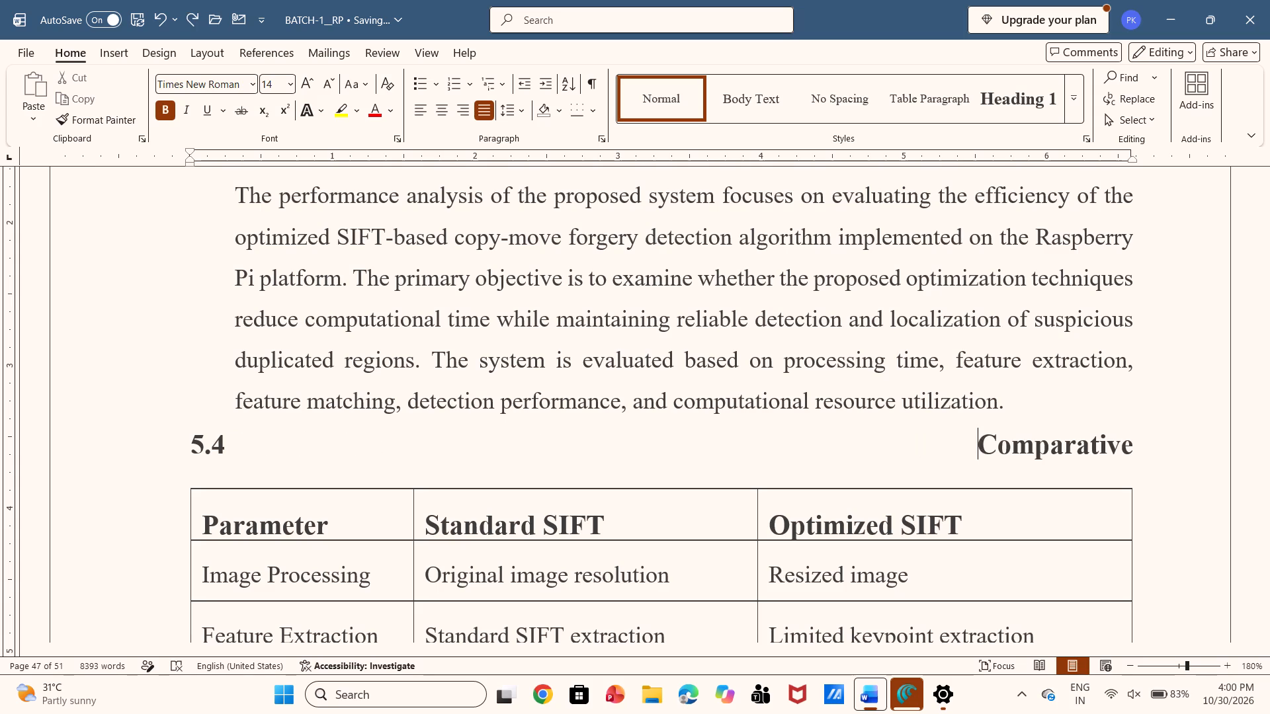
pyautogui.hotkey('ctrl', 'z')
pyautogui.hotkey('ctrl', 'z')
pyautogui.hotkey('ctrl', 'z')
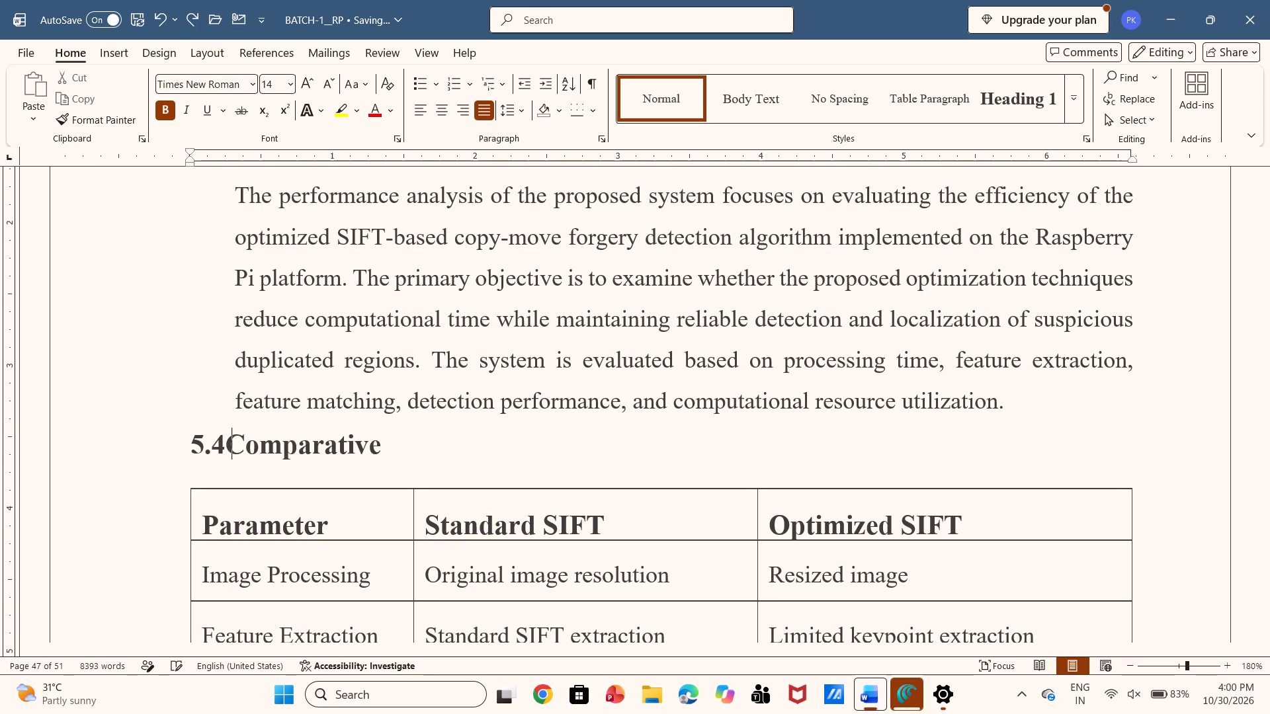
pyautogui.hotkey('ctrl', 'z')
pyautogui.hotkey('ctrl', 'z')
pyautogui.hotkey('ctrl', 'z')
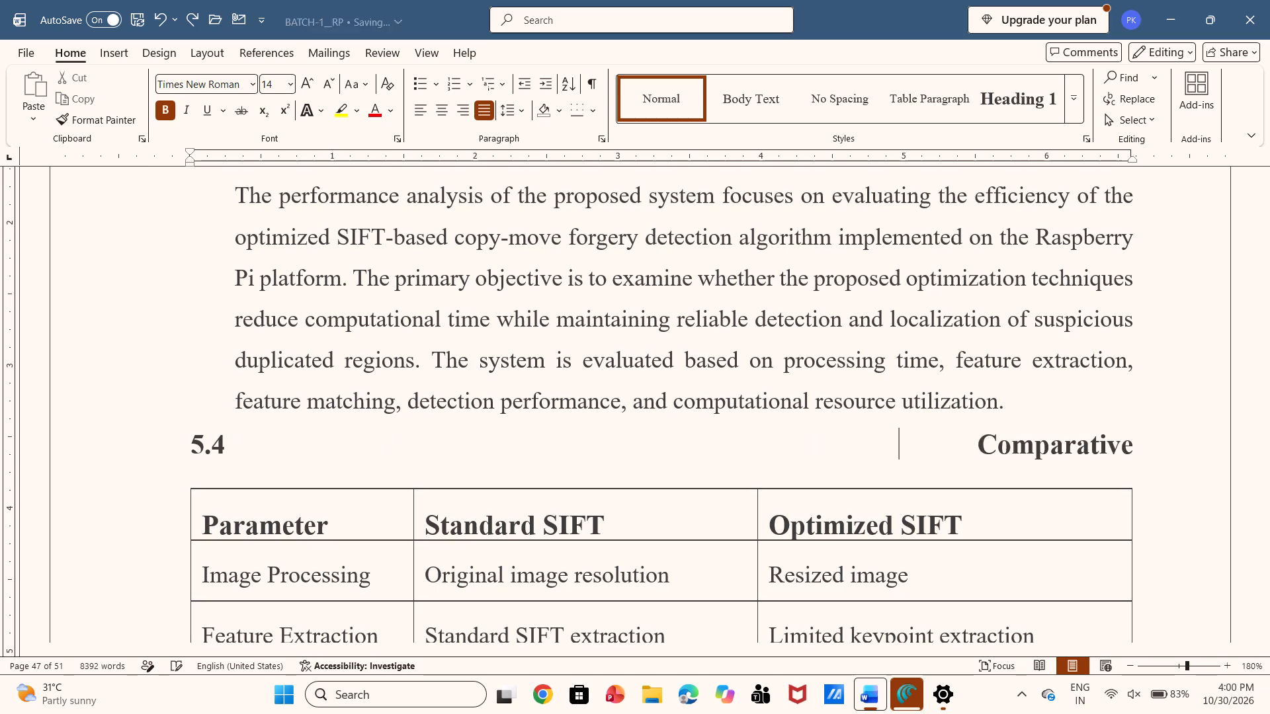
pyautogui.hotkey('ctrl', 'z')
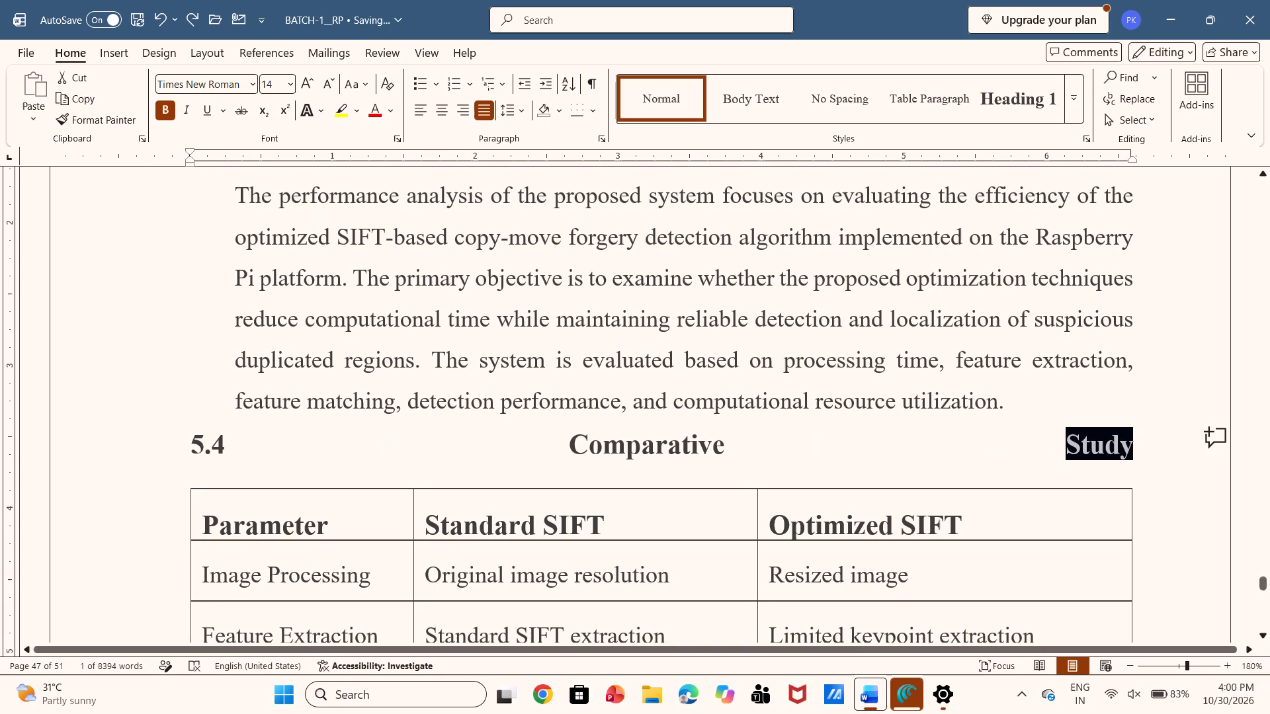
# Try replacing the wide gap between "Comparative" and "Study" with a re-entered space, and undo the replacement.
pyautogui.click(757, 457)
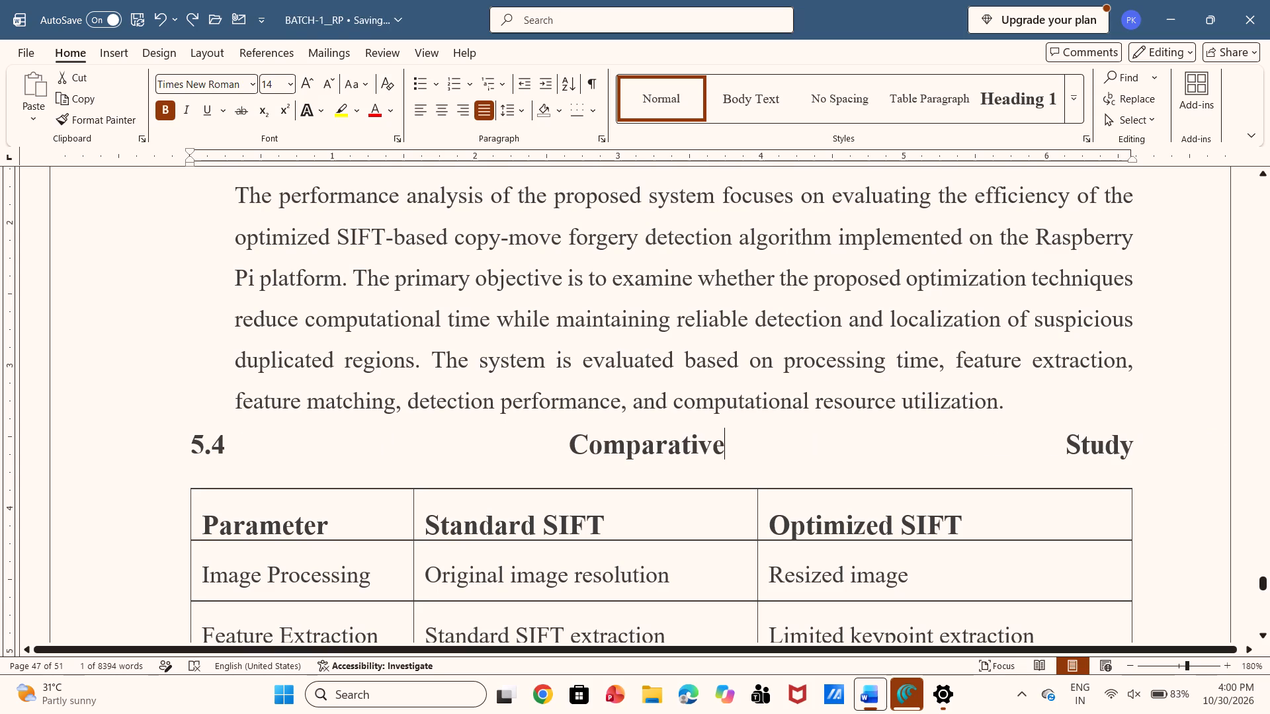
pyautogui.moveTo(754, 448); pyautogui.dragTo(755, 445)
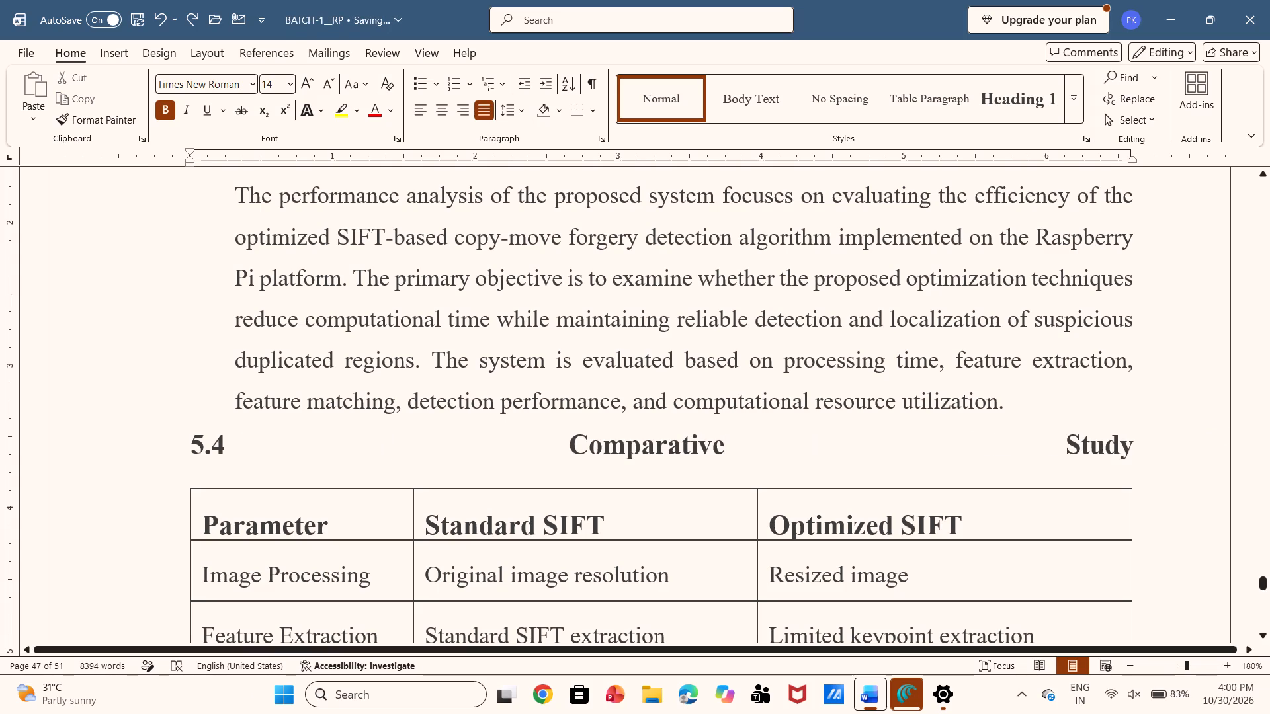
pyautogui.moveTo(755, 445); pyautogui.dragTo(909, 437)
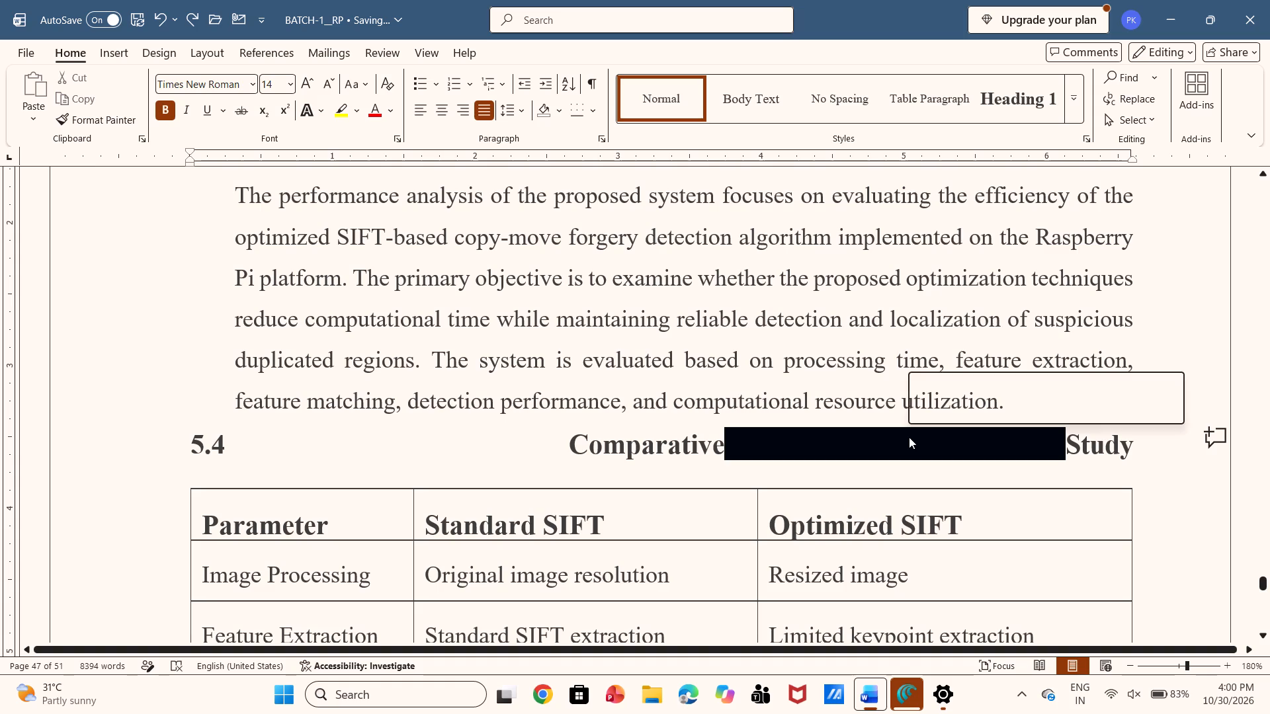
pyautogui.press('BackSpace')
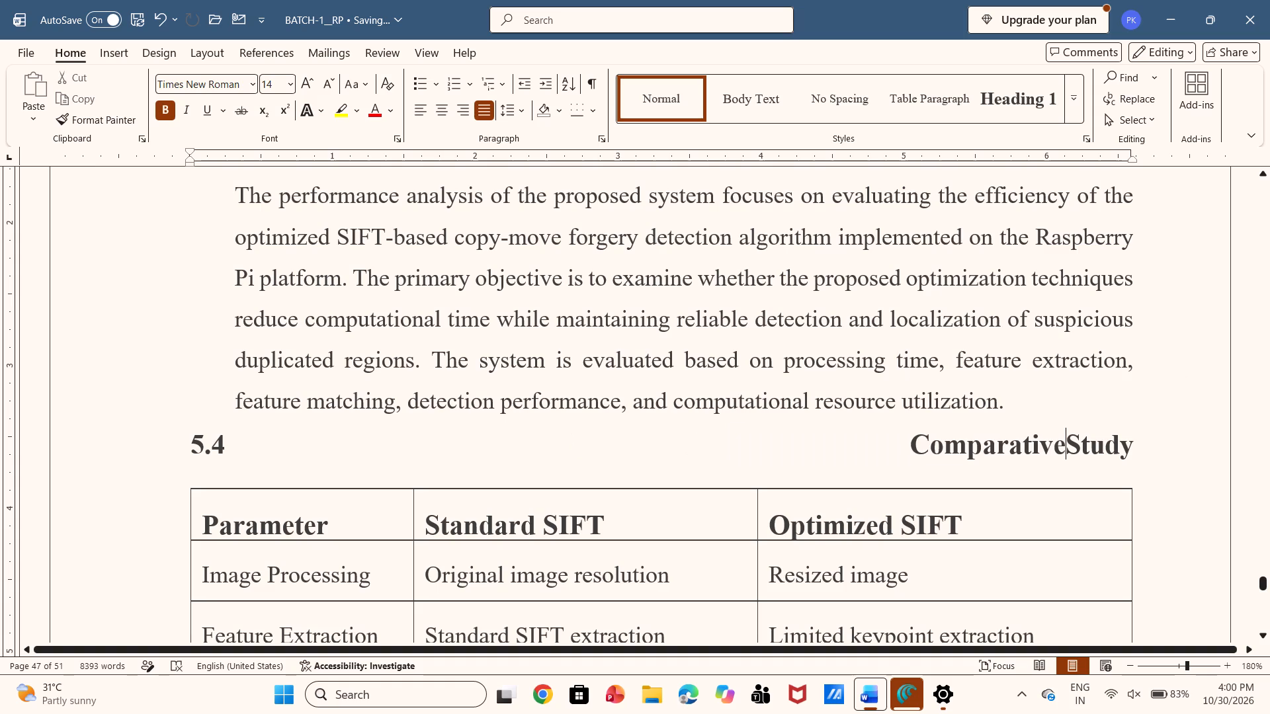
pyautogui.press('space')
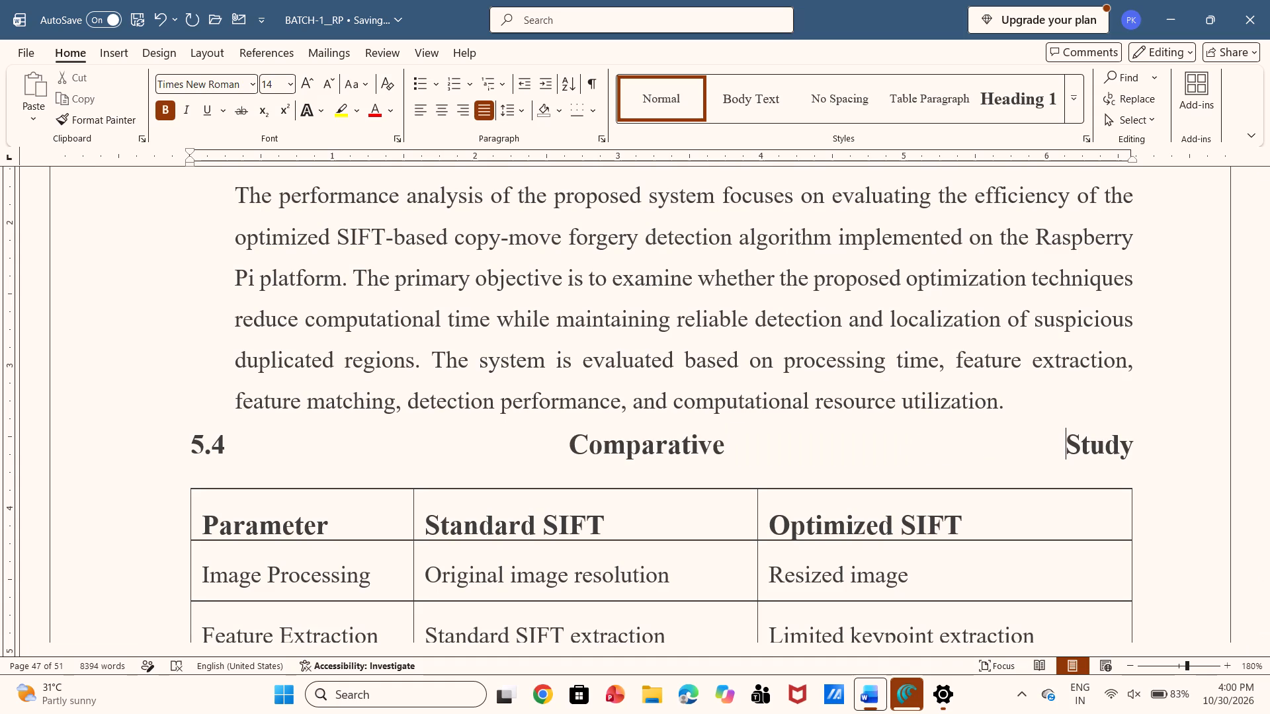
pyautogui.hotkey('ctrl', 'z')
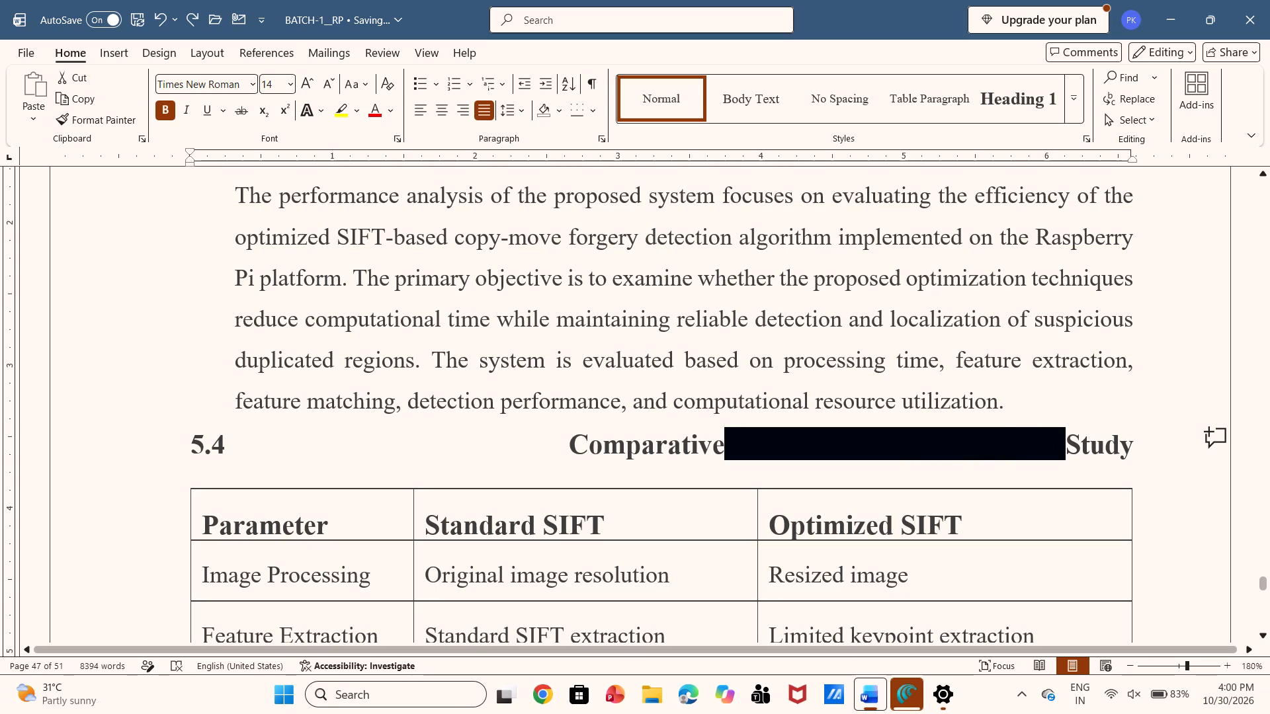
# Remove the gaps around "Comparative" in the section heading so it reads "5.4ComparativeStudy".
pyautogui.press('BackSpace')
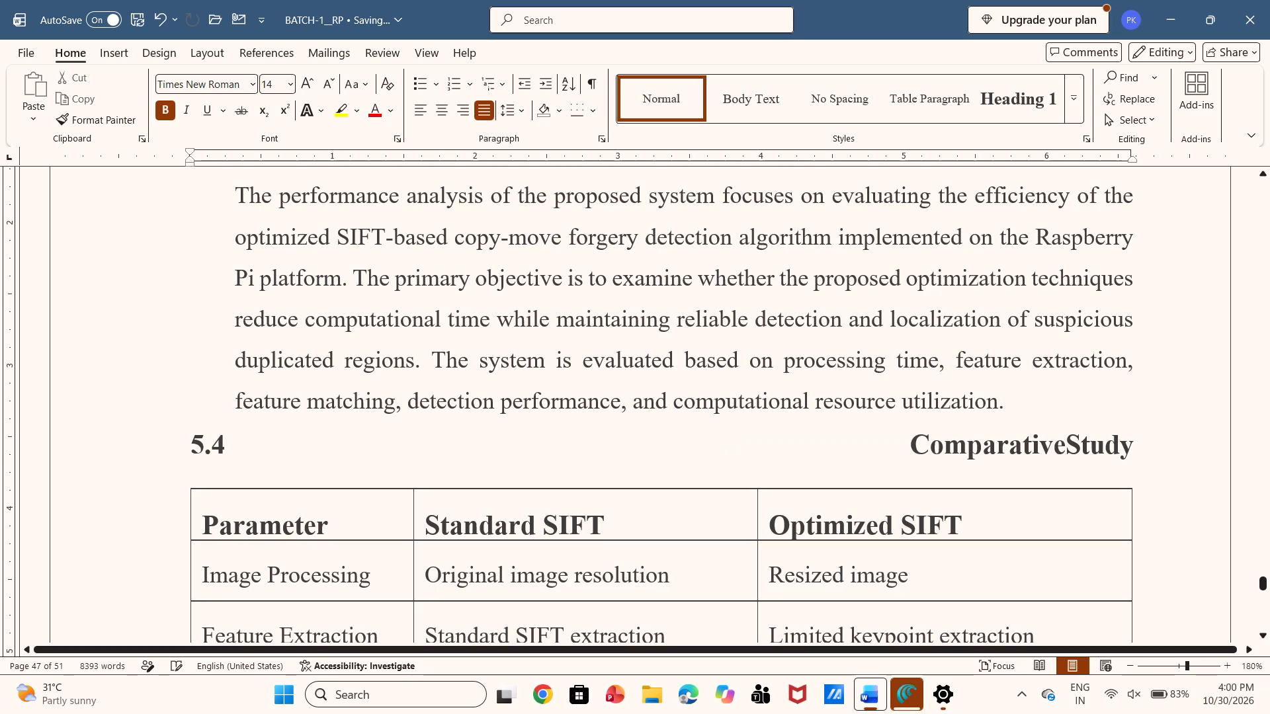
pyautogui.click(908, 444)
pyautogui.press('BackSpace')
pyautogui.press('space')
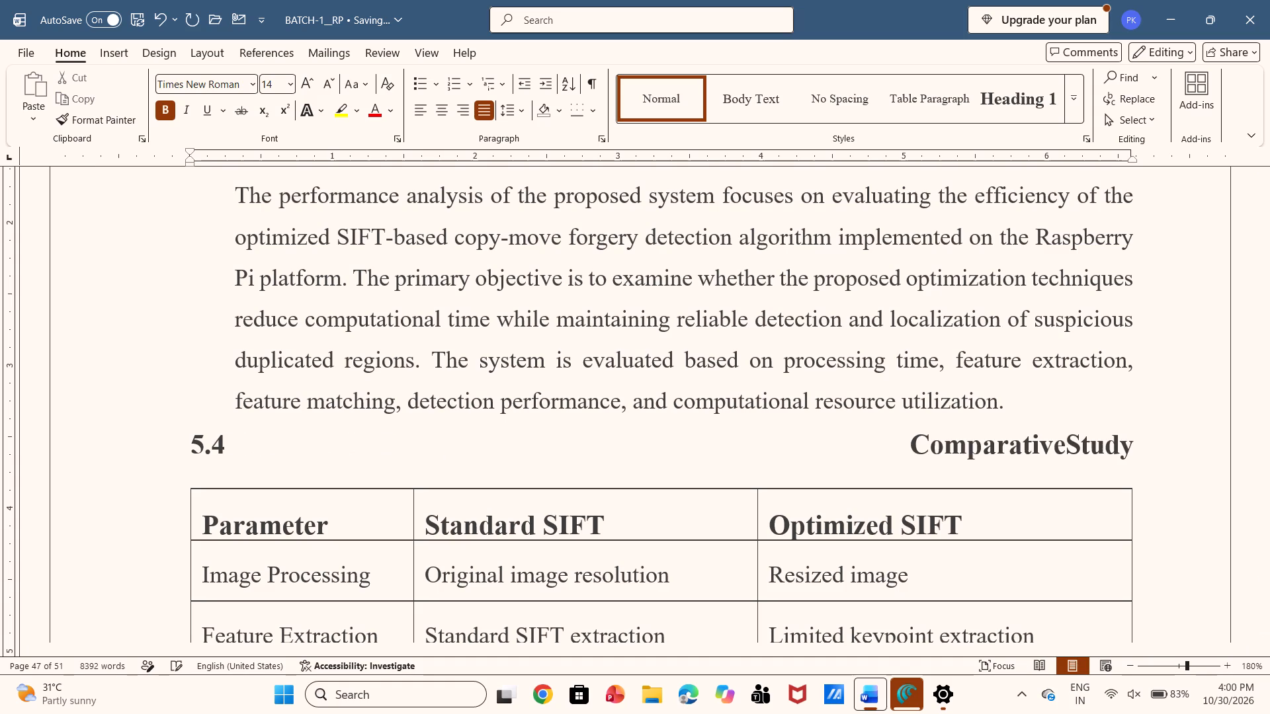
pyautogui.press('BackSpace')
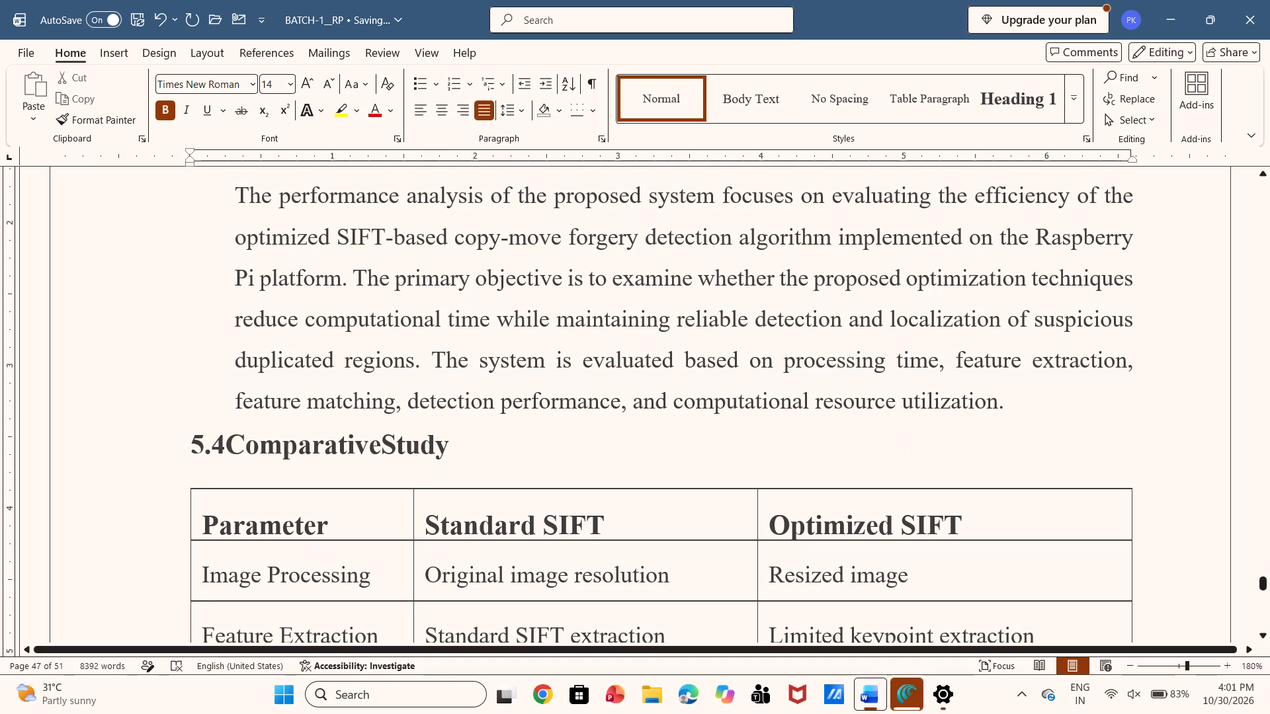
# Delete the word "Study" from the end of the 5.4 heading.
pyautogui.click(450, 451)
pyautogui.press('BackSpace')
pyautogui.press('BackSpace')
pyautogui.press('BackSpace')
pyautogui.press('BackSpace')
pyautogui.press('BackSpace')
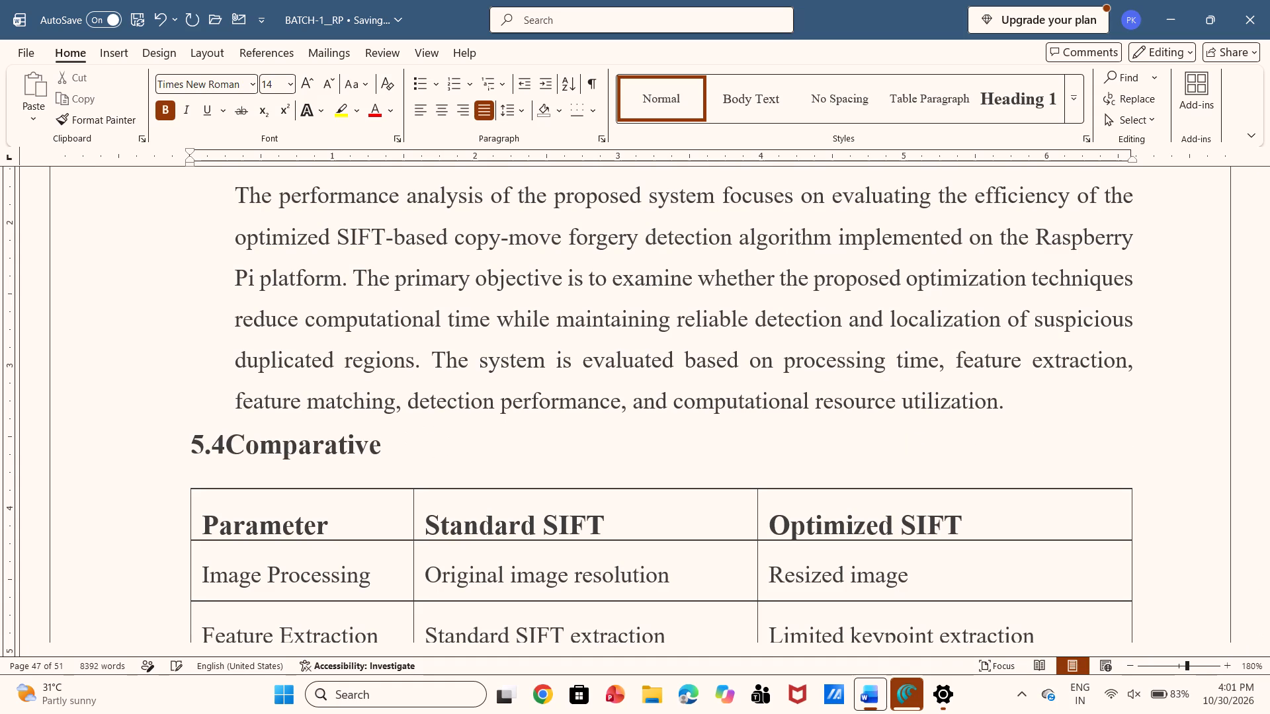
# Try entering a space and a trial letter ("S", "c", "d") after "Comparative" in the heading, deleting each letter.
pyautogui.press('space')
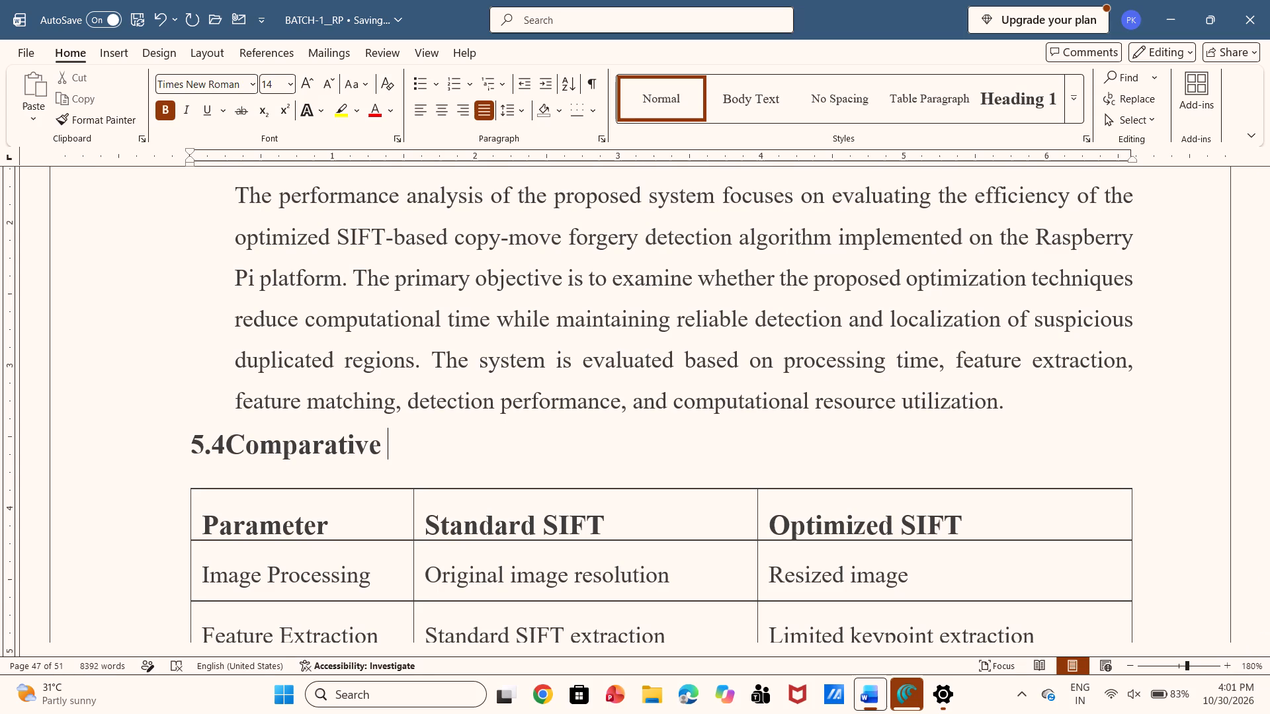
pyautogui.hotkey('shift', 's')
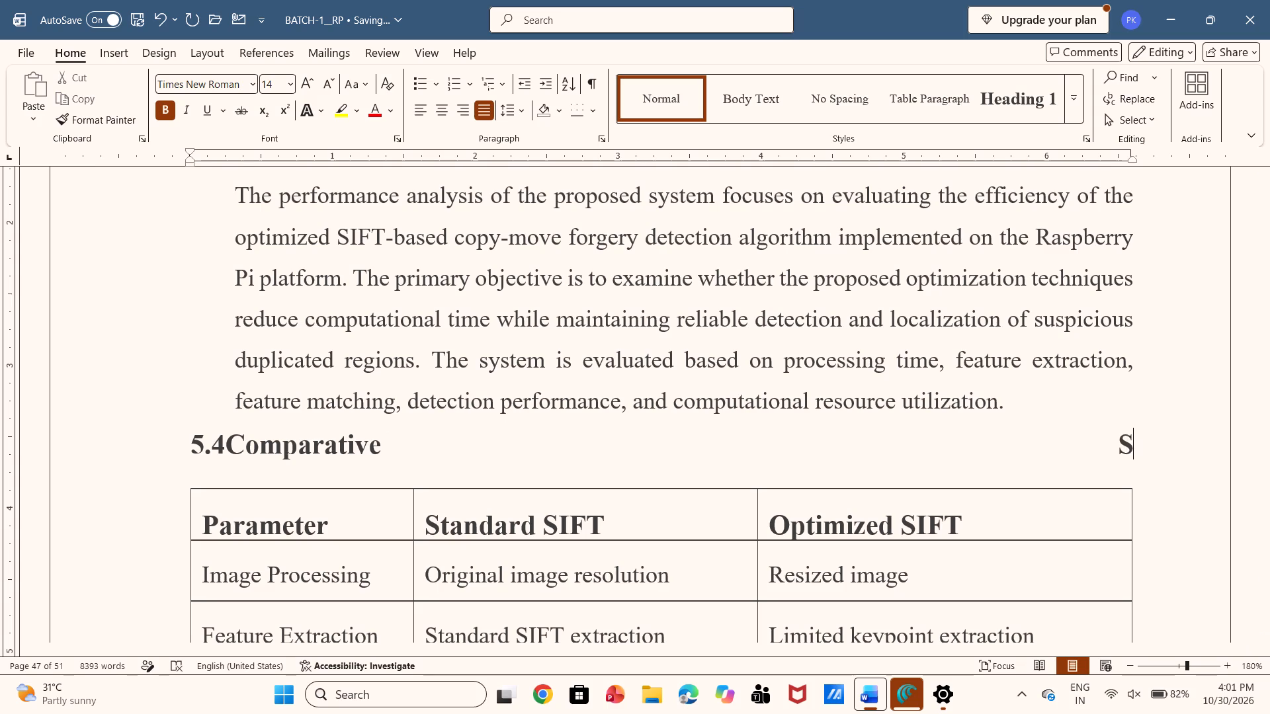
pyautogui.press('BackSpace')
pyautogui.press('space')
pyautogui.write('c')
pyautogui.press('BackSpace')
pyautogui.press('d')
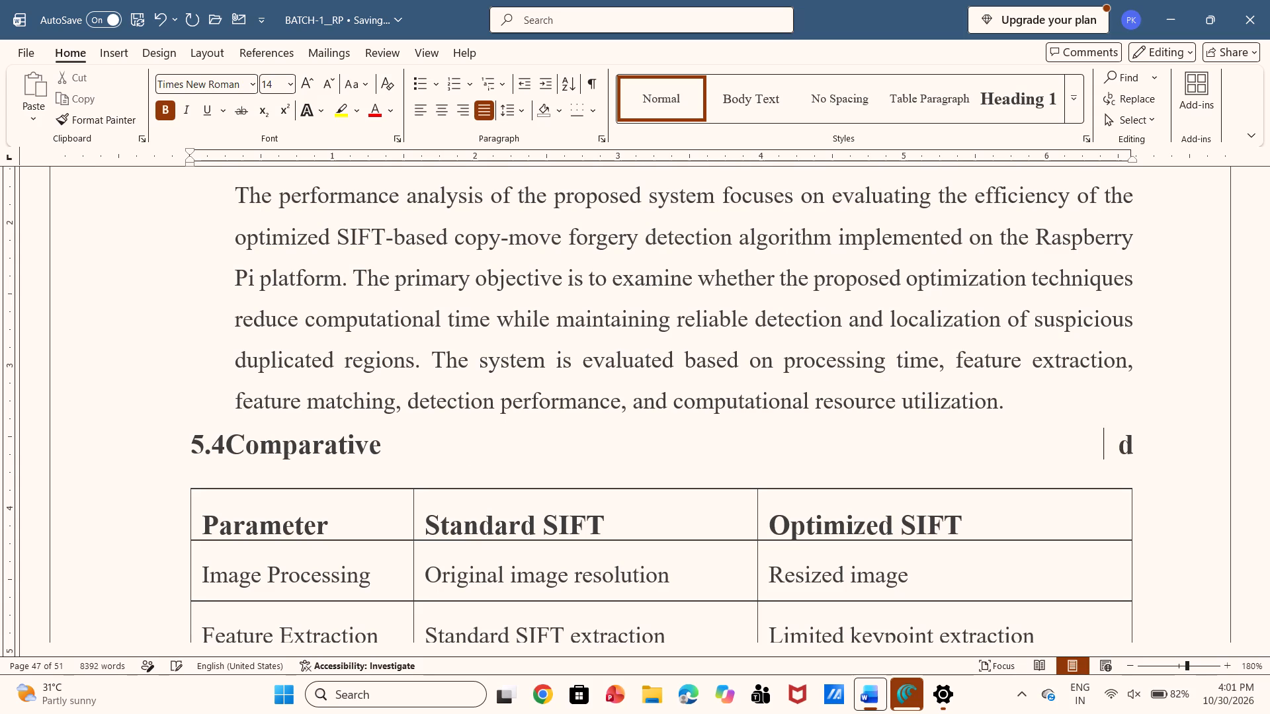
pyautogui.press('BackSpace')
# Insert a space between "5.4" and "Comparative" in the heading.
pyautogui.click(227, 448)
pyautogui.press('space')
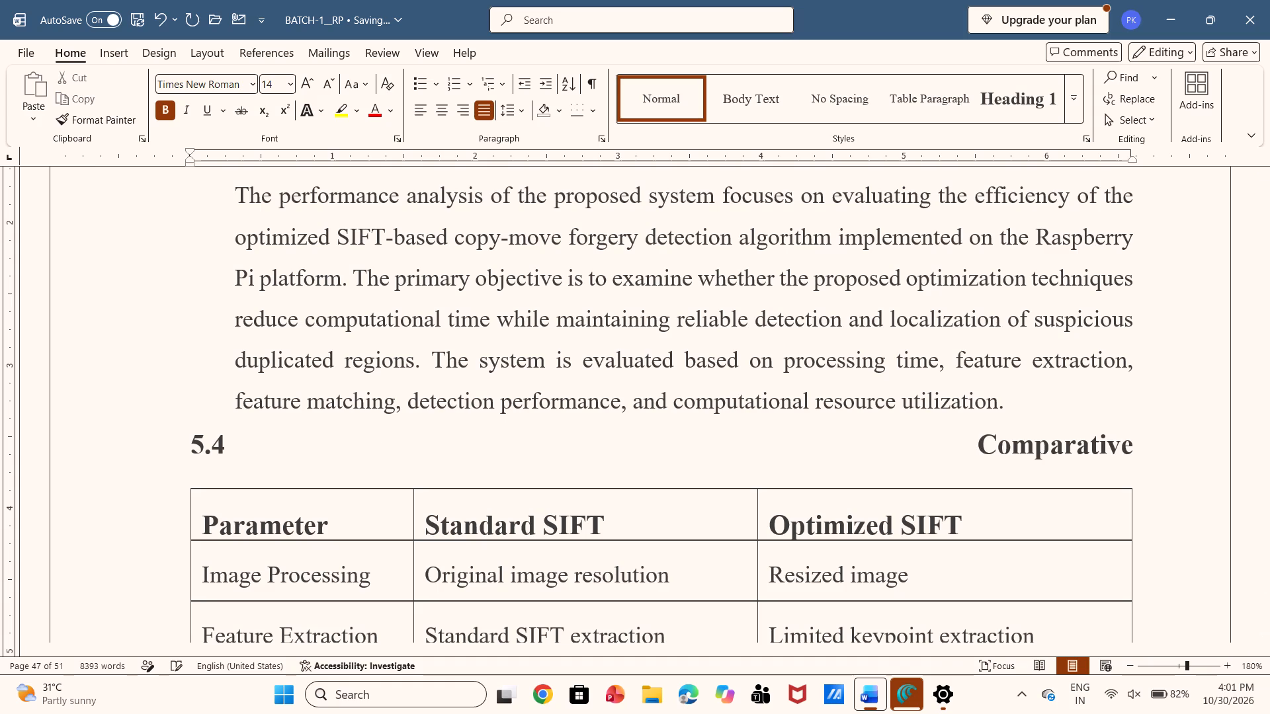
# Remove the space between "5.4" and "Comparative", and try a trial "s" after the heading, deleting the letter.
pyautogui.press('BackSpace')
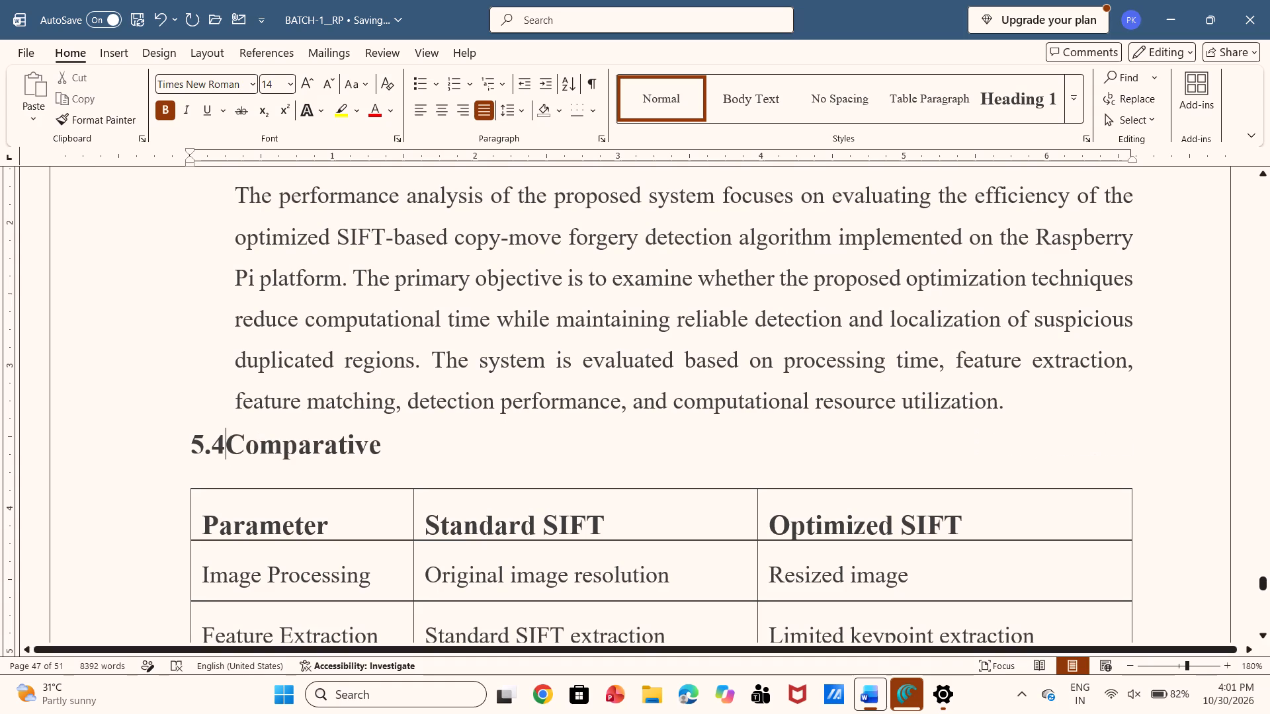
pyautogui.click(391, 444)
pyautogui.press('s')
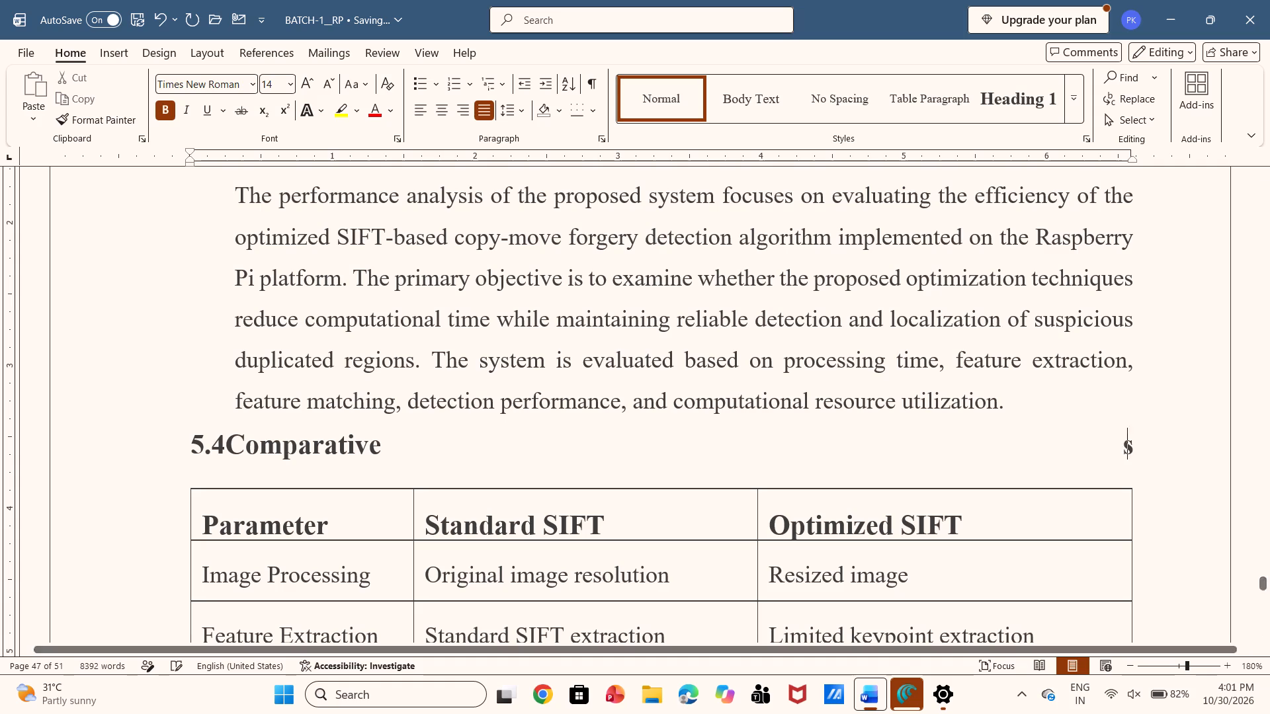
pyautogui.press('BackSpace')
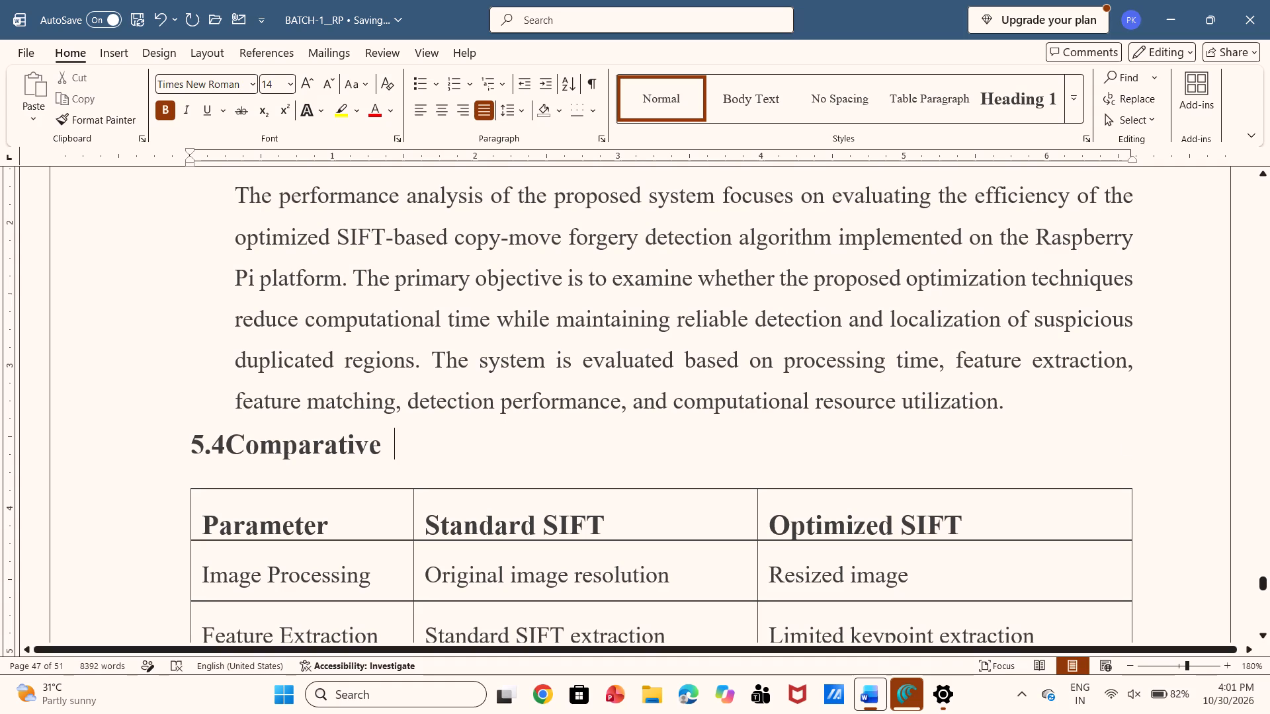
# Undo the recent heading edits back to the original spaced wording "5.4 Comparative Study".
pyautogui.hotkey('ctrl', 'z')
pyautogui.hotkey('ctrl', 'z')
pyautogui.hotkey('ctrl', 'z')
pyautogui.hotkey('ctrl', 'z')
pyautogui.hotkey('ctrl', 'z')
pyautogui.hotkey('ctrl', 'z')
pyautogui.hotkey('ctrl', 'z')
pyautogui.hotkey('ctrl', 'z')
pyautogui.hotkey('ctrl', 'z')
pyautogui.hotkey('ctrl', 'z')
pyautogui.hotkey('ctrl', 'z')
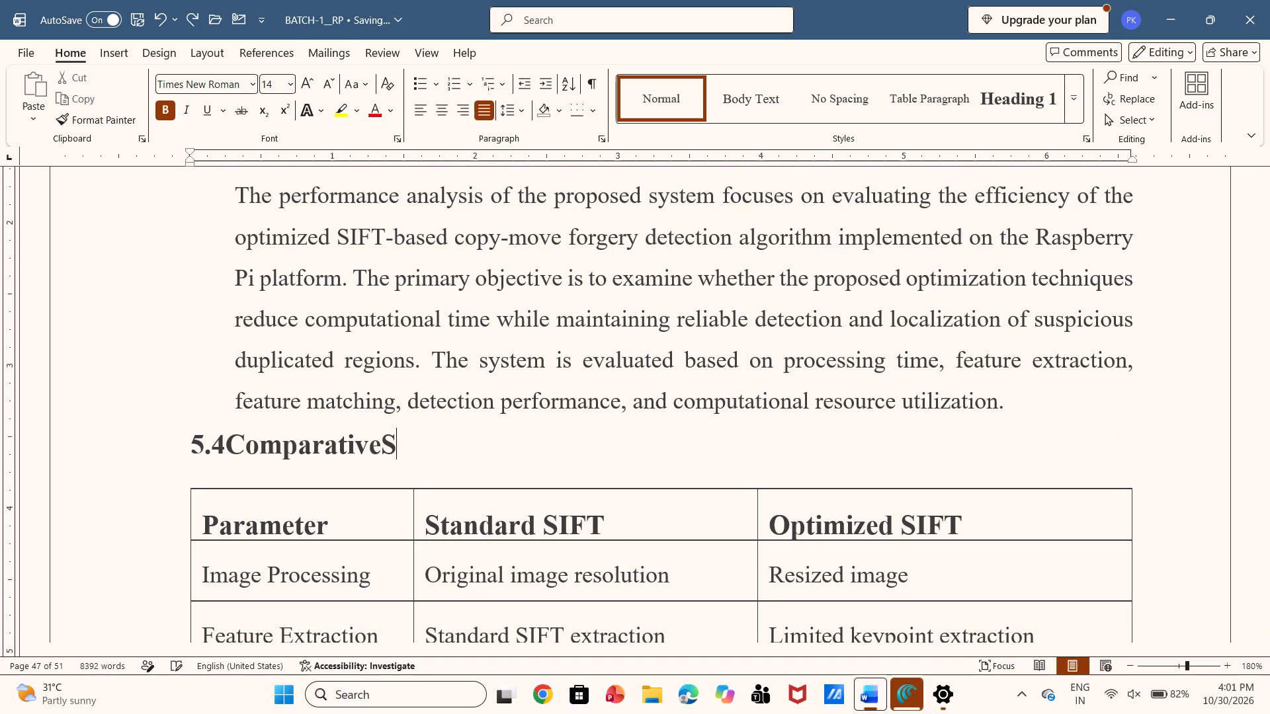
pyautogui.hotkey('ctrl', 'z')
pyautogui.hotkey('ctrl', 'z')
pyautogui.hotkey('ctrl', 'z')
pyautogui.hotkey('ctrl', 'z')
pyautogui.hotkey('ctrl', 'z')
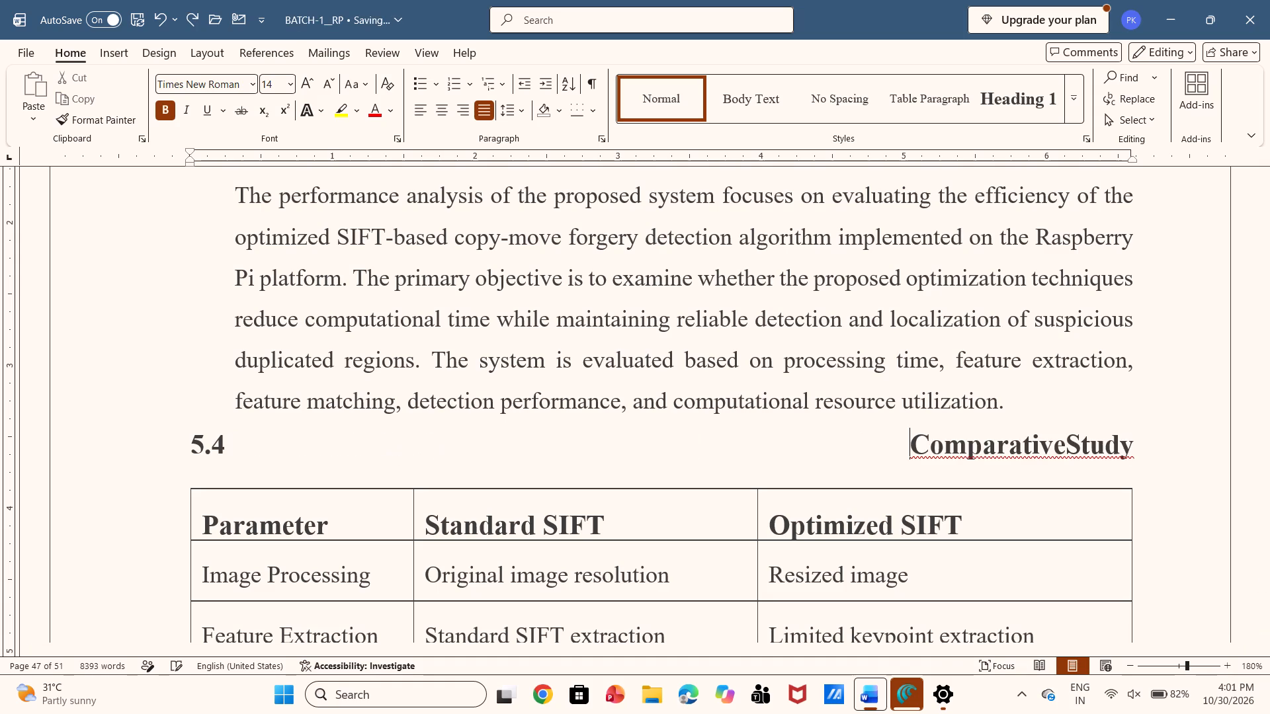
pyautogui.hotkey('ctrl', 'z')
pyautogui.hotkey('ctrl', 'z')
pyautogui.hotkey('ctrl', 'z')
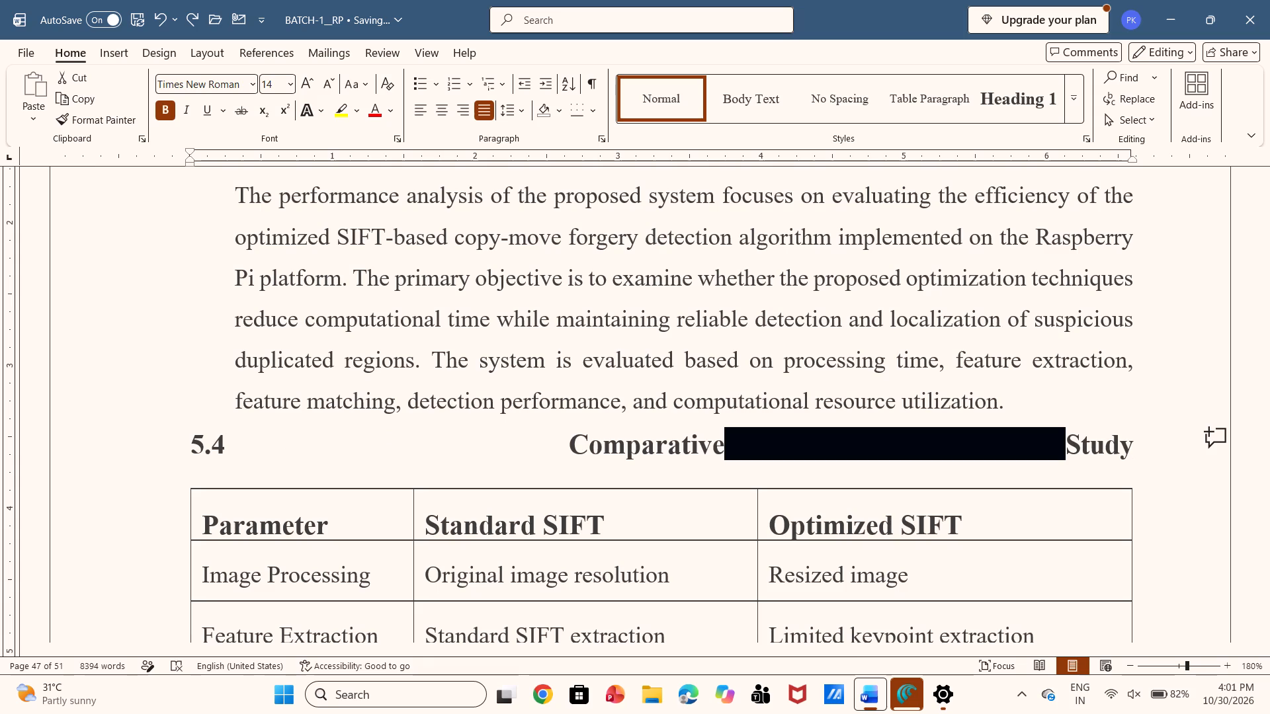
# Delete the word "Study" together with the gap before it from the 5.4 heading.
pyautogui.click(745, 420)
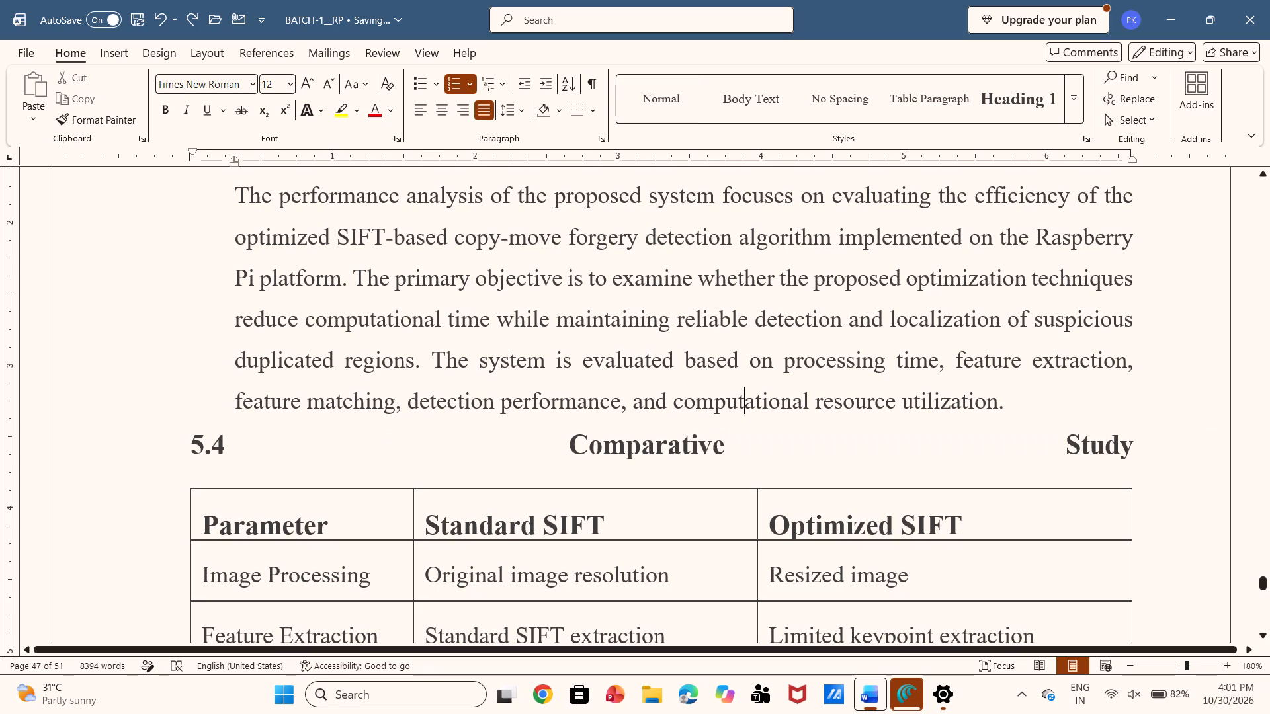
pyautogui.moveTo(732, 446); pyautogui.dragTo(734, 442)
pyautogui.moveTo(734, 442); pyautogui.dragTo(798, 432)
pyautogui.moveTo(798, 432); pyautogui.dragTo(943, 432)
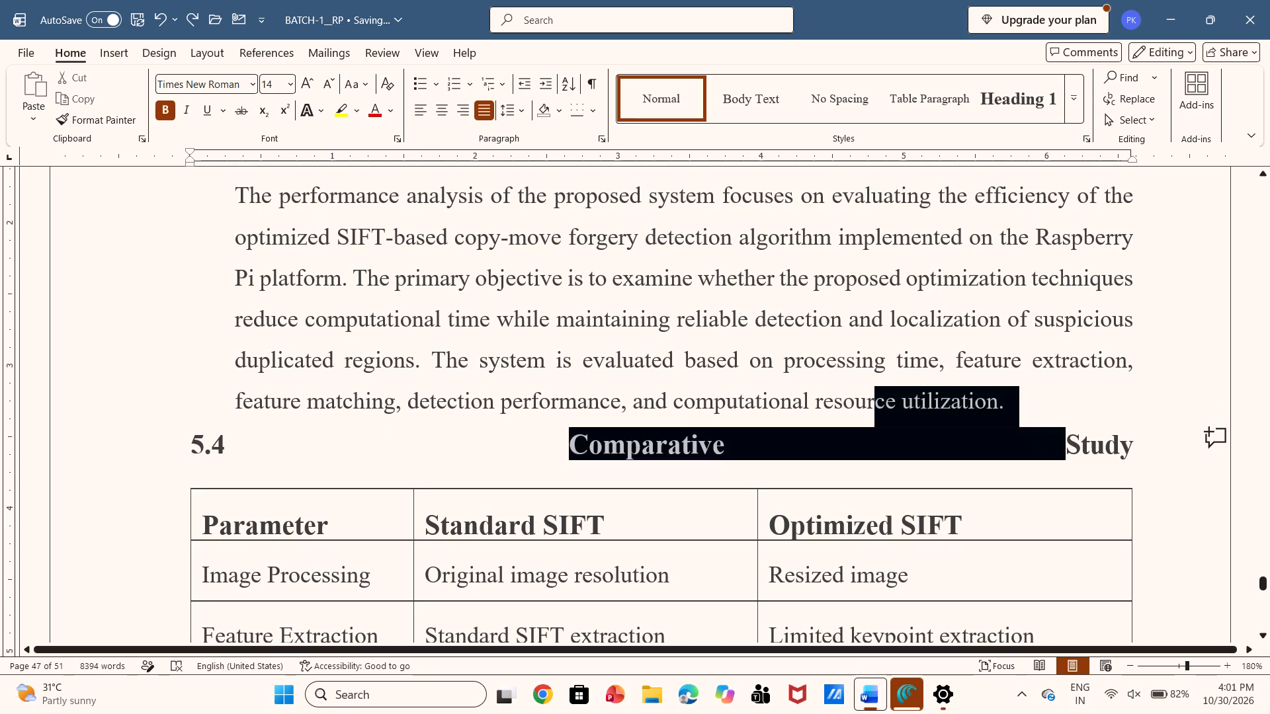
pyautogui.moveTo(943, 432); pyautogui.dragTo(1138, 444)
pyautogui.press('BackSpace')
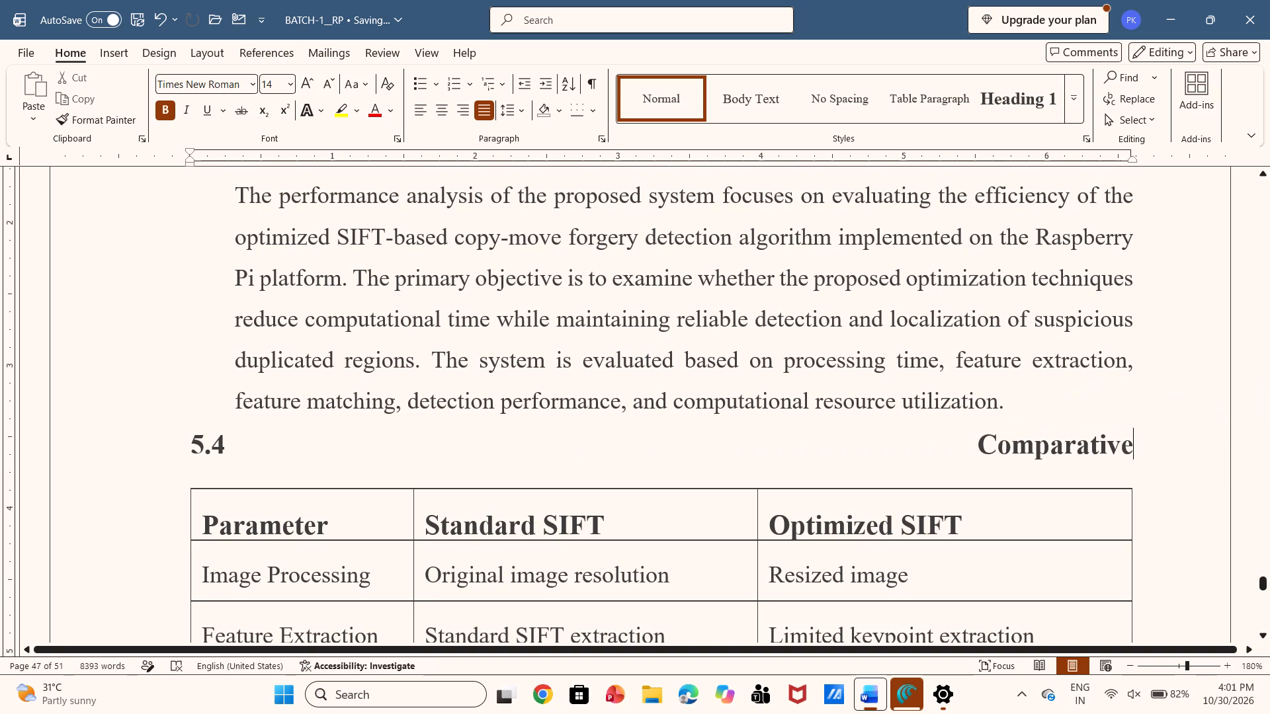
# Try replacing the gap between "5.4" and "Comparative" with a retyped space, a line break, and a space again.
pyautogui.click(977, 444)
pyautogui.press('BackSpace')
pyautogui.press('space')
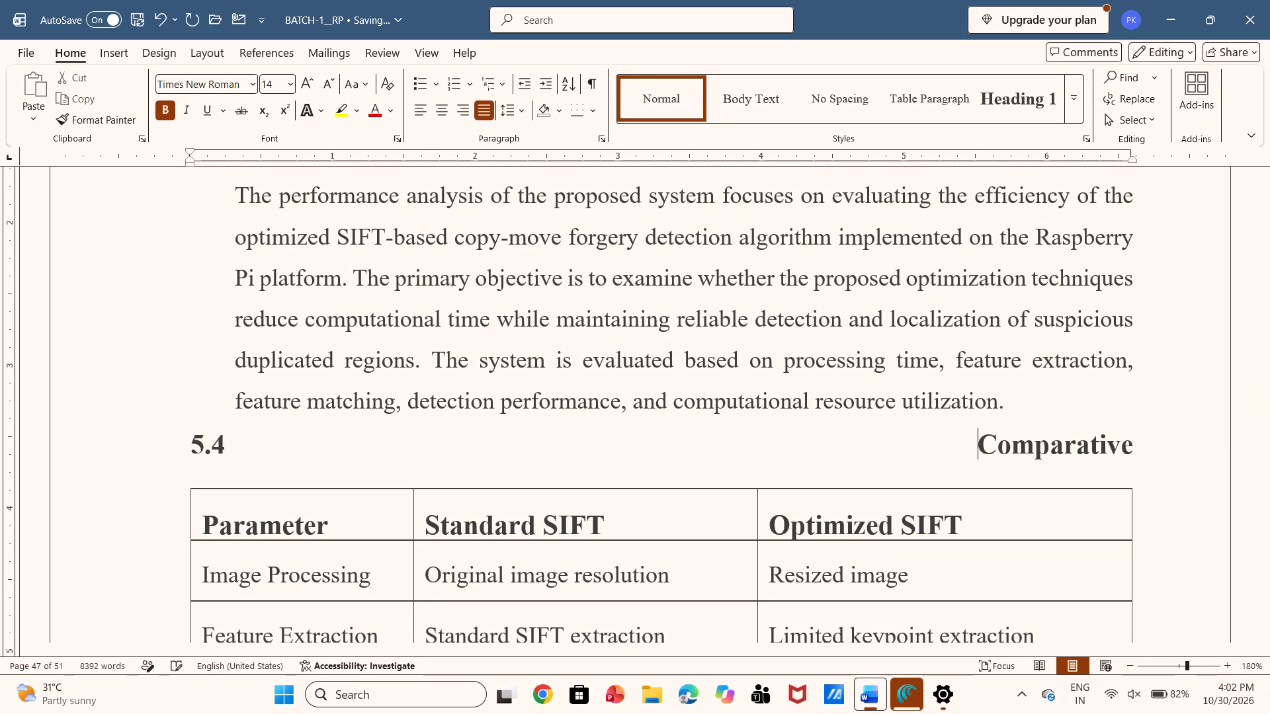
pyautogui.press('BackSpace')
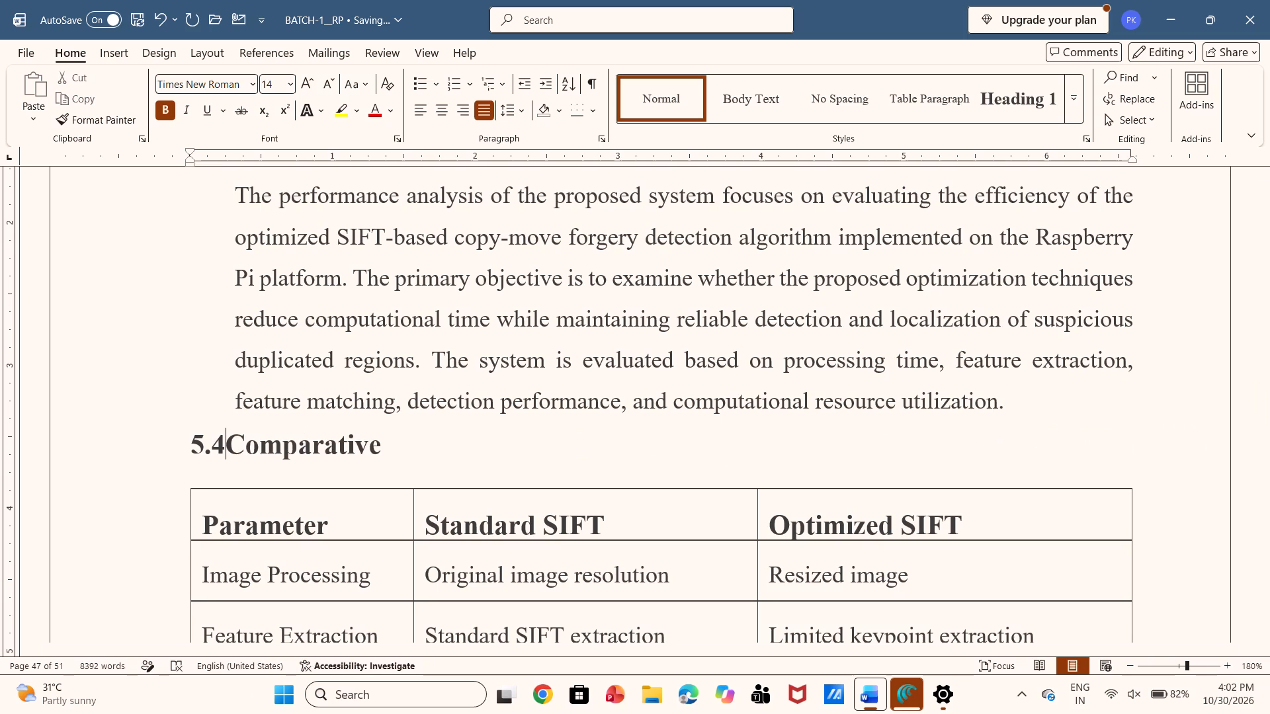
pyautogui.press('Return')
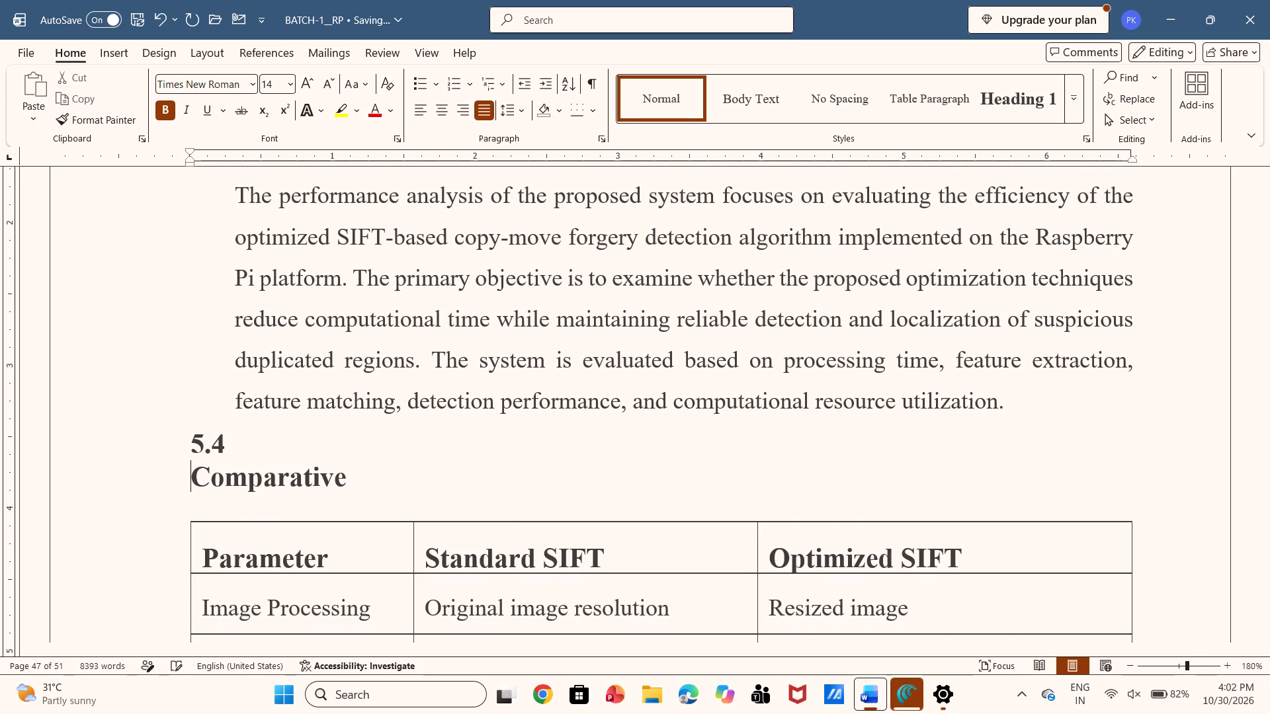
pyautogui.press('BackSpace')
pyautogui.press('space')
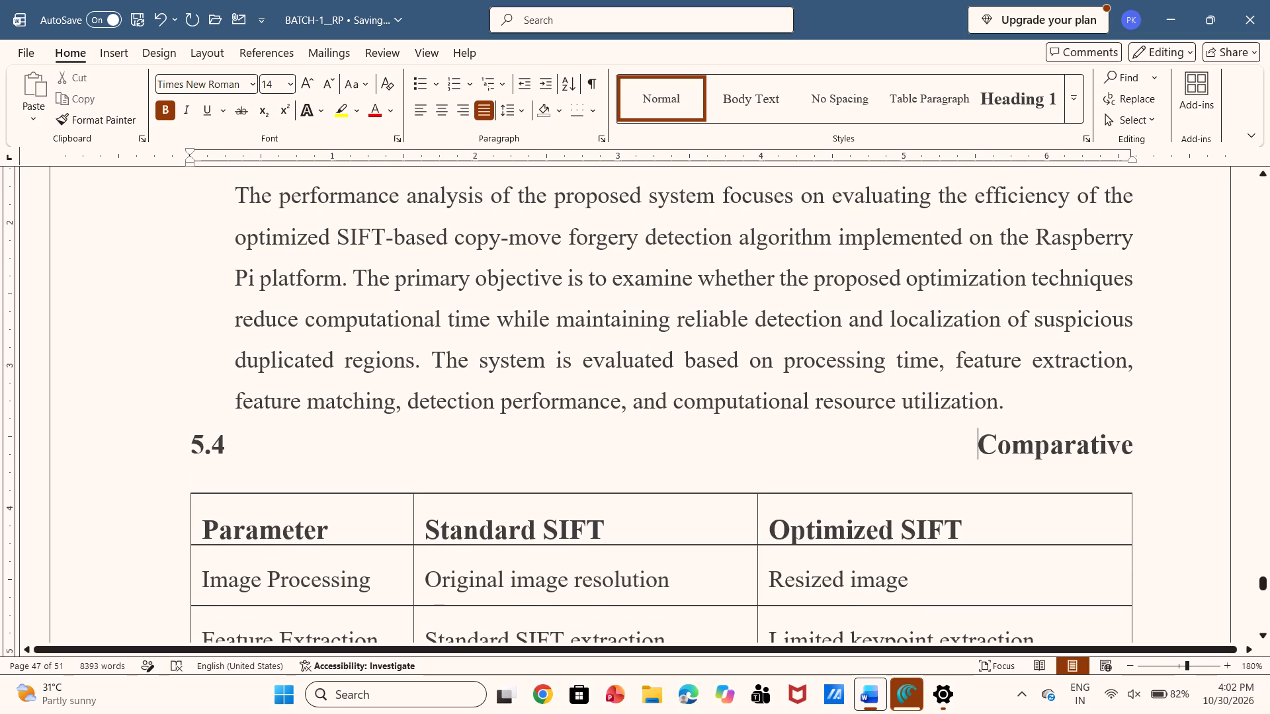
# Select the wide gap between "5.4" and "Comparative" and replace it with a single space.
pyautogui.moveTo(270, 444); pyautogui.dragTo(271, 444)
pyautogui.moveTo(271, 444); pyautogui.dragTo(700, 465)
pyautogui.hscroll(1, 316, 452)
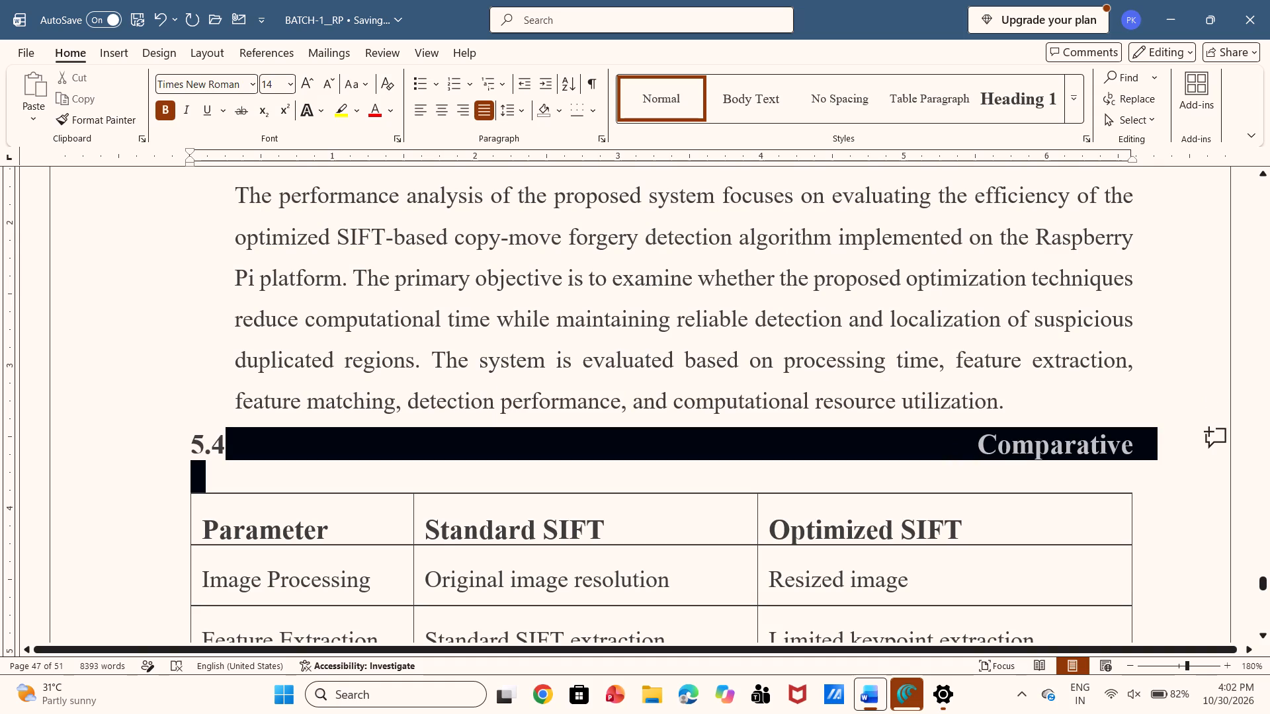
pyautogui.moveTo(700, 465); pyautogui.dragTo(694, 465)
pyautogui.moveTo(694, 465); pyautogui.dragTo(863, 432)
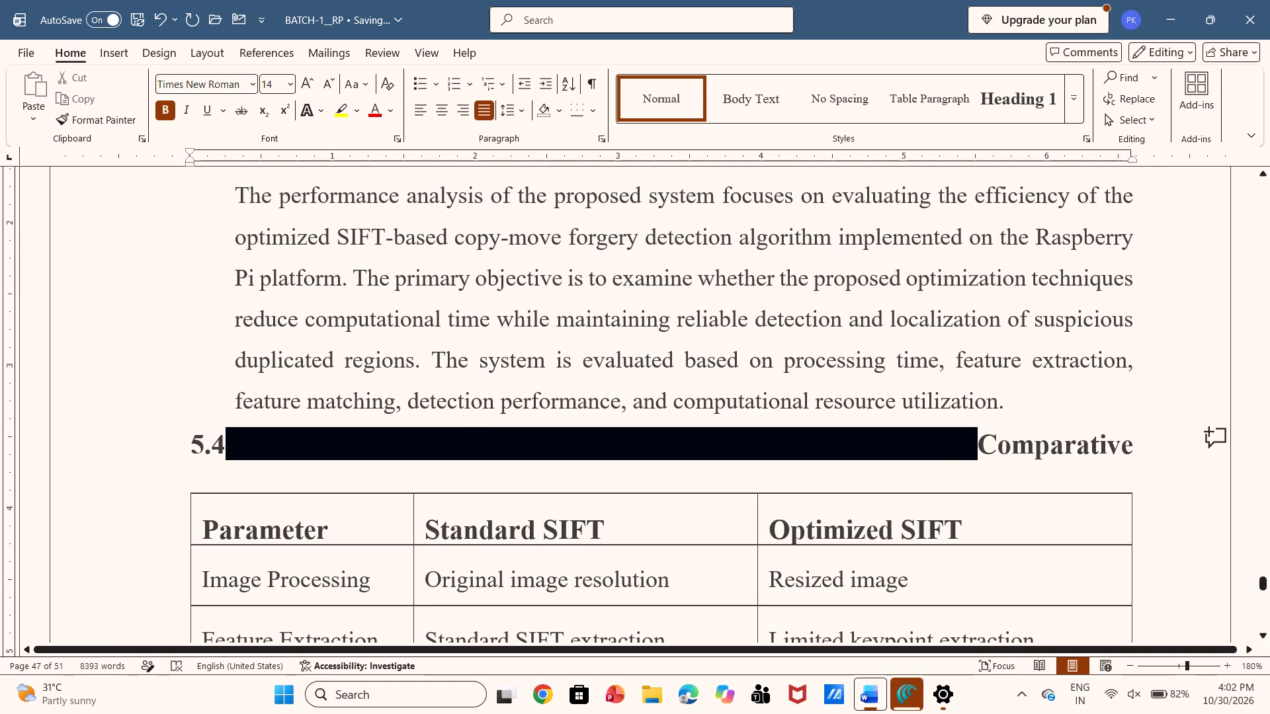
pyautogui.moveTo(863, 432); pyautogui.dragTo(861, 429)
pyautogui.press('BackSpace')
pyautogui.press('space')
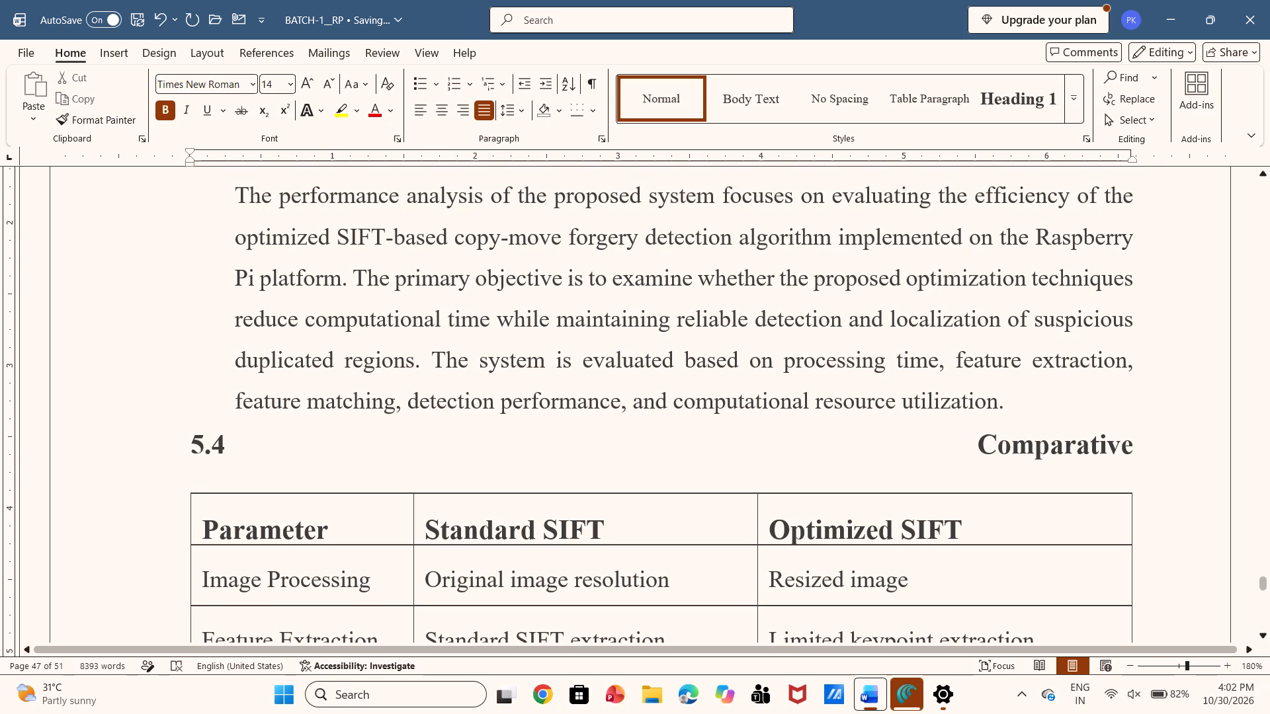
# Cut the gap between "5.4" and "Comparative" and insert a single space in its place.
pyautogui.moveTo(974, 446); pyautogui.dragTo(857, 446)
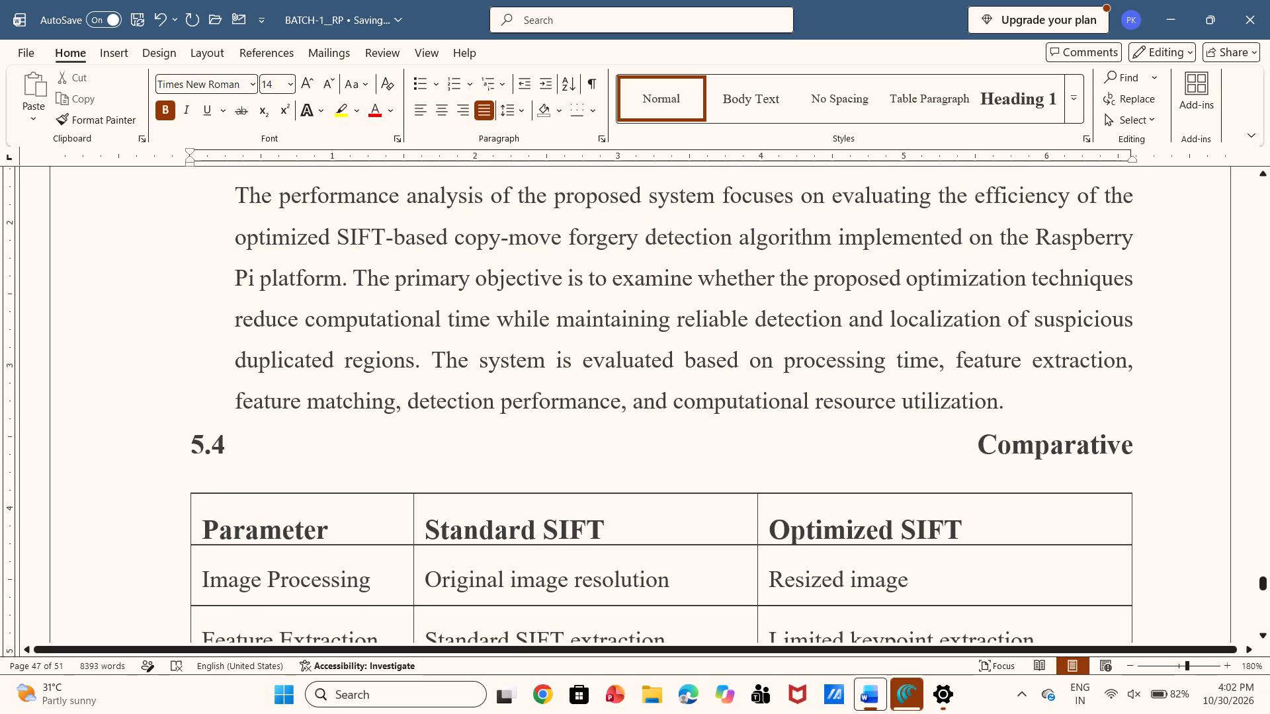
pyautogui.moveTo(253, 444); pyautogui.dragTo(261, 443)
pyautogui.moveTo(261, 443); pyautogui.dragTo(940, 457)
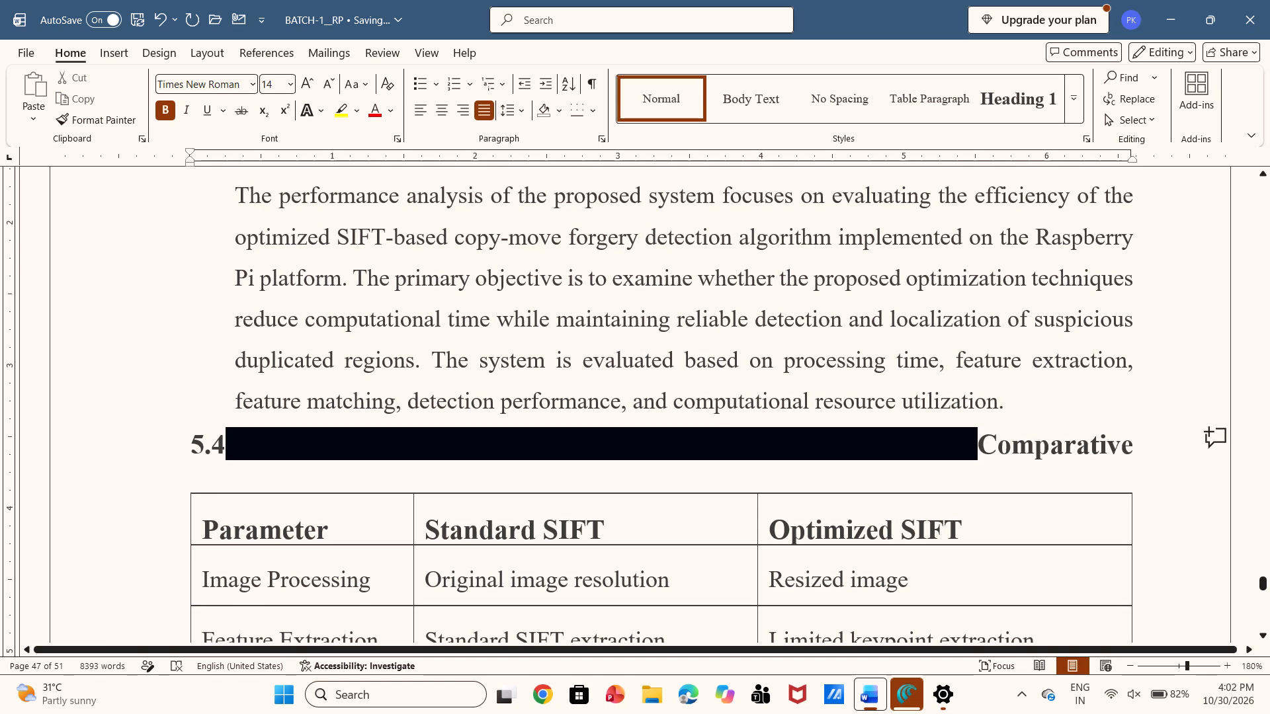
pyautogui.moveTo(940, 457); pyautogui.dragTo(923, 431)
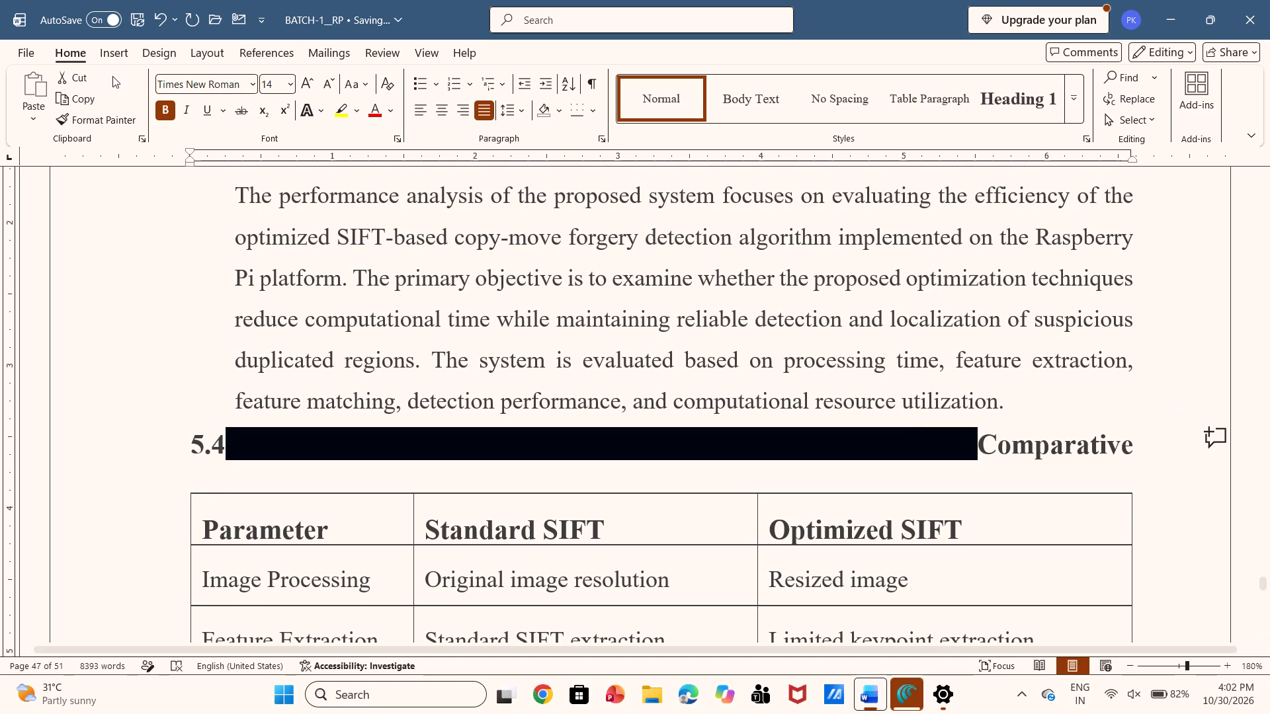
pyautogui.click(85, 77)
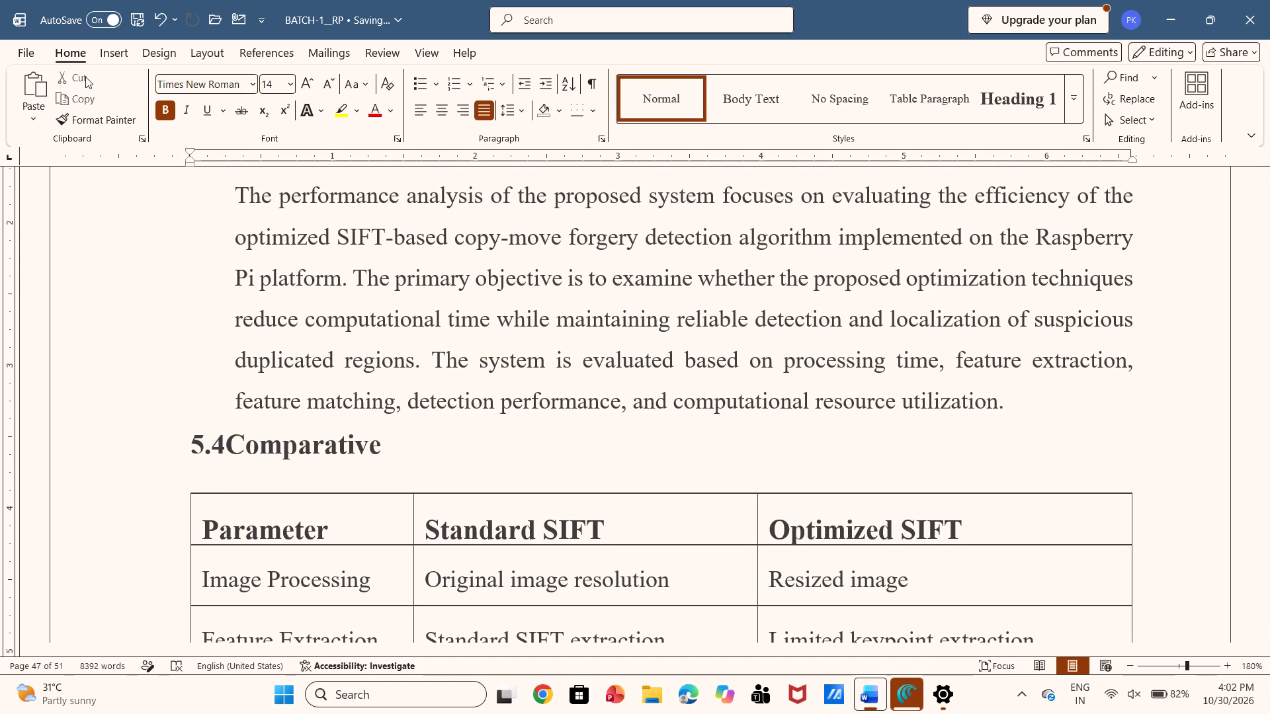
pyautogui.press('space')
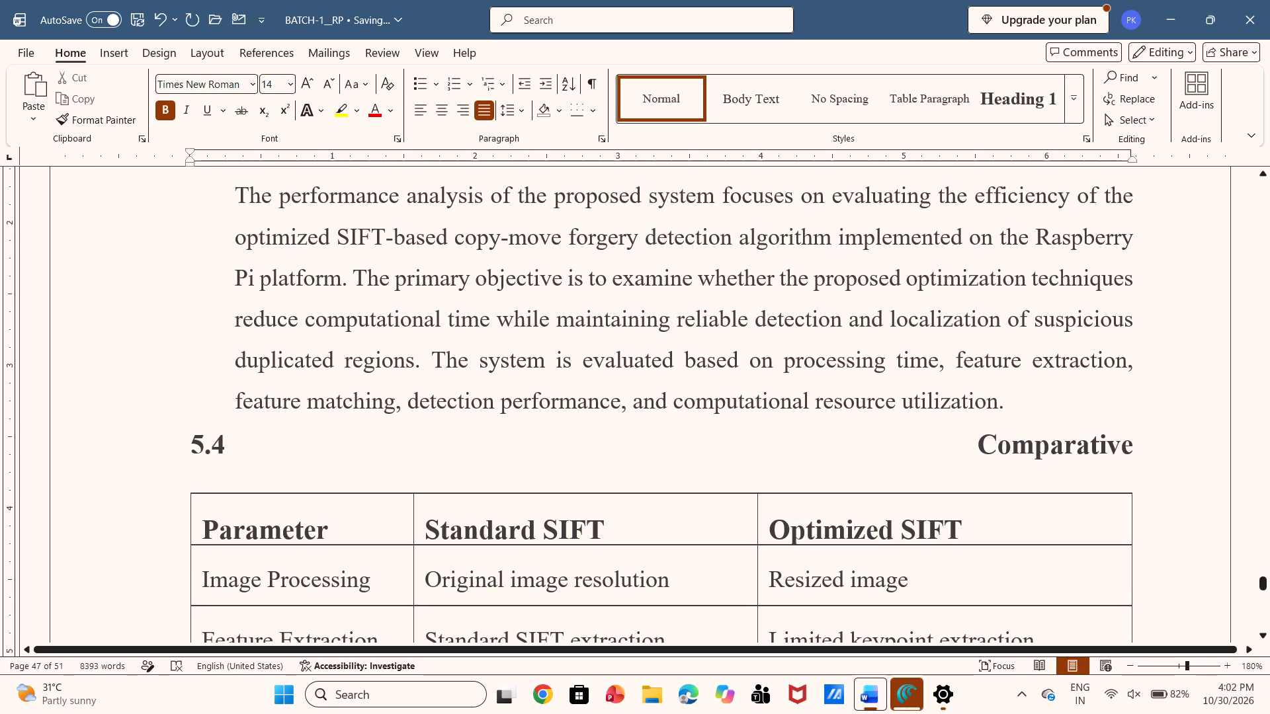
# Delete the word "Comparative" from the heading, leaving only "5.4" followed by a fresh space.
pyautogui.click(1134, 452)
pyautogui.press('BackSpace')
pyautogui.press('Left')
pyautogui.press('Left')
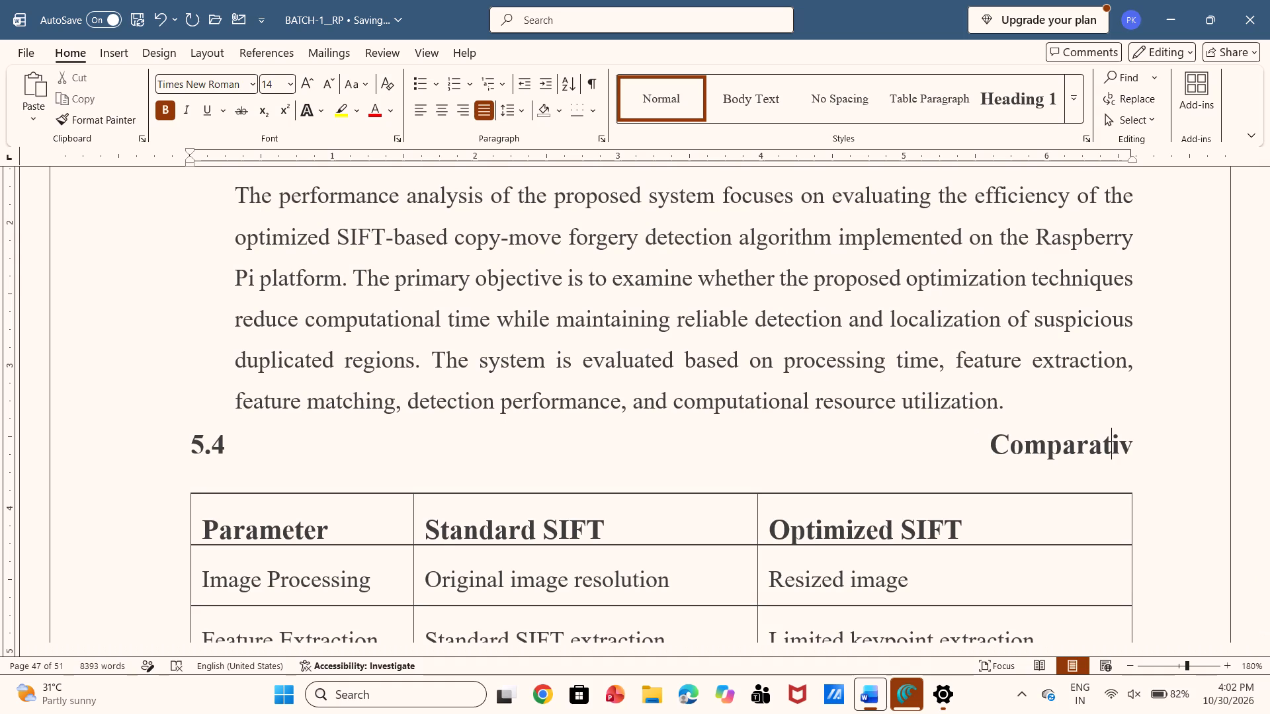
pyautogui.press('Right')
pyautogui.press('Right')
pyautogui.press('Right')
pyautogui.press('BackSpace')
pyautogui.press('BackSpace')
pyautogui.press('BackSpace')
pyautogui.press('BackSpace')
pyautogui.press('BackSpace')
pyautogui.press('BackSpace')
pyautogui.press('BackSpace')
pyautogui.press('BackSpace')
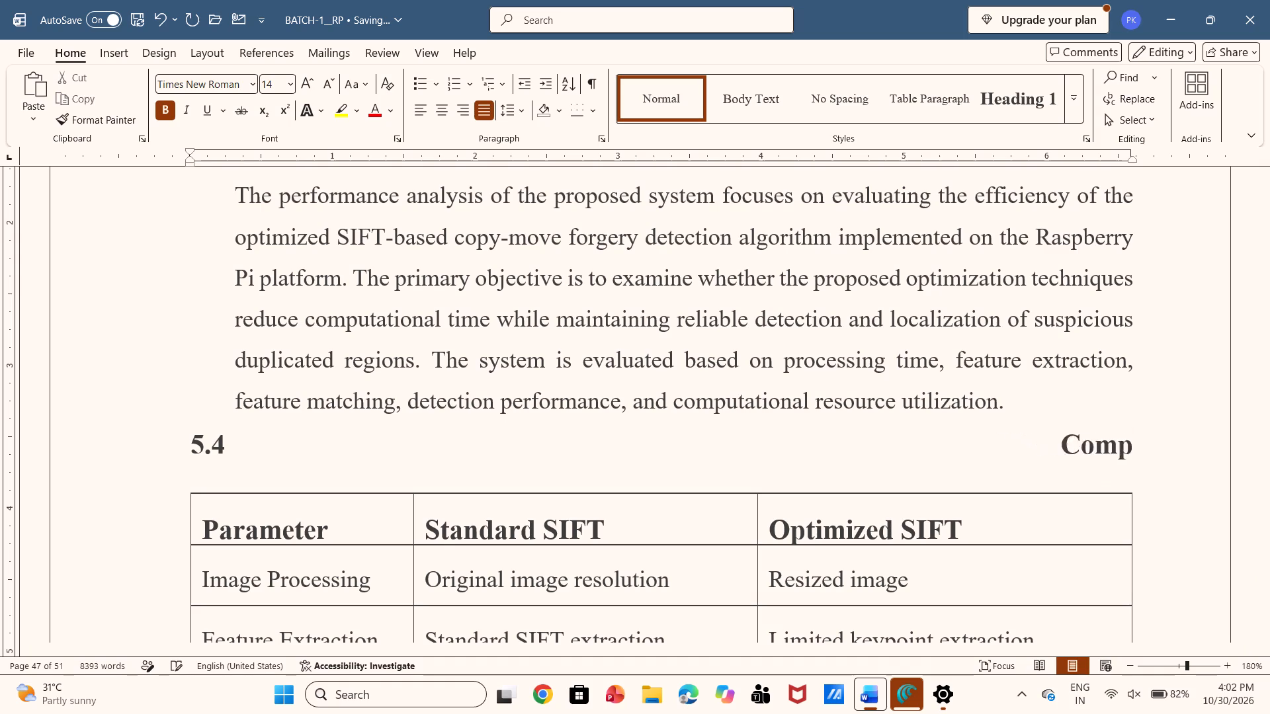
pyautogui.press('BackSpace')
pyautogui.press('BackSpace')
pyautogui.press('BackSpace')
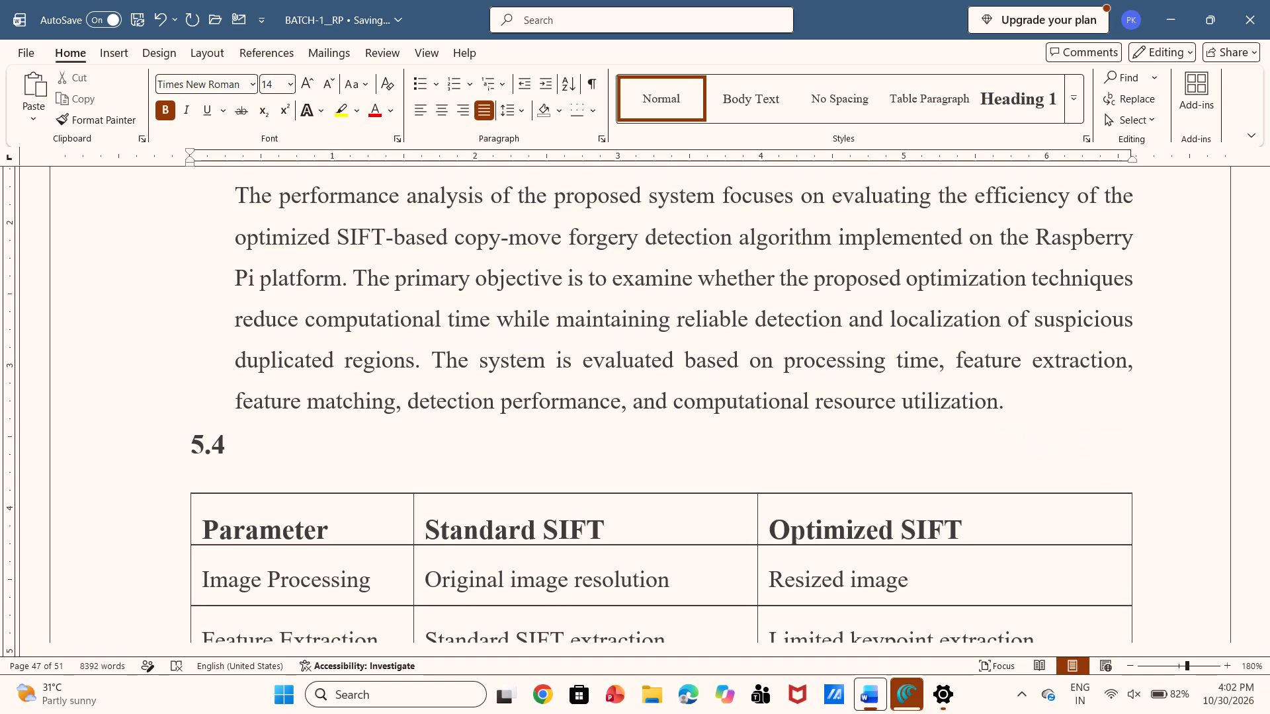
pyautogui.press('BackSpace')
pyautogui.press('space')
# Retype the heading text "comparative study" after "5.4" above the comparison table.
pyautogui.press('c')
pyautogui.press('BackSpace')
pyautogui.press('Return')
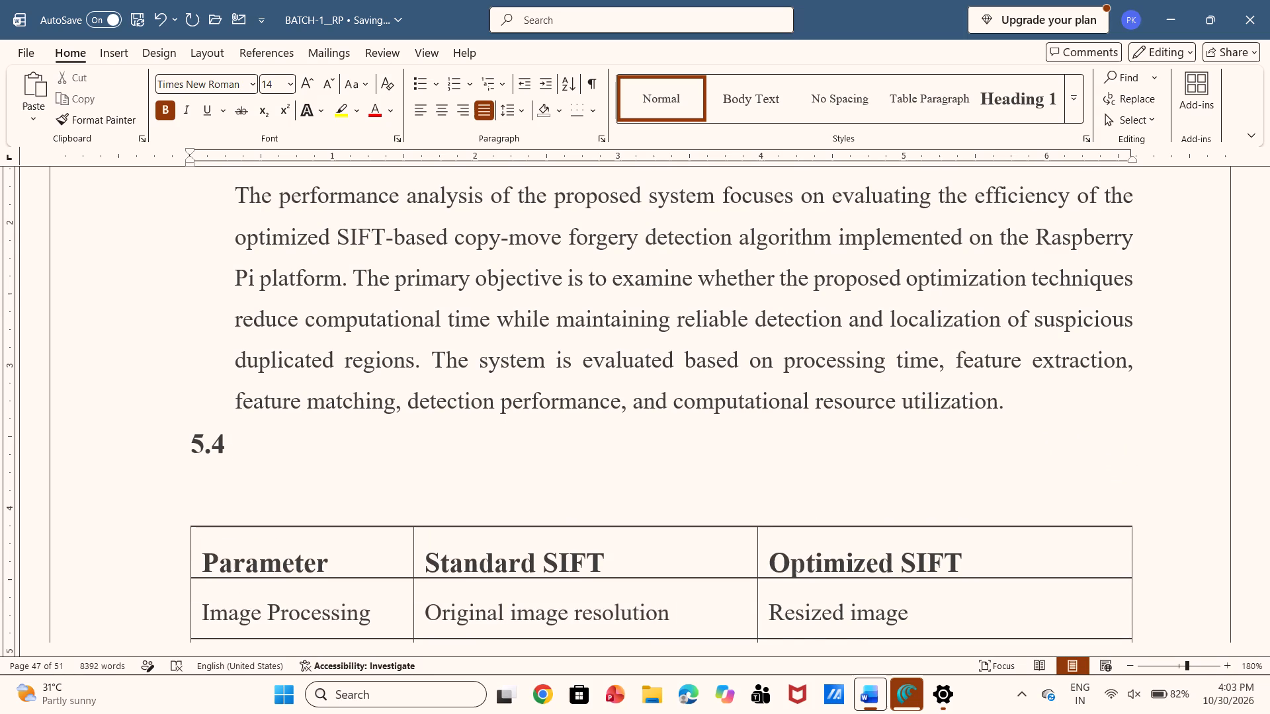
pyautogui.press('BackSpace')
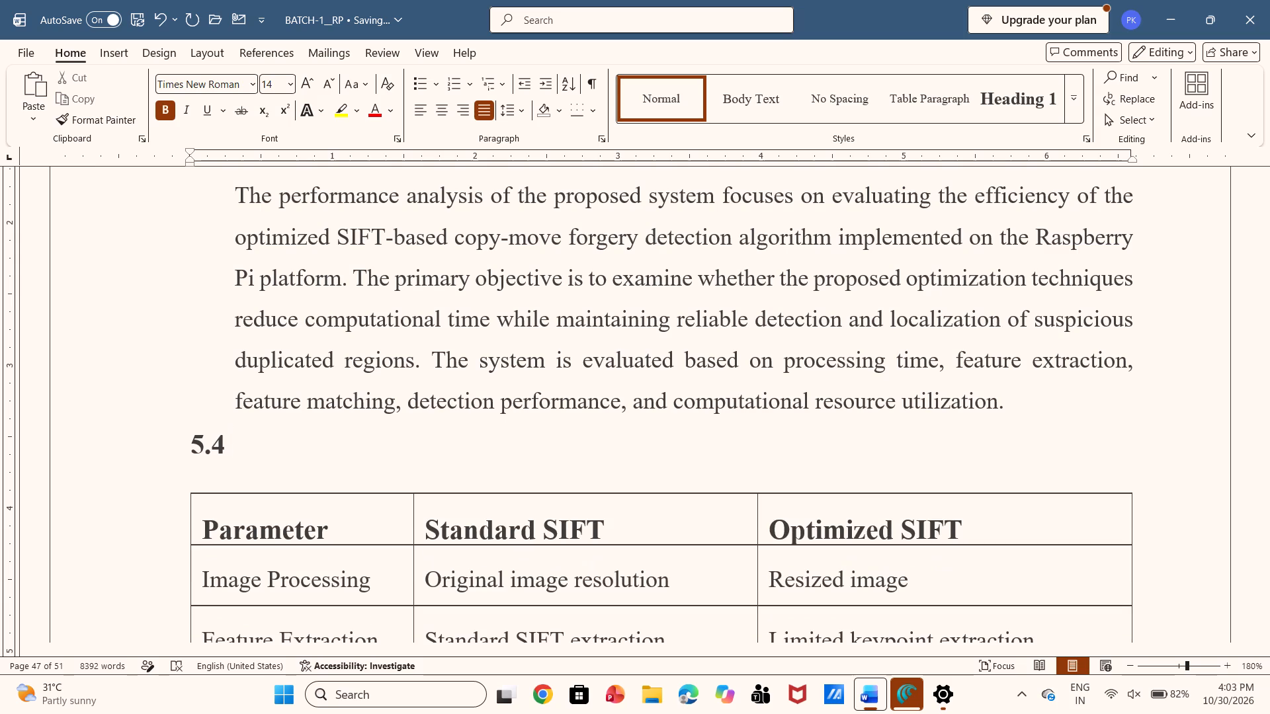
pyautogui.write('co')
pyautogui.write('mparative')
pyautogui.press('space')
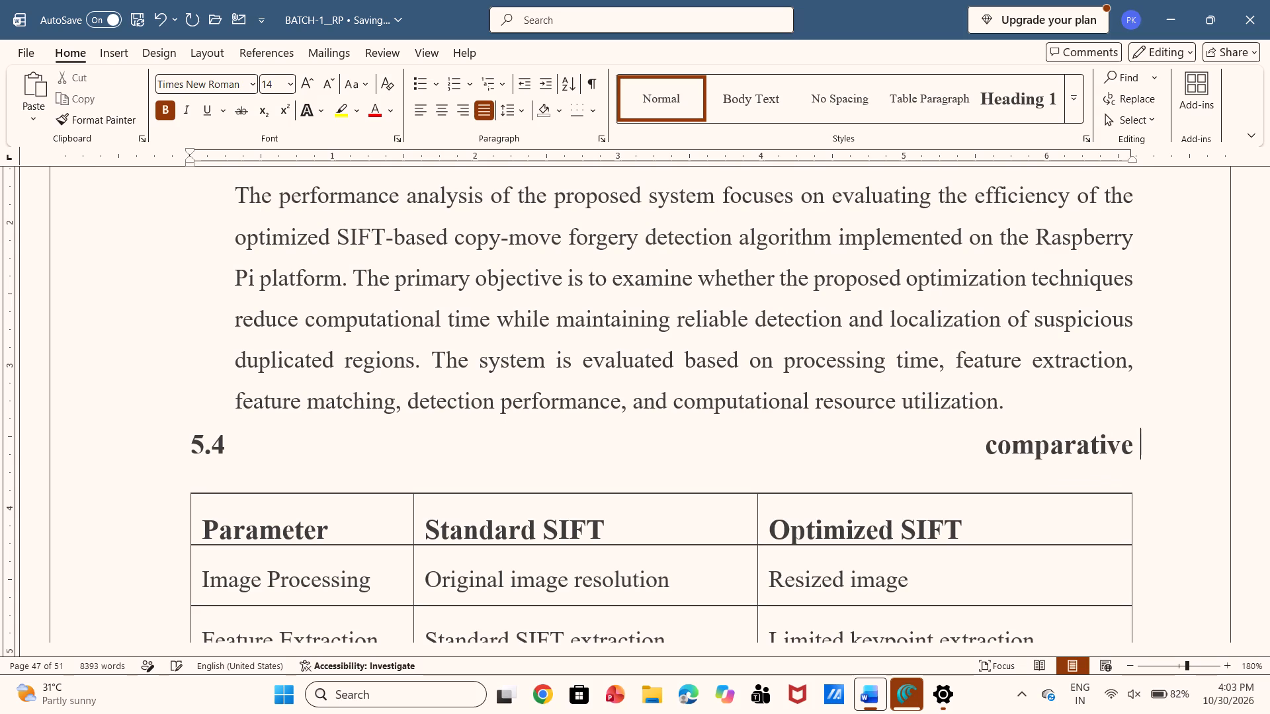
pyautogui.press('s')
pyautogui.write('tu')
pyautogui.write('dy')
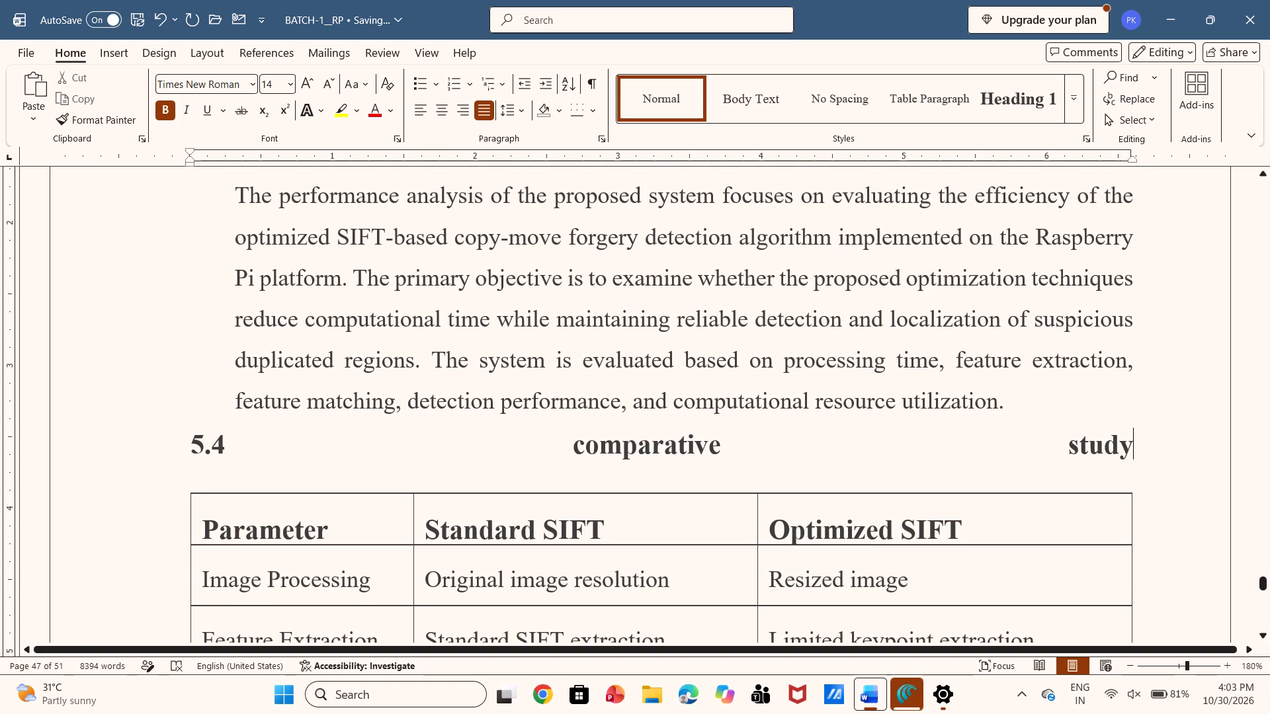
# Select the heading text following "5.4" and apply the No Spacing style to the heading paragraph.
pyautogui.moveTo(257, 440); pyautogui.dragTo(567, 432)
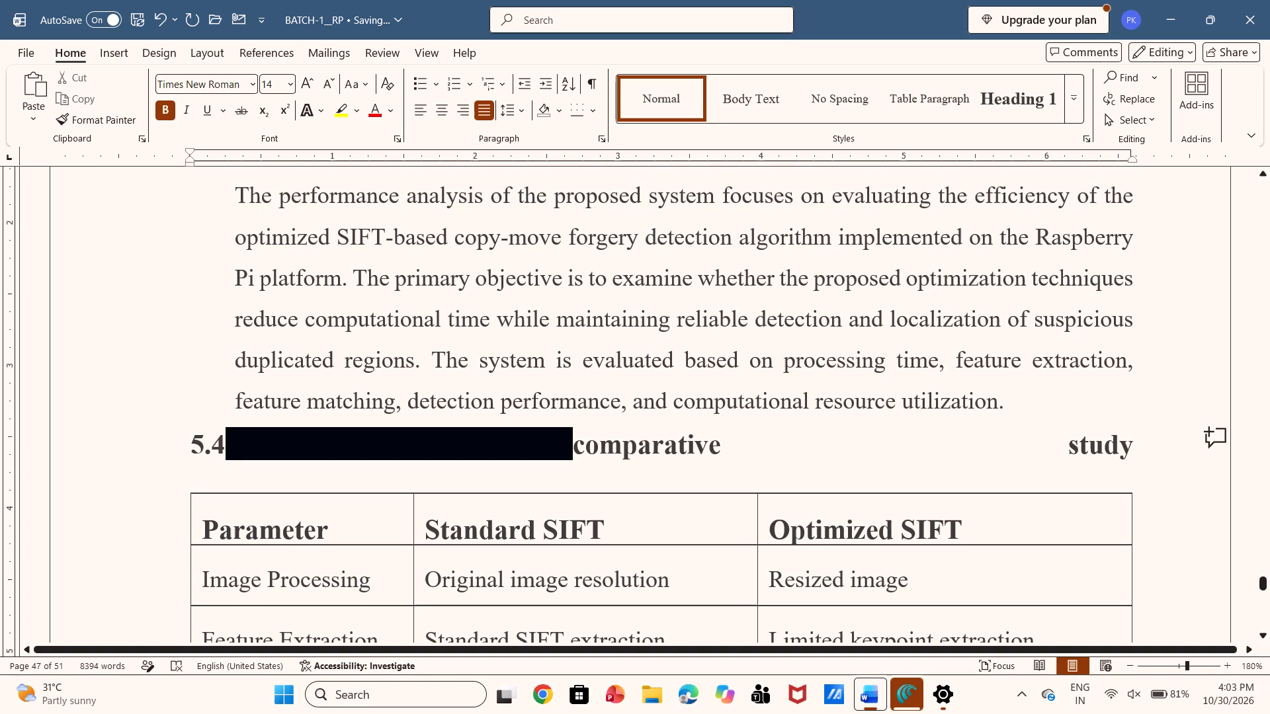
pyautogui.moveTo(567, 432); pyautogui.dragTo(970, 471)
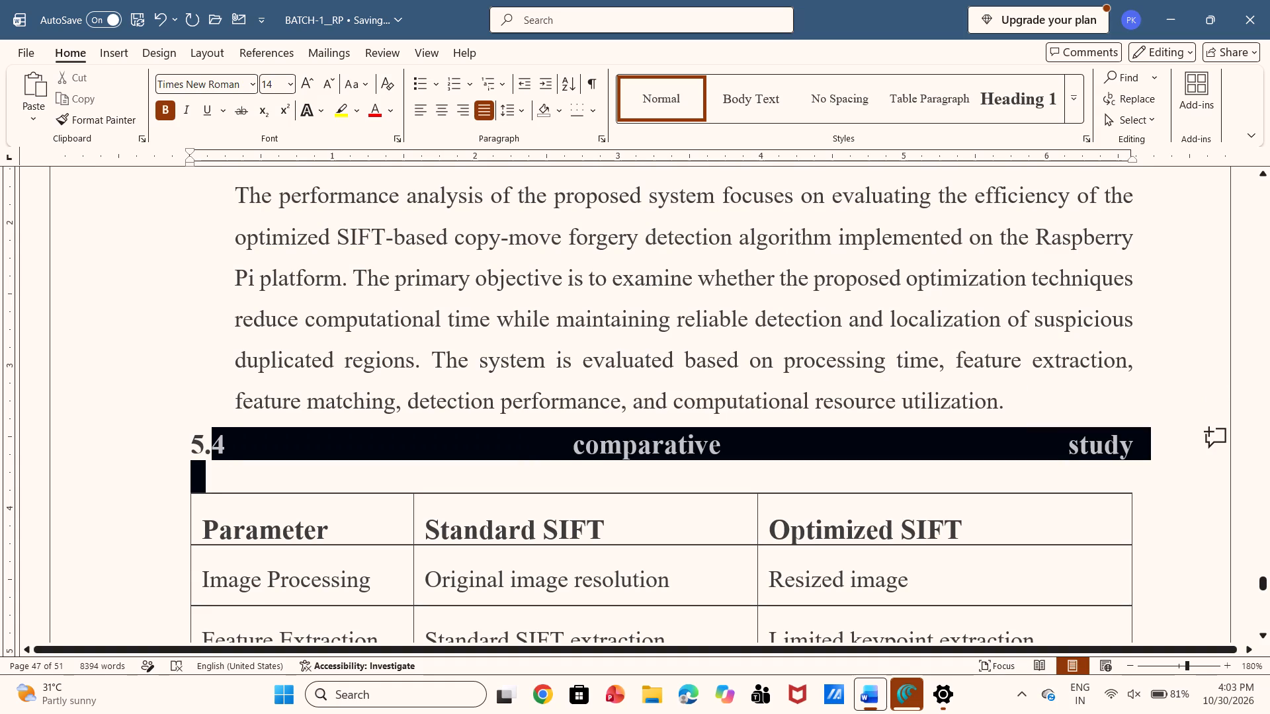
pyautogui.moveTo(970, 471); pyautogui.dragTo(353, 452)
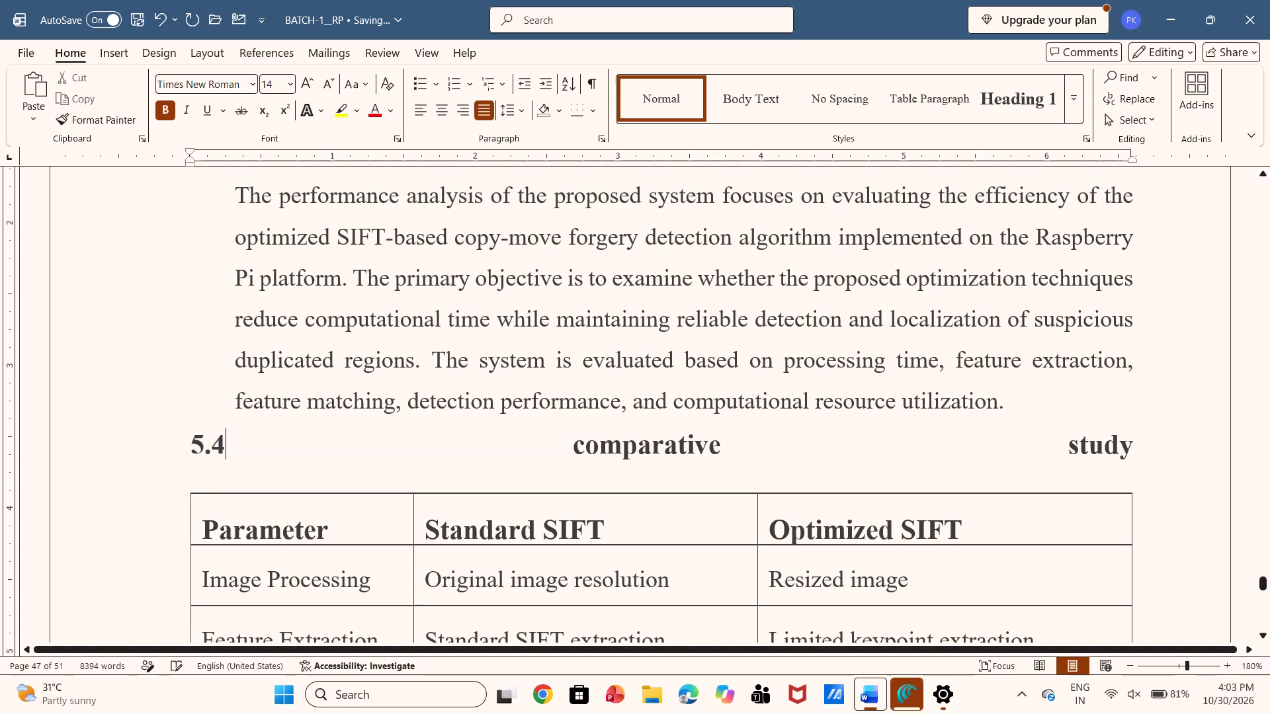
pyautogui.moveTo(282, 446); pyautogui.dragTo(510, 457)
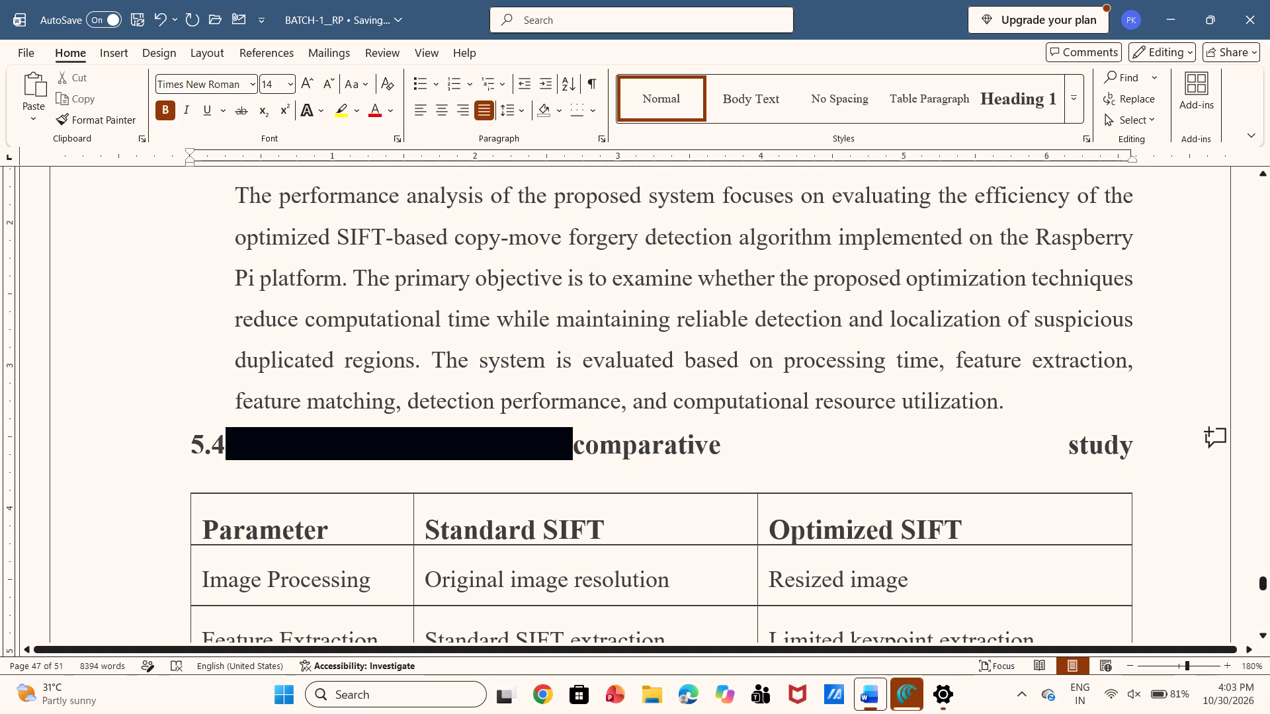
pyautogui.moveTo(510, 457); pyautogui.dragTo(1089, 415)
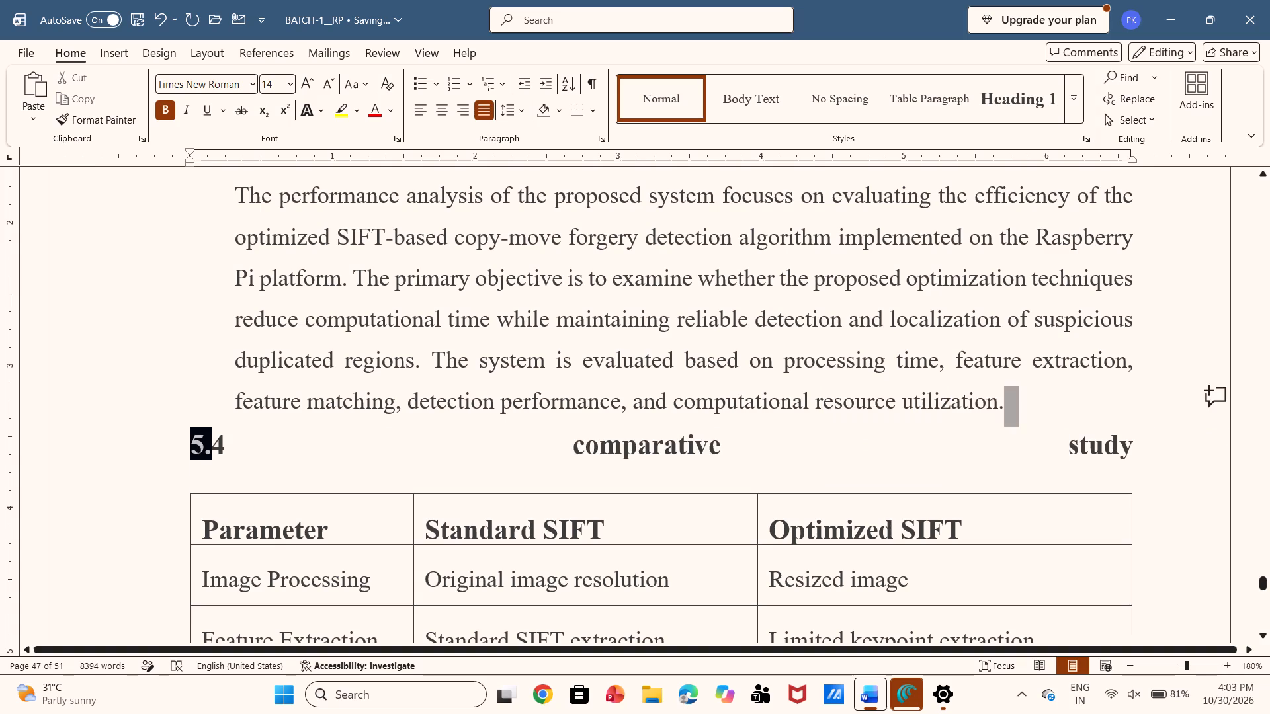
pyautogui.moveTo(1089, 415); pyautogui.dragTo(515, 526)
pyautogui.hscroll(-1, 908, 521)
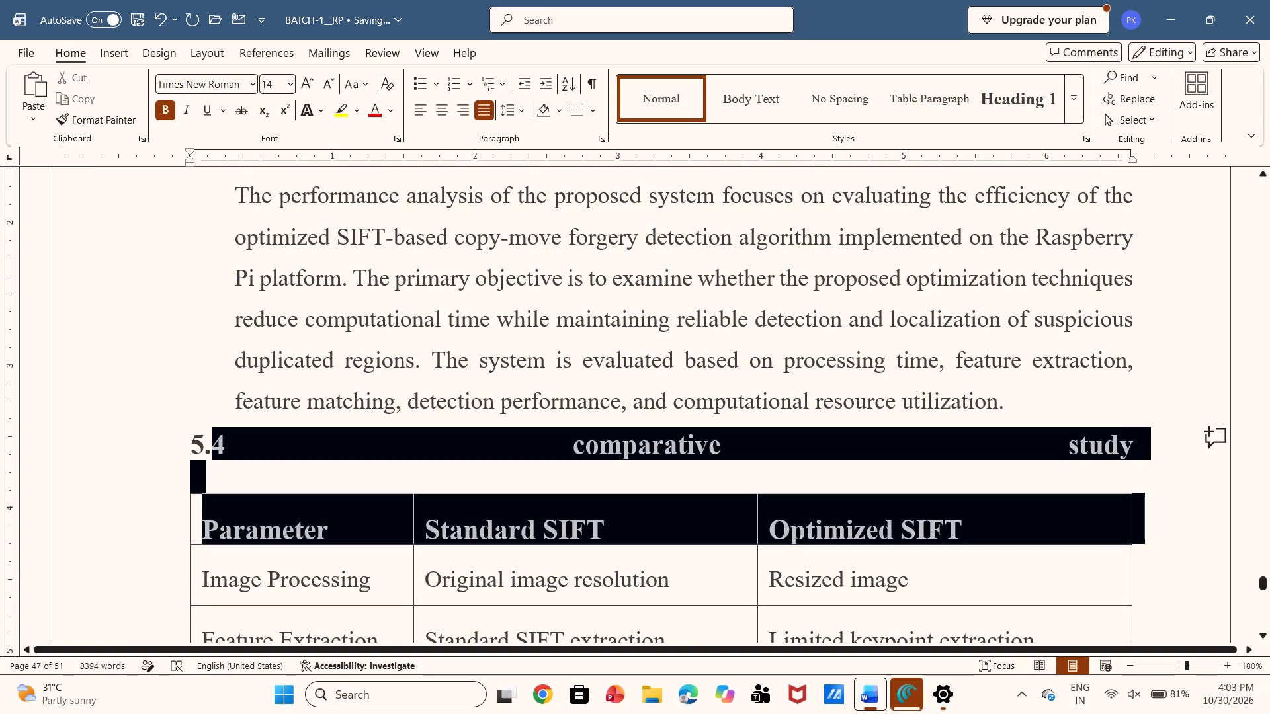
pyautogui.hscroll(-1, 515, 526)
pyautogui.moveTo(515, 526); pyautogui.dragTo(284, 474)
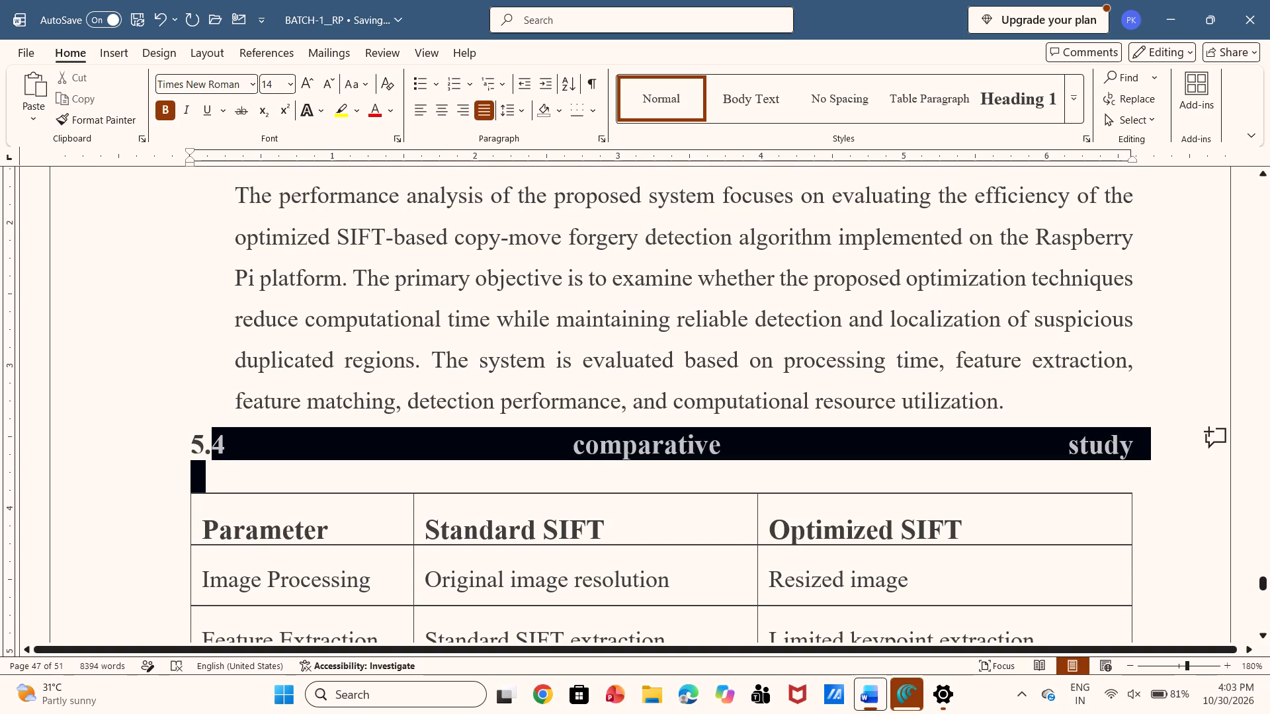
pyautogui.moveTo(284, 474); pyautogui.dragTo(363, 453)
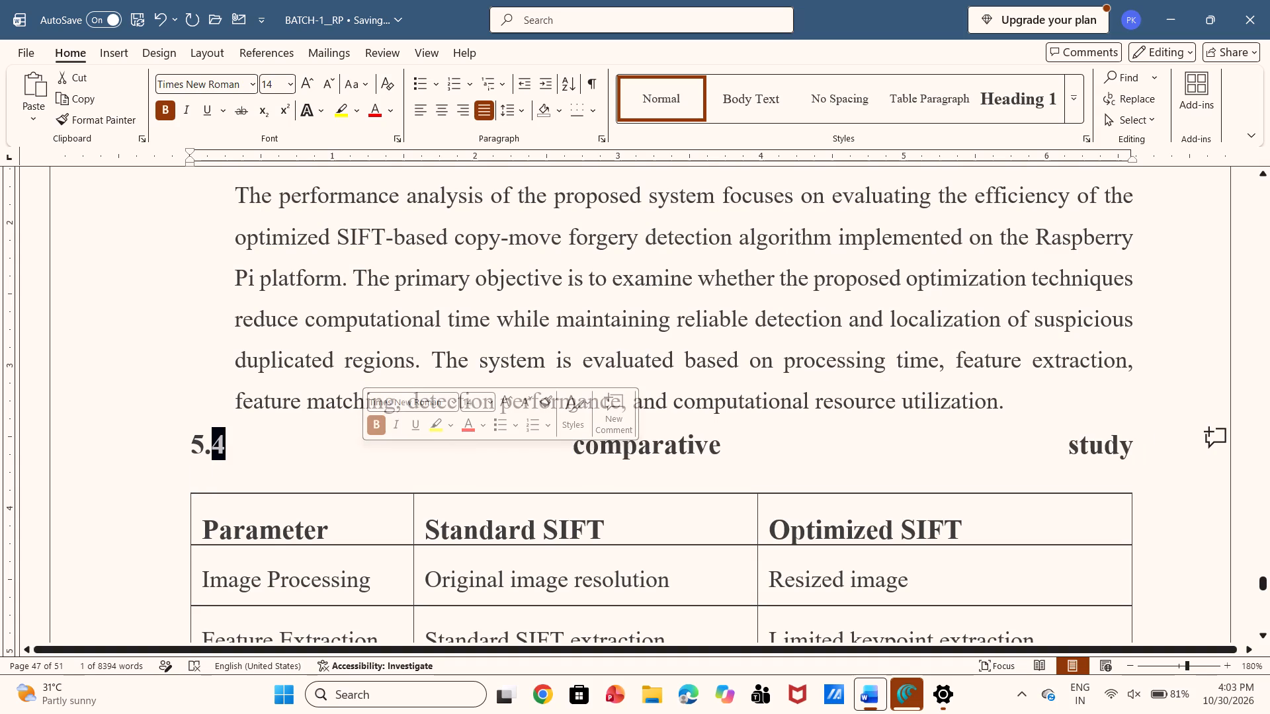
pyautogui.click(268, 465)
pyautogui.moveTo(251, 442); pyautogui.dragTo(264, 451)
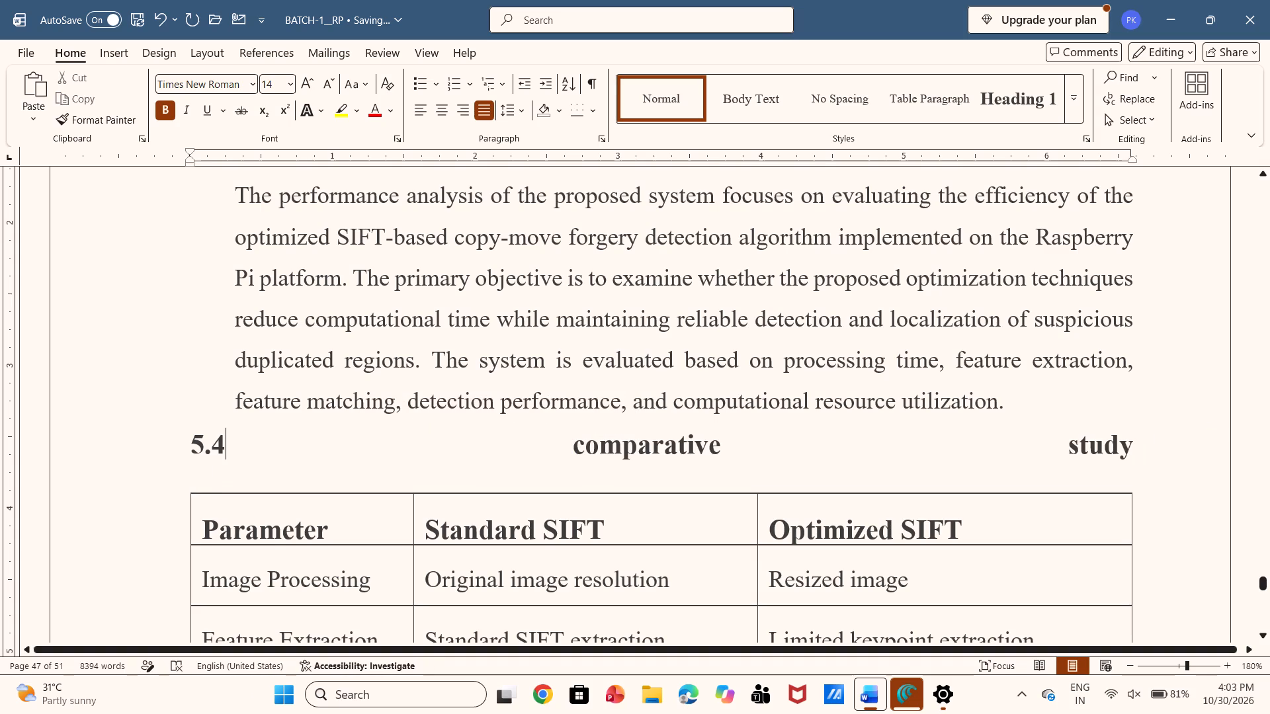
pyautogui.moveTo(264, 451); pyautogui.dragTo(650, 452)
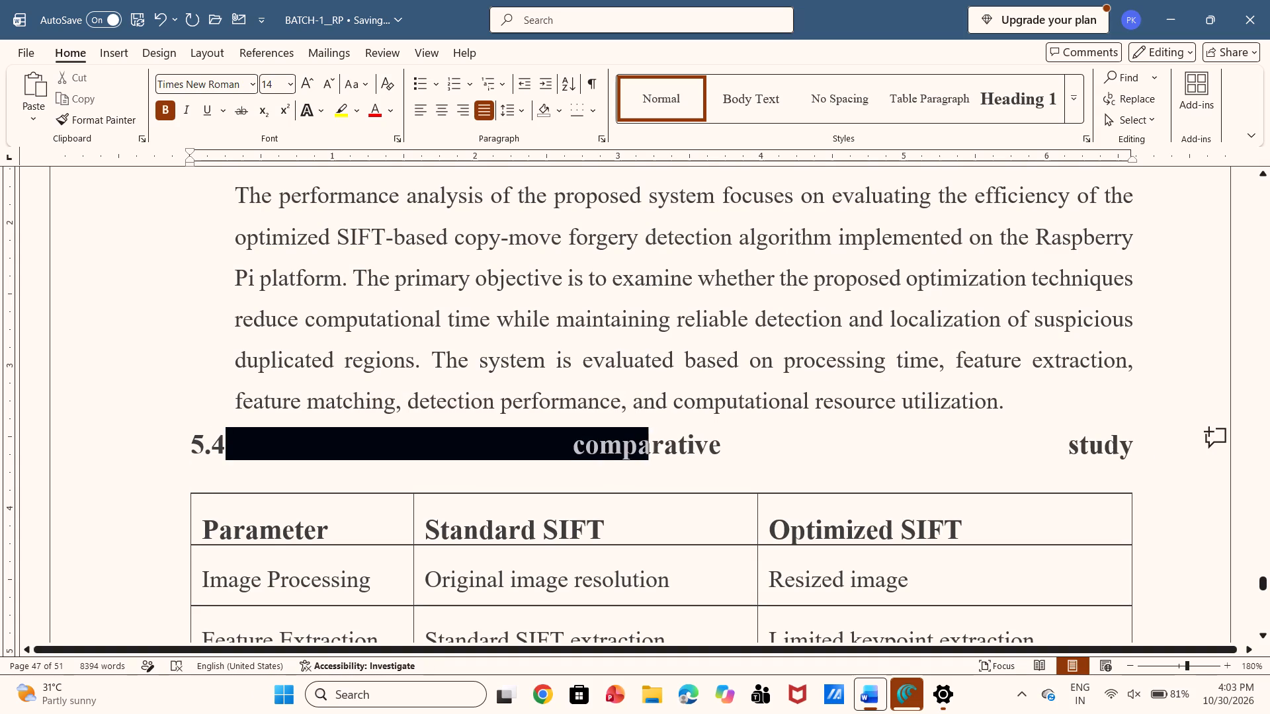
pyautogui.moveTo(650, 452); pyautogui.dragTo(812, 452)
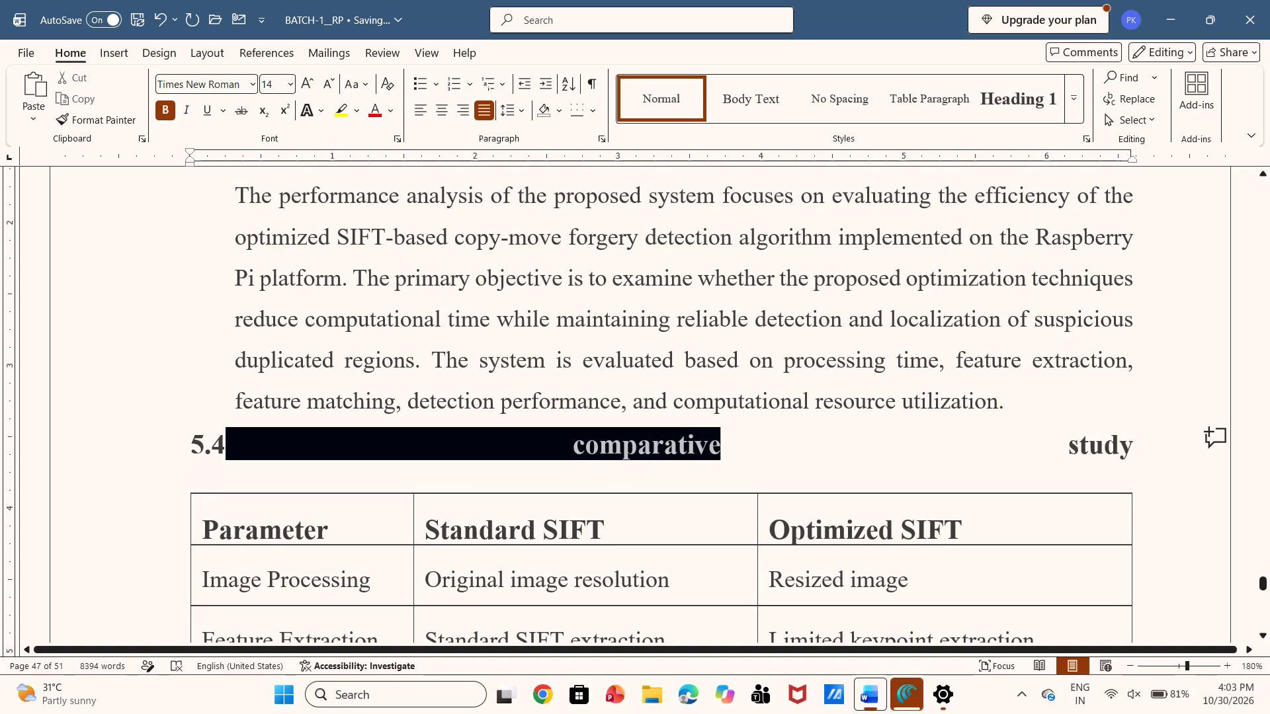
pyautogui.moveTo(812, 452); pyautogui.dragTo(1095, 448)
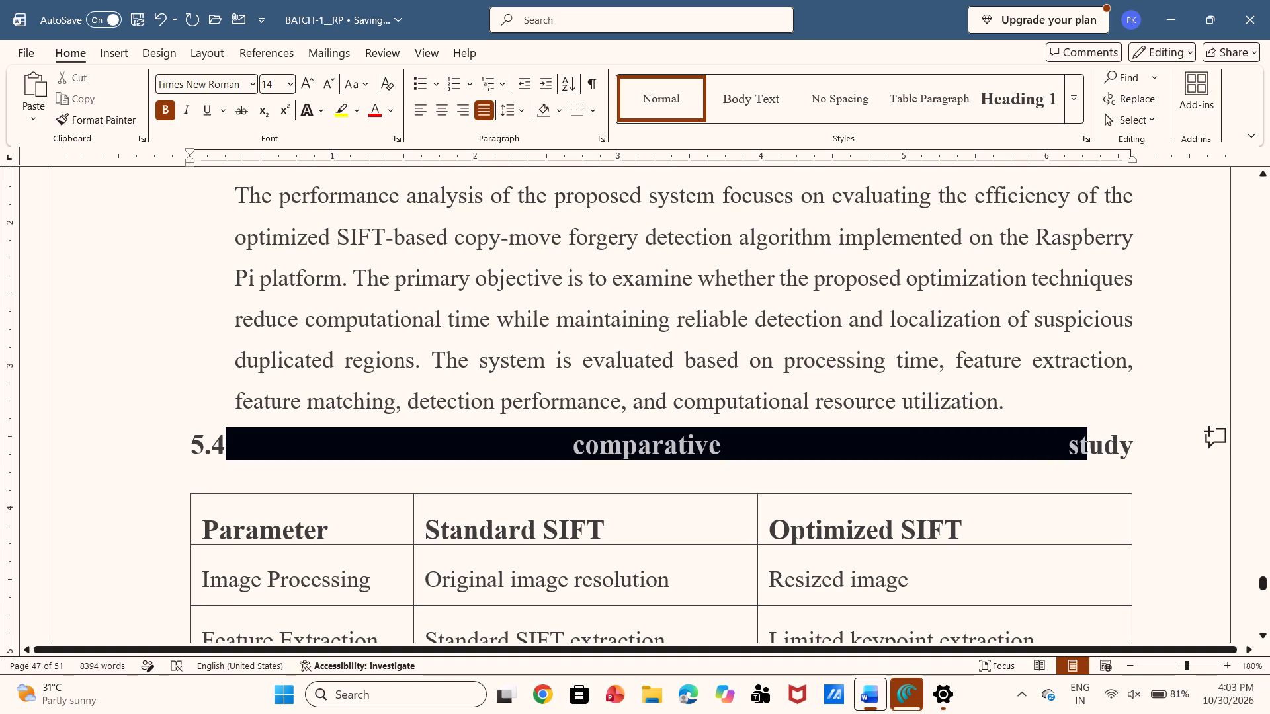
pyautogui.moveTo(1095, 448); pyautogui.dragTo(1158, 431)
pyautogui.hscroll(2, 1158, 434)
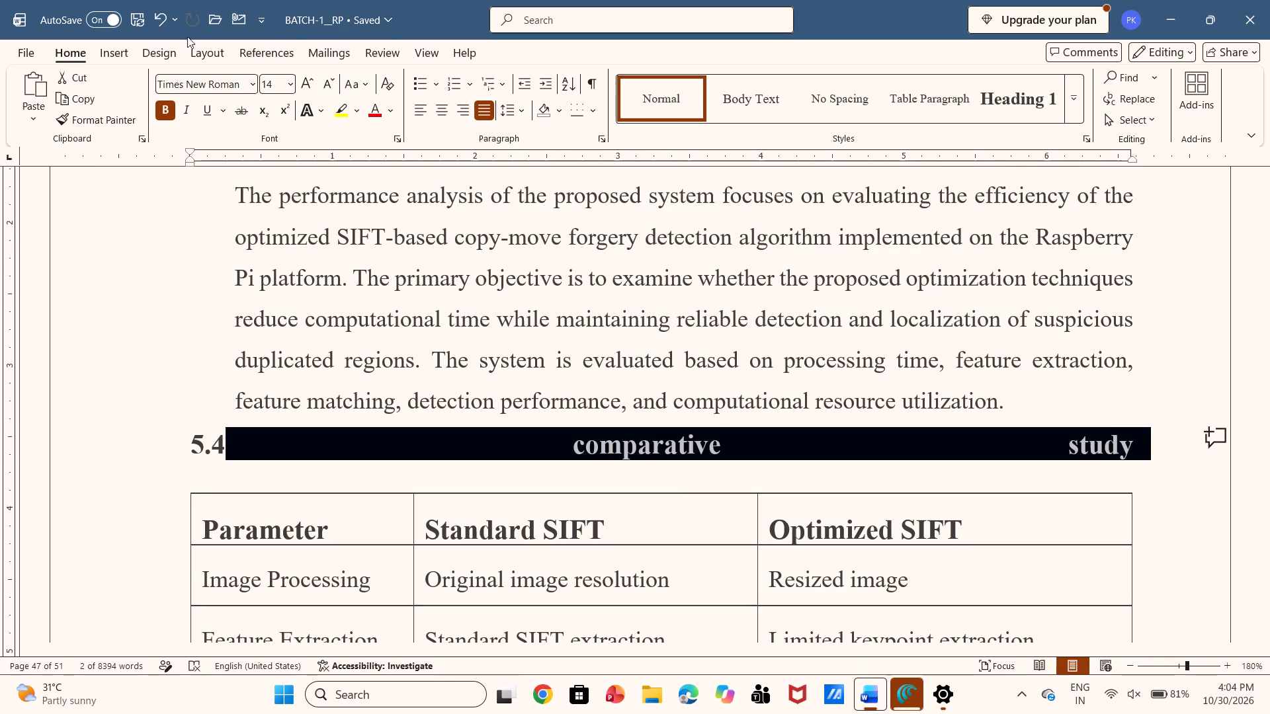
pyautogui.click(163, 53)
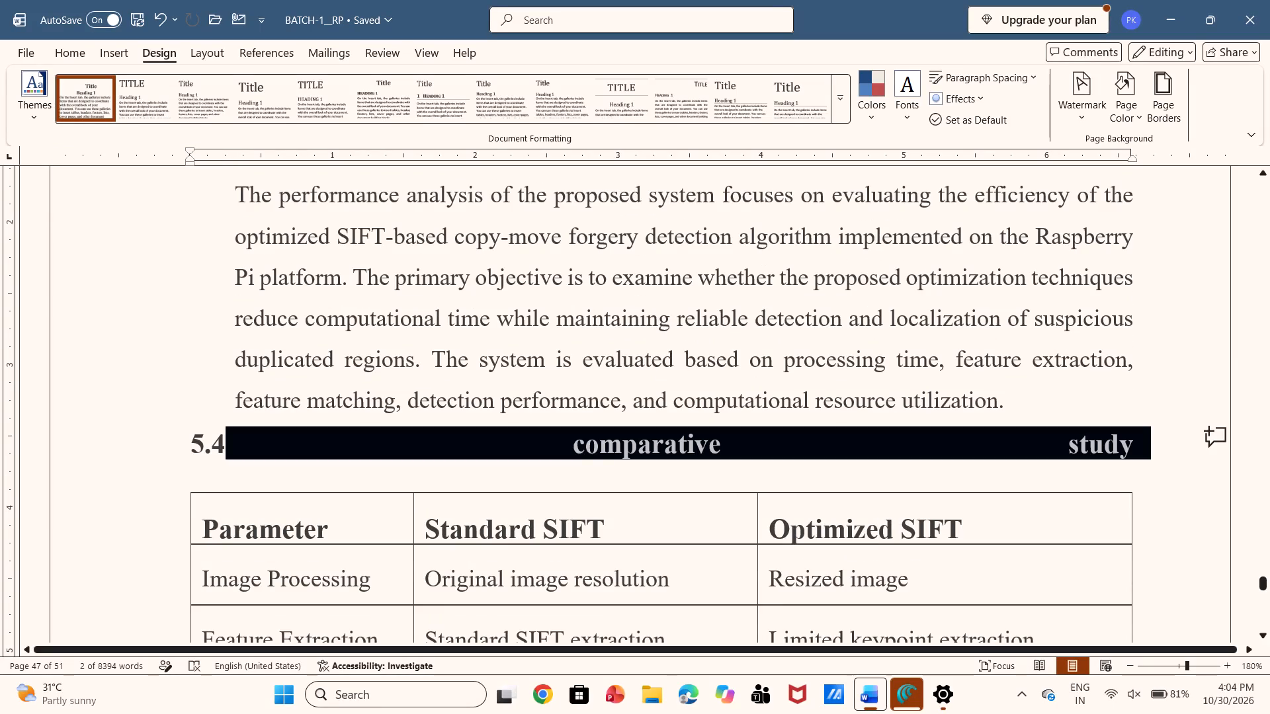
pyautogui.click(74, 59)
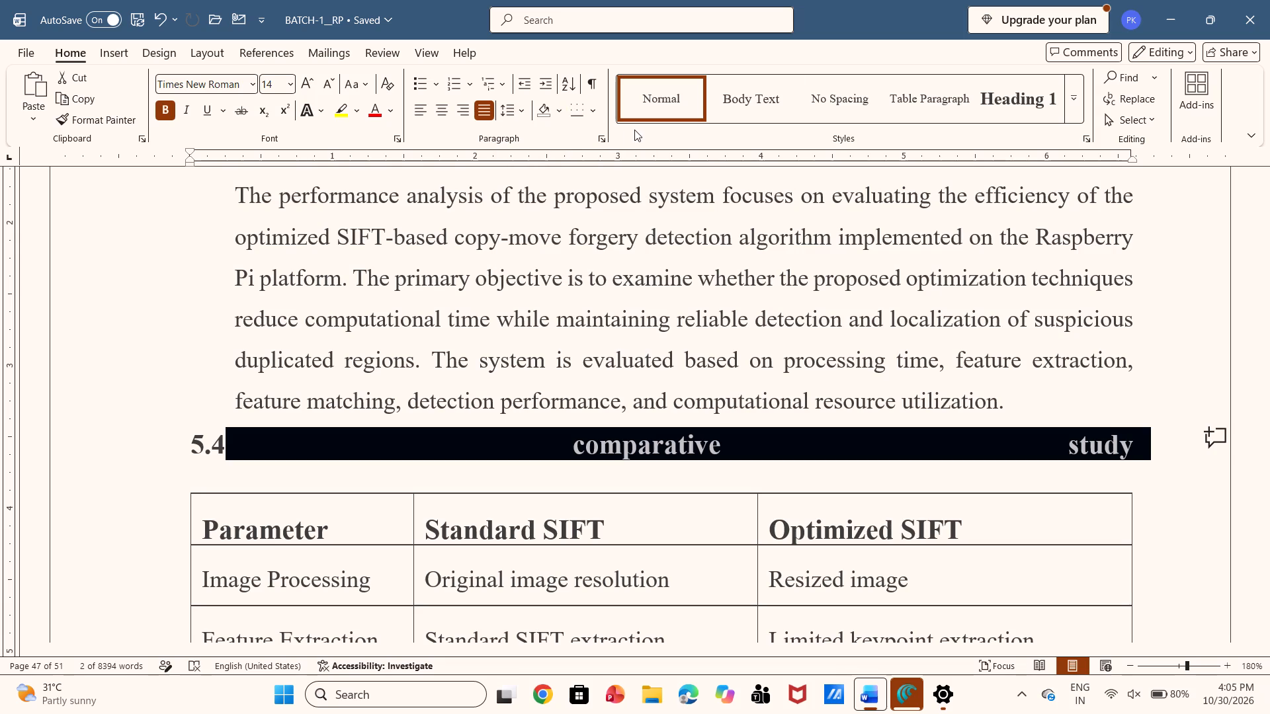
pyautogui.click(831, 113)
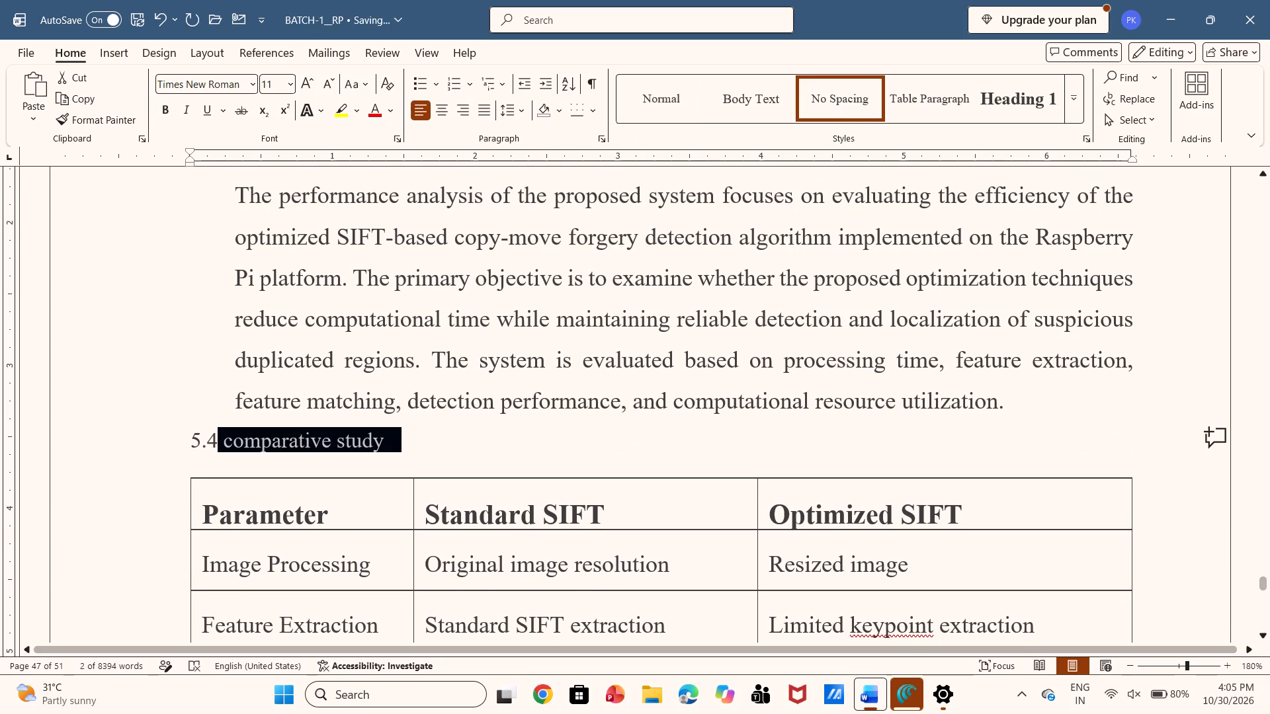
pyautogui.click(411, 439)
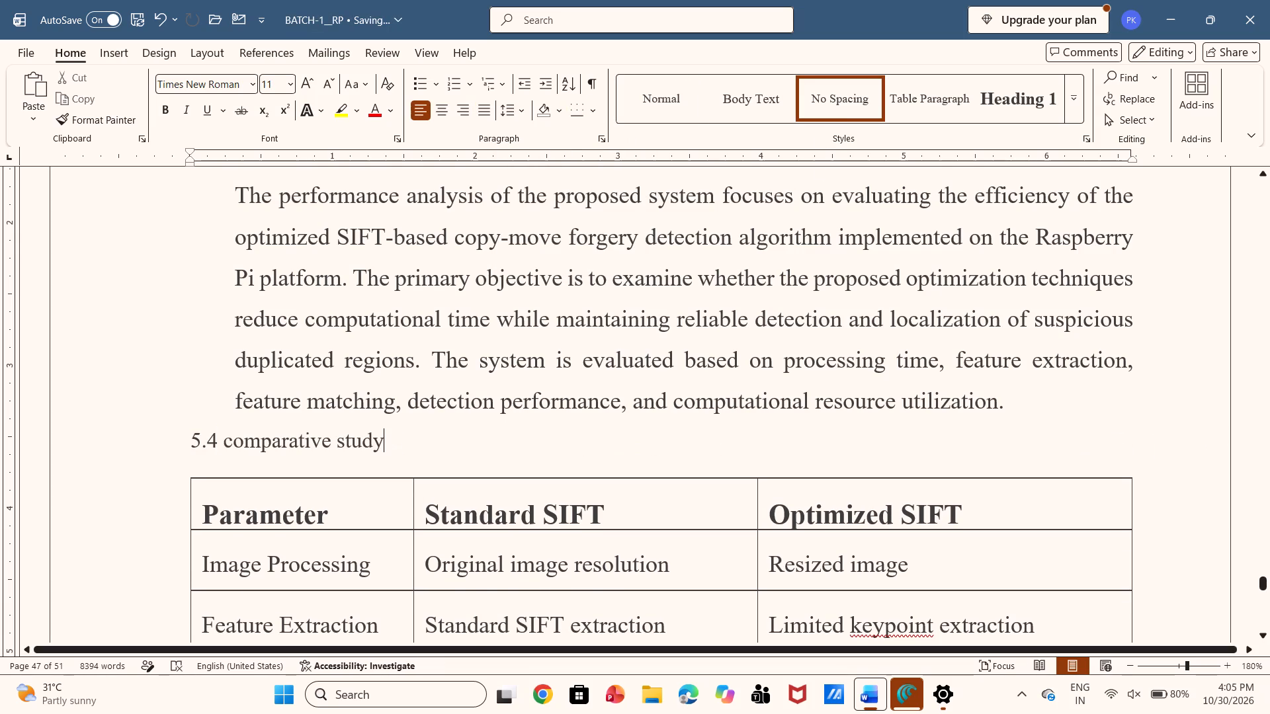
# Make both the number "5.4" and the words "comparative study" bold in the heading.
pyautogui.click(227, 443)
pyautogui.moveTo(227, 443); pyautogui.dragTo(181, 445)
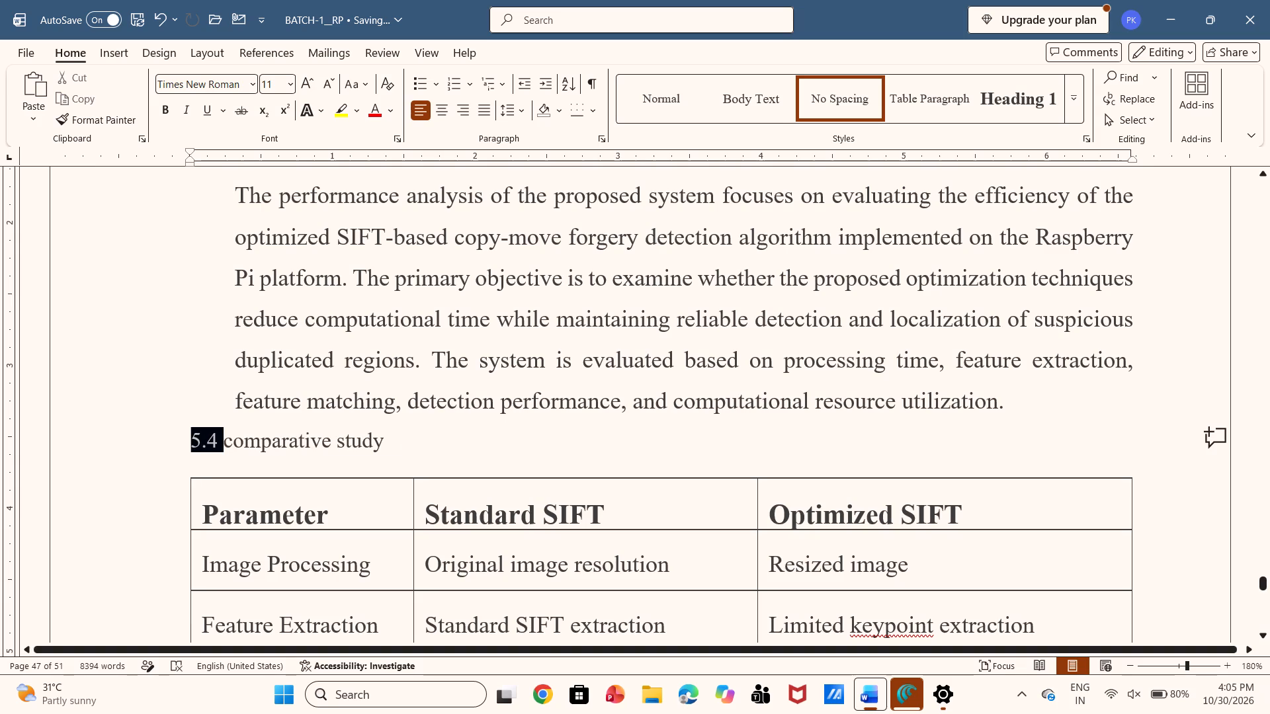
pyautogui.moveTo(181, 445); pyautogui.dragTo(194, 438)
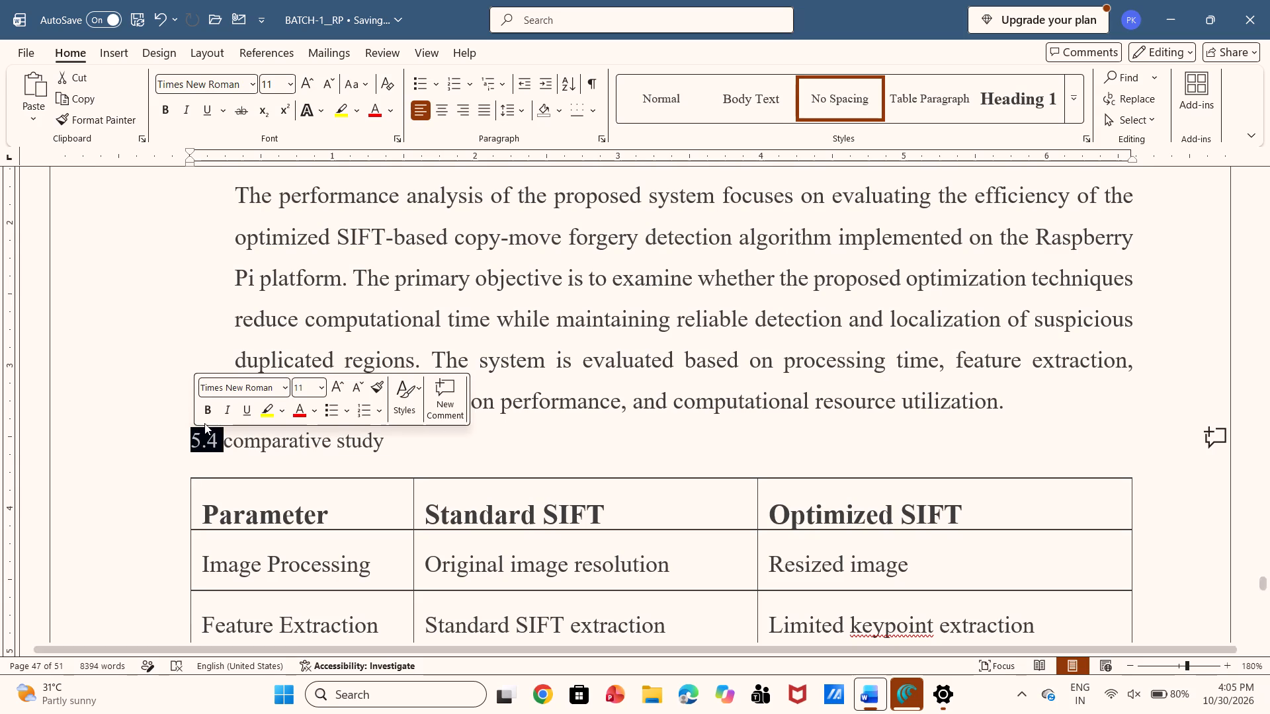
pyautogui.click(208, 413)
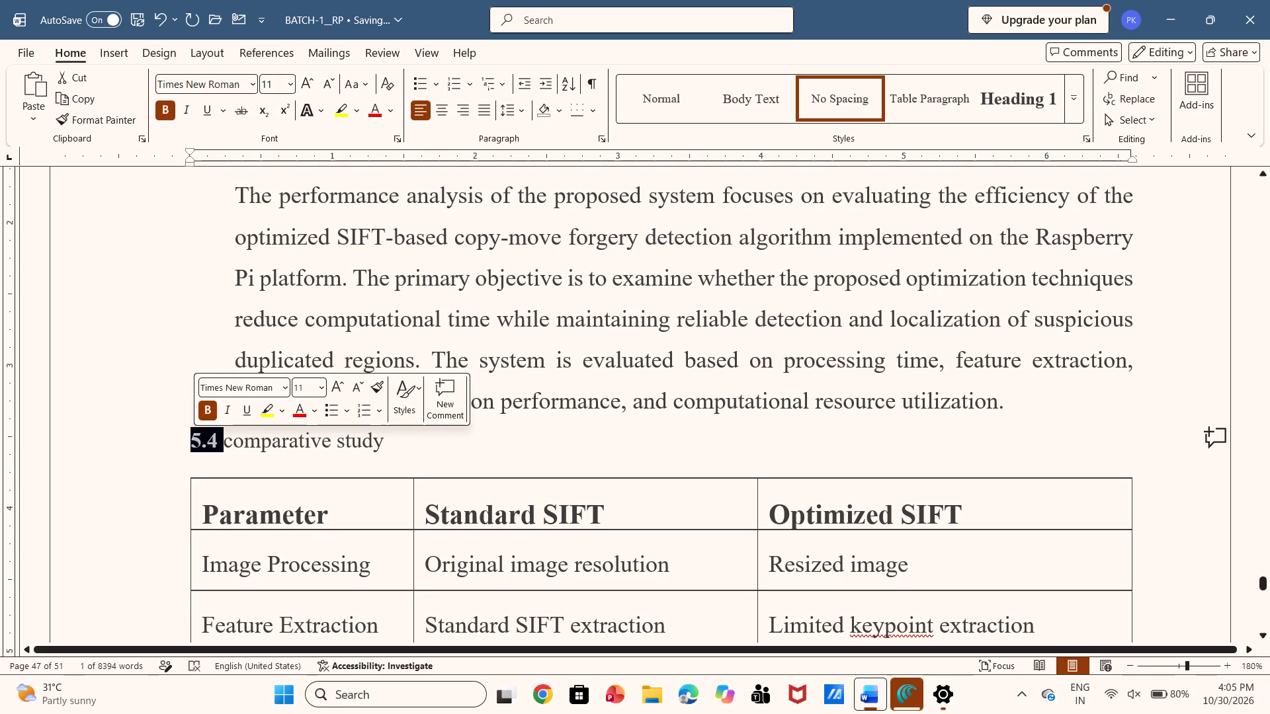
pyautogui.click(235, 448)
pyautogui.moveTo(225, 446); pyautogui.dragTo(398, 434)
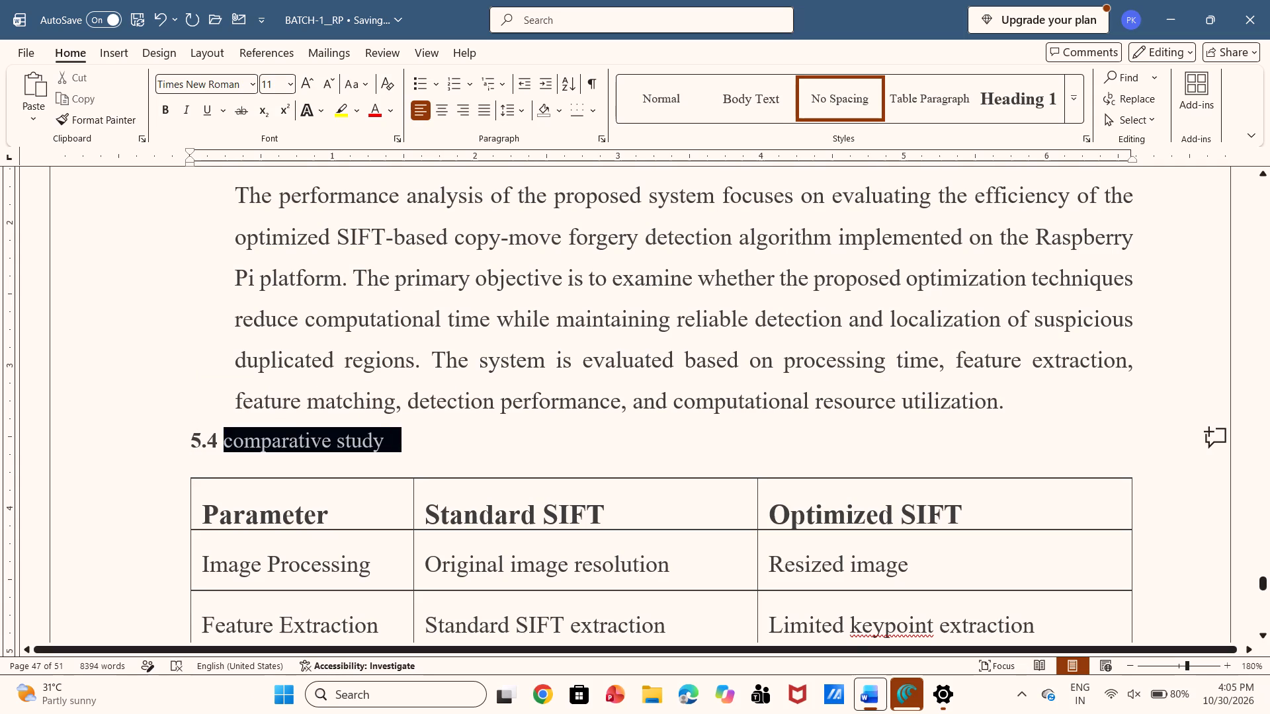
pyautogui.moveTo(398, 434); pyautogui.dragTo(386, 434)
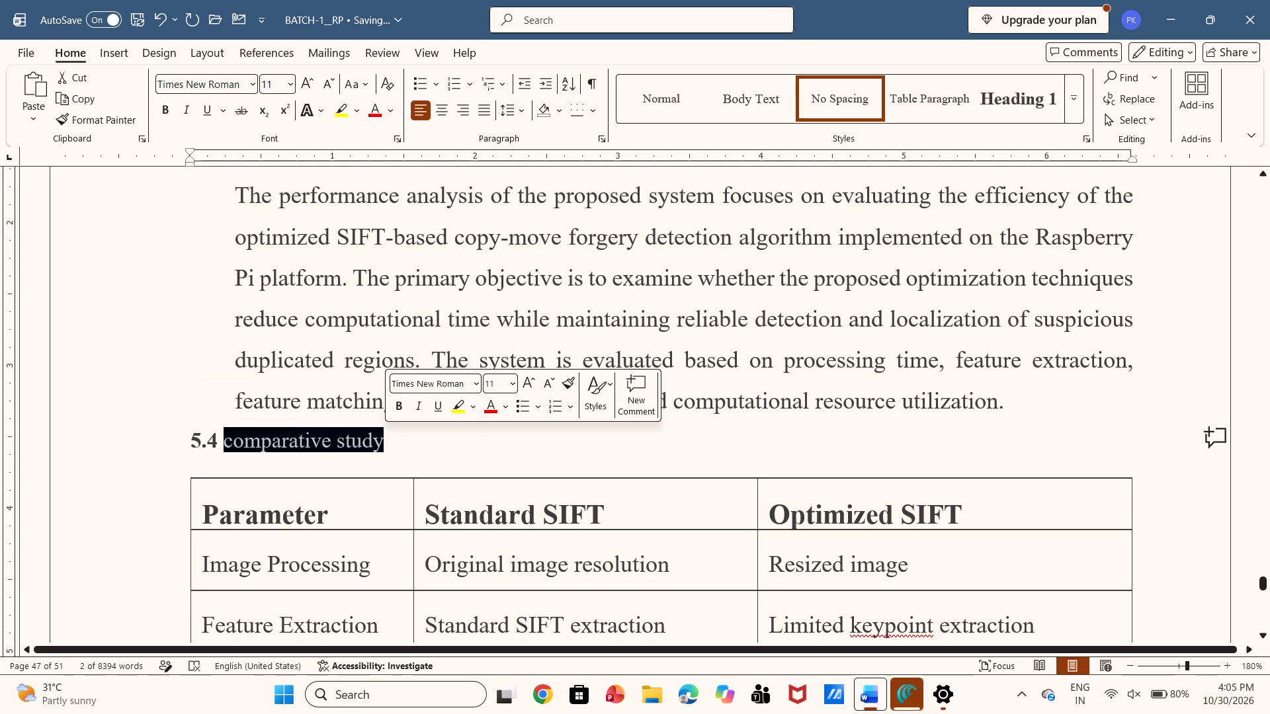
pyautogui.click(396, 415)
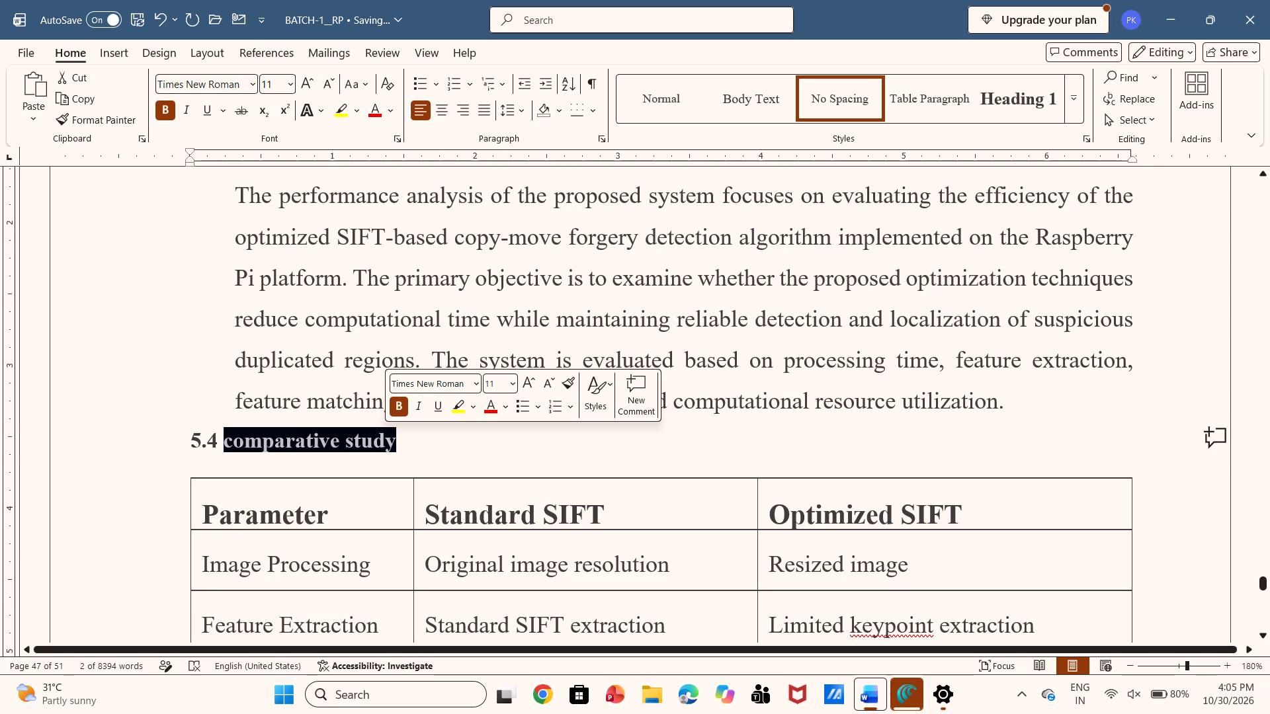
# Capitalize the initial letters of both words in the 5.4 heading so it reads "Comparative Study".
pyautogui.click(241, 446)
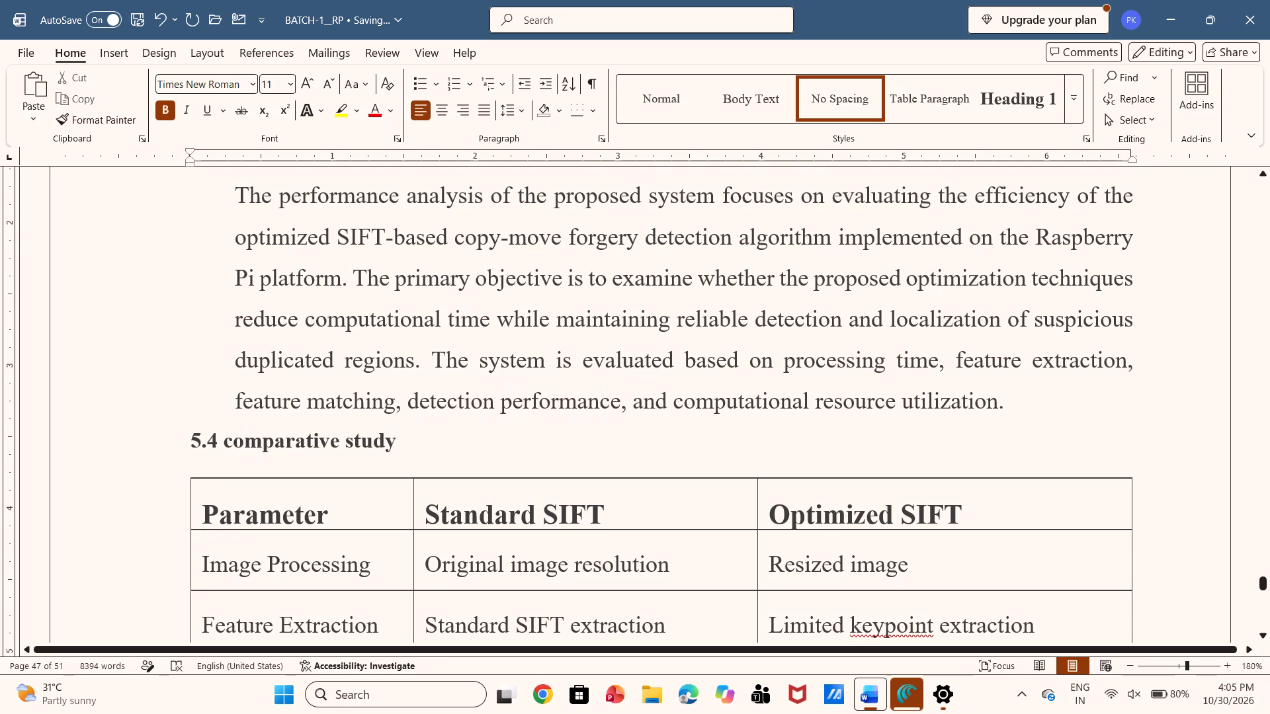
pyautogui.click(232, 440)
pyautogui.press('BackSpace')
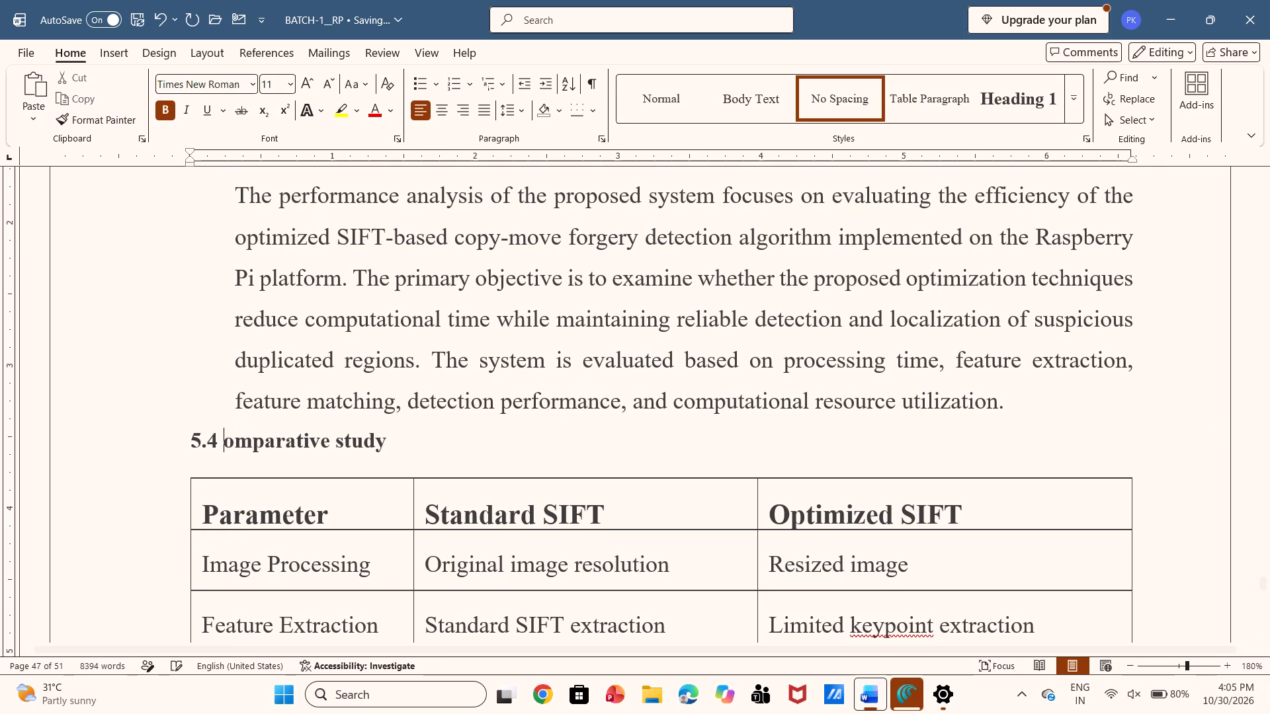
pyautogui.hotkey('shift', 'c')
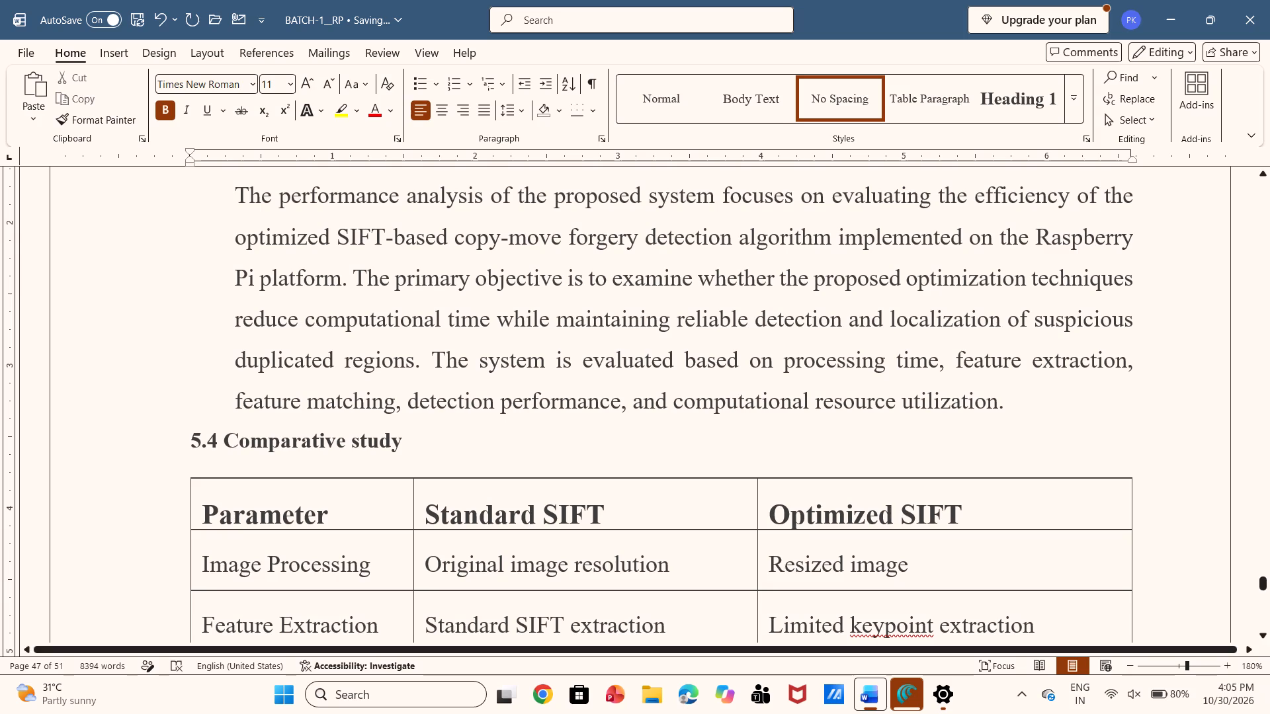
pyautogui.click(357, 442)
pyautogui.press('BackSpace')
pyautogui.hotkey('shift', 's')
# Set the words "Comparative Study" in the 5.4 heading to font size 14.
pyautogui.moveTo(224, 437); pyautogui.dragTo(343, 440)
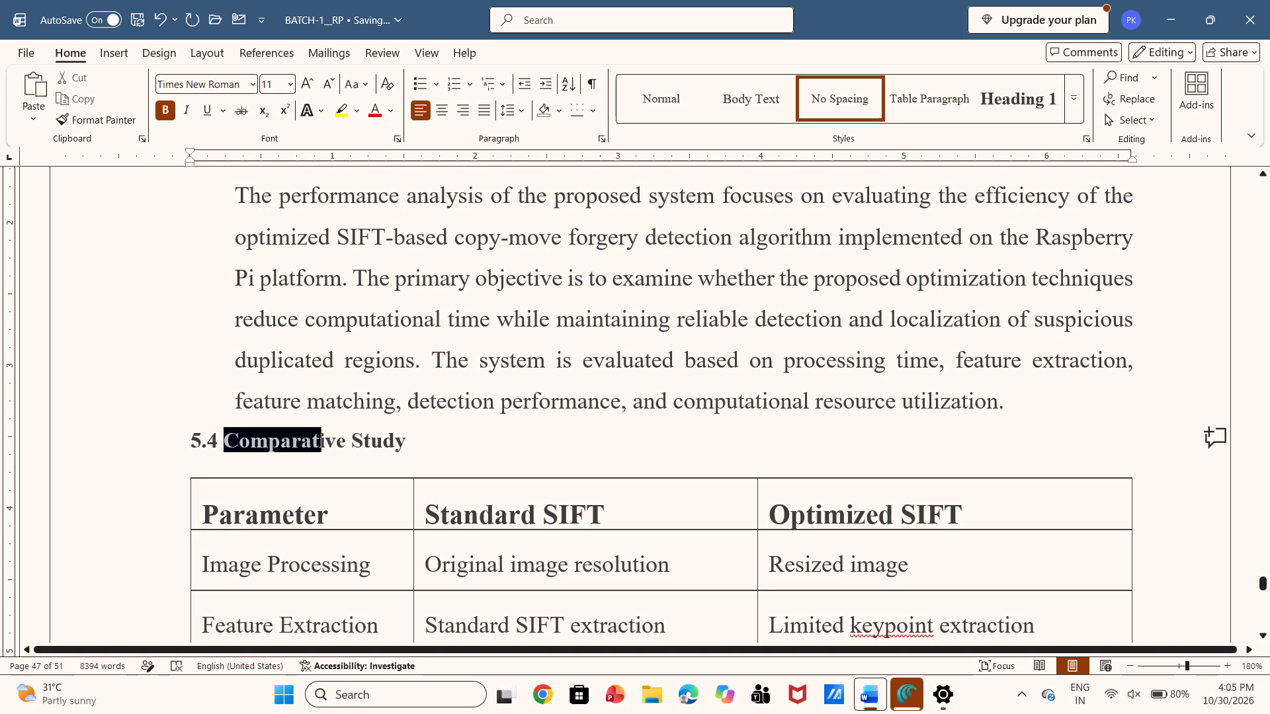
pyautogui.moveTo(343, 440); pyautogui.dragTo(407, 446)
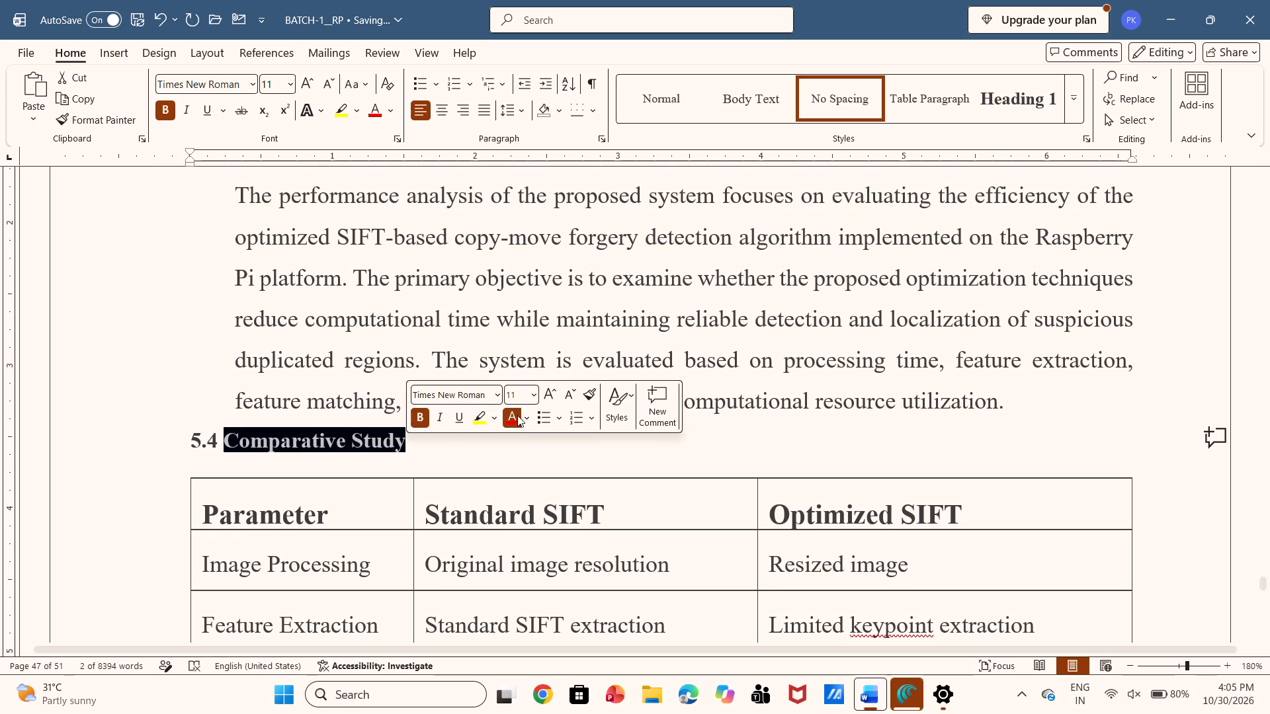
pyautogui.click(529, 402)
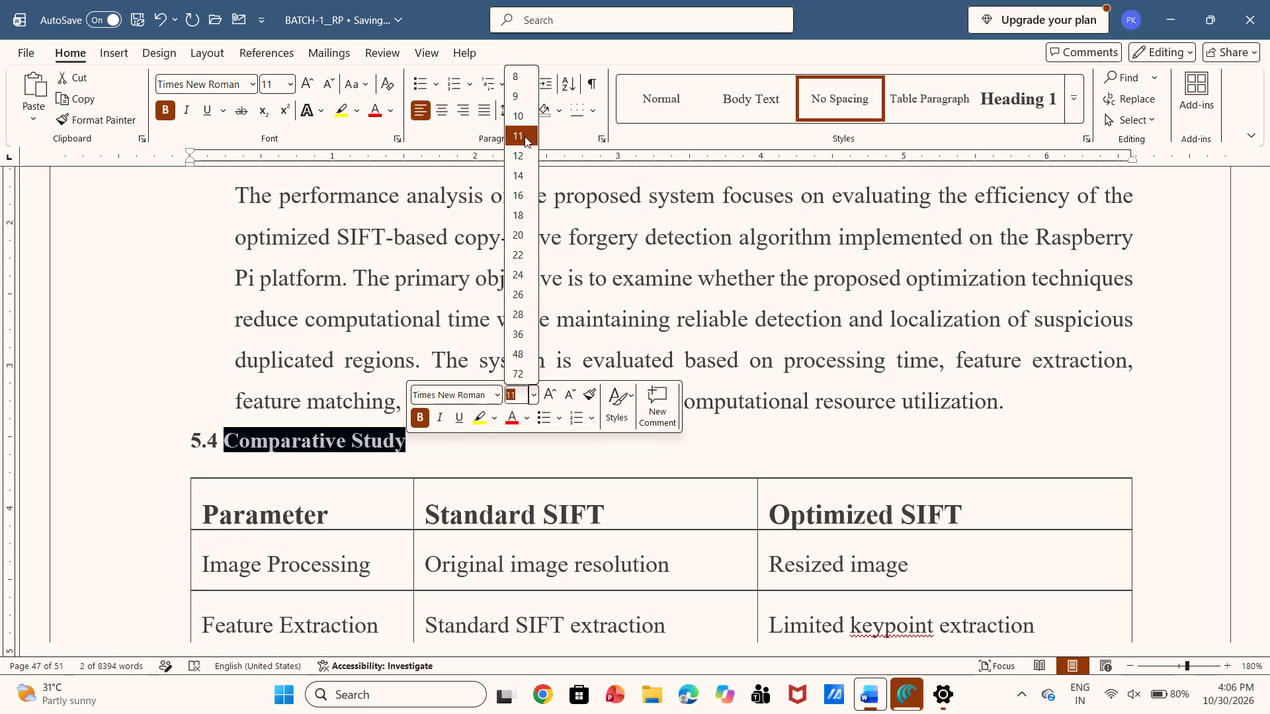
pyautogui.click(520, 173)
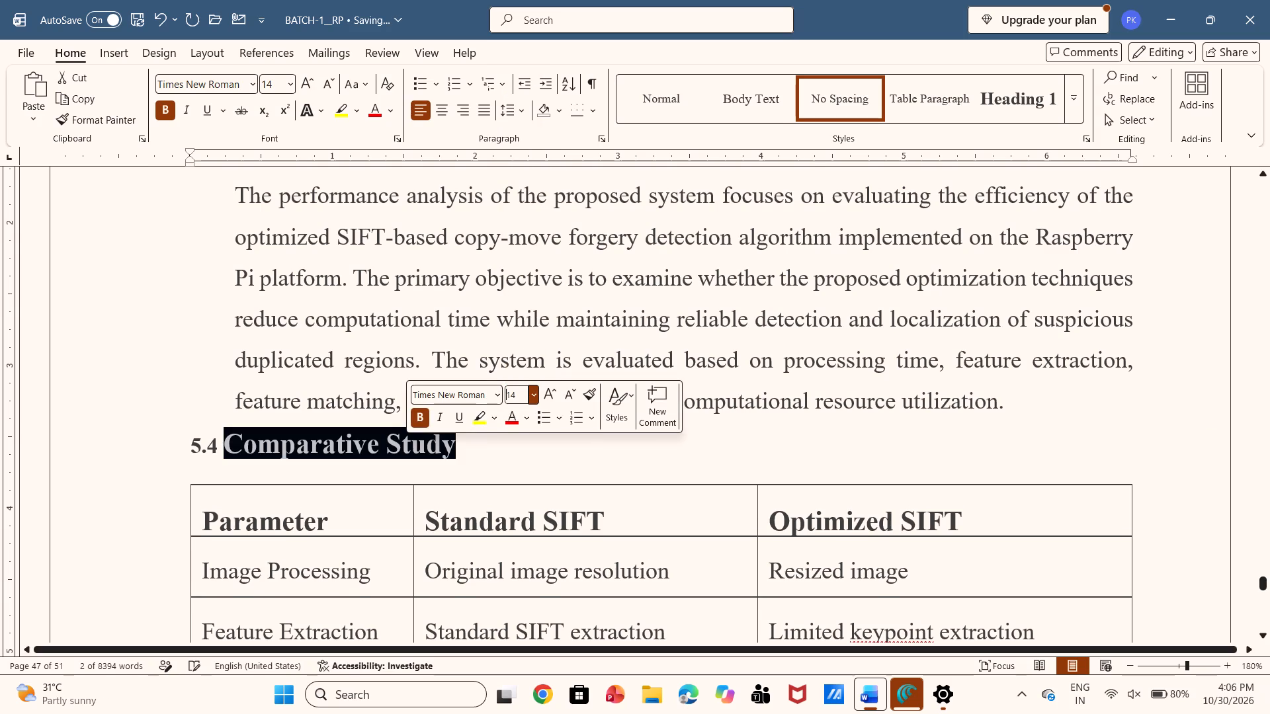
pyautogui.click(710, 456)
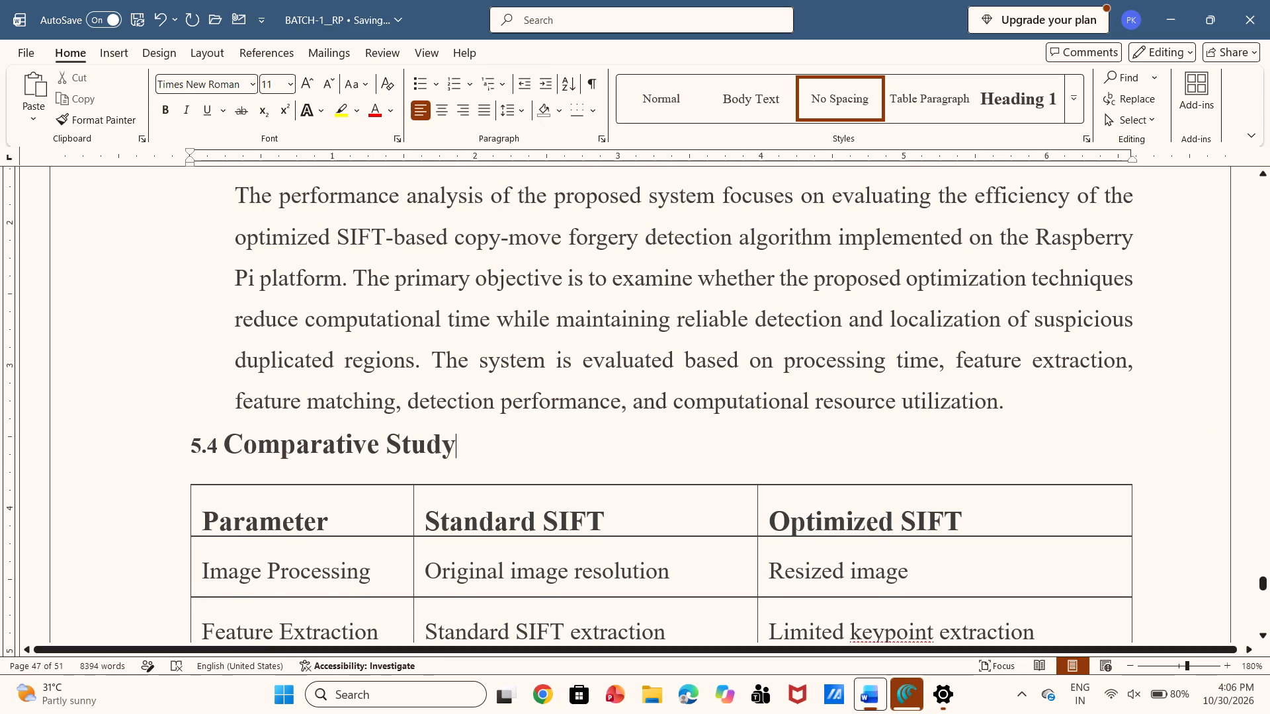
# Set the heading number "5.4" in front of "Comparative Study" to font size 14.
pyautogui.keyDown('ctrl'); pyautogui.scroll(-6, 710, 456); pyautogui.keyUp('ctrl')
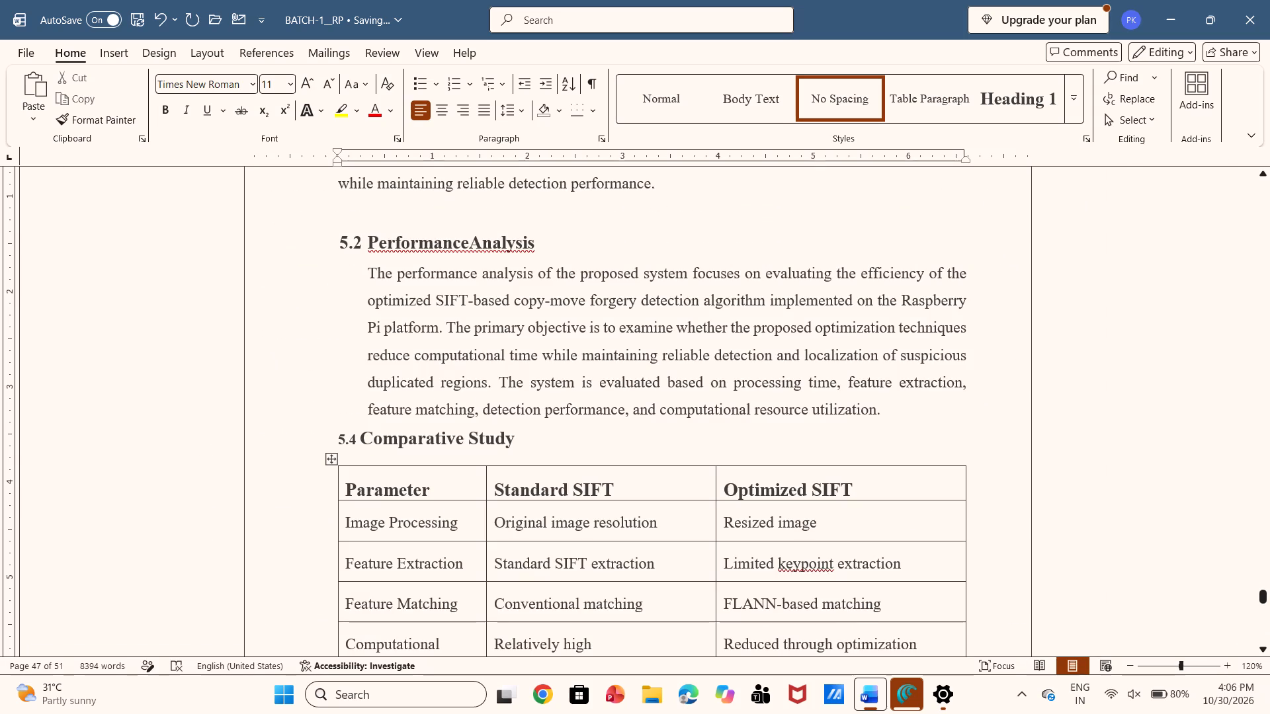
pyautogui.moveTo(354, 437); pyautogui.dragTo(346, 446)
pyautogui.moveTo(346, 446); pyautogui.dragTo(335, 441)
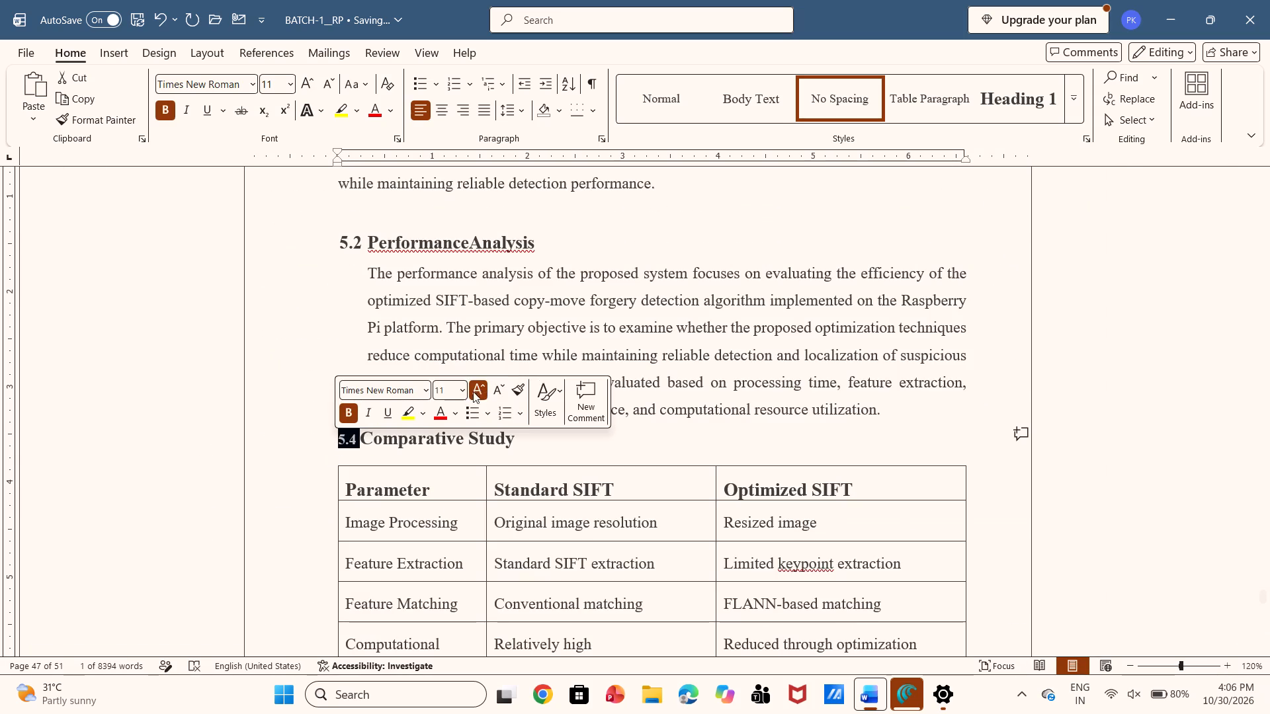
pyautogui.click(462, 390)
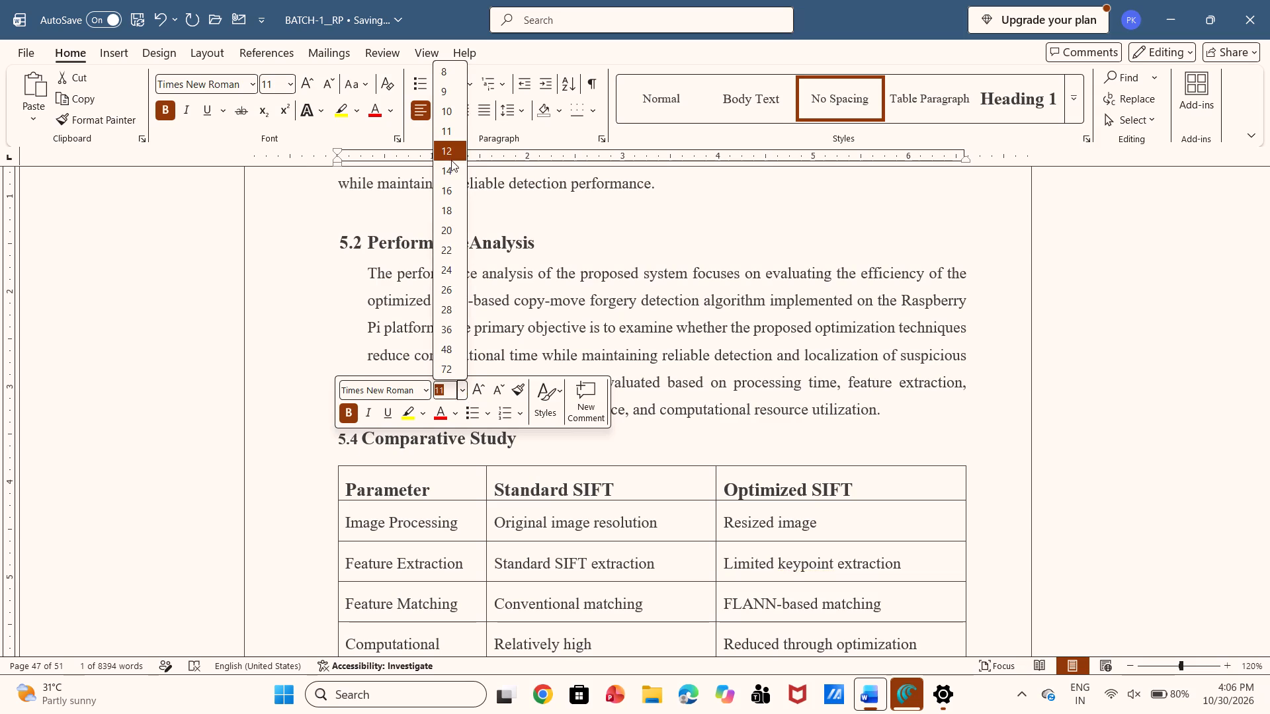
pyautogui.click(456, 173)
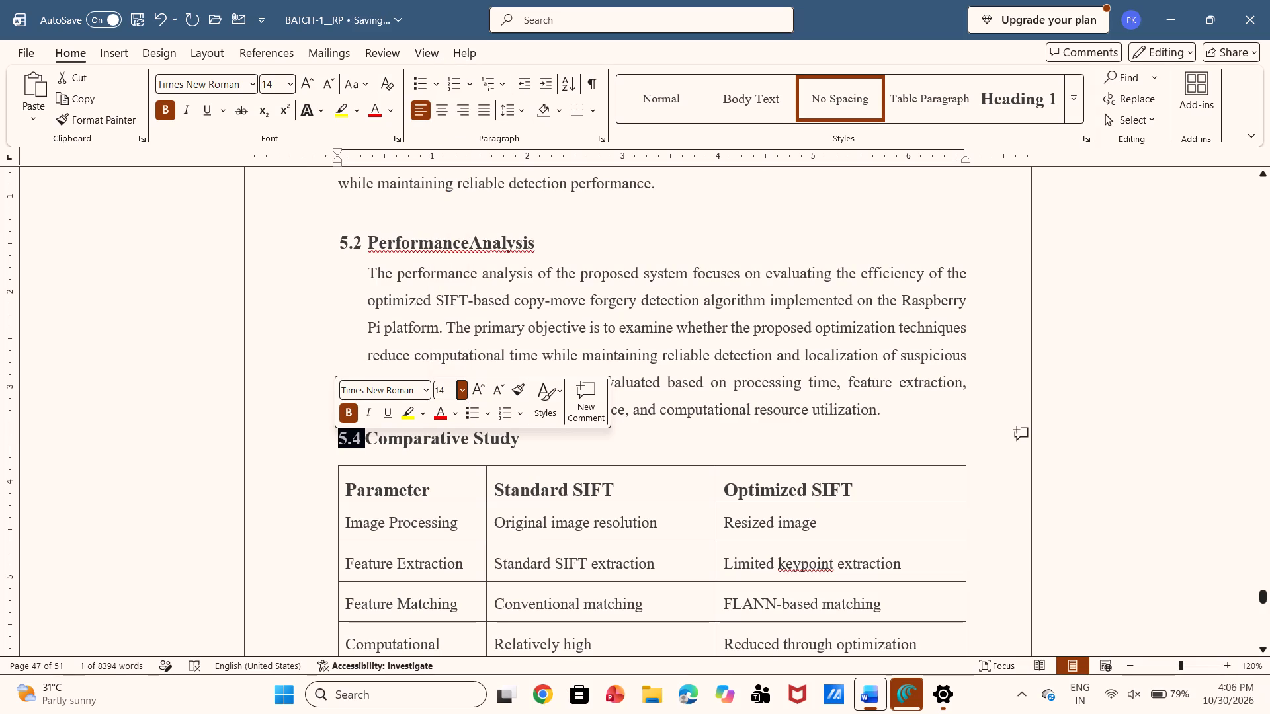
pyautogui.click(523, 450)
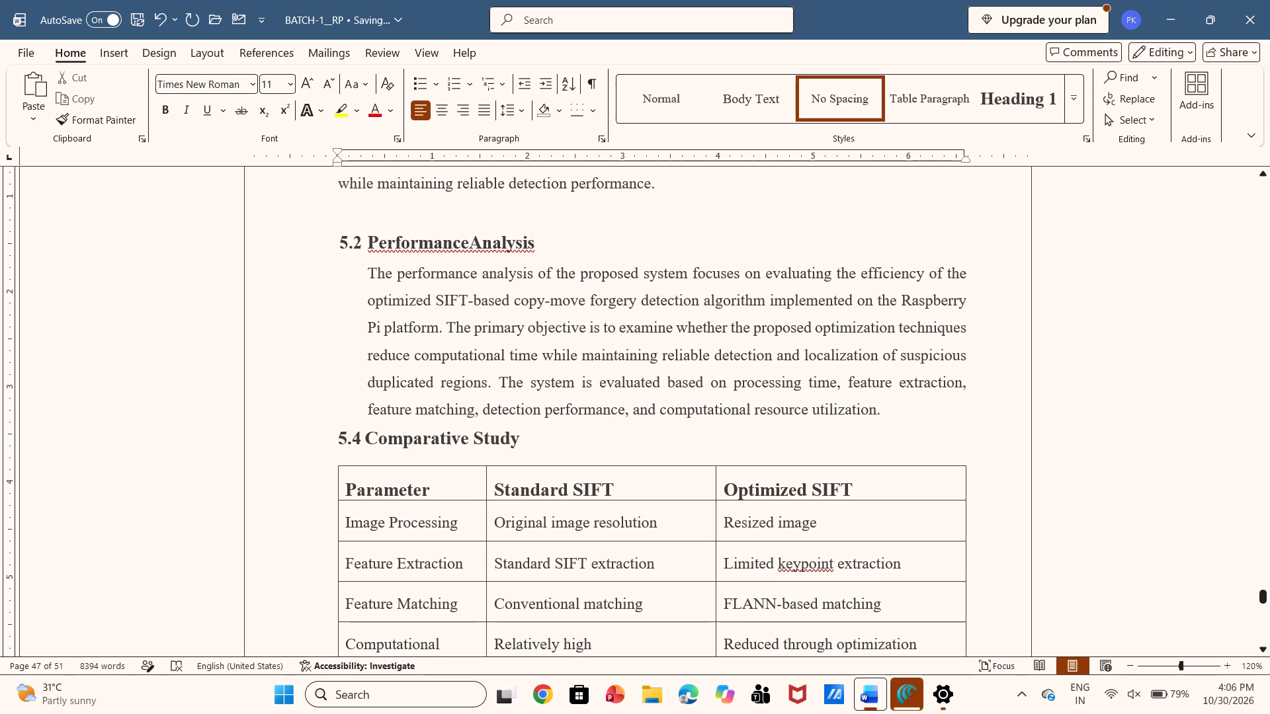
# Review the report's pages from the comparison table and results photos back to the title page.
pyautogui.scroll(-1, 613, 419)
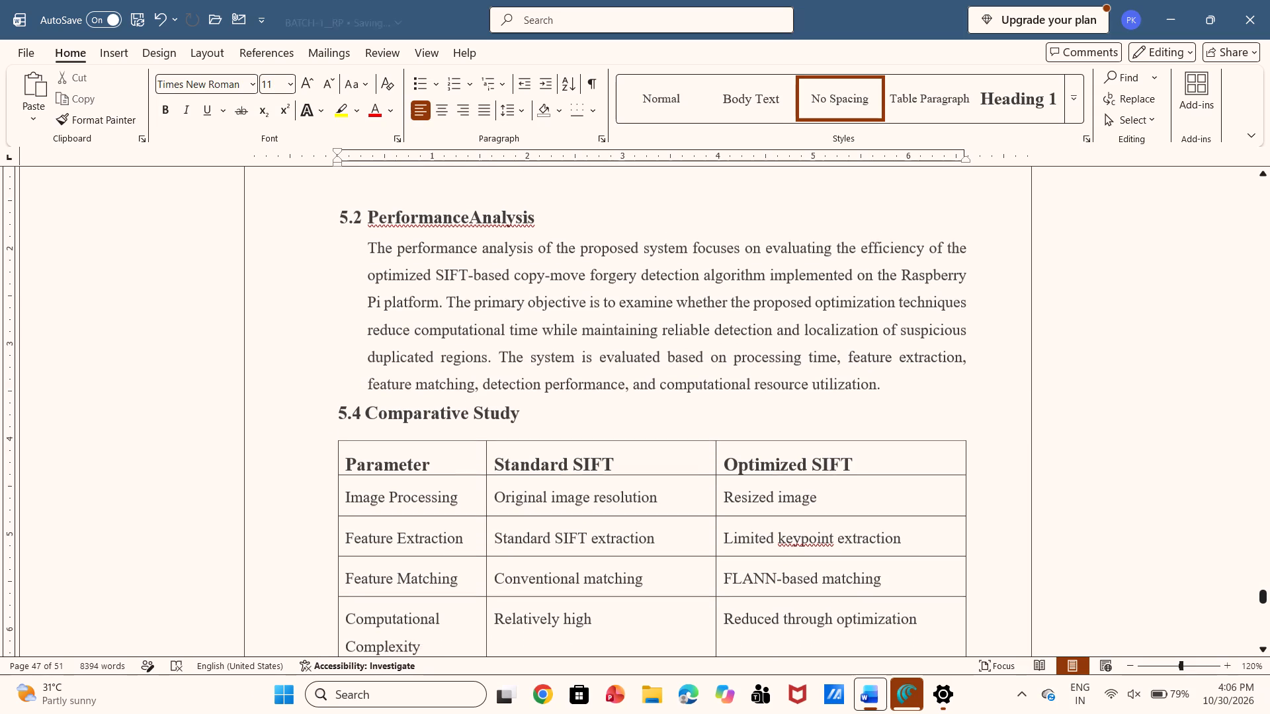
pyautogui.scroll(-5, 613, 419)
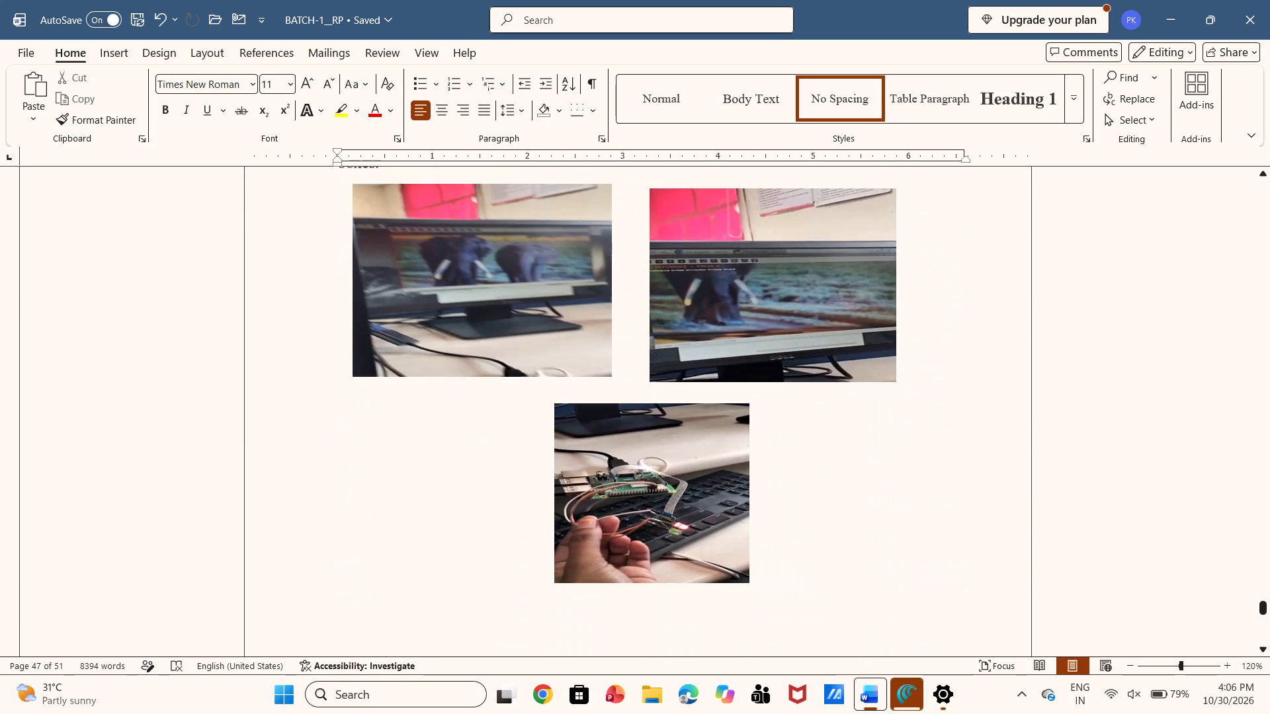
pyautogui.scroll(4, 613, 419)
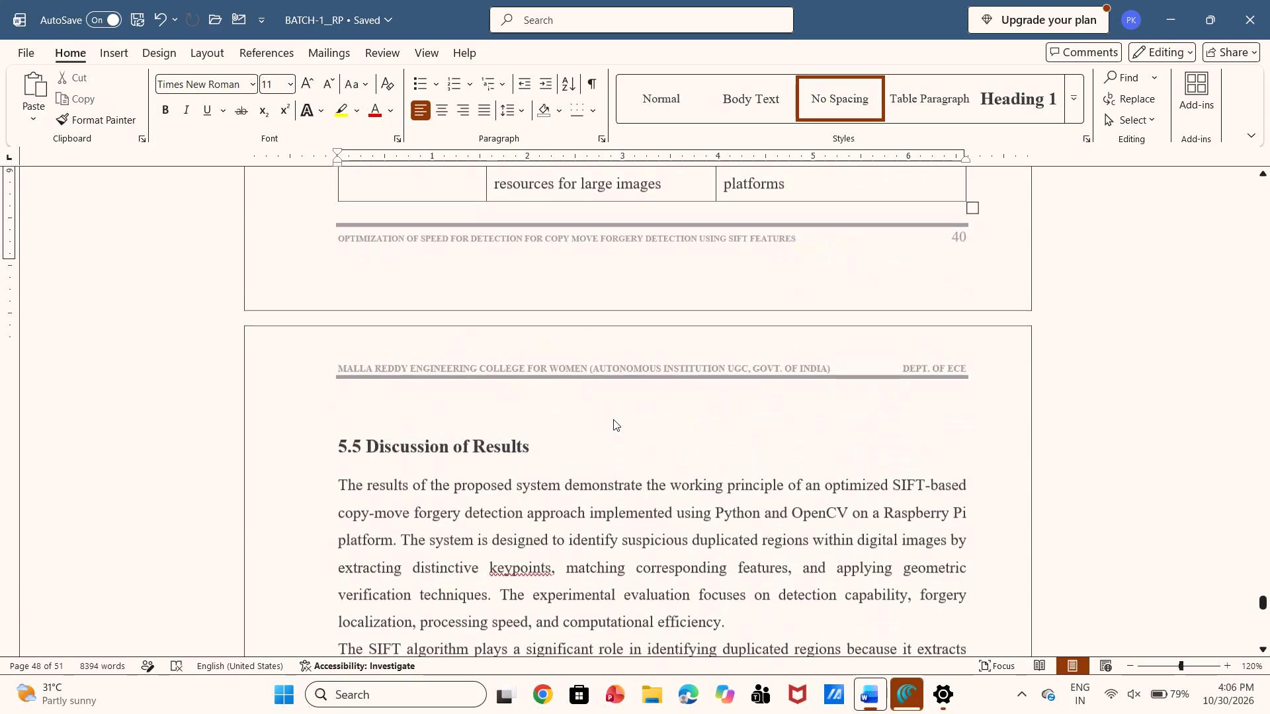
pyautogui.scroll(4, 613, 419)
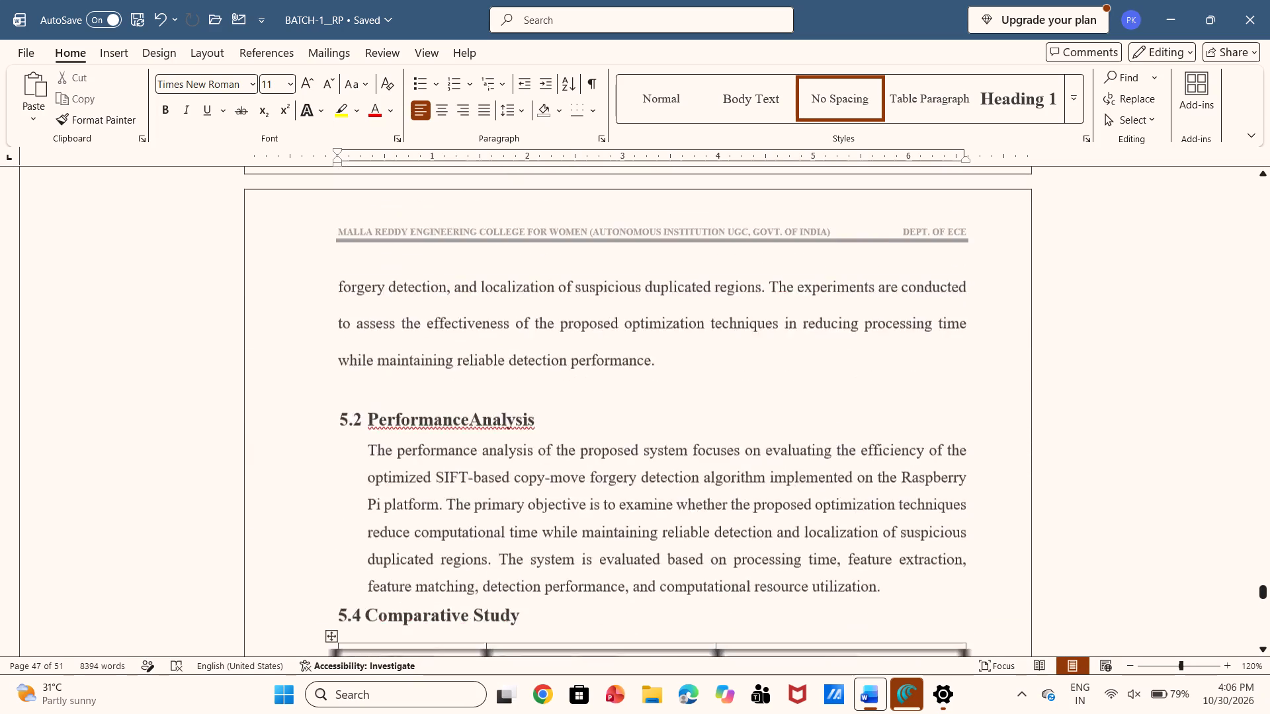
pyautogui.scroll(4, 613, 419)
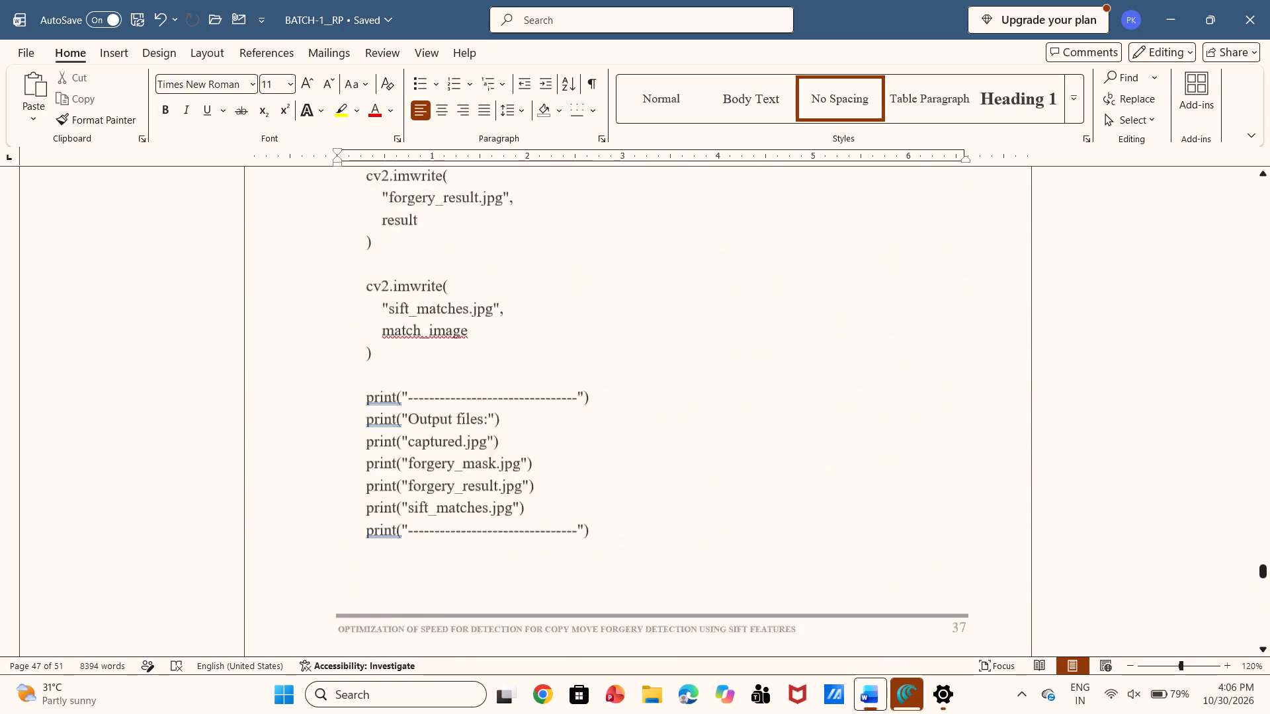
pyautogui.scroll(10, 613, 419)
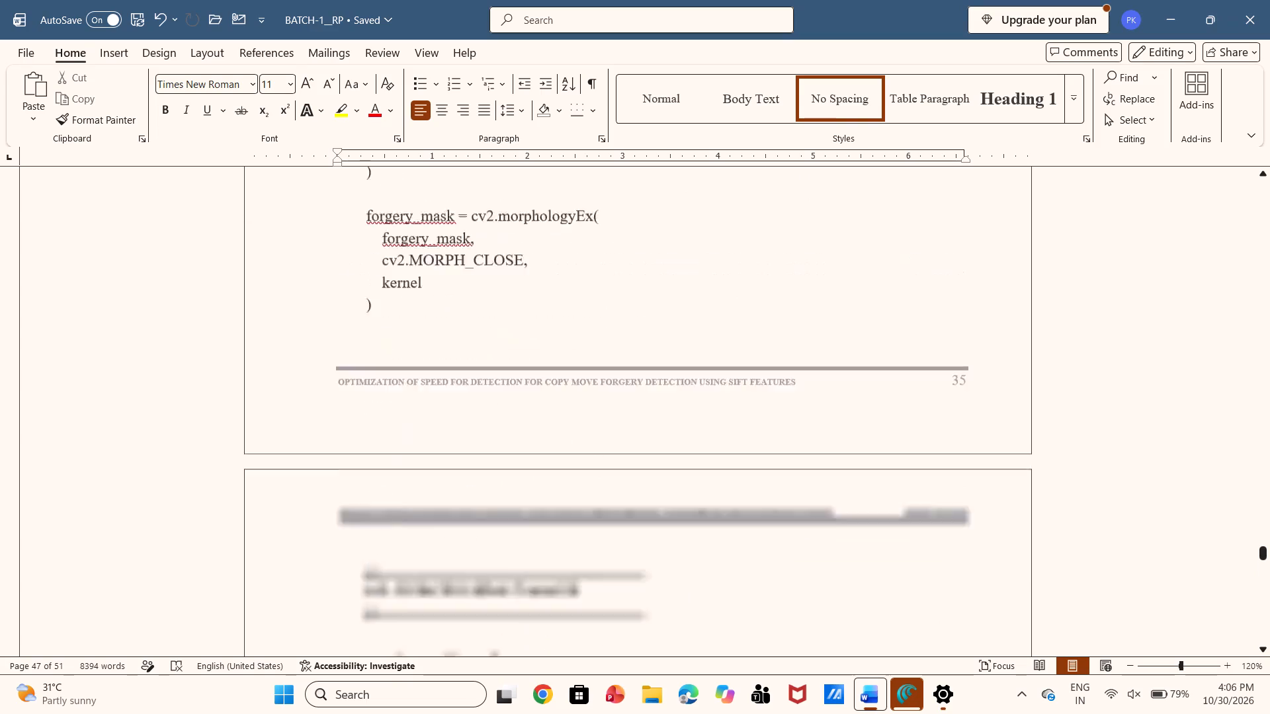
pyautogui.scroll(12, 613, 419)
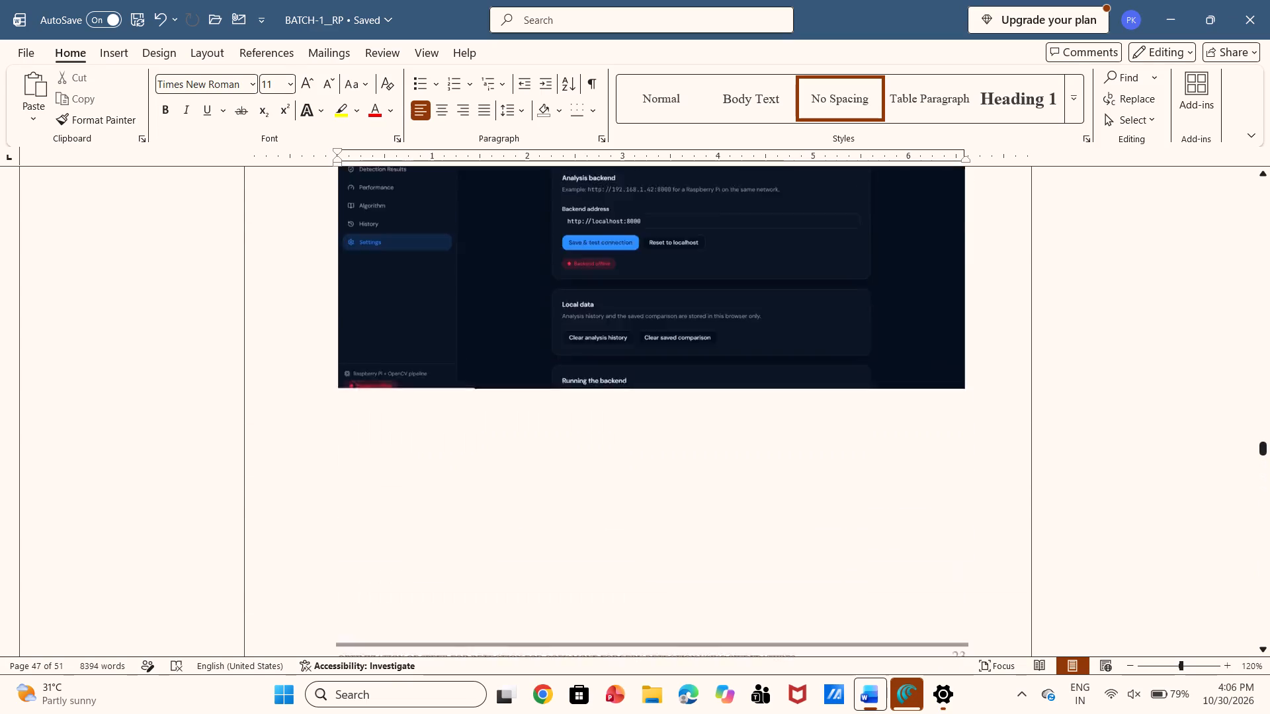
pyautogui.scroll(11, 613, 419)
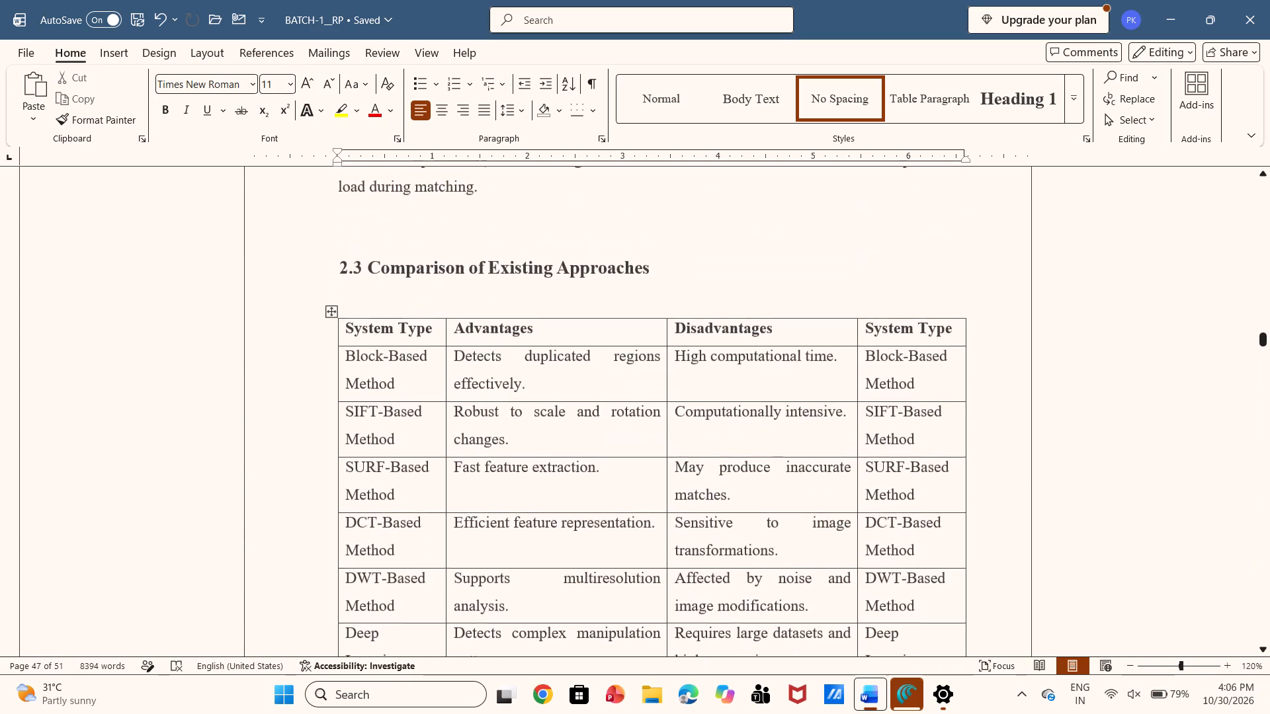
pyautogui.scroll(7, 613, 419)
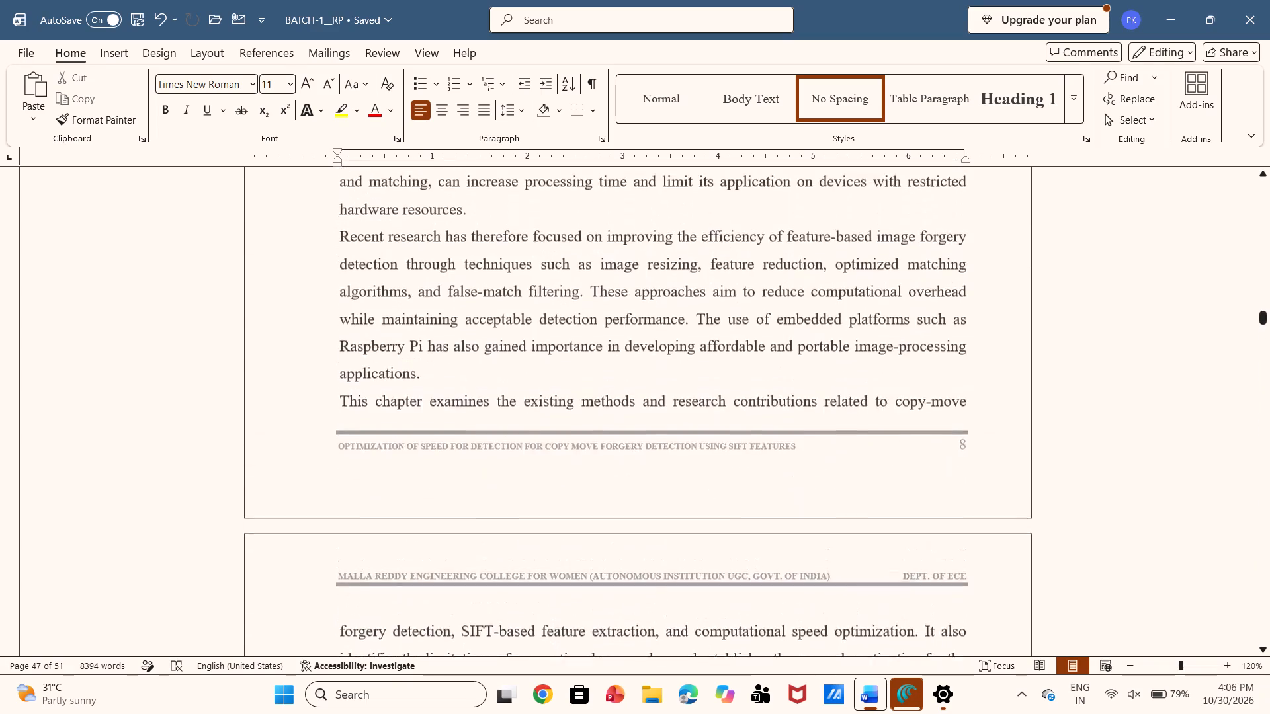
pyautogui.scroll(10, 613, 419)
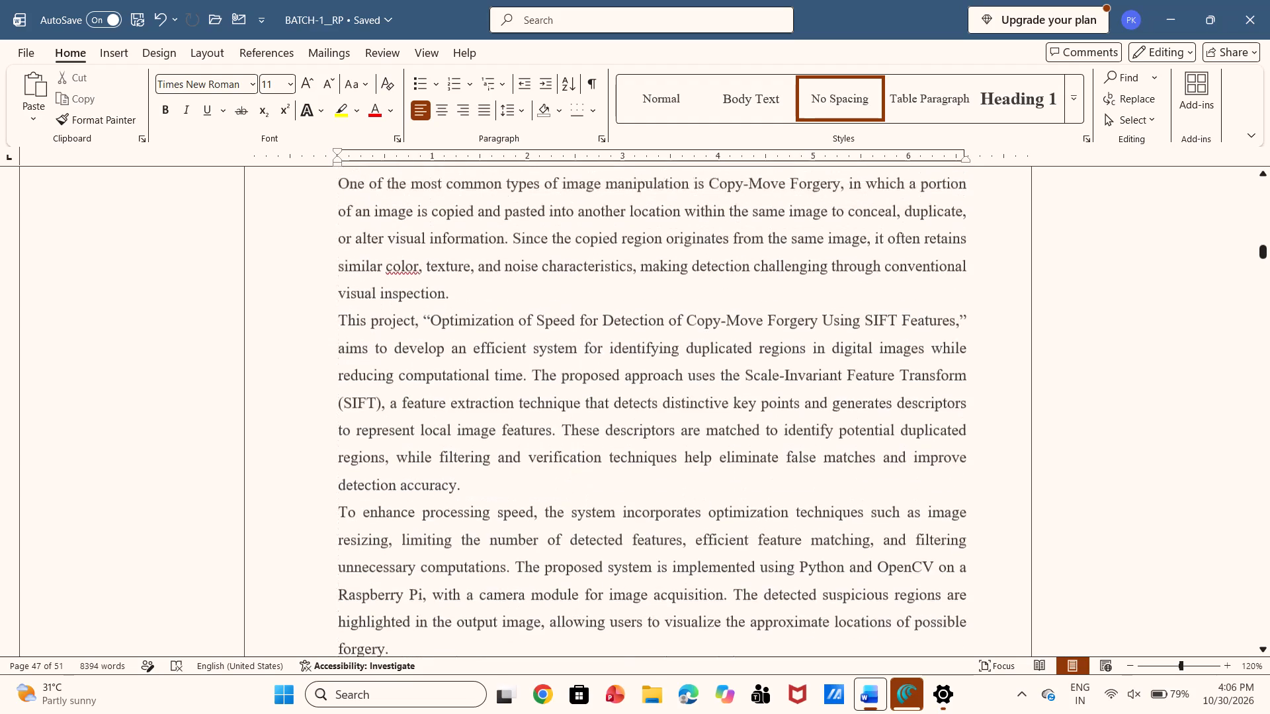
pyautogui.scroll(14, 613, 419)
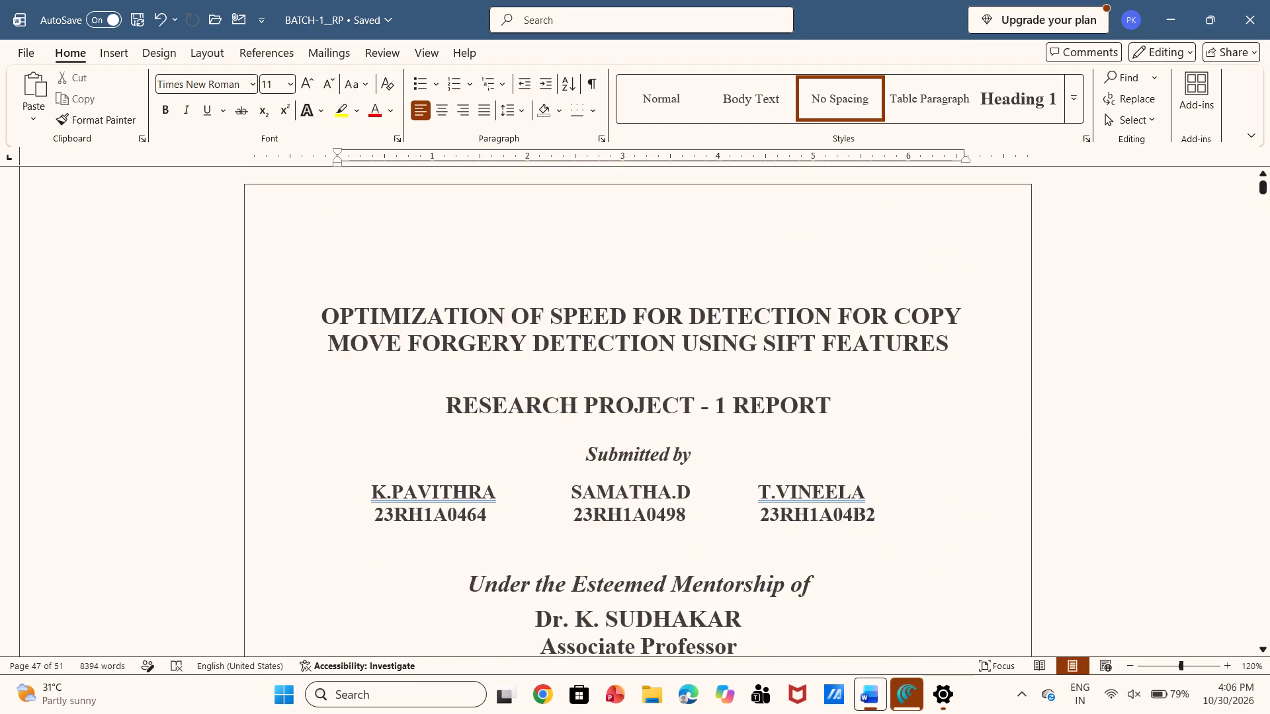
pyautogui.scroll(2, 613, 419)
pyautogui.scroll(6, 602, 349)
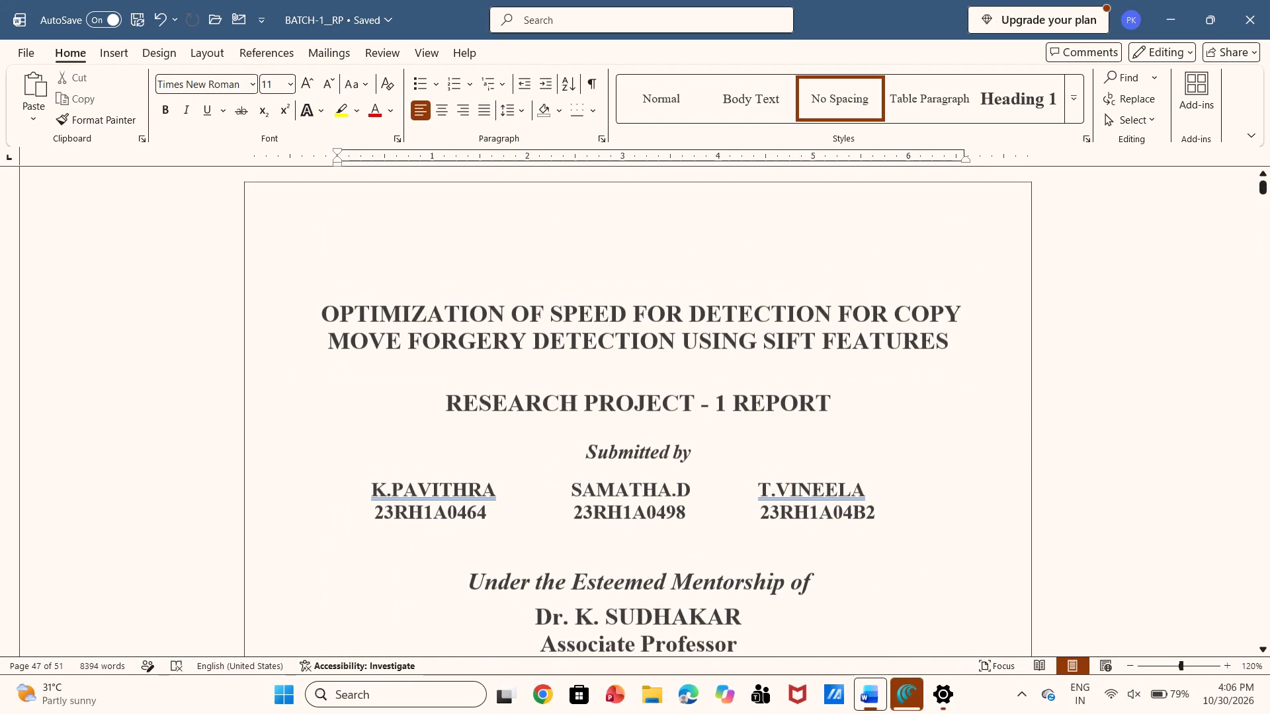
pyautogui.scroll(-2, 591, 318)
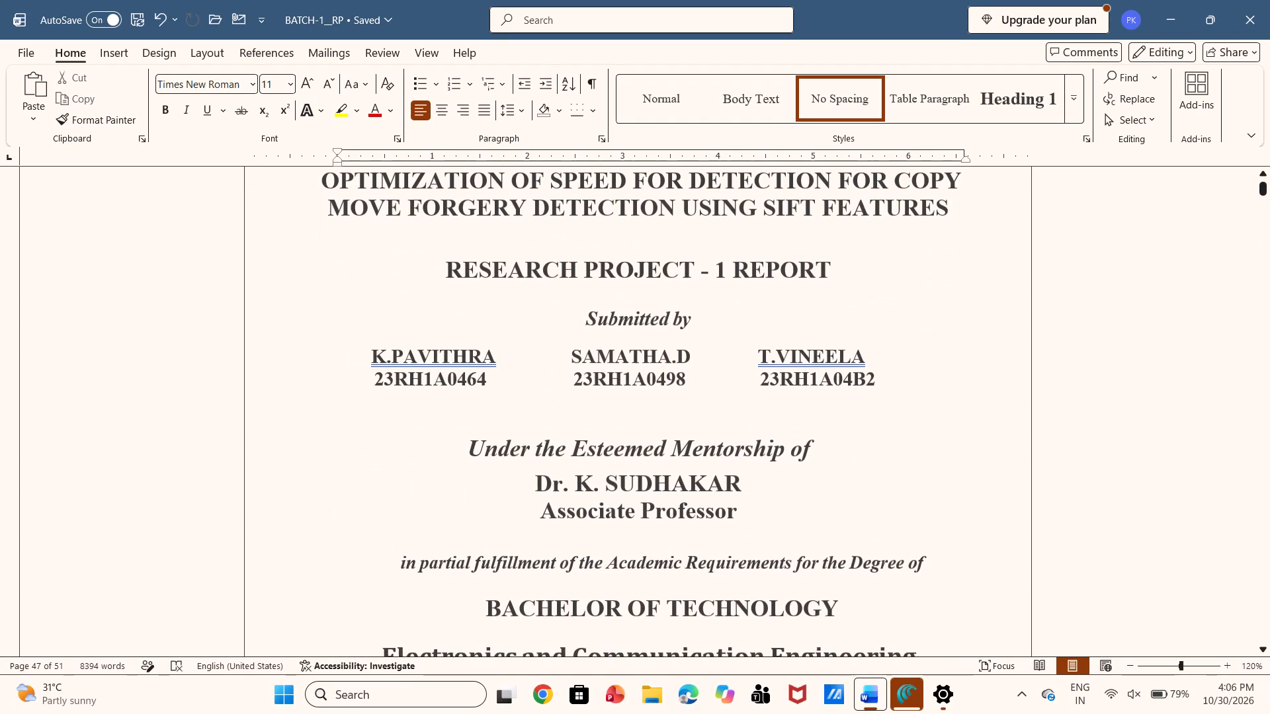
pyautogui.scroll(-2, 591, 318)
pyautogui.scroll(3, 591, 318)
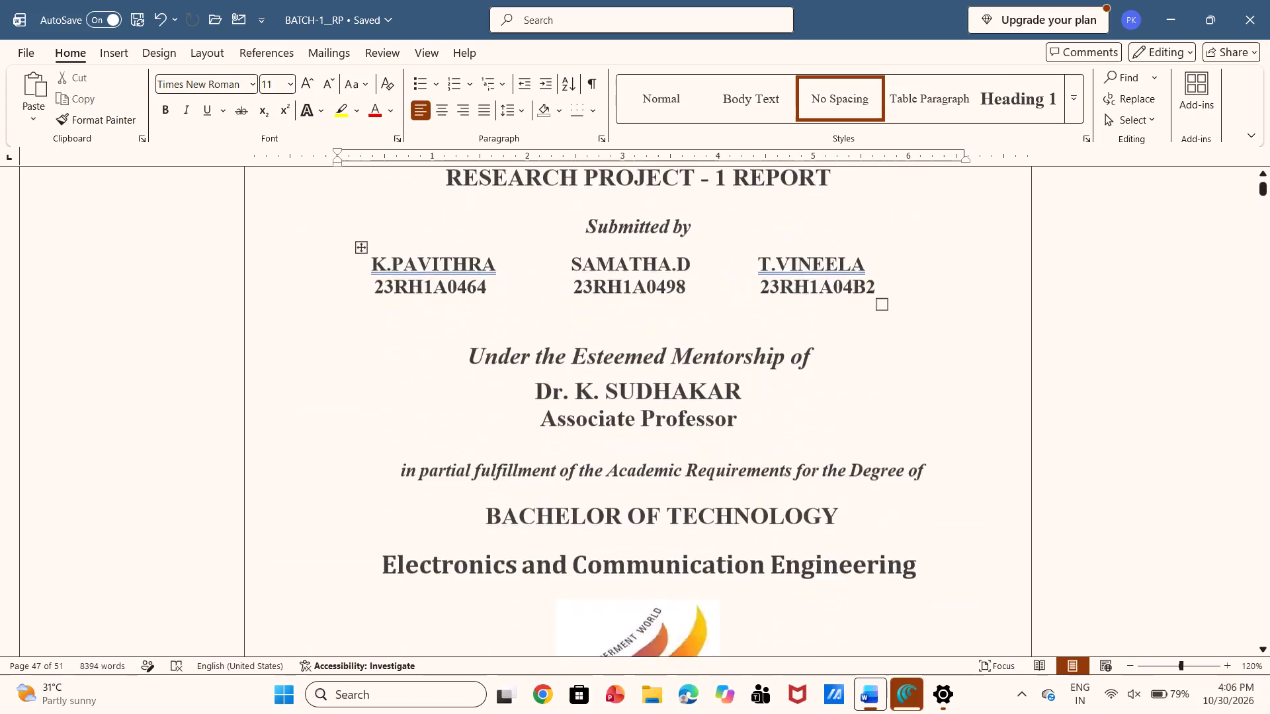
pyautogui.scroll(1, 591, 318)
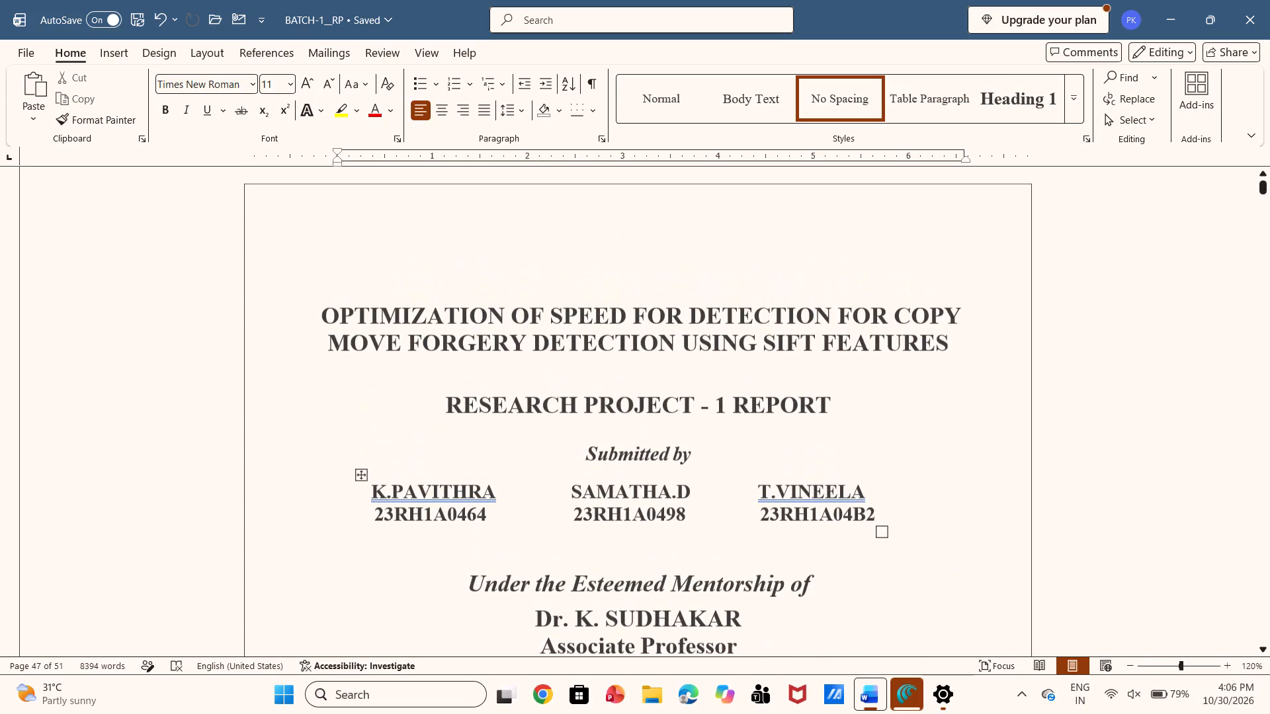
# Switch to Settings and apply None as the contrast theme.
pyautogui.click(939, 702)
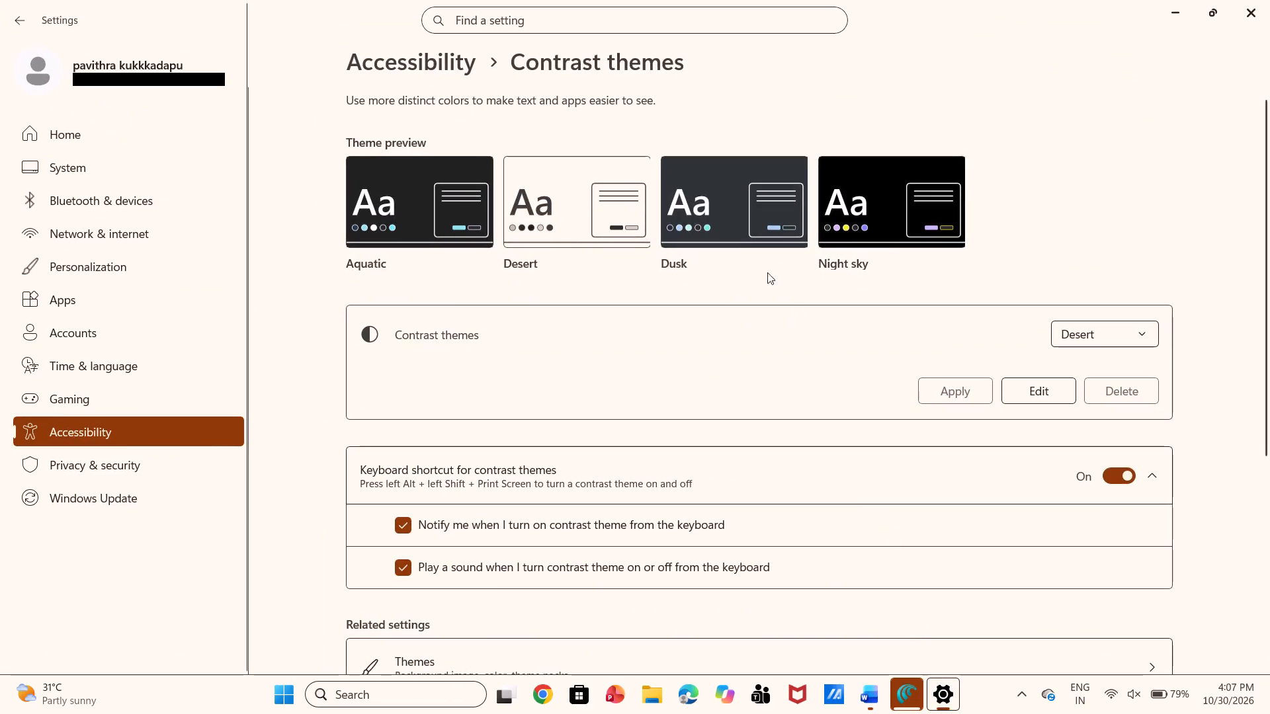
pyautogui.click(1107, 329)
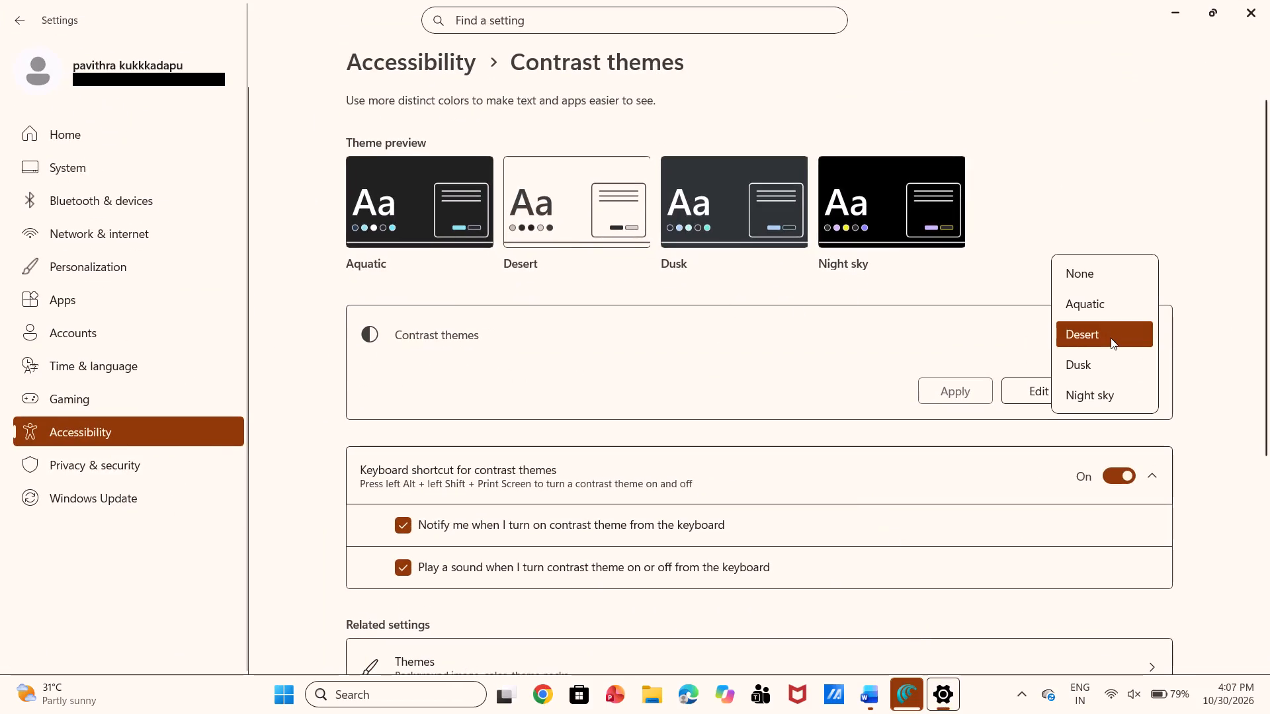
pyautogui.click(1105, 274)
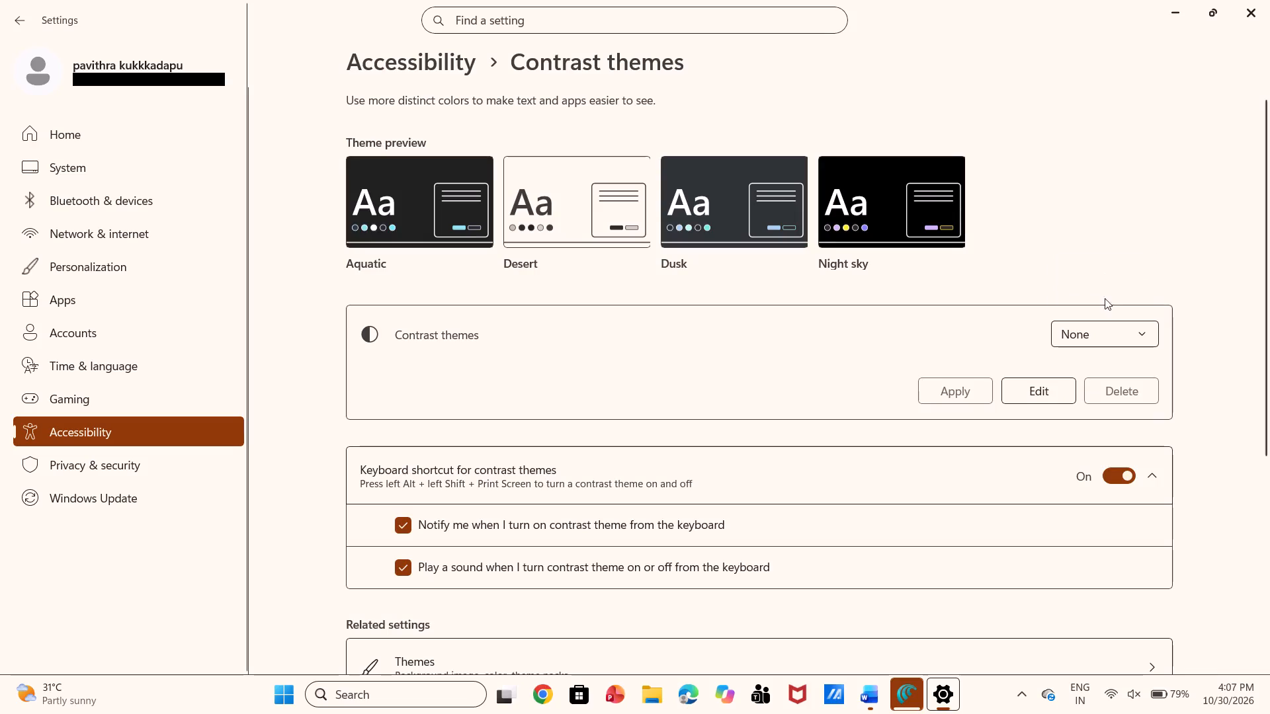
pyautogui.click(960, 393)
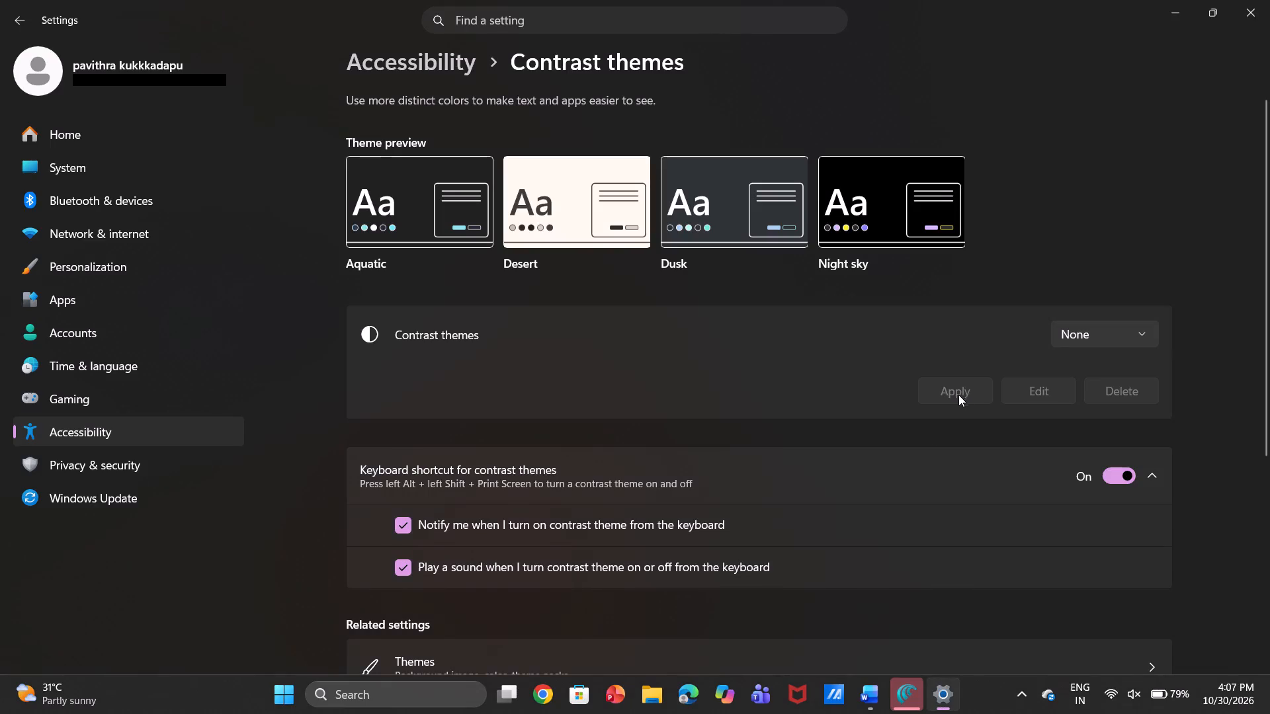
# Return to the Word report and review its title page, contents table and Chapter 1 pages up to section 2.2.
pyautogui.click(865, 690)
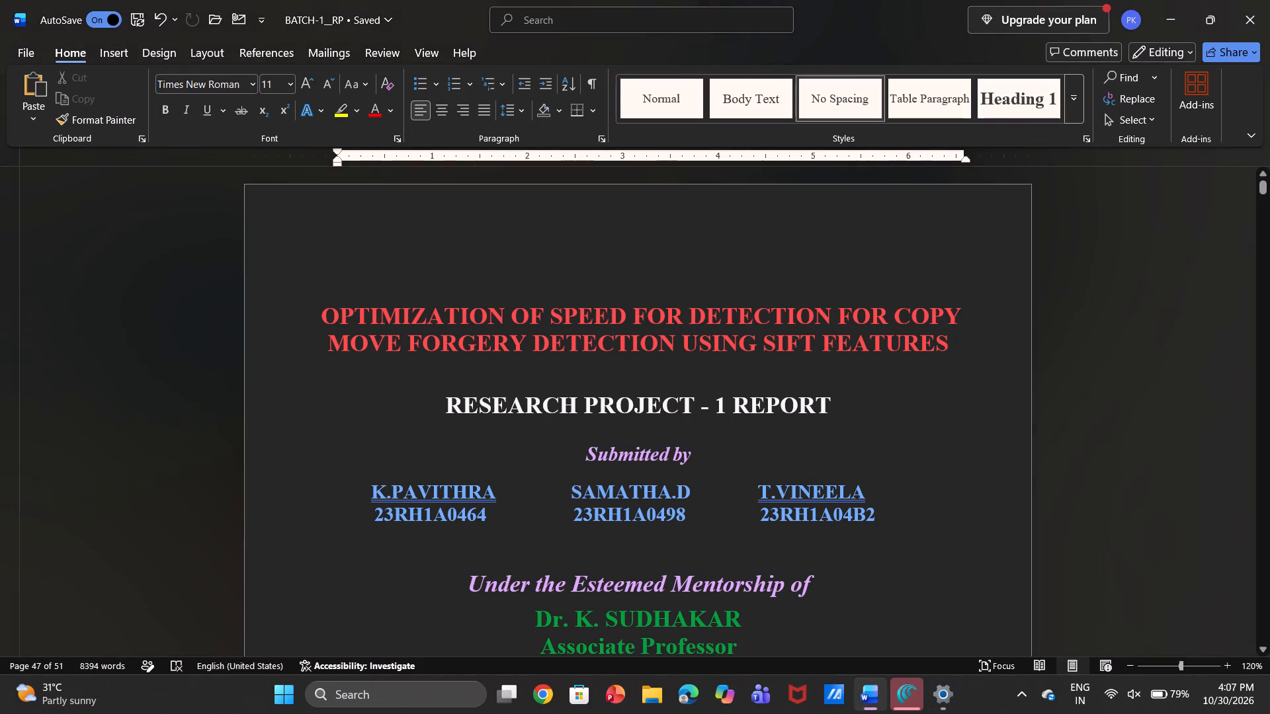
pyautogui.scroll(-3, 680, 493)
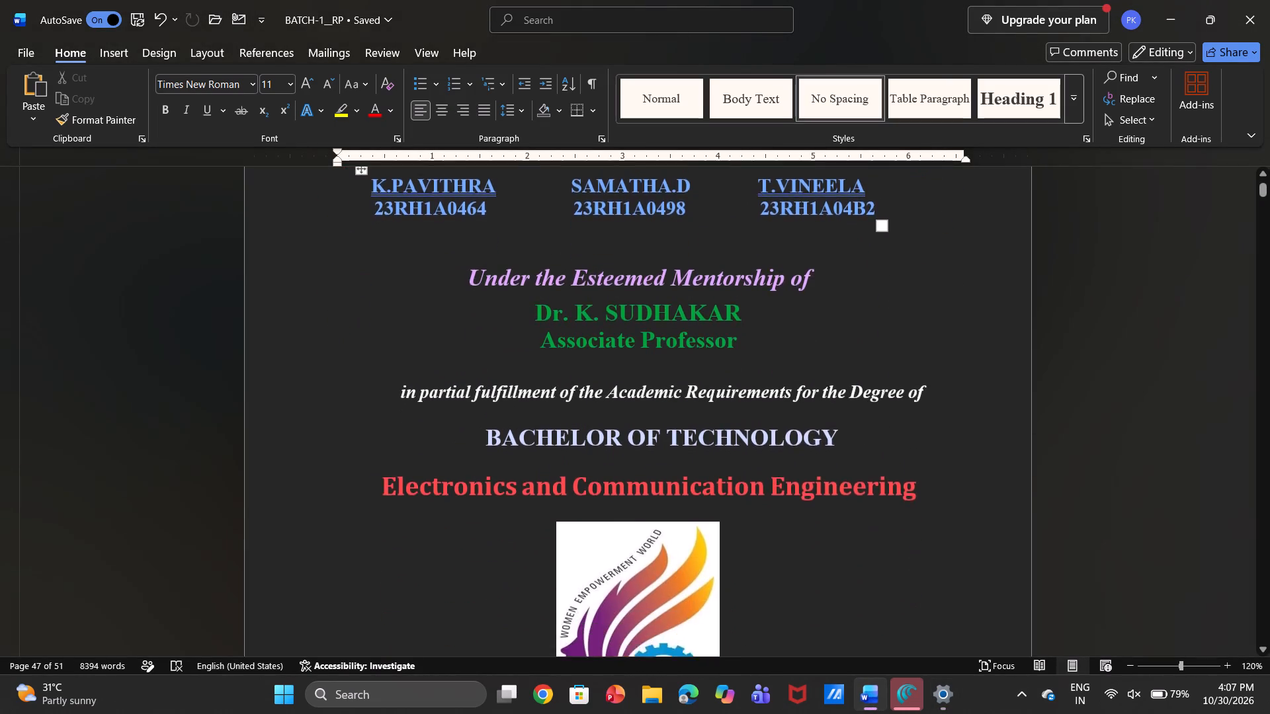
pyautogui.scroll(-18, 680, 493)
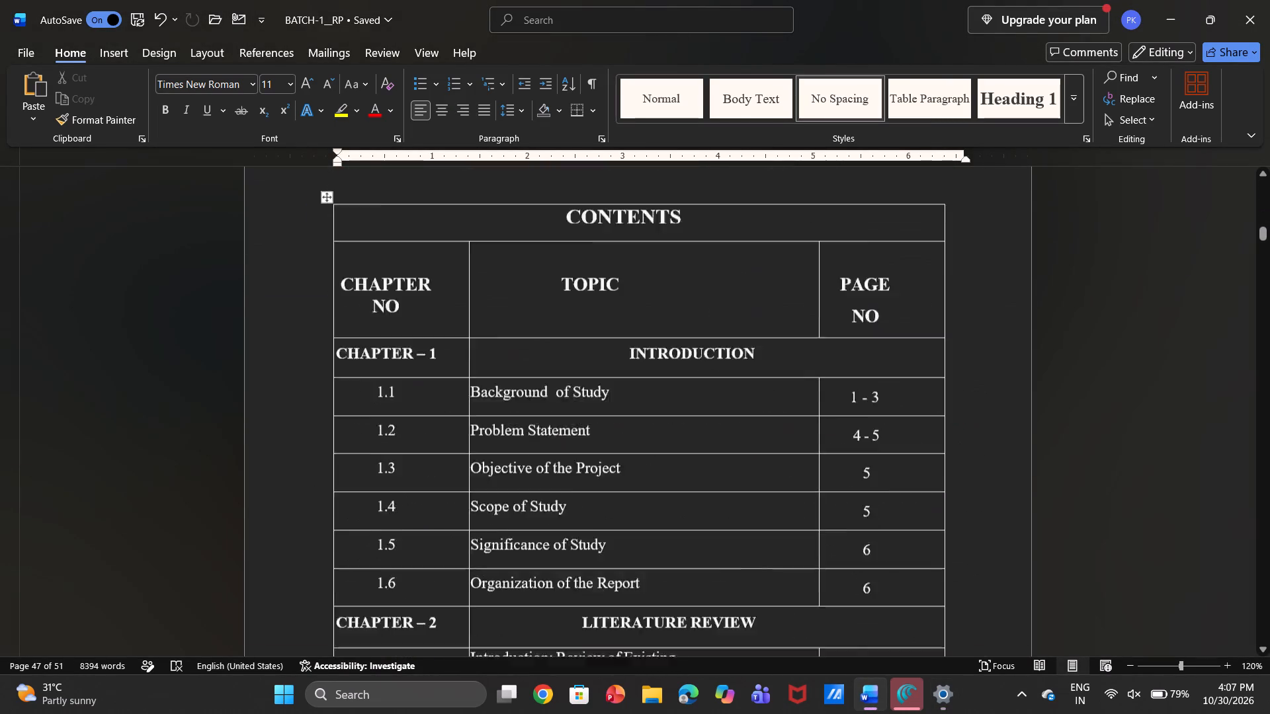
pyautogui.scroll(-9, 680, 493)
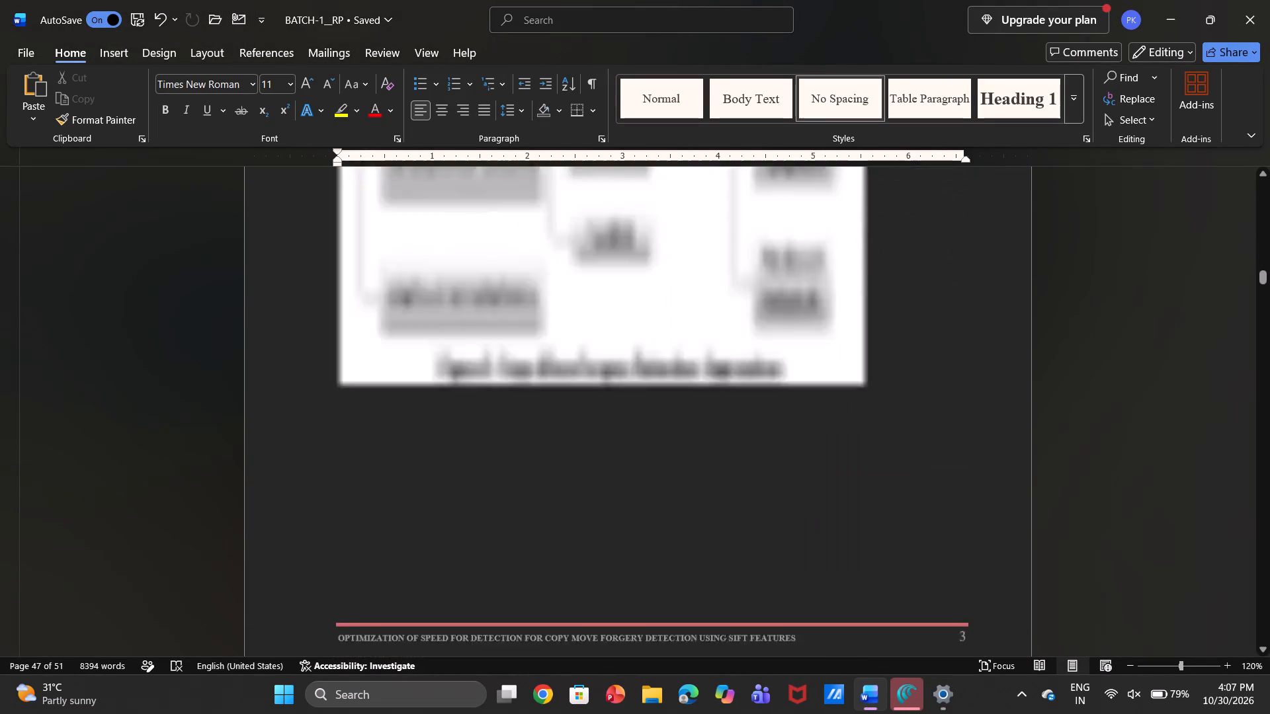
pyautogui.scroll(-8, 680, 493)
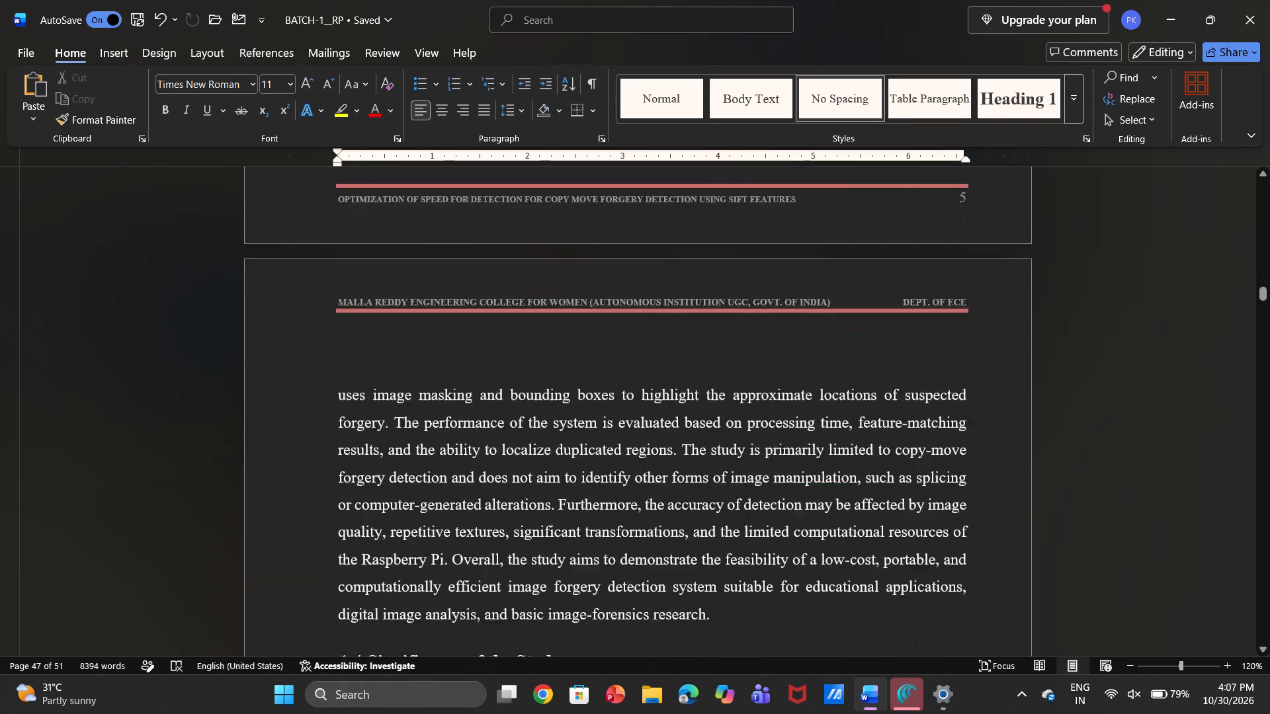
pyautogui.scroll(-6, 680, 493)
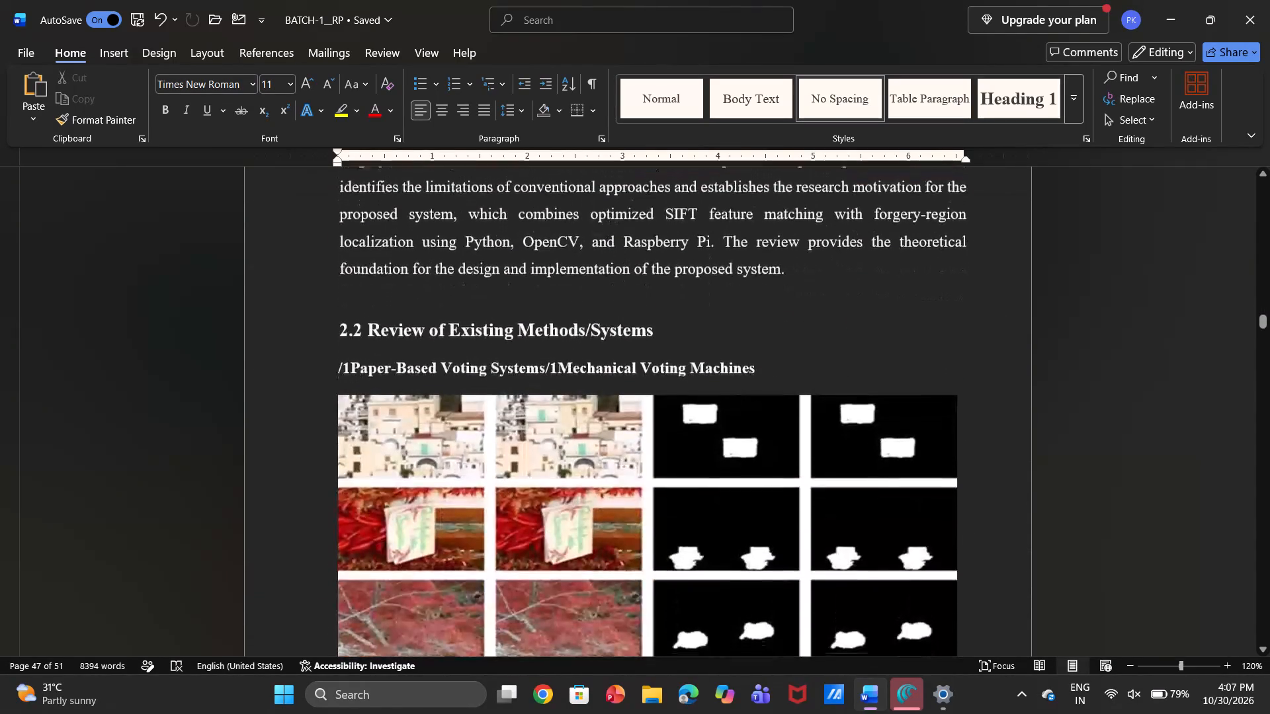
# Review the Chapter 2 pages, from the existing methods and section 2.3 comparison table through the summary of findings.
pyautogui.scroll(-7, 680, 493)
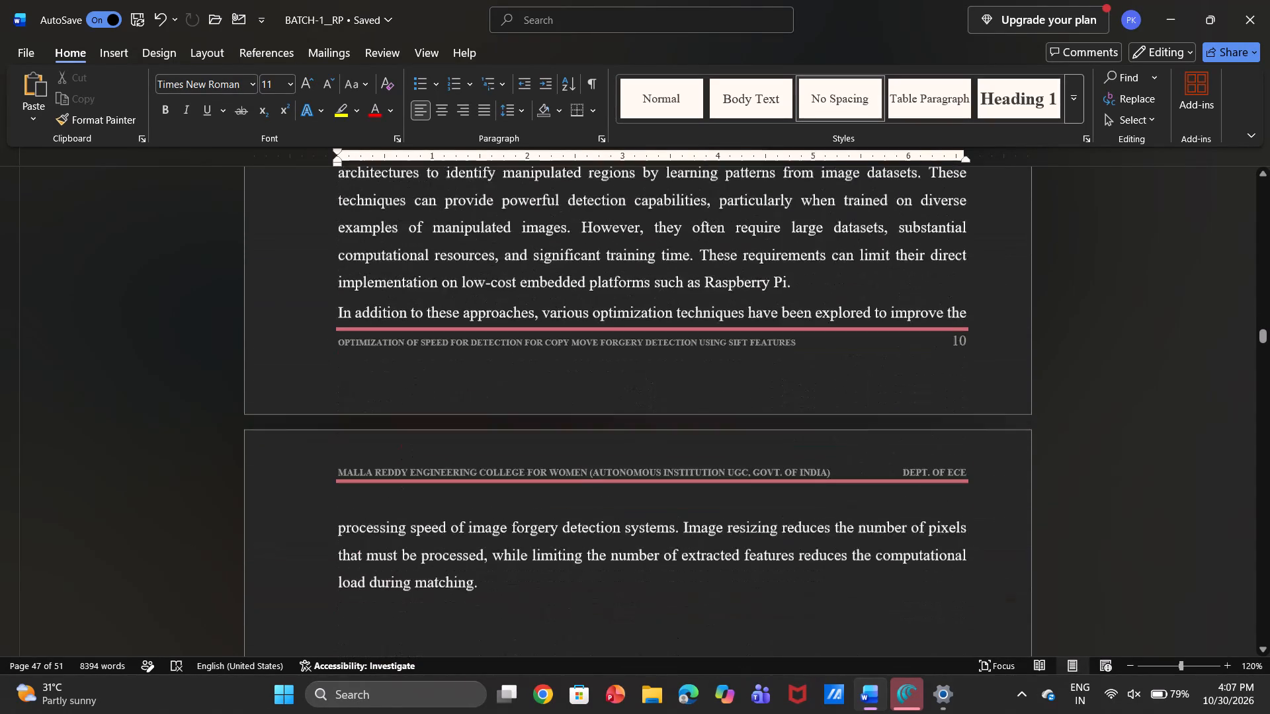
pyautogui.scroll(-2, 680, 493)
pyautogui.scroll(1, 680, 493)
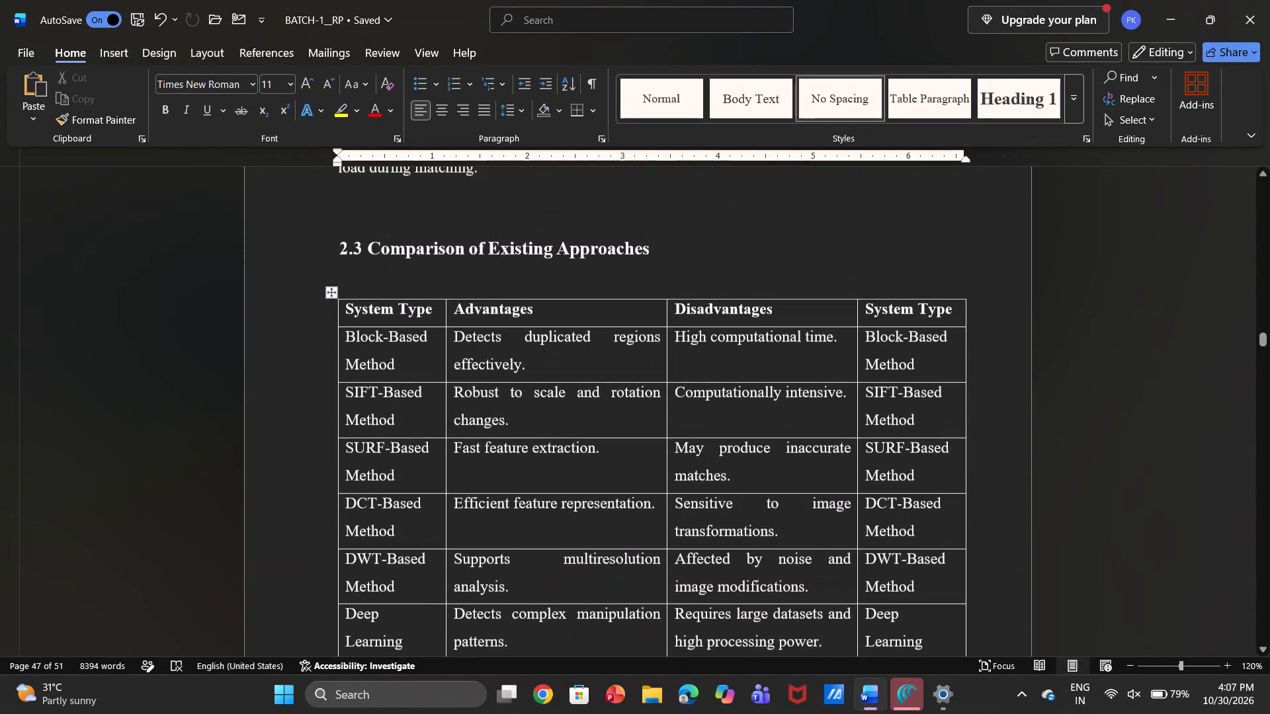
pyautogui.scroll(-1, 680, 493)
pyautogui.scroll(1, 680, 493)
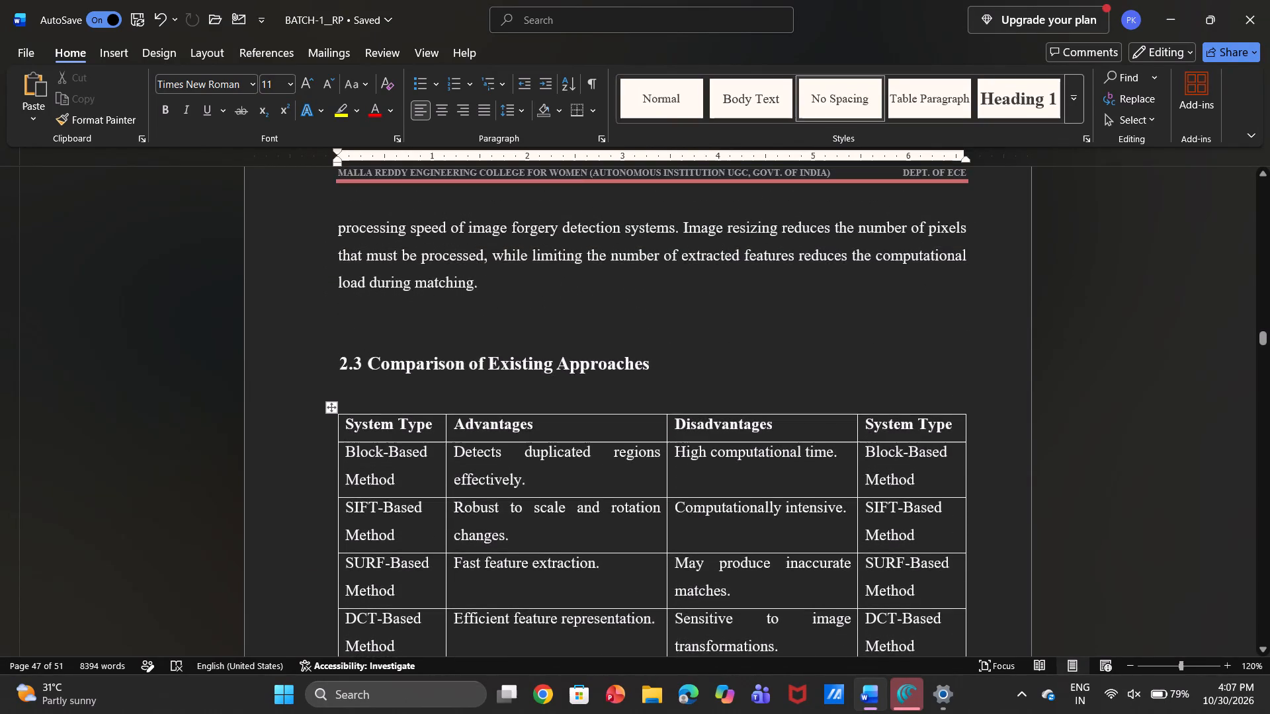
pyautogui.scroll(-4, 680, 493)
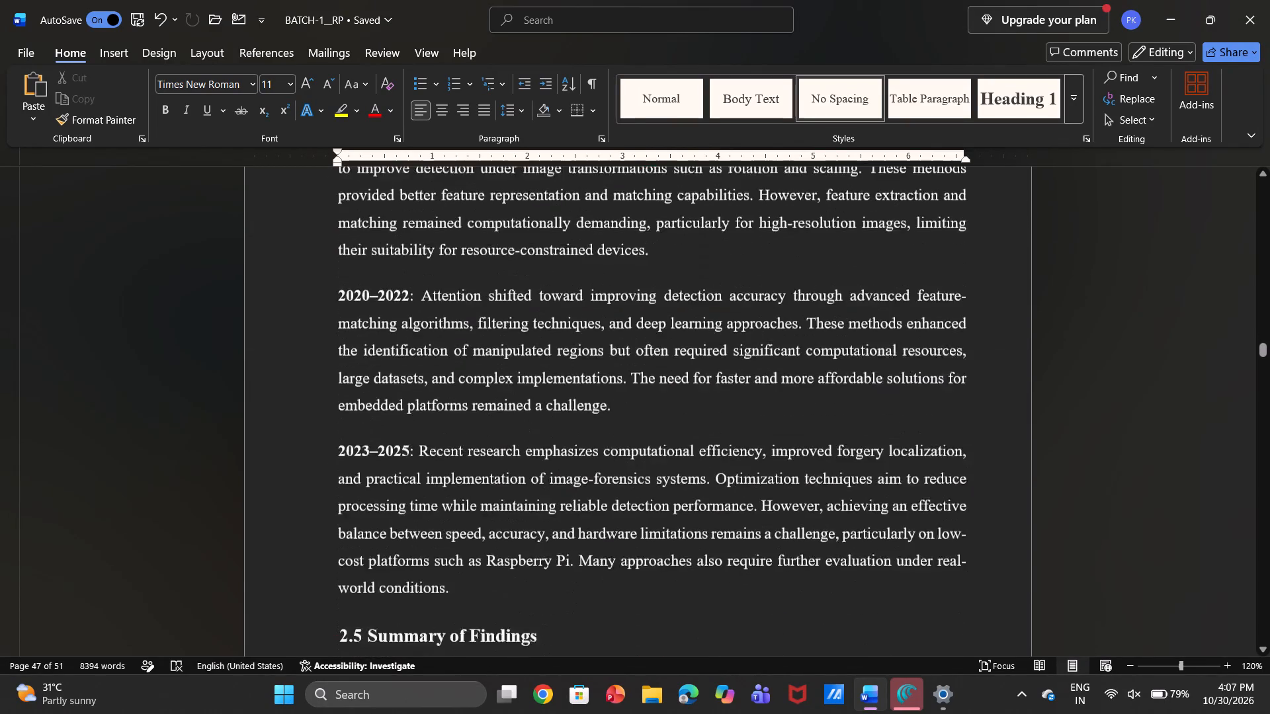
pyautogui.scroll(-5, 680, 493)
pyautogui.scroll(1, 680, 493)
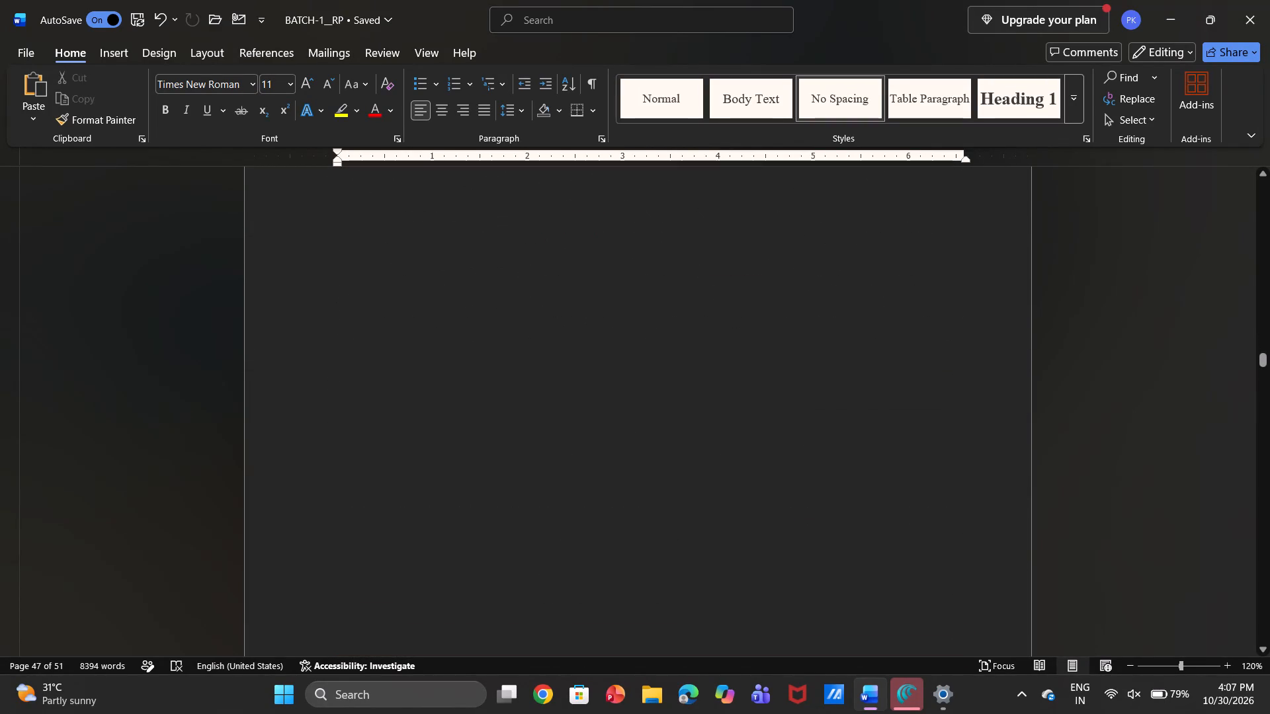
pyautogui.scroll(2, 680, 493)
pyautogui.scroll(-6, 680, 493)
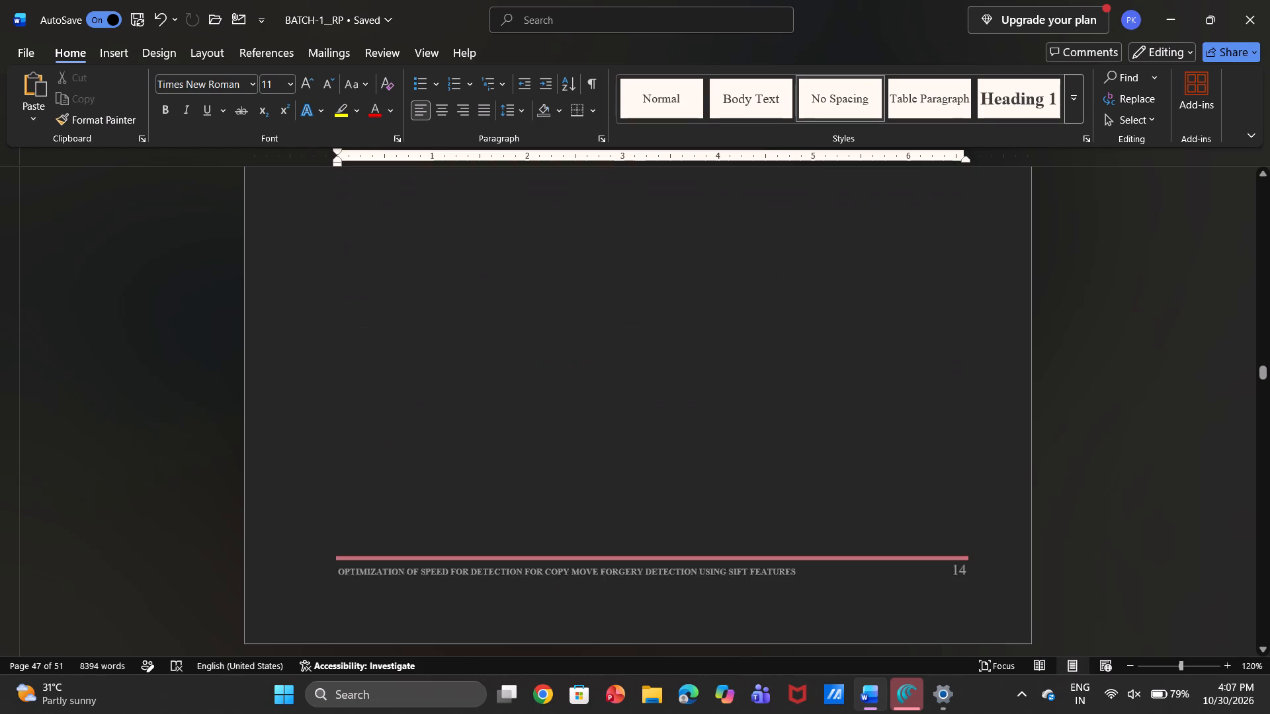
# Review the remaining pages, from the system units, step screenshots, hardware and code through testing to section 5.5 Discussion of Results.
pyautogui.scroll(-7, 680, 493)
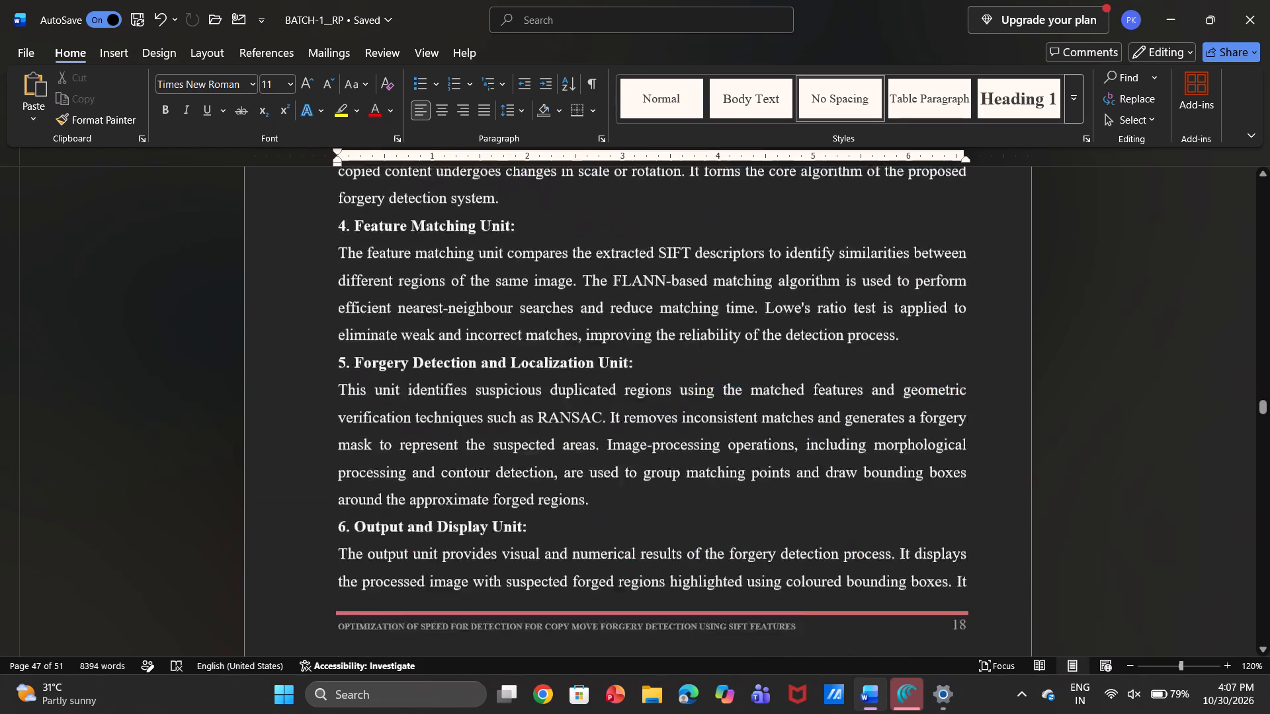
pyautogui.scroll(-9, 680, 493)
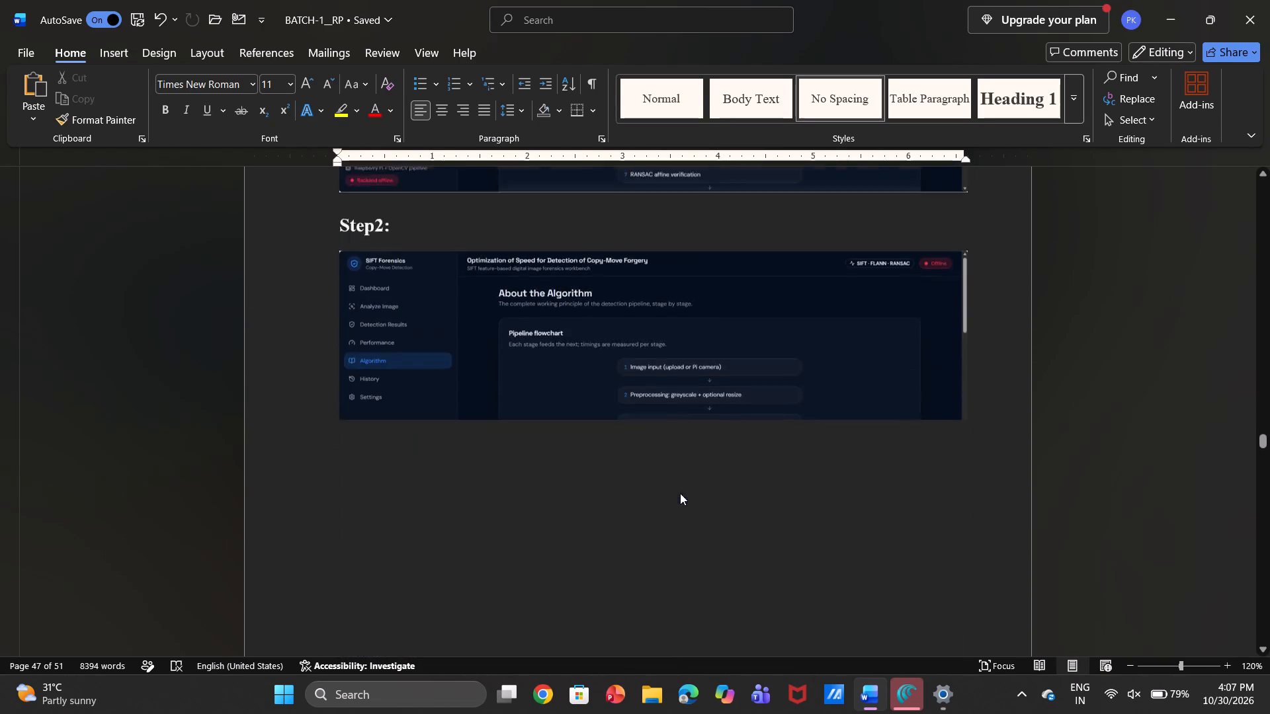
pyautogui.scroll(-4, 680, 493)
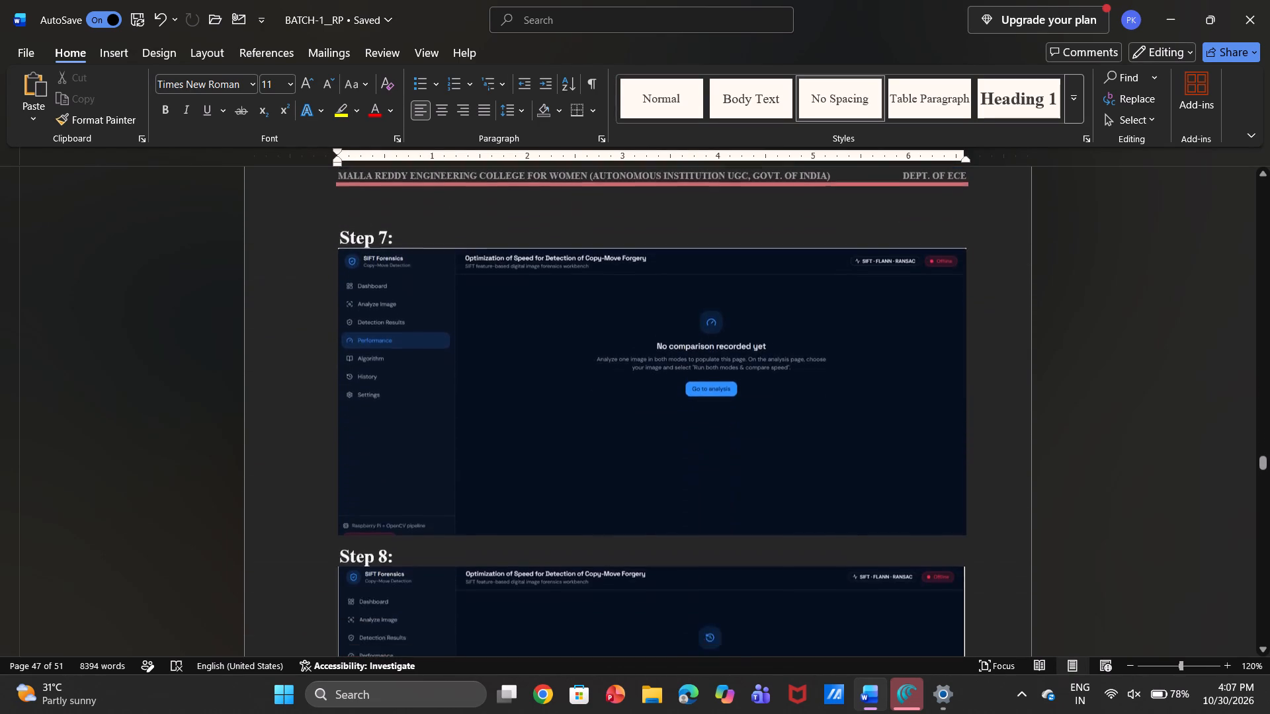
pyautogui.scroll(-7, 680, 493)
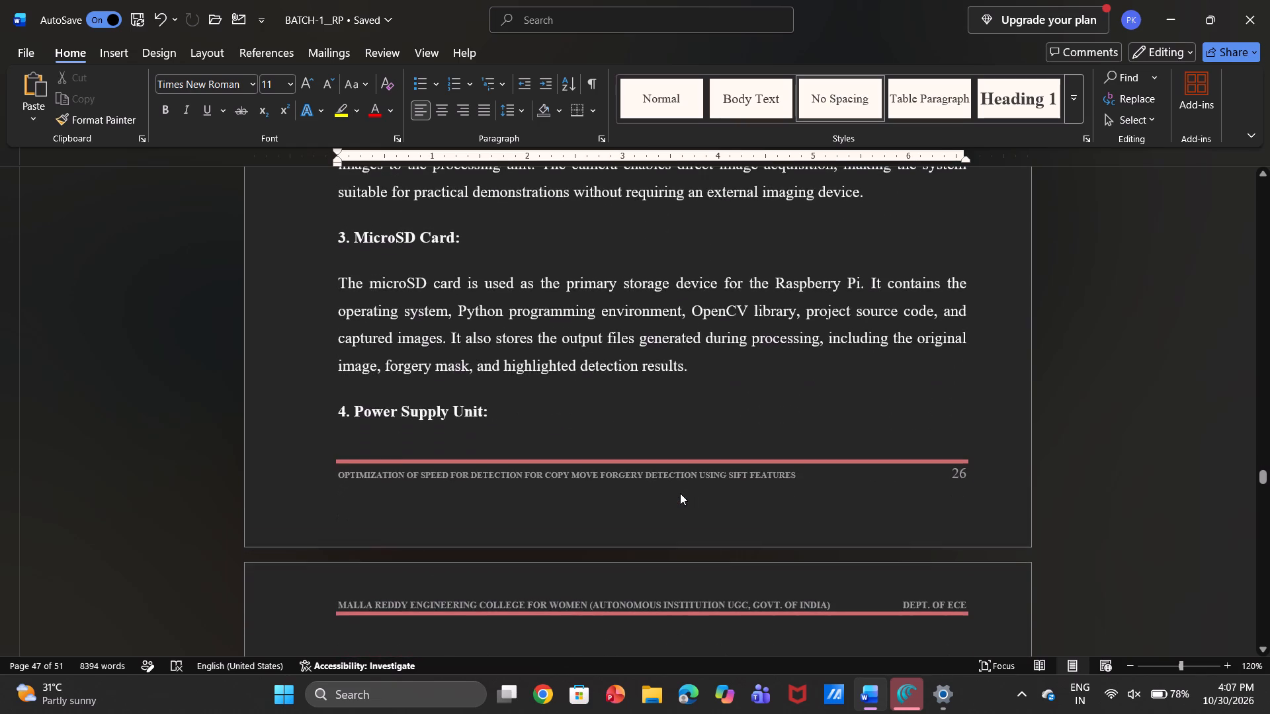
pyautogui.scroll(-11, 680, 493)
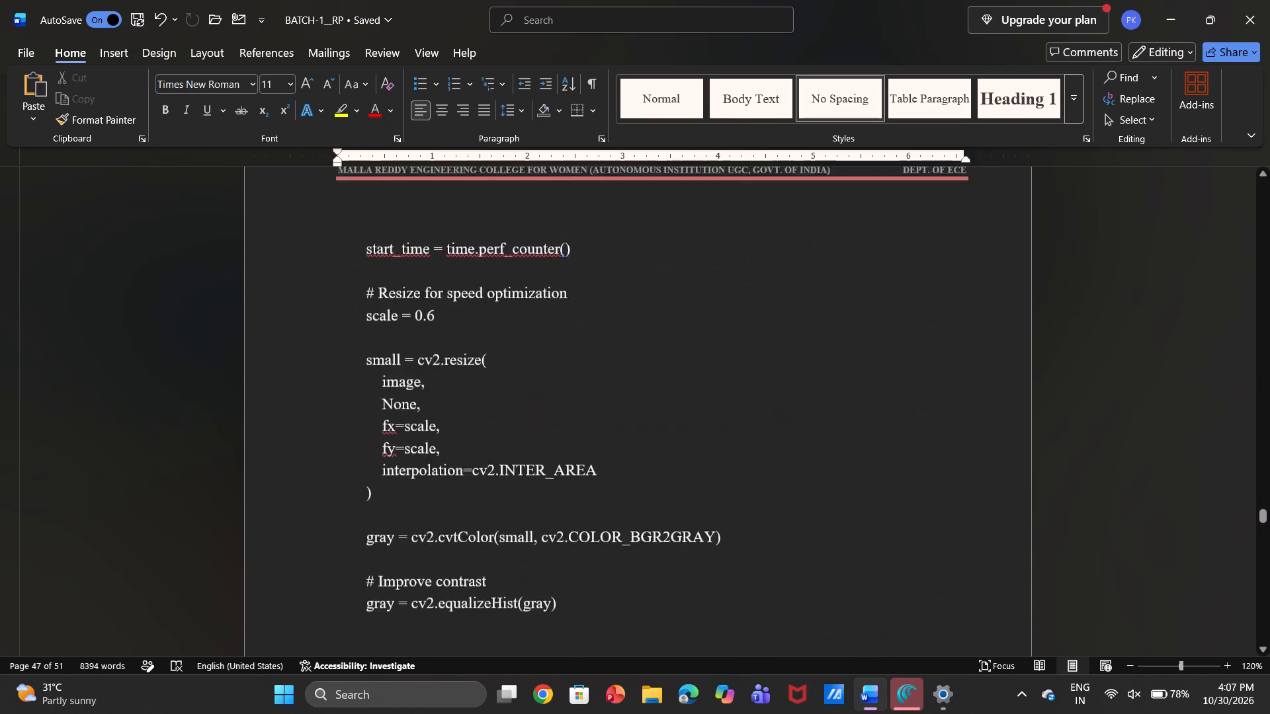
pyautogui.scroll(-15, 680, 493)
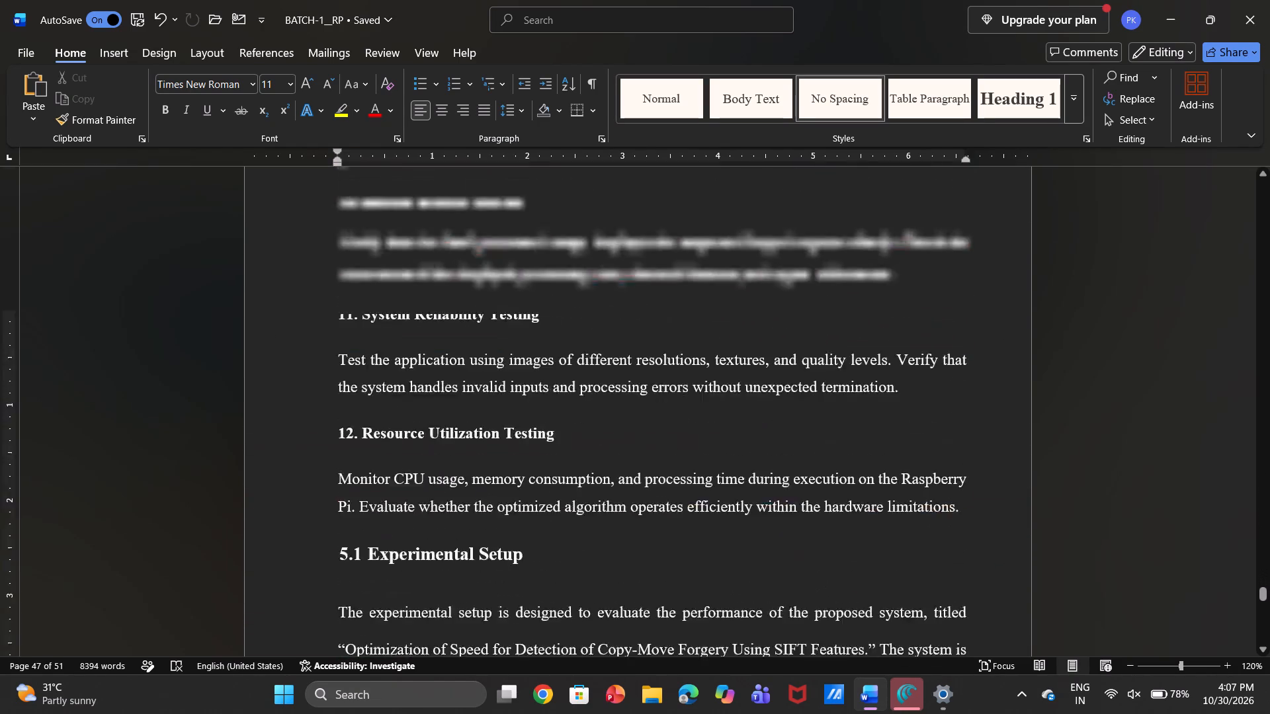
pyautogui.scroll(-1, 680, 493)
pyautogui.scroll(5, 680, 493)
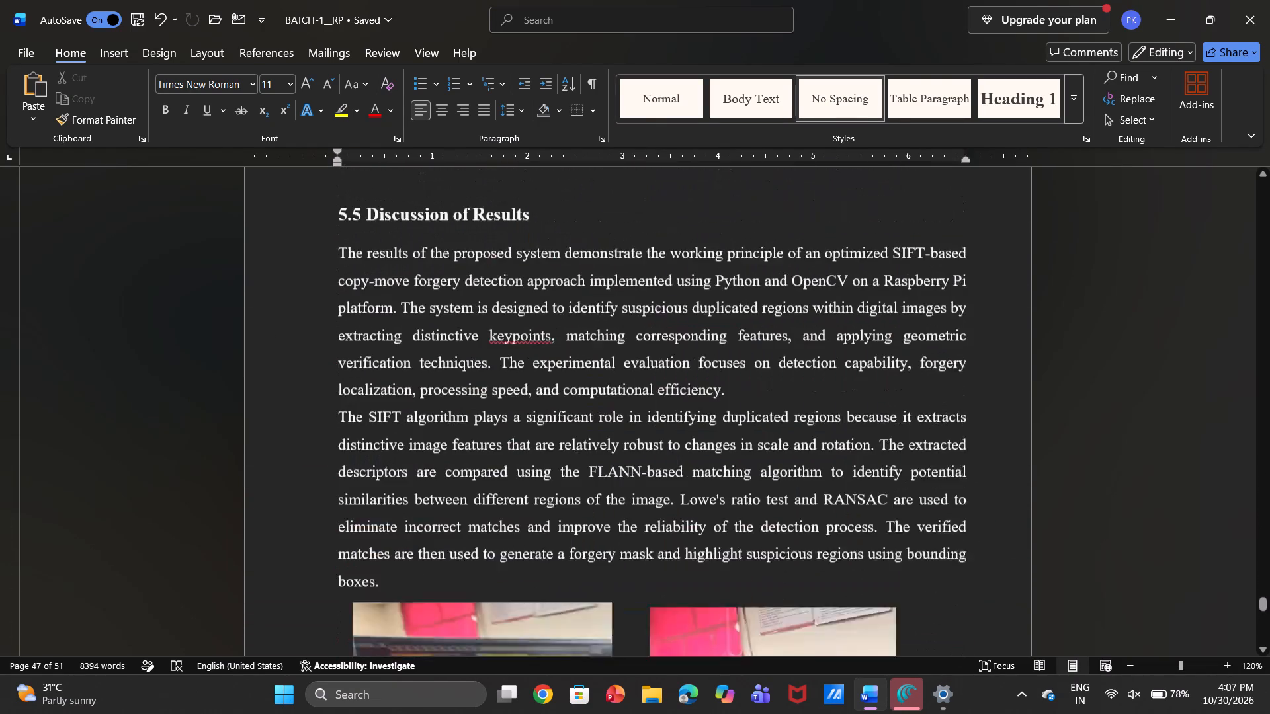
pyautogui.scroll(-1, 680, 493)
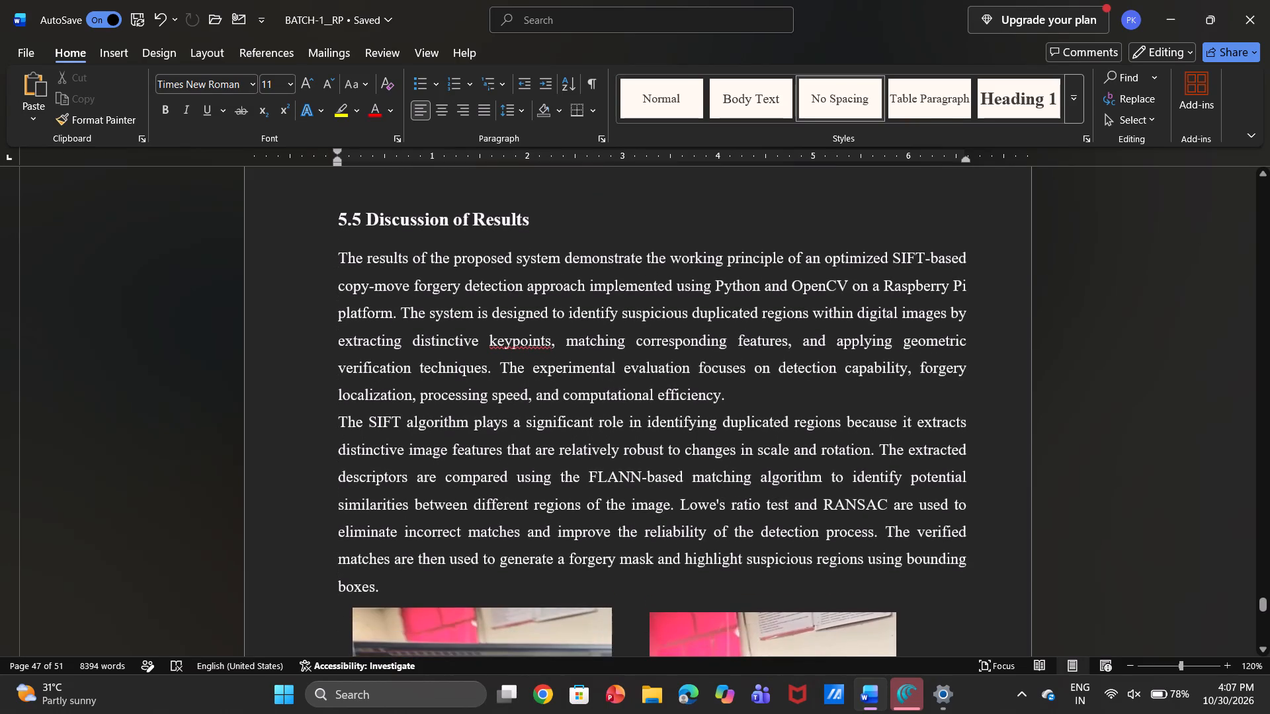
pyautogui.scroll(-1, 680, 493)
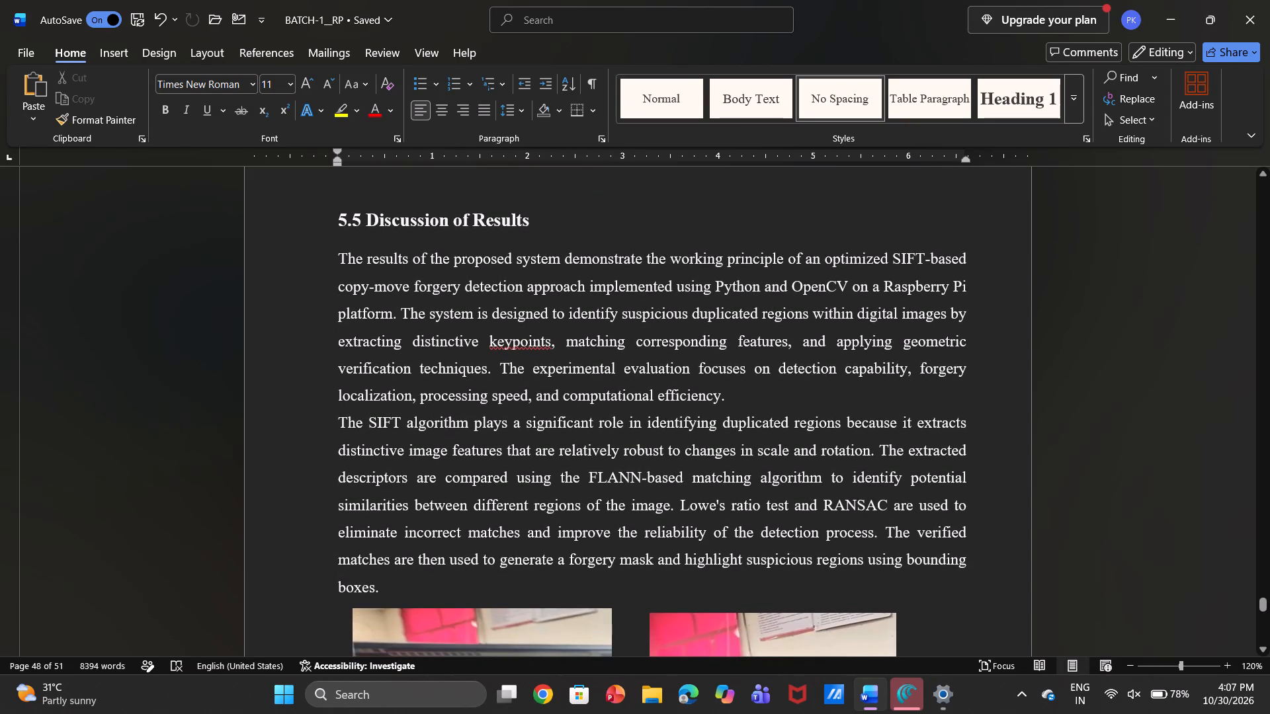
# Save a copy of the report to the Desktop folder as a PDF named BATCH-1__RP.
pyautogui.click(24, 46)
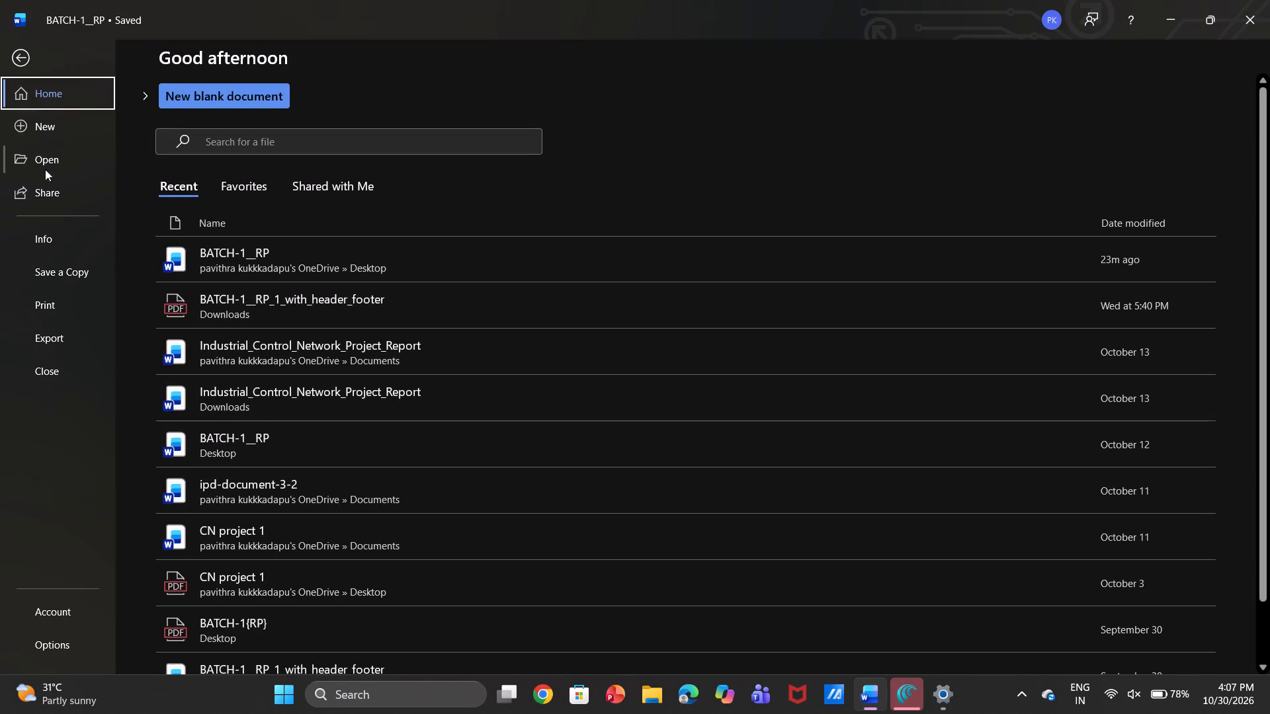
pyautogui.click(43, 272)
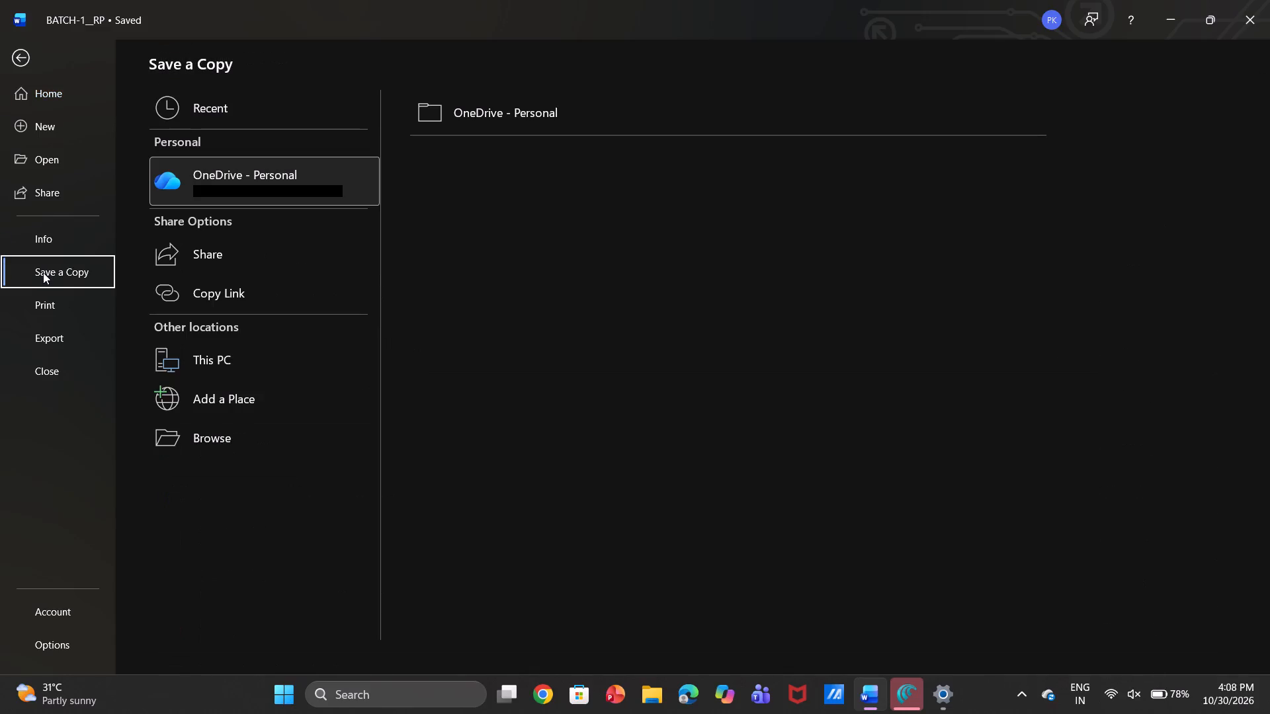
pyautogui.click(214, 343)
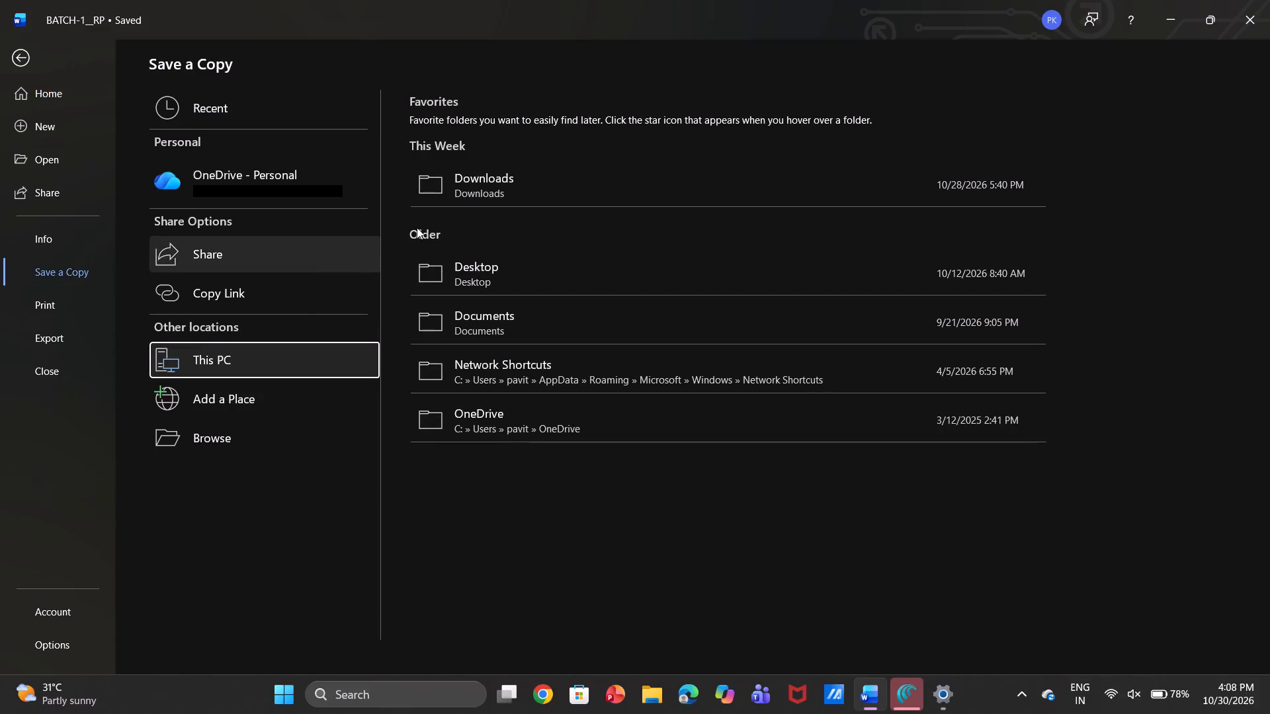
pyautogui.click(465, 258)
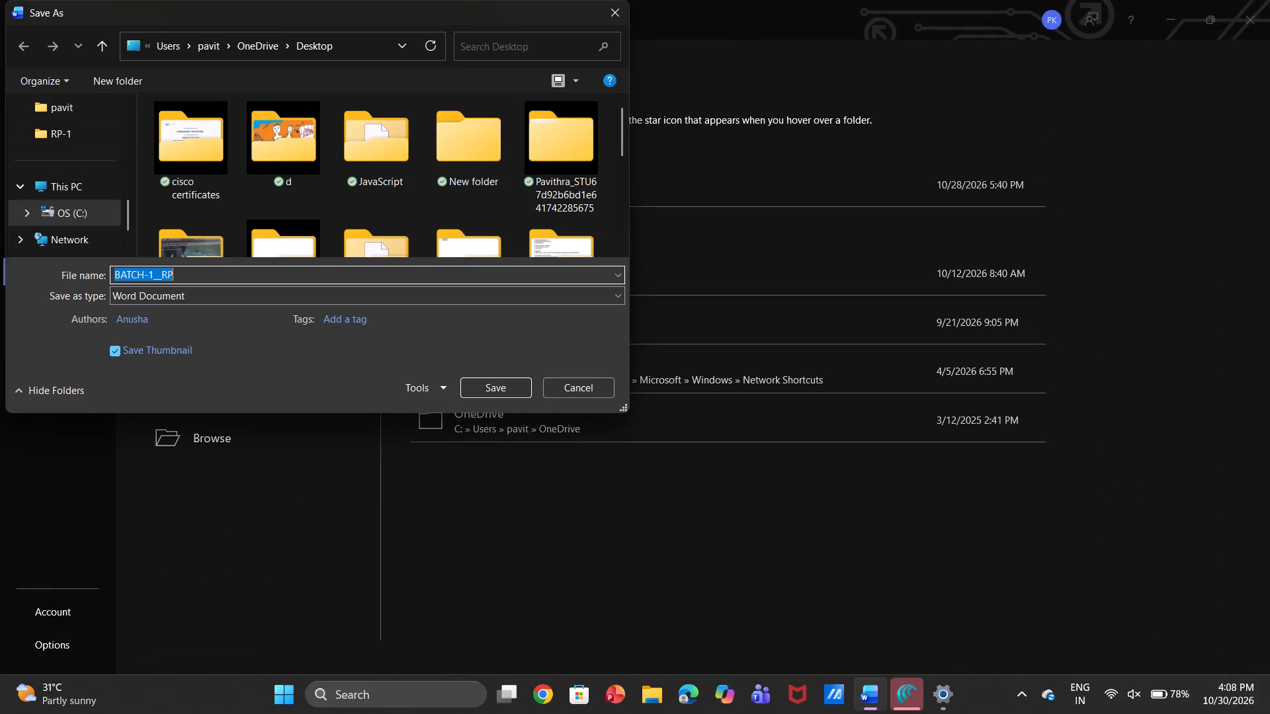
pyautogui.click(277, 299)
pyautogui.click(138, 391)
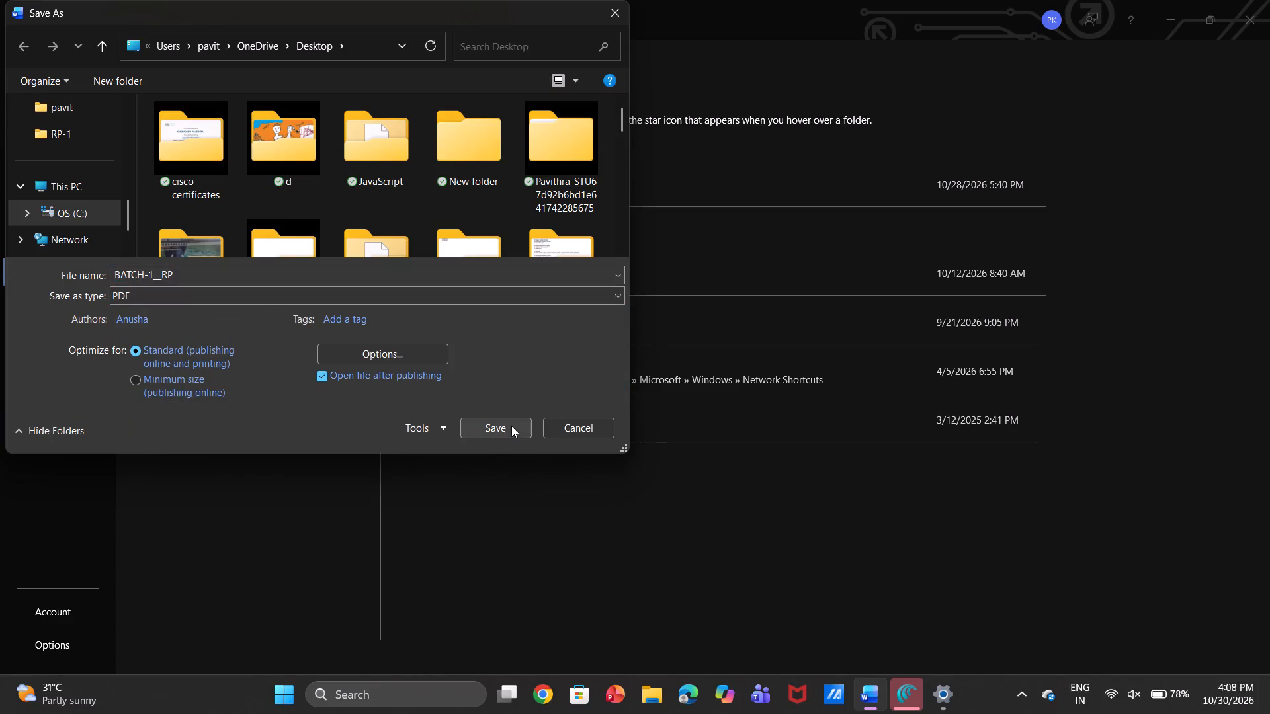
pyautogui.click(511, 426)
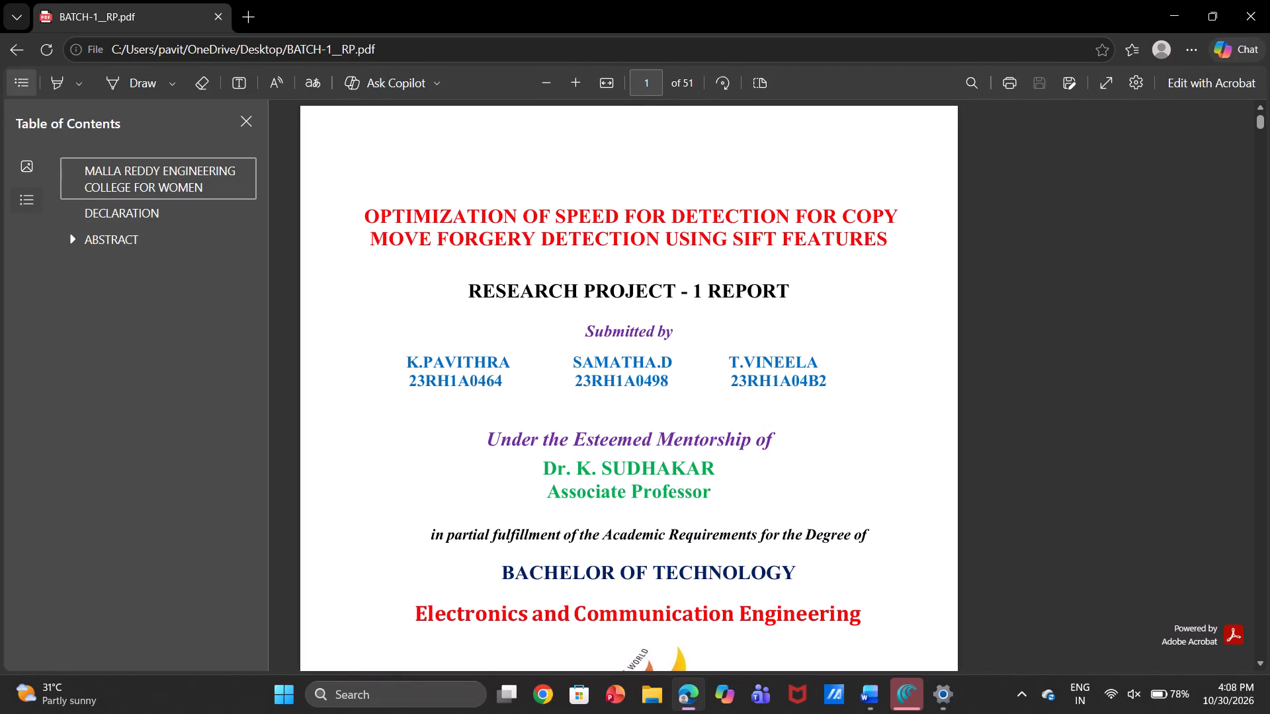
# Check the exported PDF's front pages, from the title page and certificate through the acknowledgement and declaration.
pyautogui.scroll(-2, 595, 478)
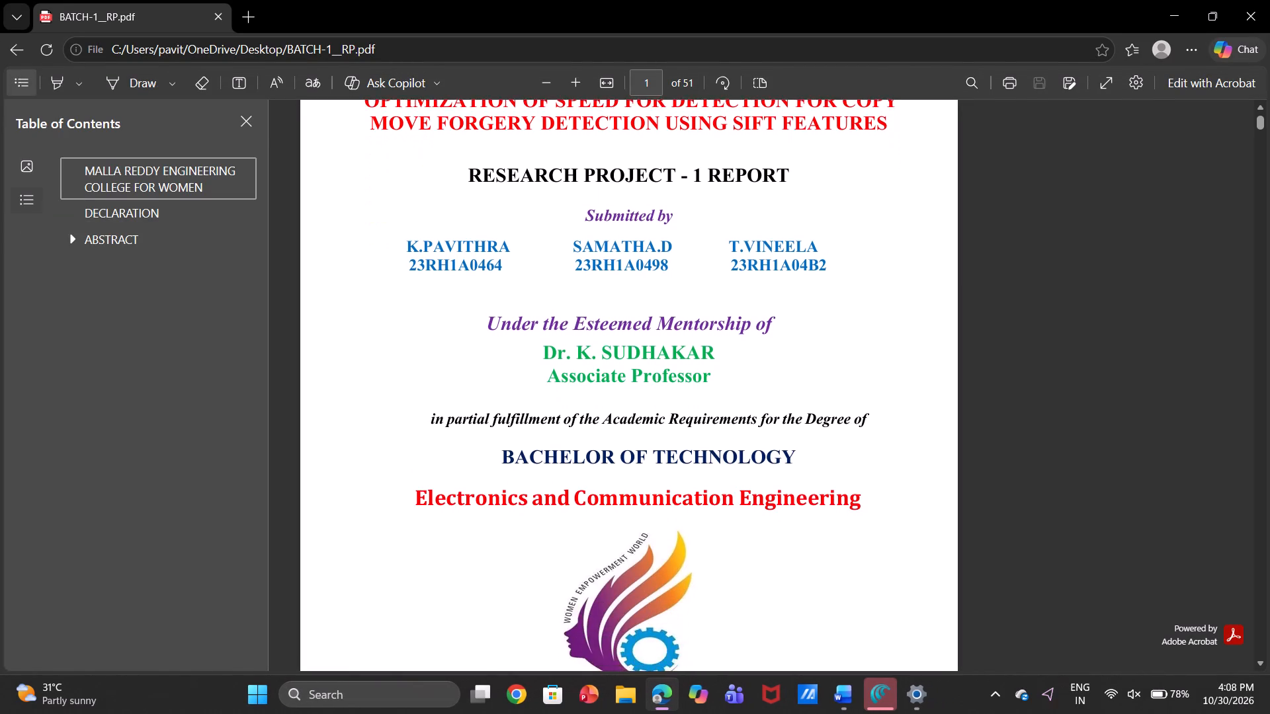
pyautogui.scroll(-8, 595, 478)
pyautogui.scroll(3, 595, 478)
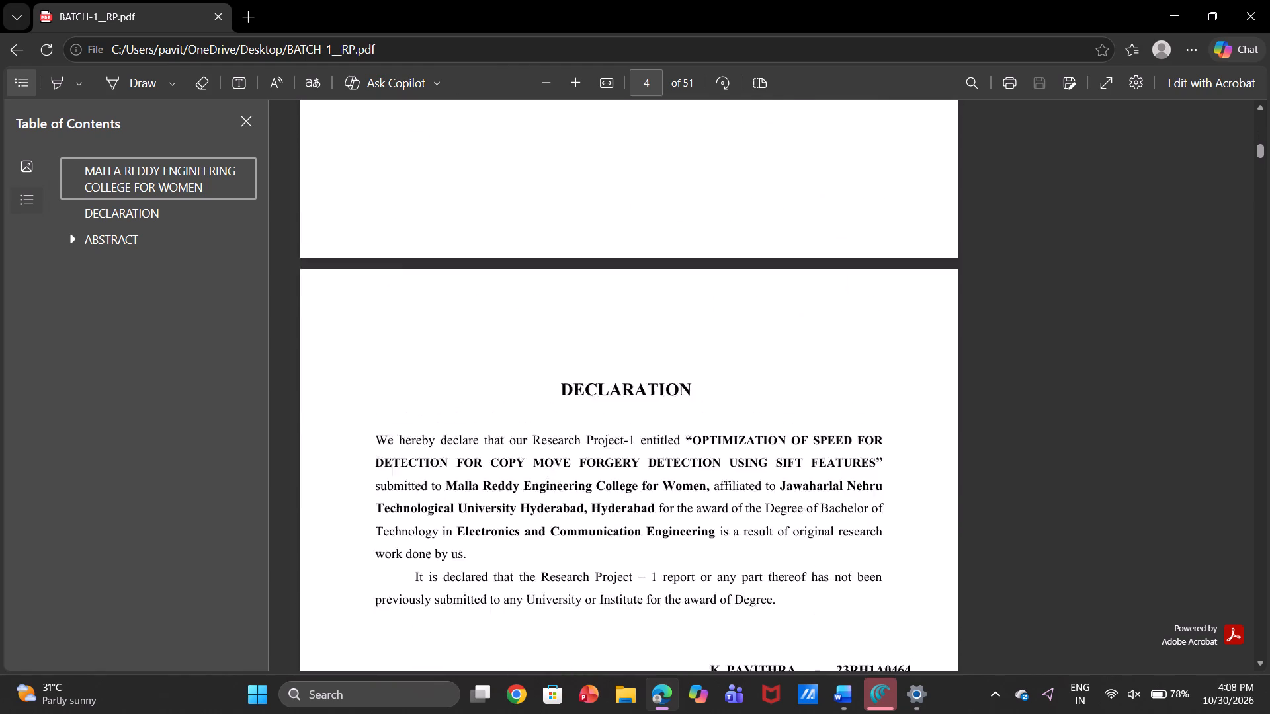
pyautogui.scroll(6, 595, 478)
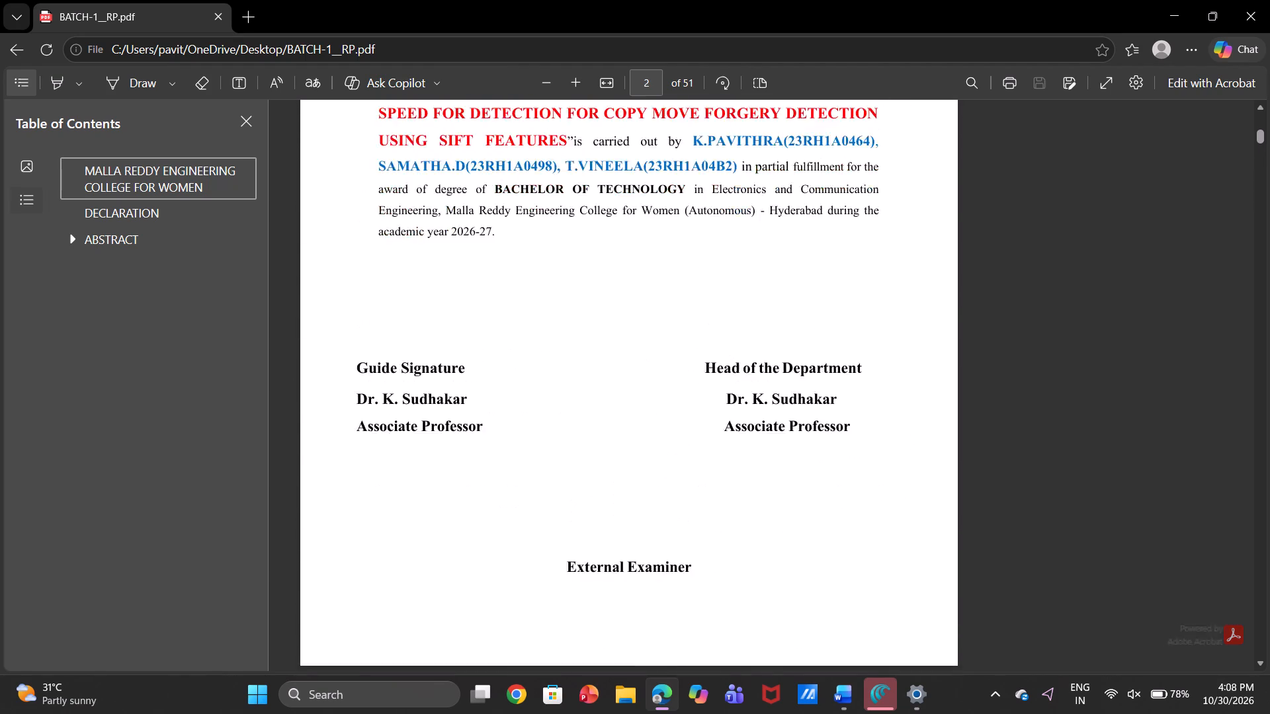
pyautogui.scroll(1, 595, 478)
pyautogui.hscroll(1, 595, 478)
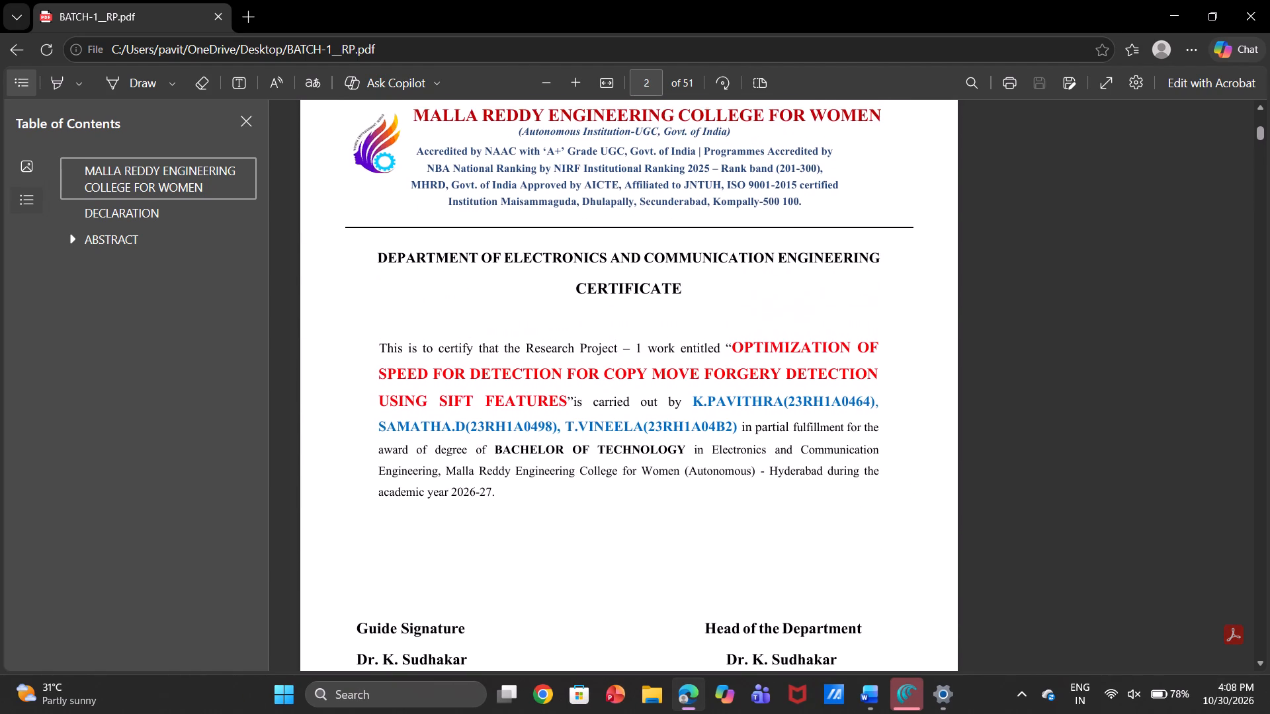
pyautogui.hscroll(1, 595, 478)
pyautogui.scroll(-1, 595, 478)
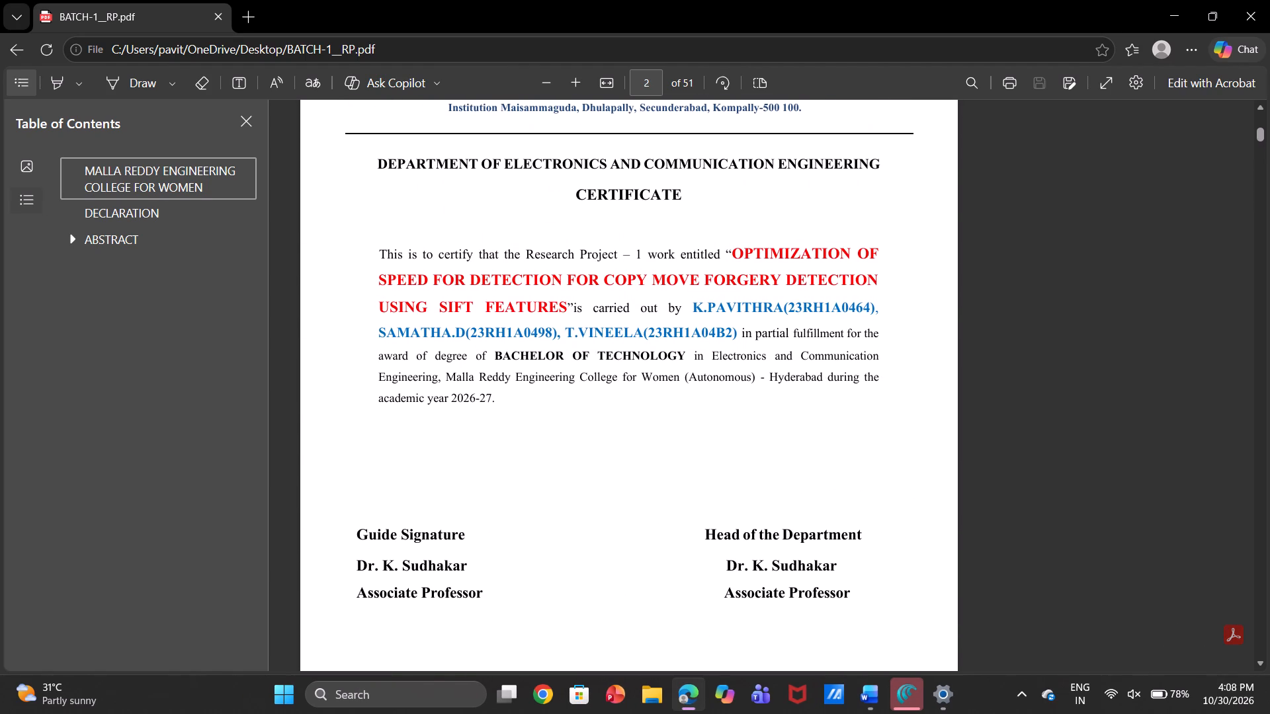
pyautogui.scroll(-6, 595, 478)
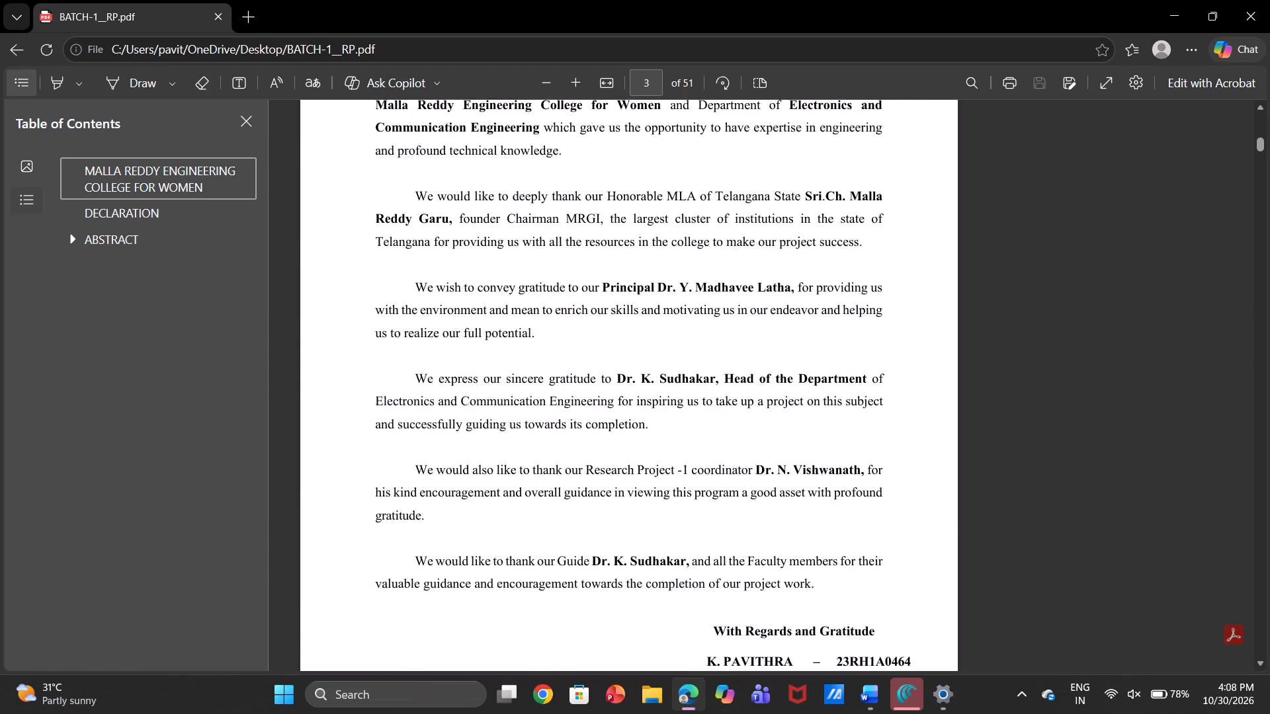
# Review the PDF's Chapter 1 pages and the Chapter 2 literature review up to the existing methods.
pyautogui.scroll(-9, 595, 478)
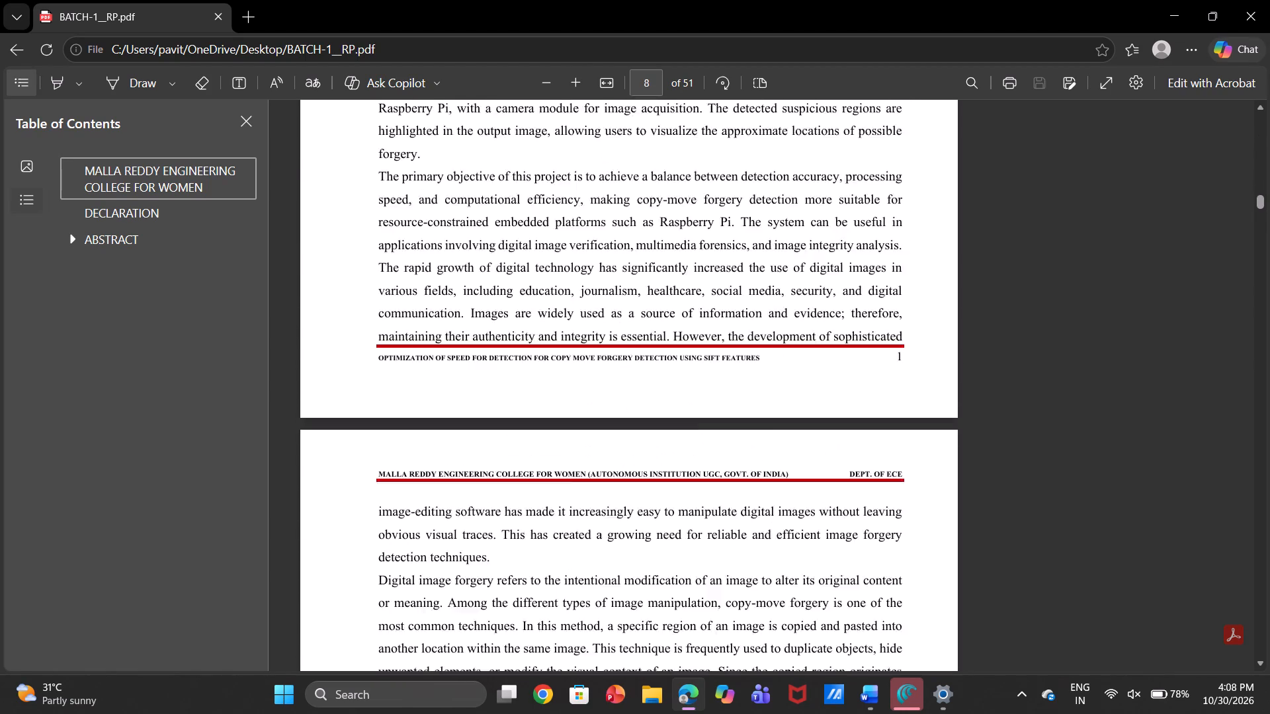
pyautogui.scroll(-7, 595, 478)
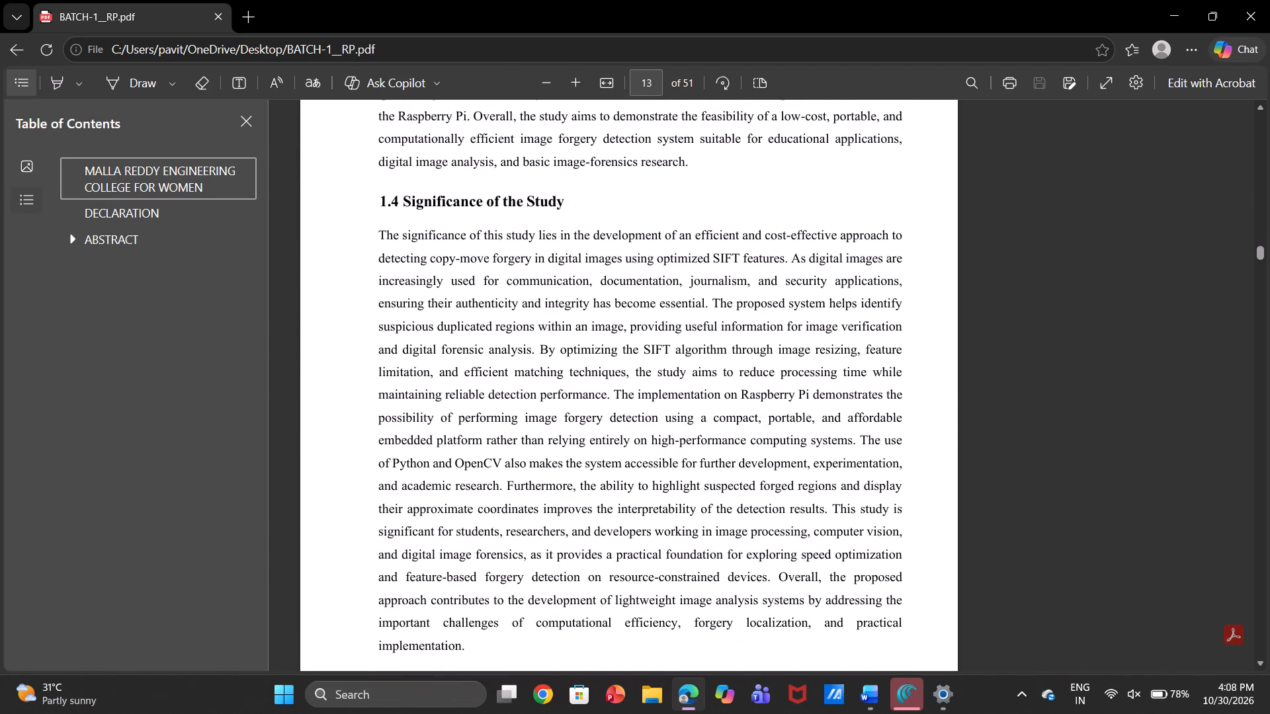
pyautogui.scroll(-2, 595, 478)
pyautogui.scroll(1, 595, 478)
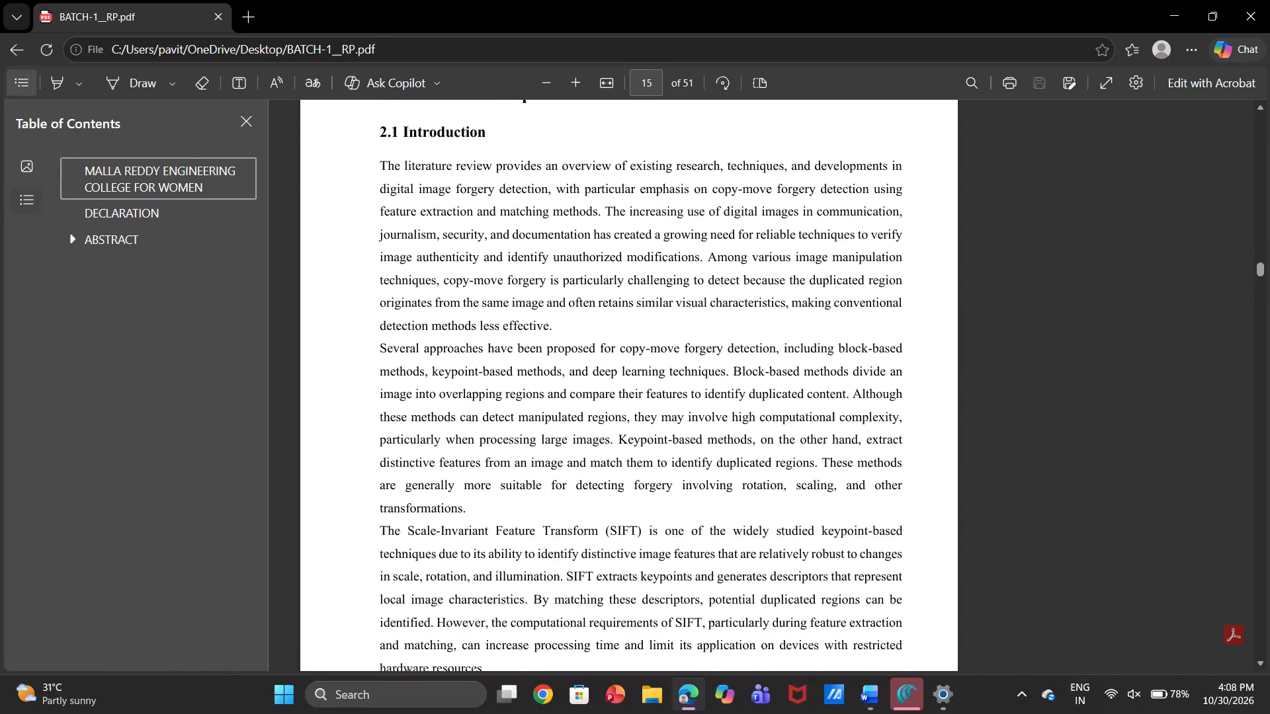
pyautogui.scroll(-6, 595, 478)
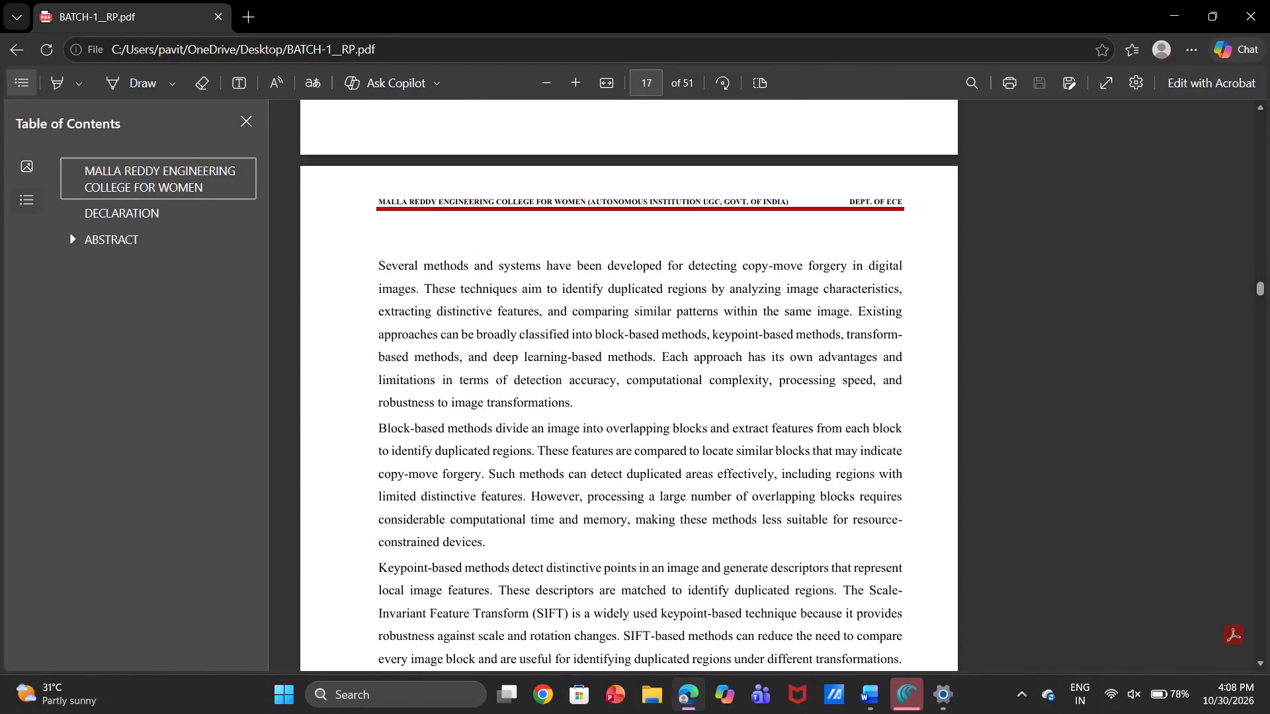
# Review the rest of Chapter 2 and Chapter 3, including the 3.1 Block Diagram and the process step screenshots.
pyautogui.scroll(-10, 595, 478)
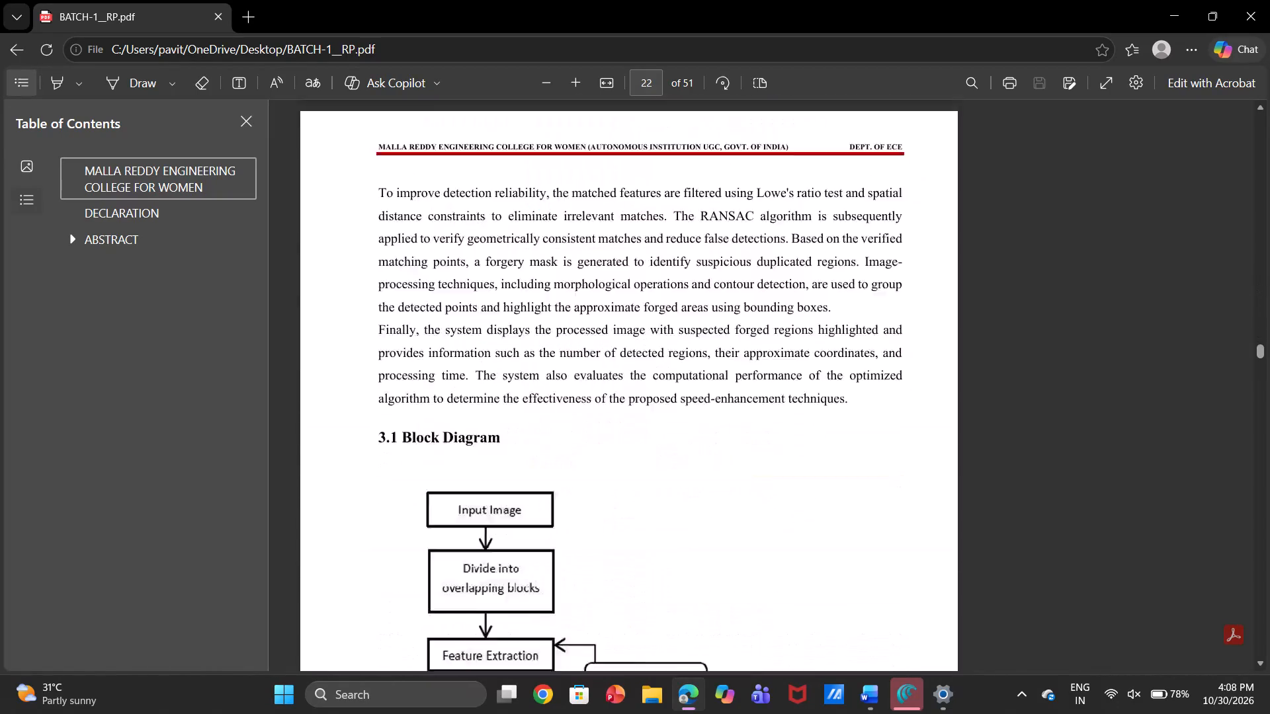
pyautogui.scroll(-9, 595, 478)
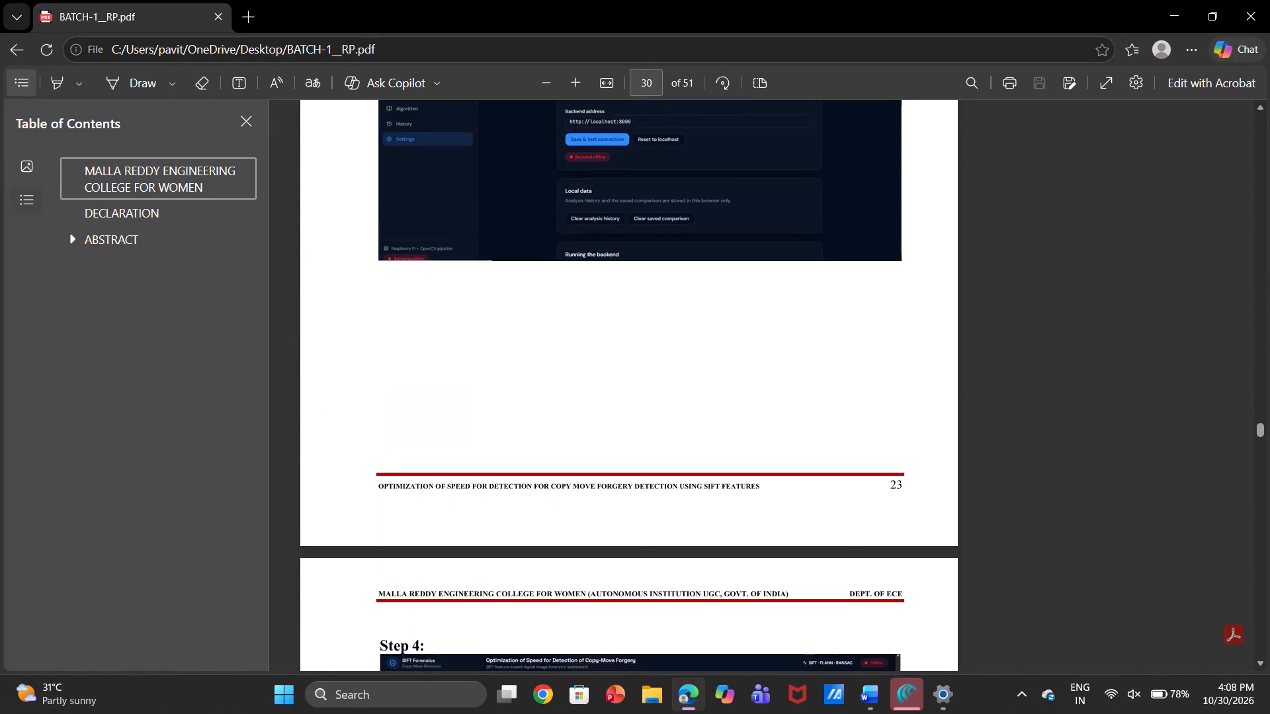
# Examine the Chapter 4 hardware pages, including the 4.1.2 components table and section 4.1 Hardware Design / Components Used.
pyautogui.scroll(-6, 595, 478)
pyautogui.scroll(4, 595, 478)
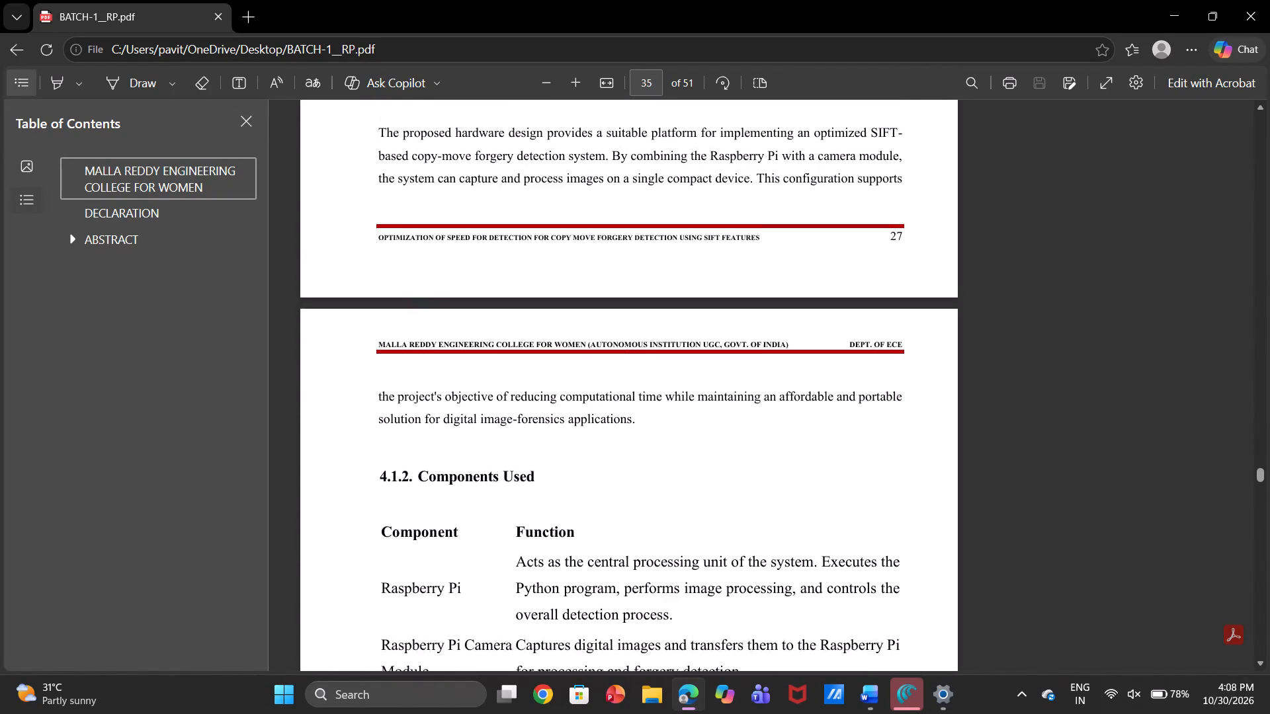
pyautogui.scroll(8, 595, 478)
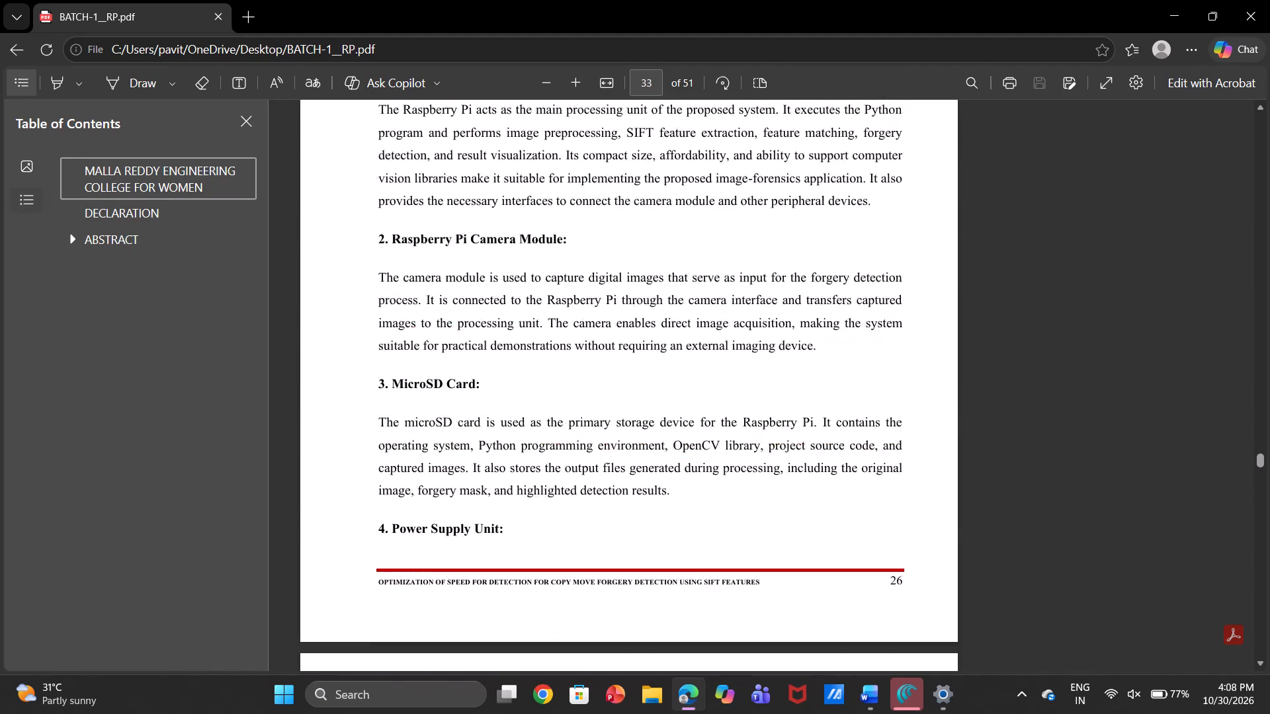
pyautogui.scroll(6, 595, 478)
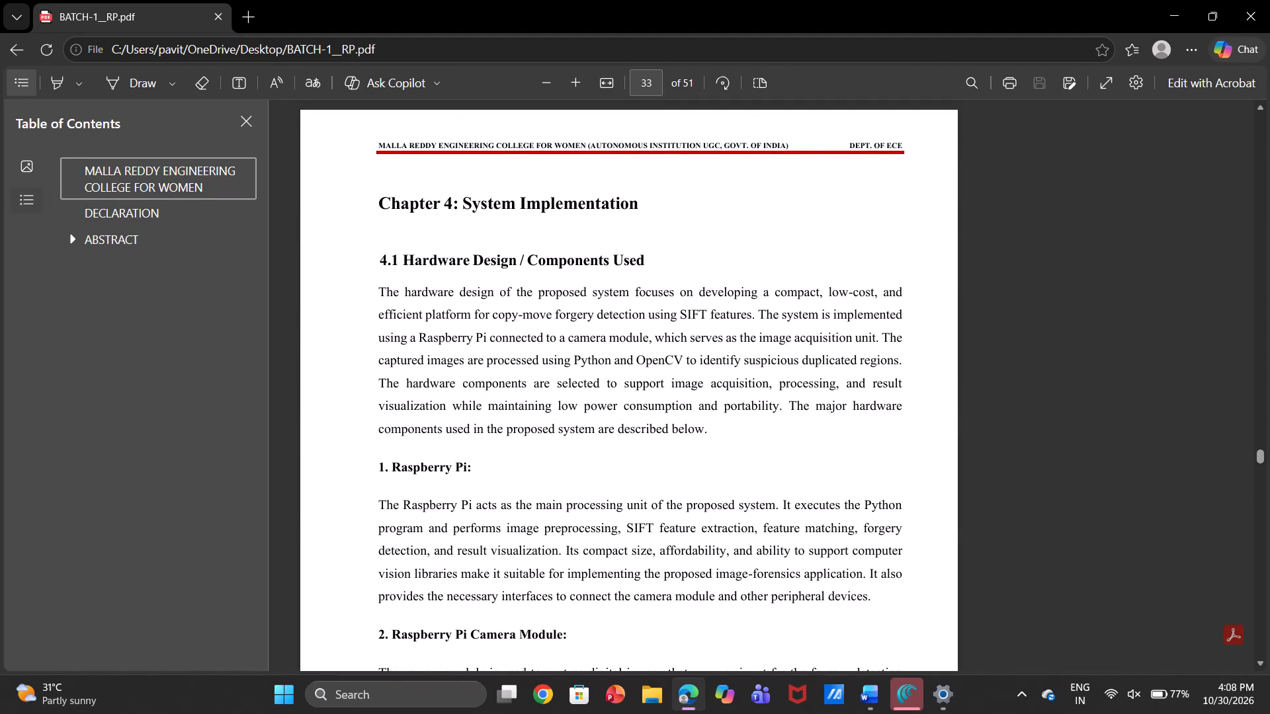
# Review the PDF from the Chapter 4 hardware pages through the code and Chapter 6 to the references on the last page.
pyautogui.scroll(-16, 595, 478)
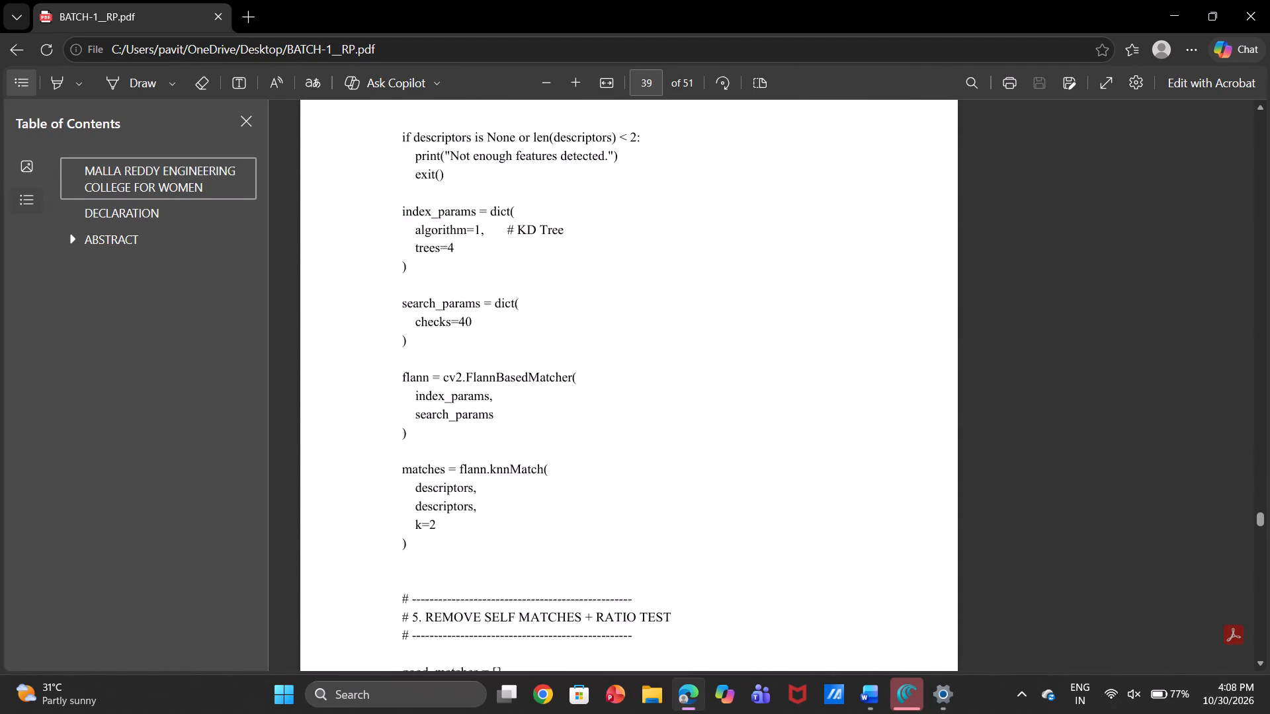
pyautogui.scroll(-10, 595, 478)
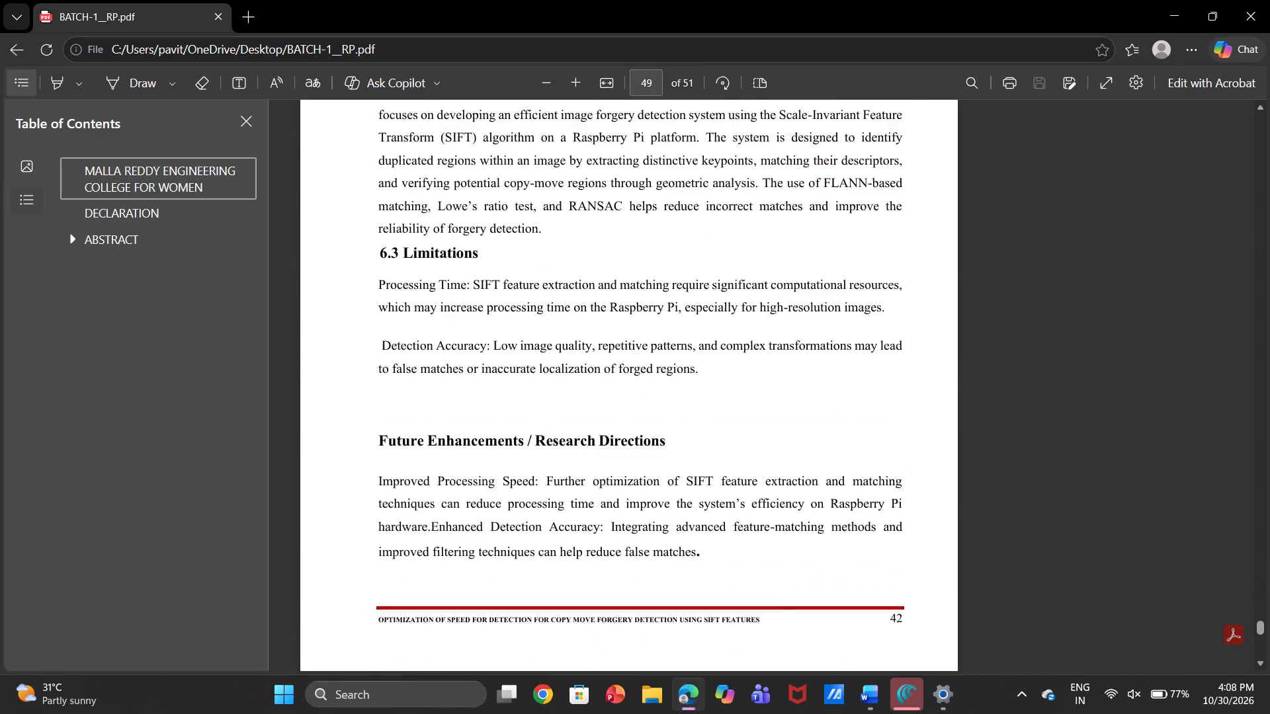
pyautogui.scroll(-3, 595, 478)
pyautogui.scroll(5, 595, 478)
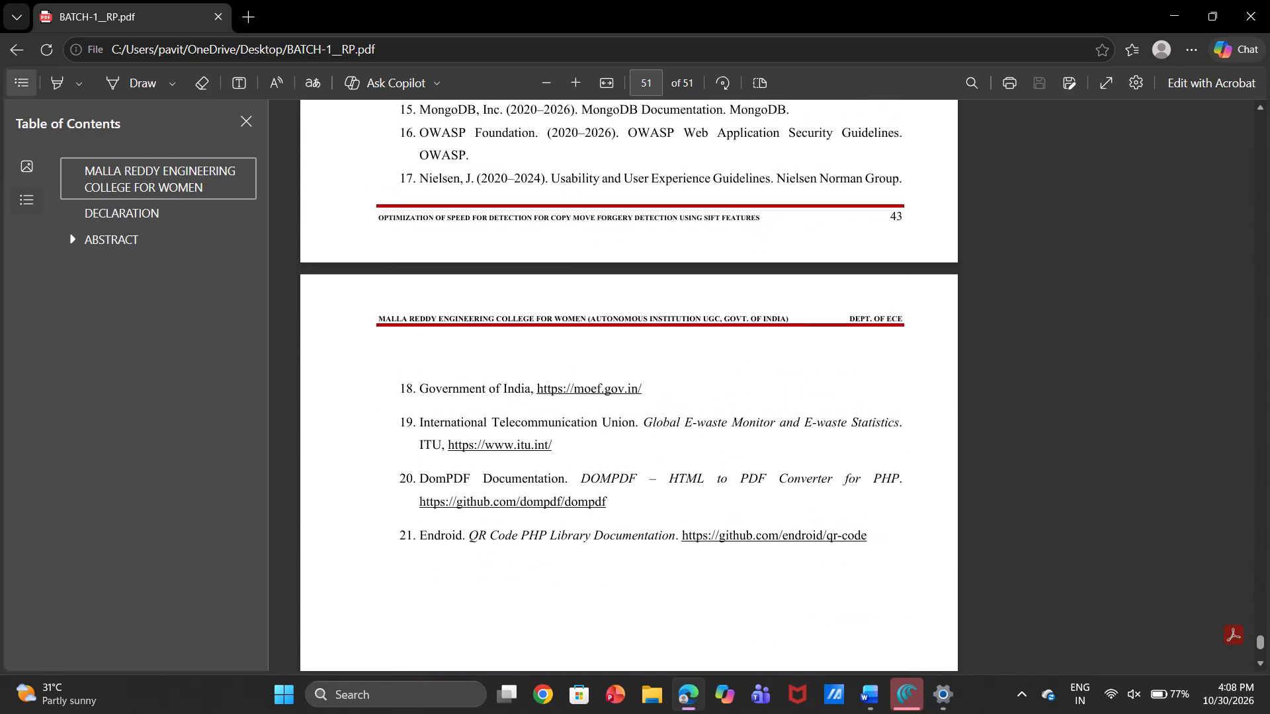
# Look back through the Chapter 6 conclusion, result photos, testing pages and code to the Chapter 3 system units.
pyautogui.scroll(7, 595, 478)
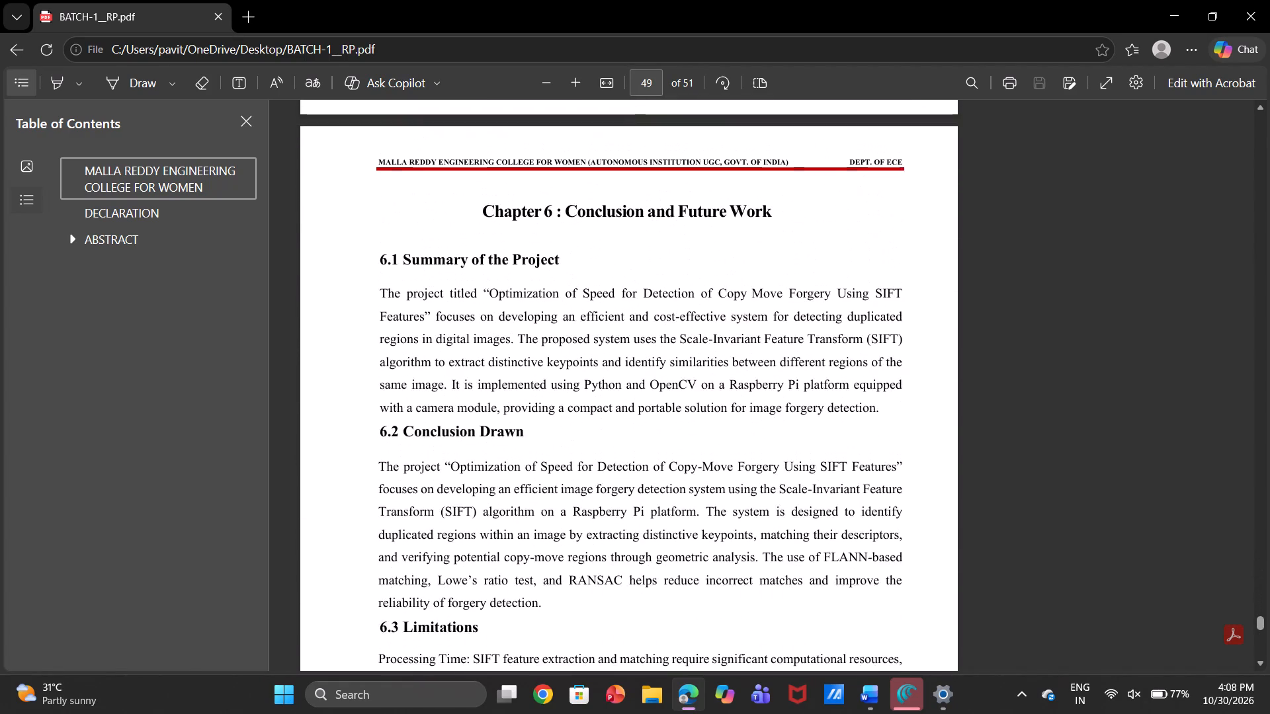
pyautogui.scroll(6, 595, 478)
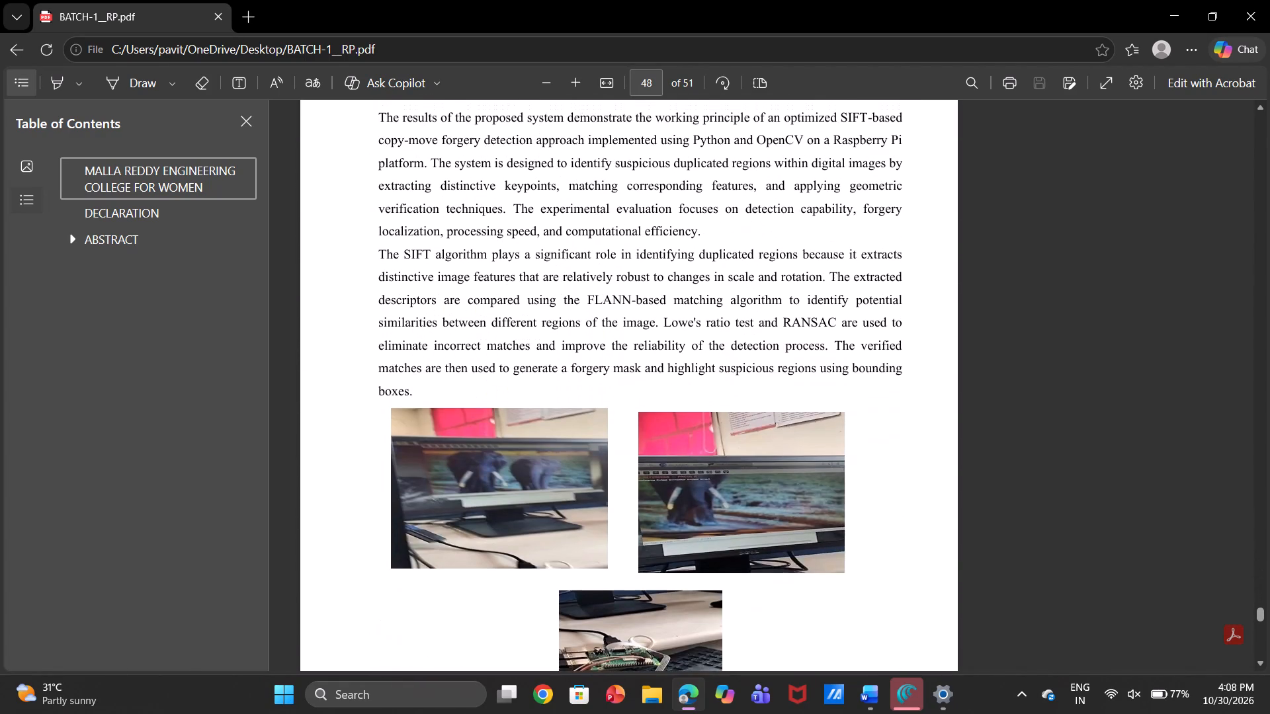
pyautogui.scroll(8, 595, 478)
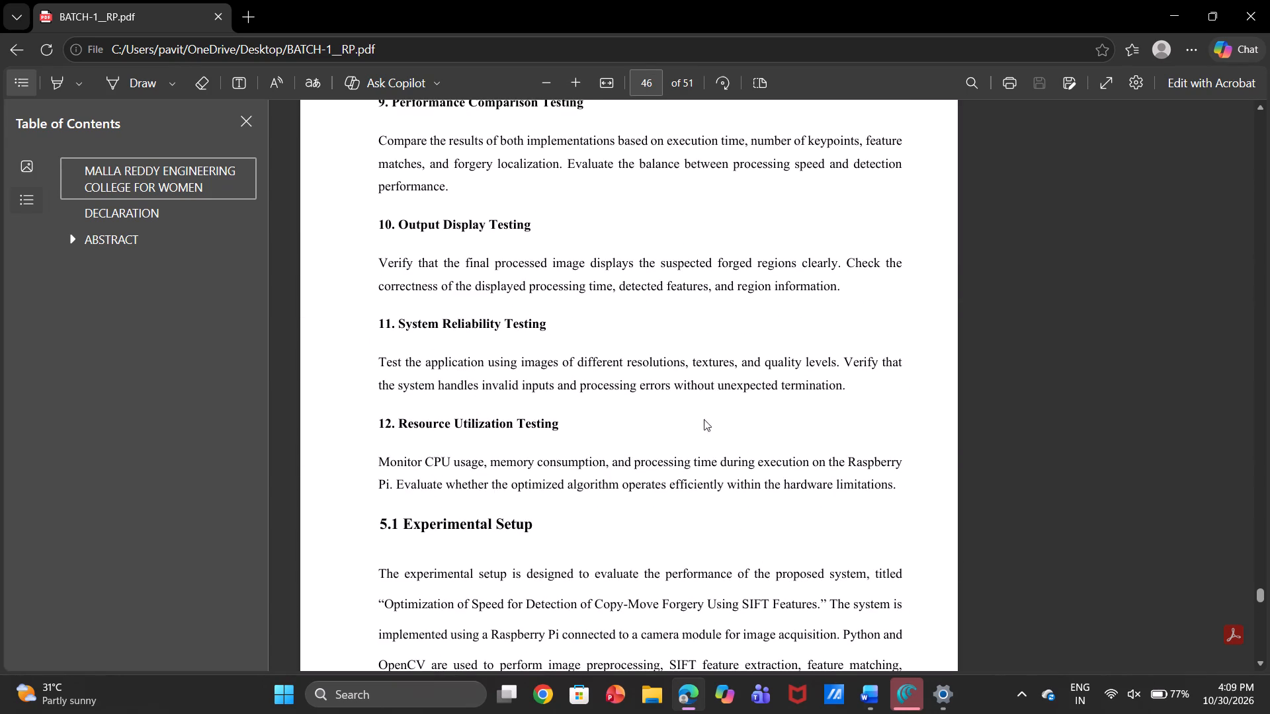
pyautogui.scroll(19, 611, 294)
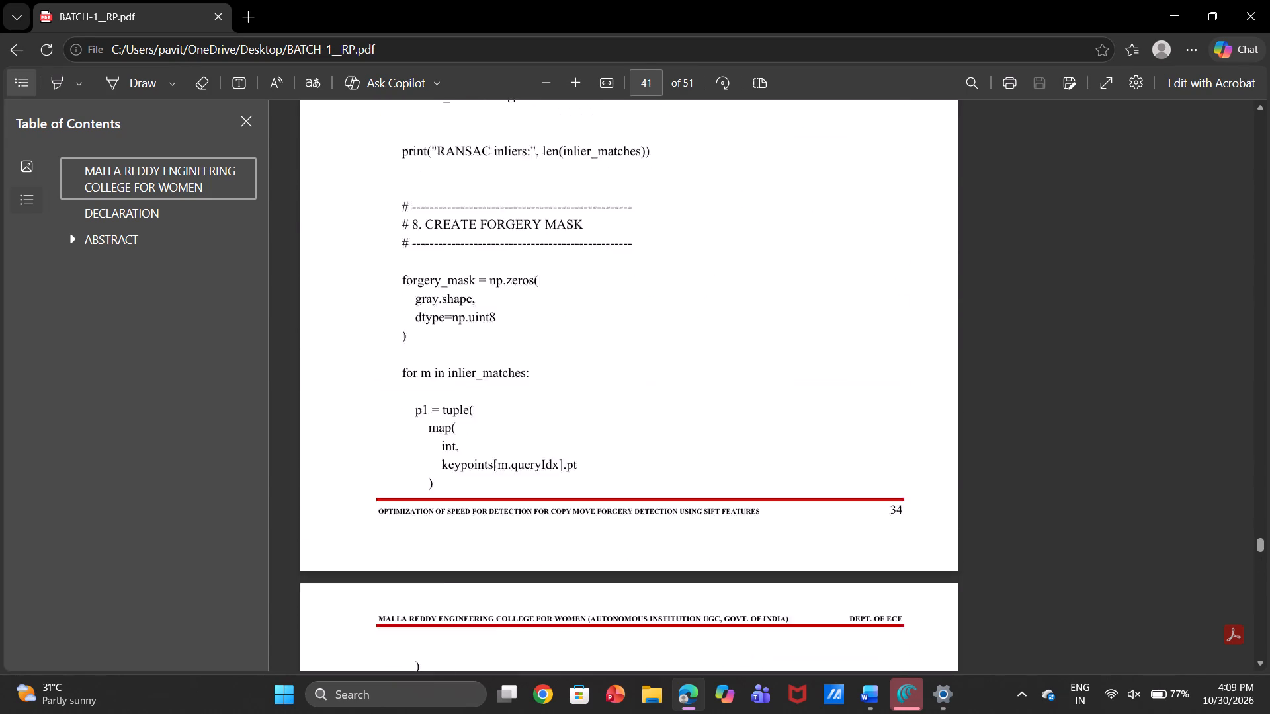
pyautogui.scroll(16, 611, 294)
pyautogui.scroll(6, 611, 294)
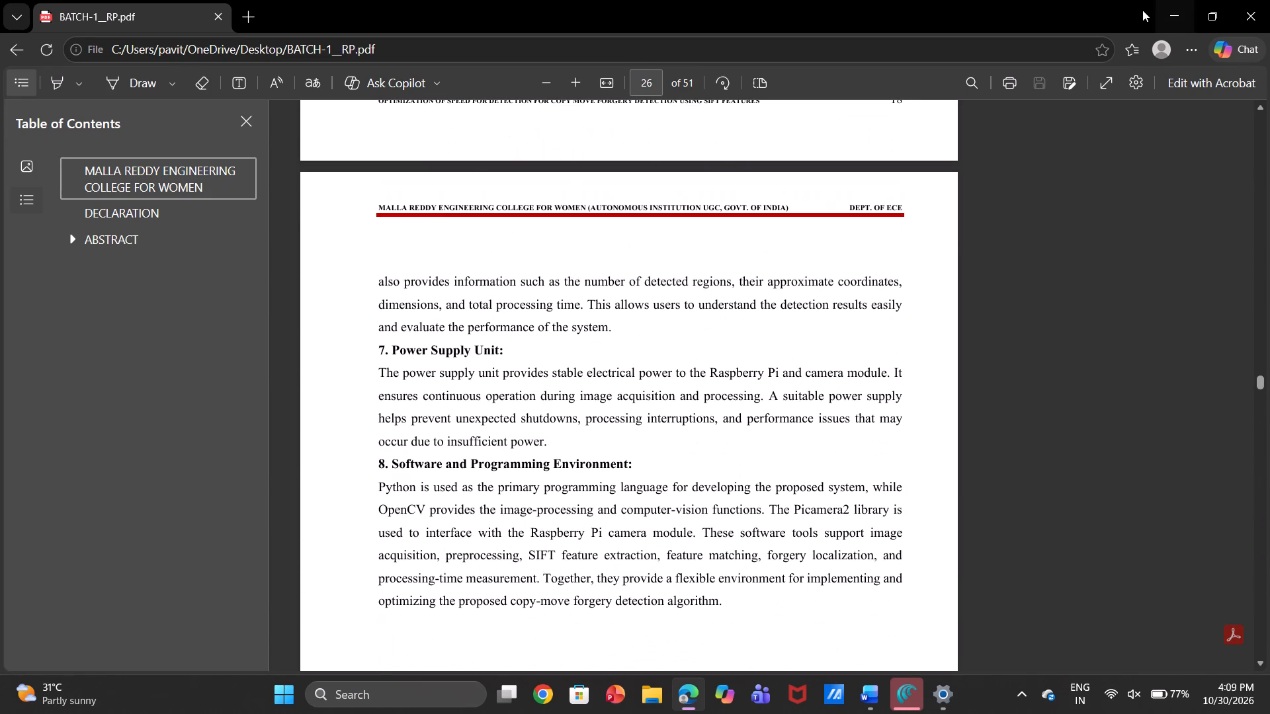
# Look back through the block diagram and the Chapter 2 and Chapter 1 pages to the title page.
pyautogui.scroll(12, 617, 411)
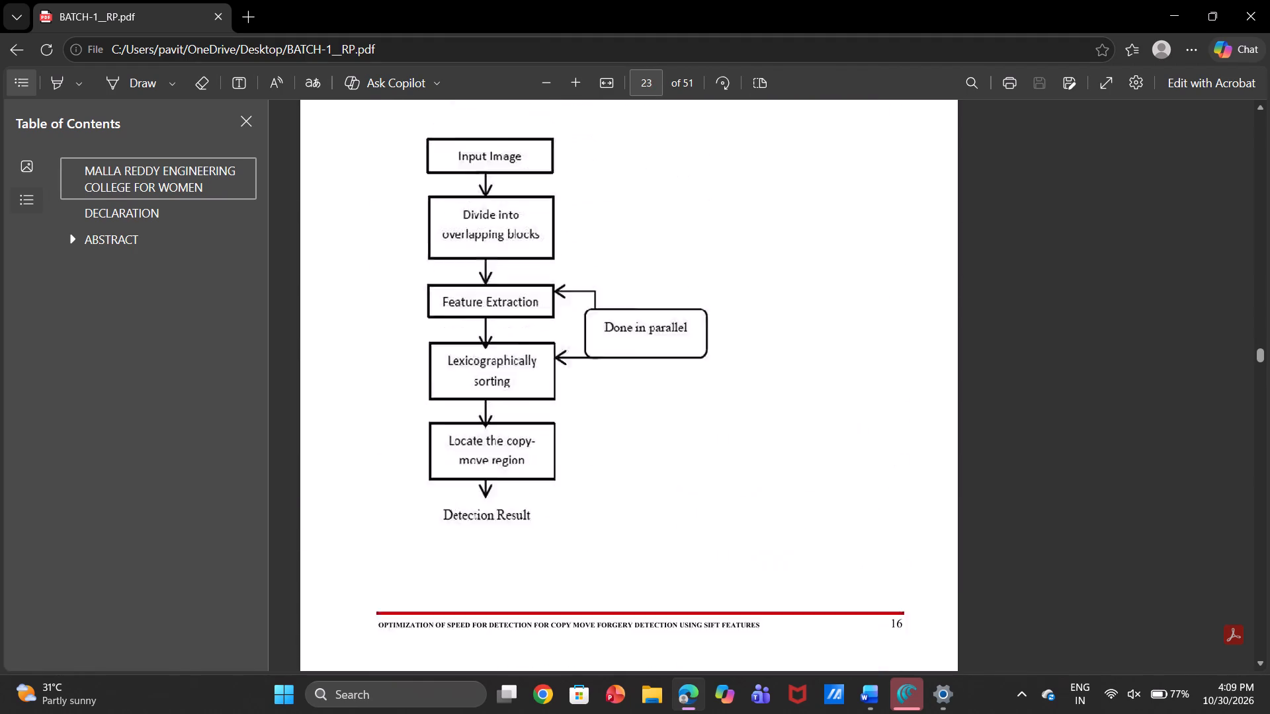
pyautogui.scroll(17, 617, 411)
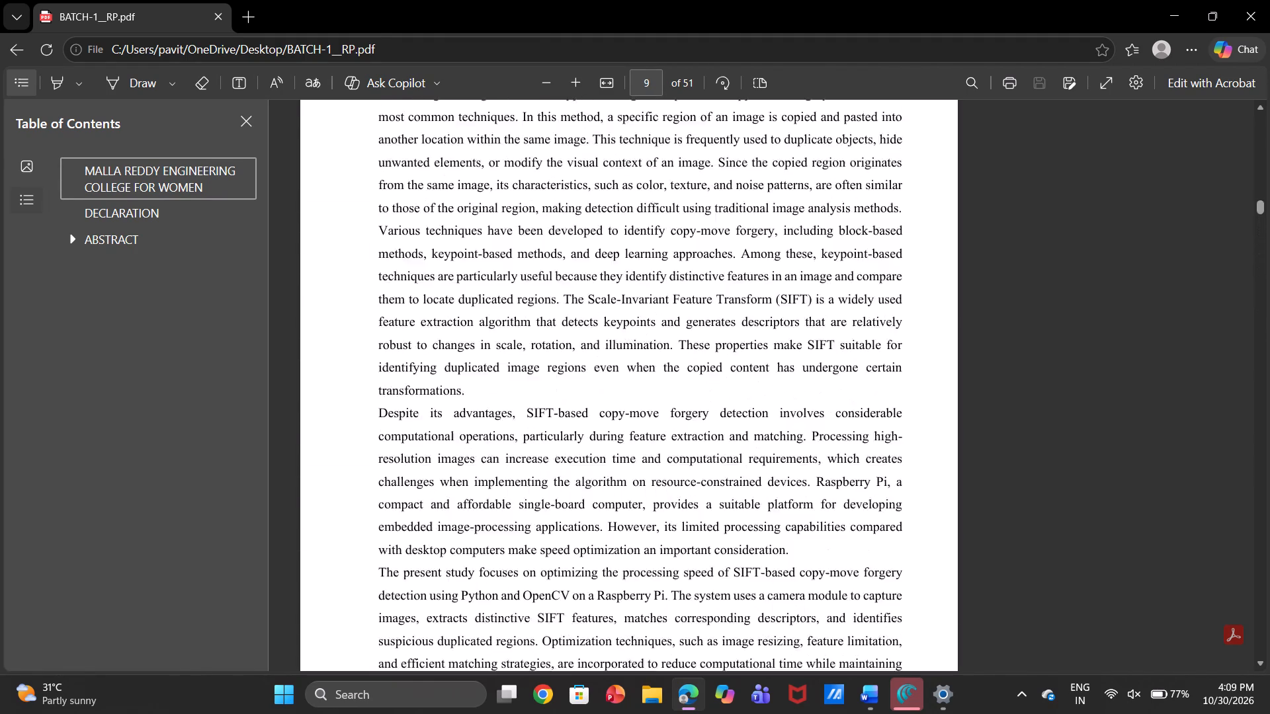
pyautogui.scroll(17, 617, 411)
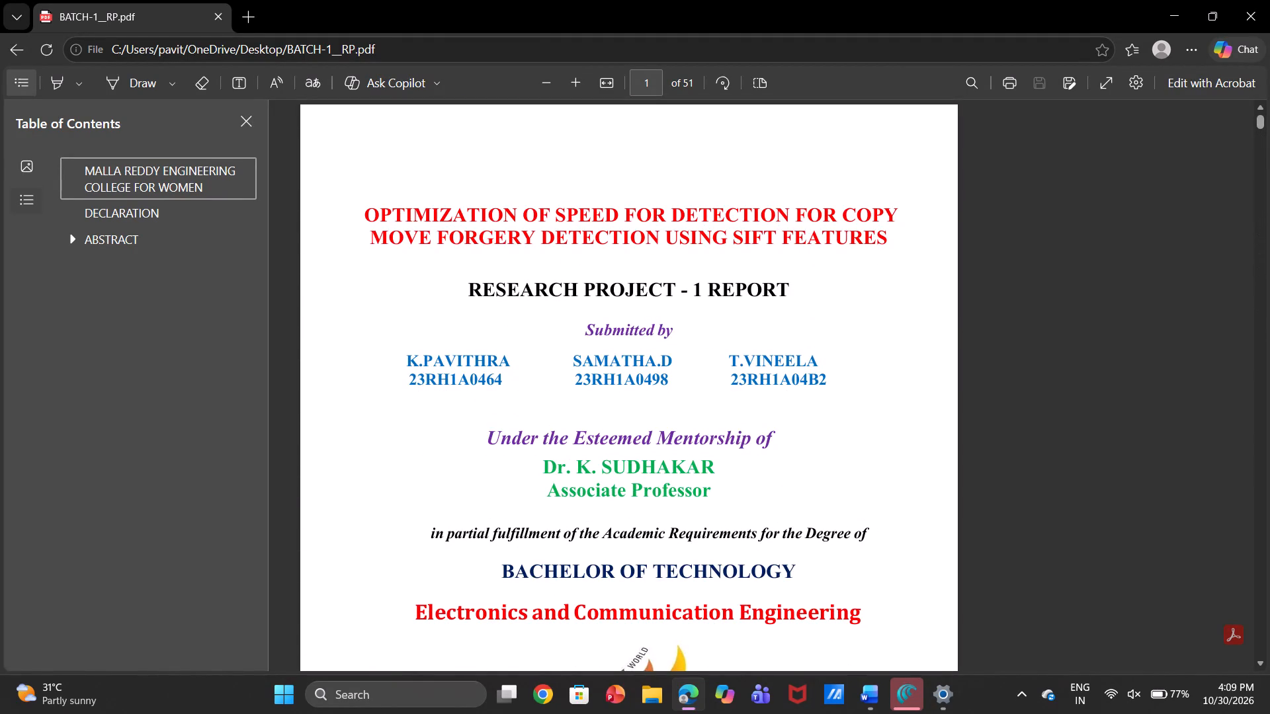
# Recheck the pages from the title page through the acknowledgement and State Diagram to the key challenges list in Chapter 1.
pyautogui.scroll(-10, 599, 364)
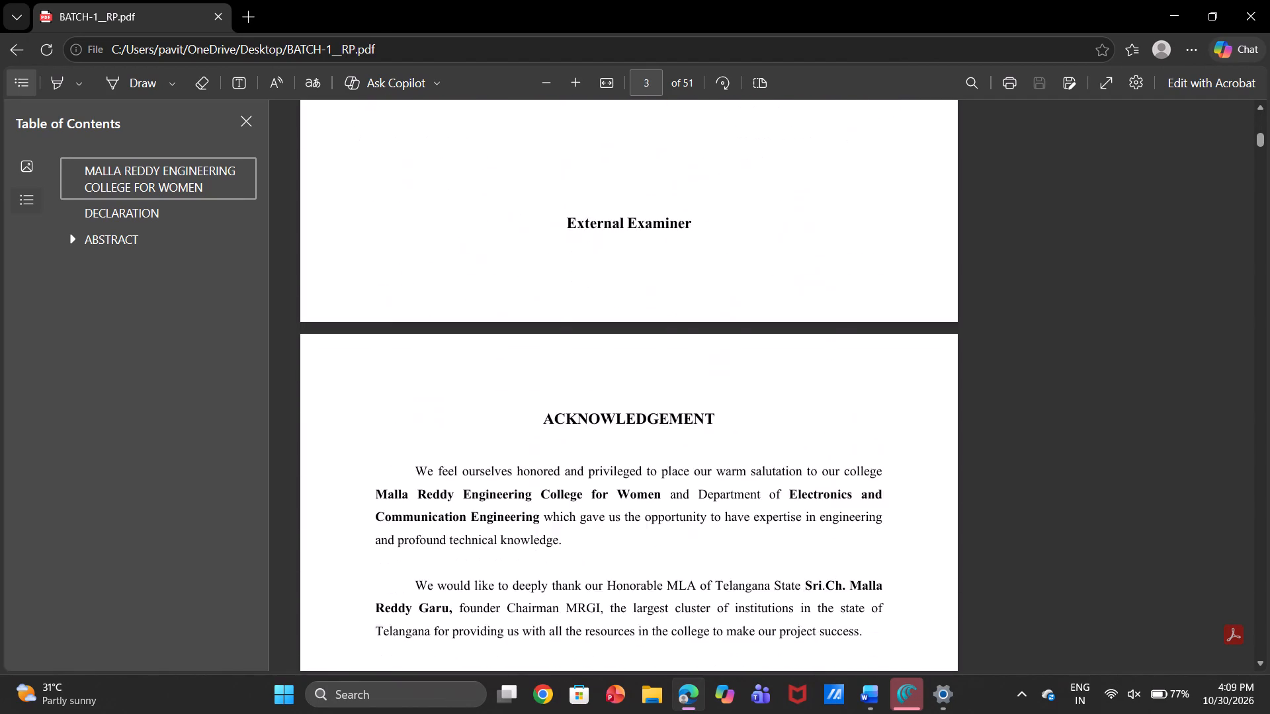
pyautogui.scroll(-10, 599, 364)
pyautogui.scroll(1, 599, 364)
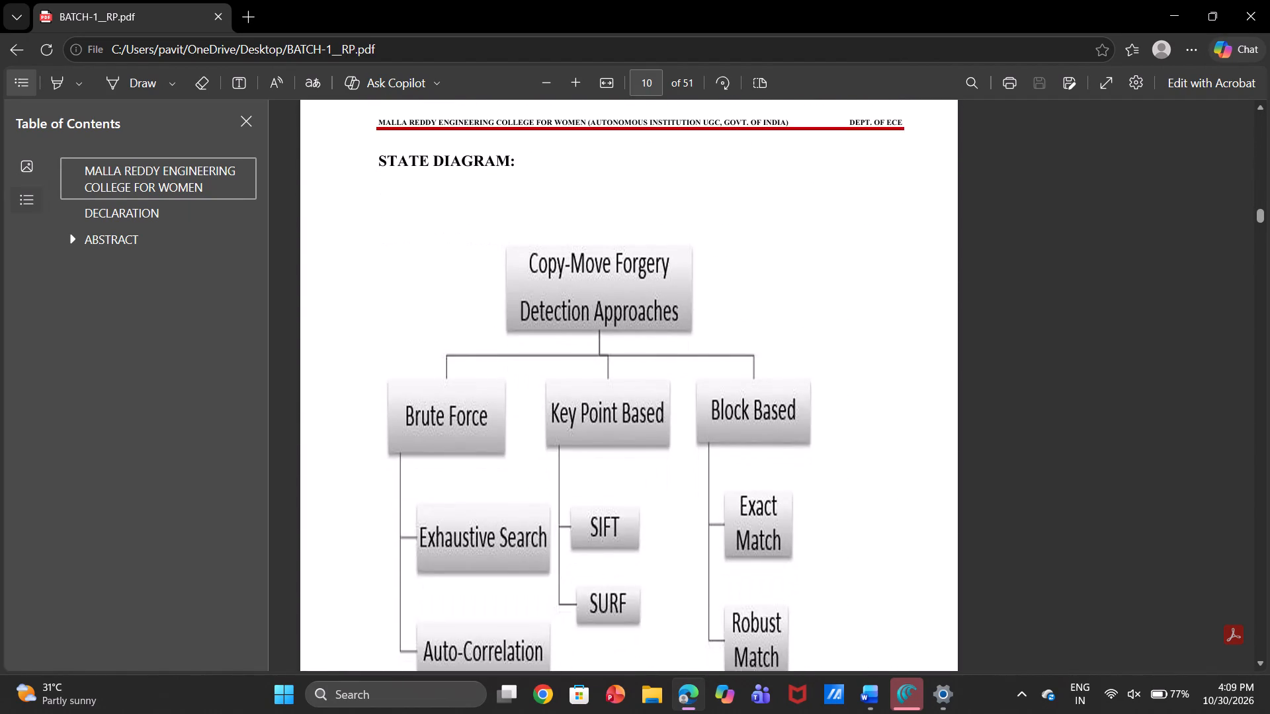
pyautogui.scroll(7, 599, 364)
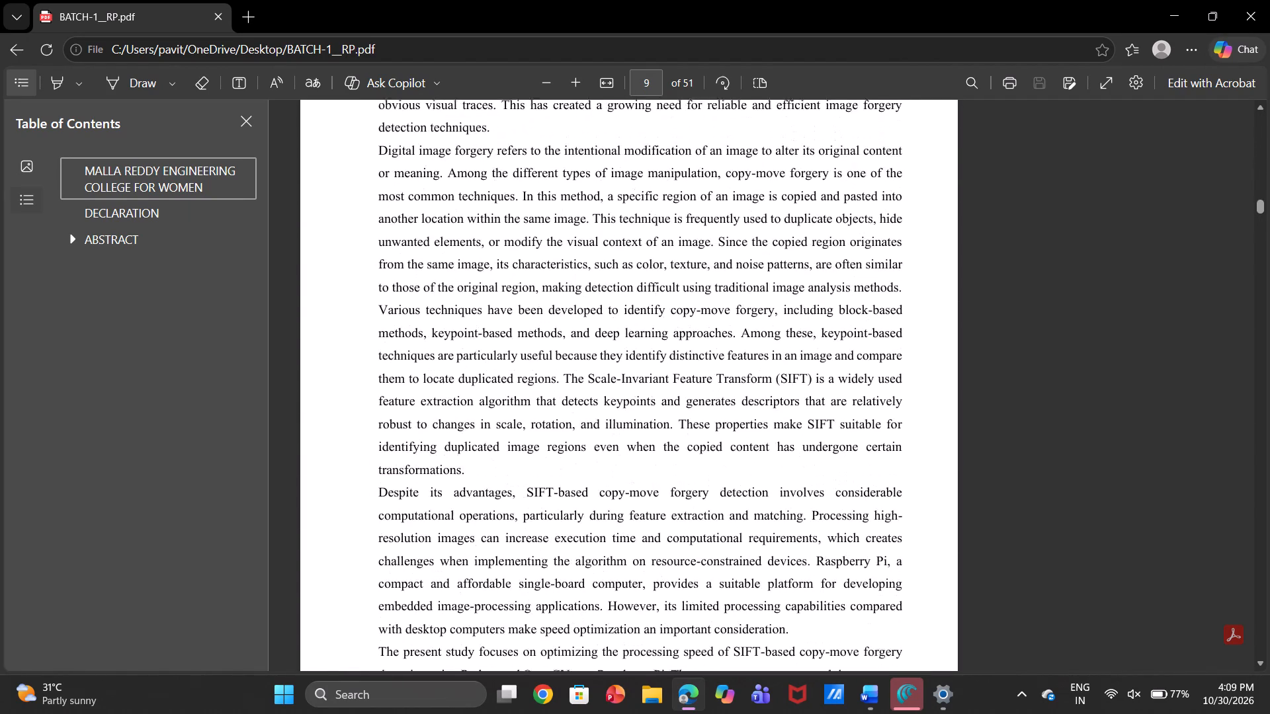
pyautogui.scroll(2, 599, 364)
pyautogui.scroll(-12, 599, 364)
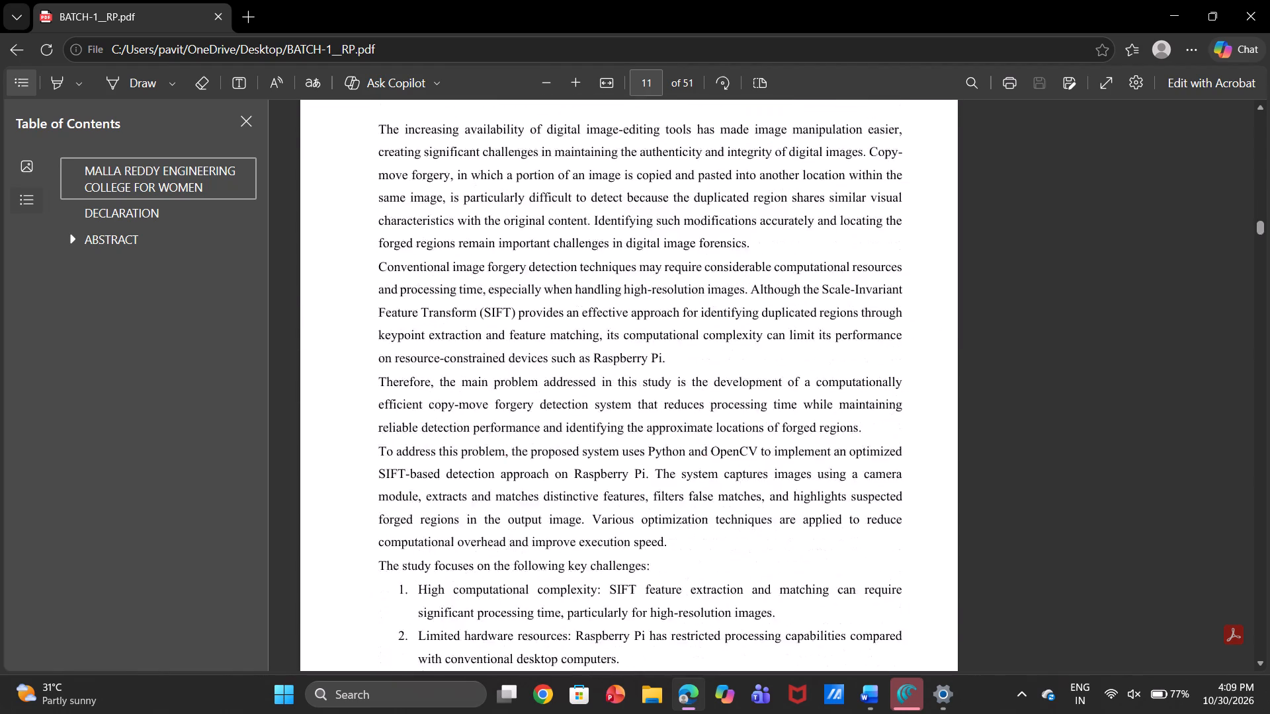
# Recheck the pages from the Chapter 2 system comparison table through section 3.1 to section 3.4 Process Flow.
pyautogui.scroll(-9, 599, 364)
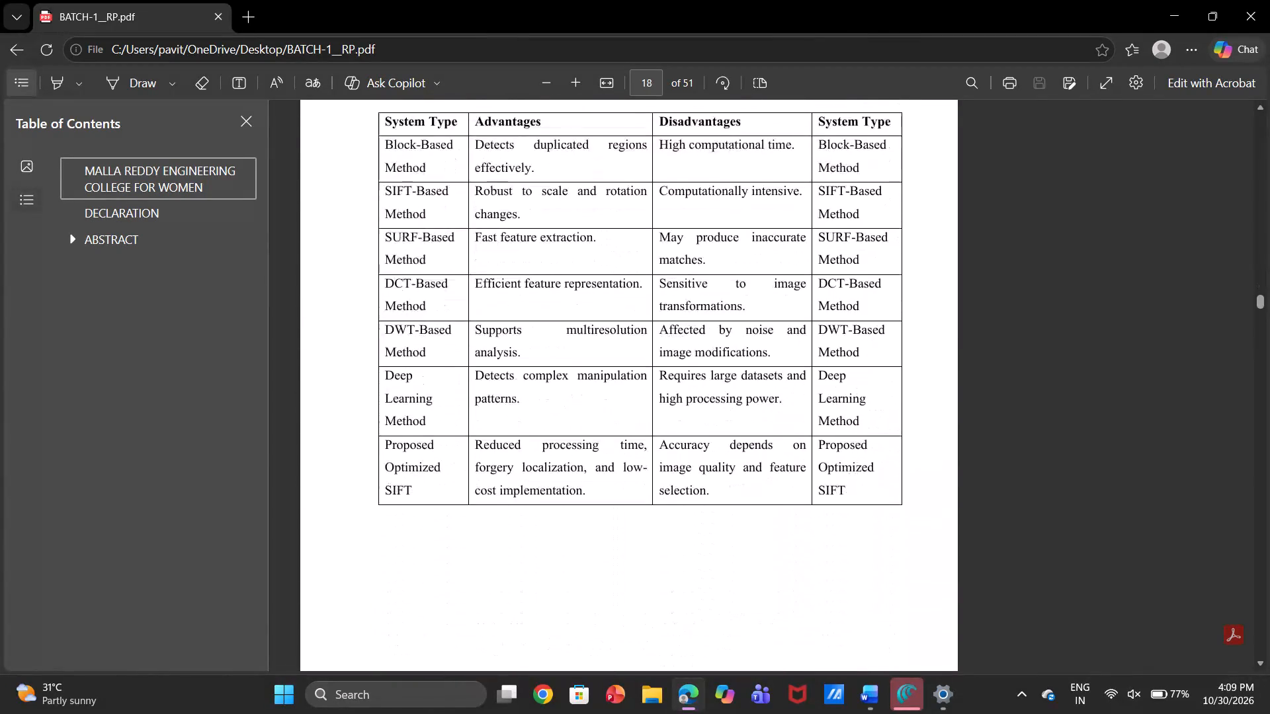
pyautogui.scroll(-4, 599, 364)
pyautogui.scroll(-8, 695, 278)
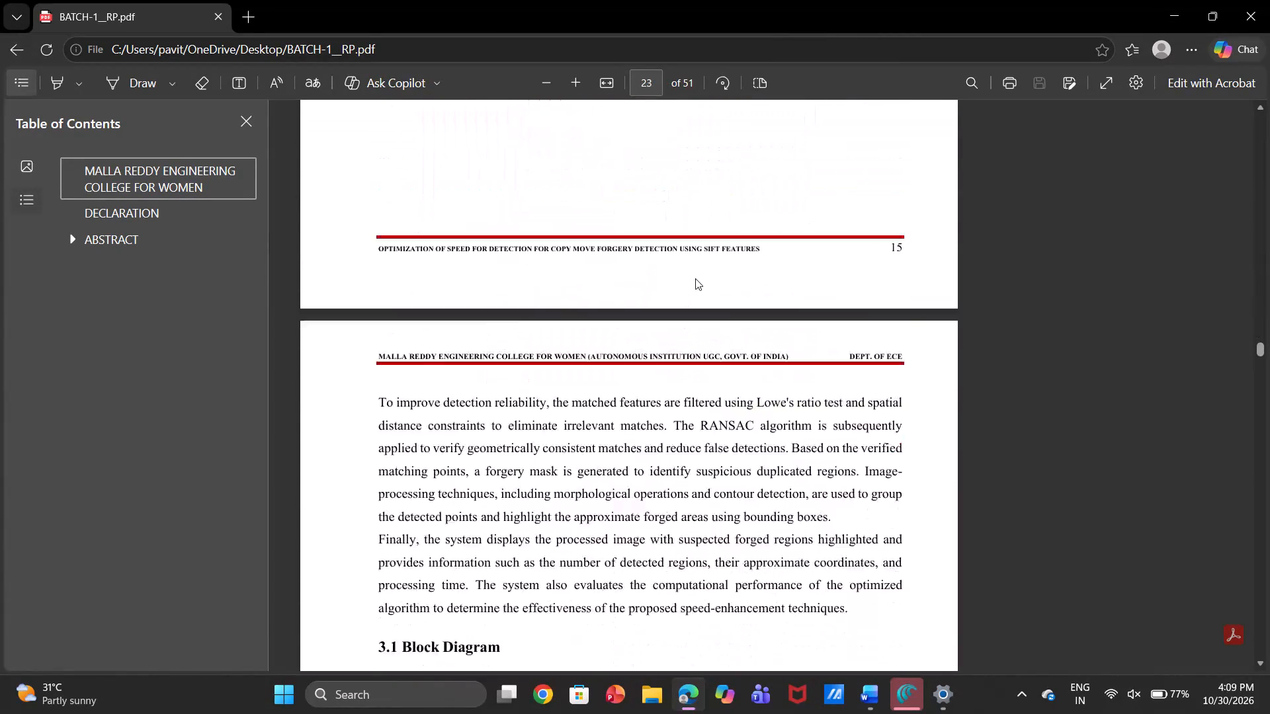
pyautogui.scroll(-6, 695, 278)
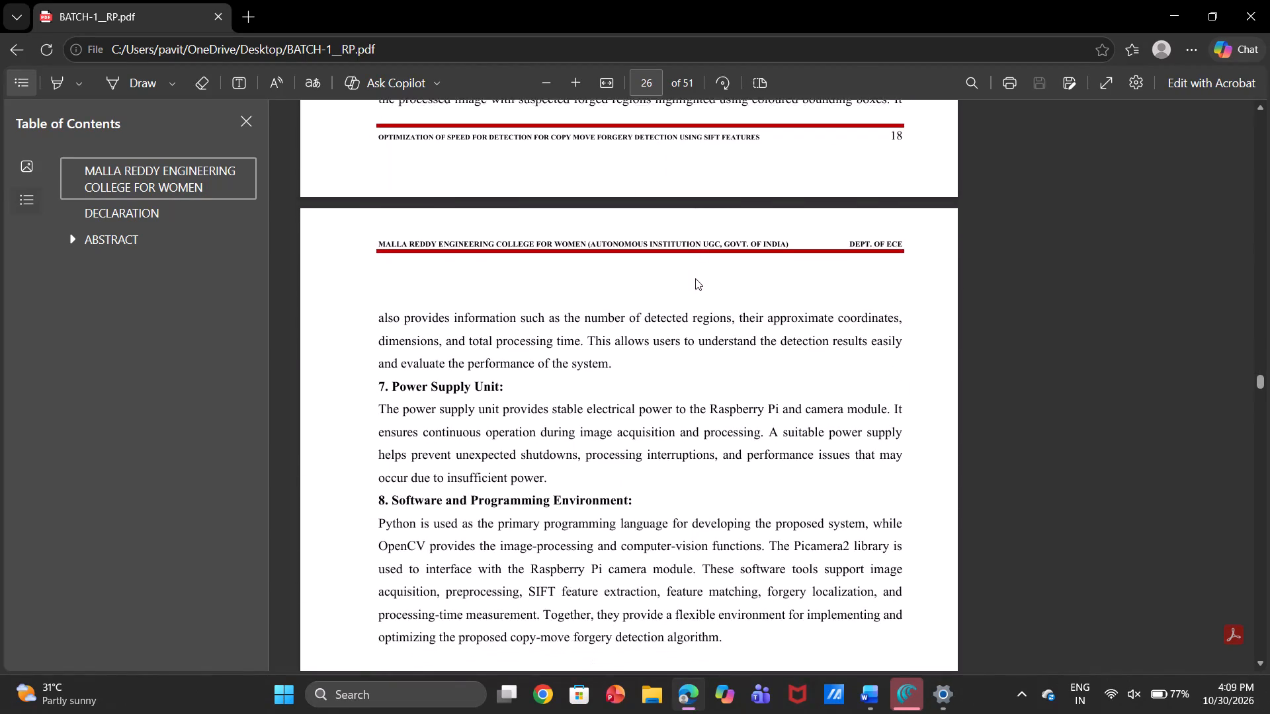
pyautogui.scroll(-11, 695, 278)
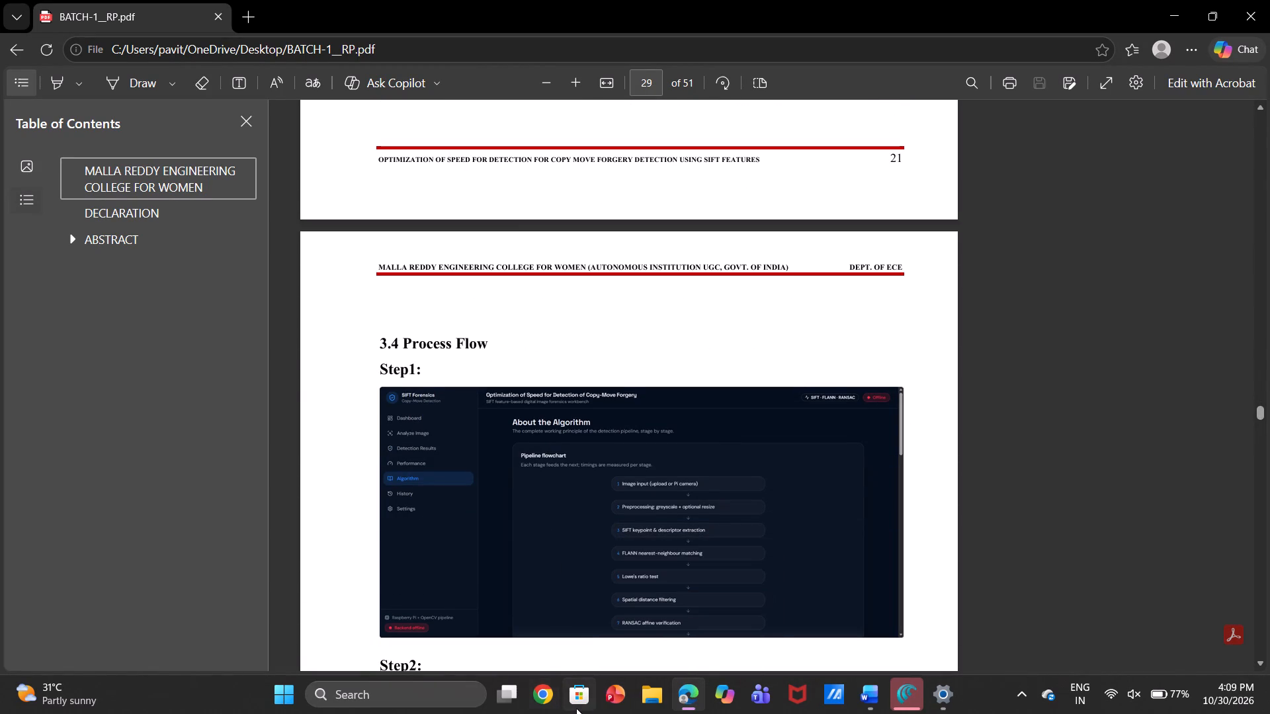
# Open WhatsApp from the recent Windows searches.
pyautogui.click(357, 699)
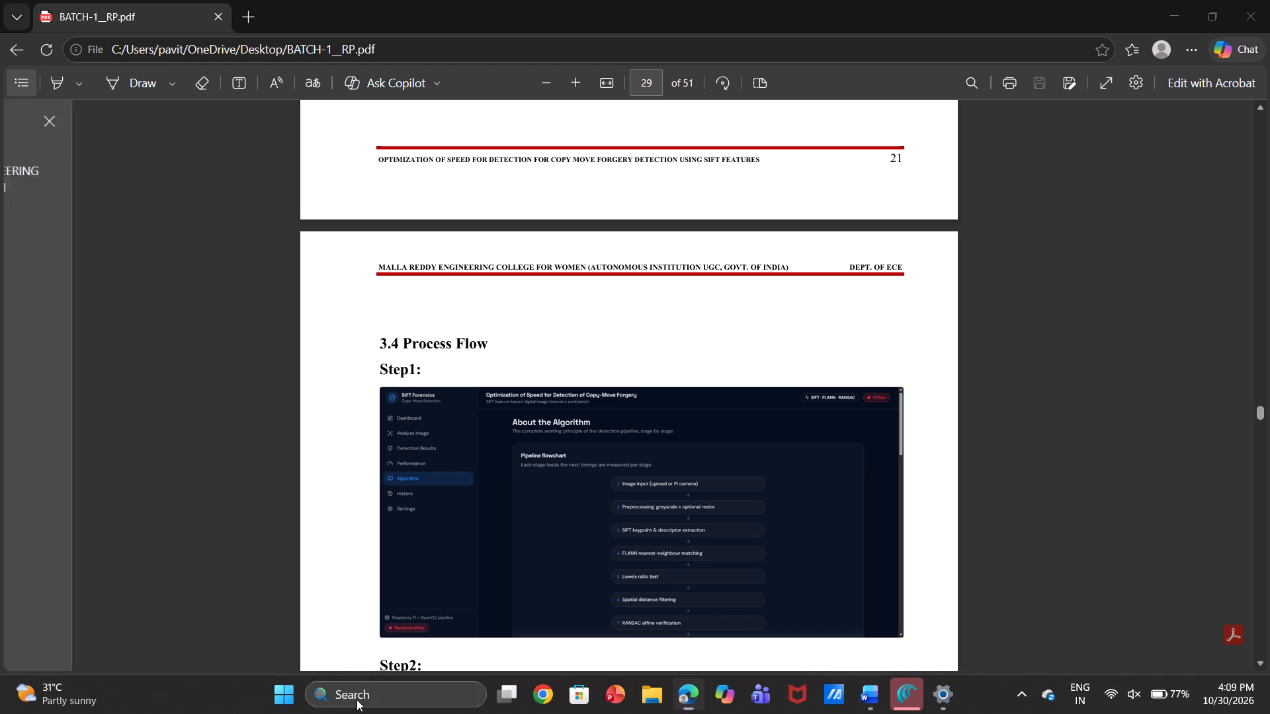
pyautogui.click(399, 426)
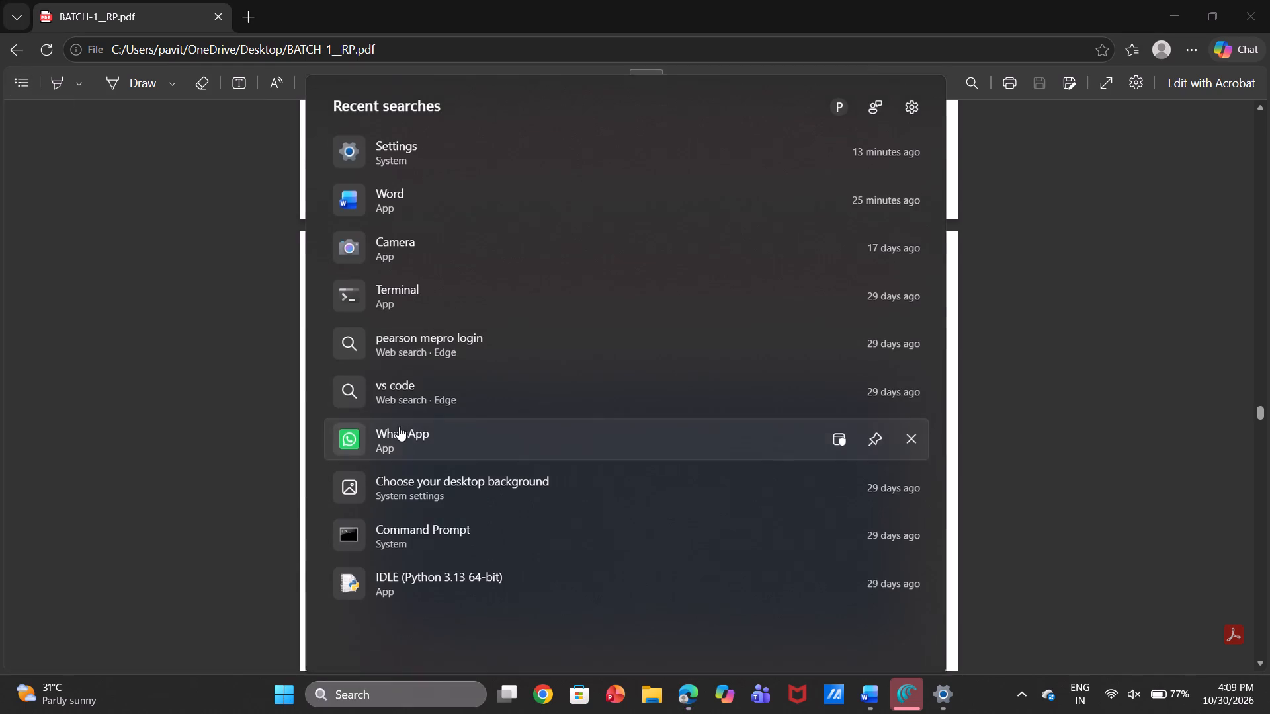
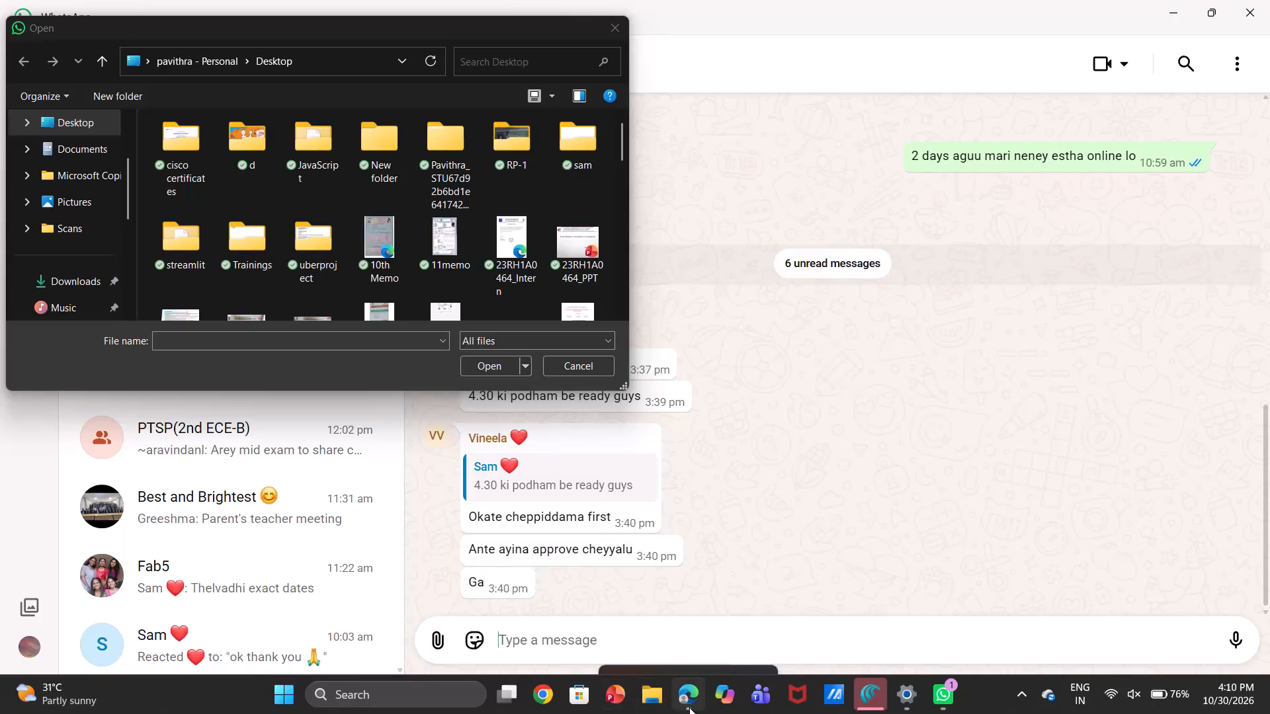
# Switch to Microsoft Edge and close the window showing BATCH-1__RP.pdf.
pyautogui.click(689, 707)
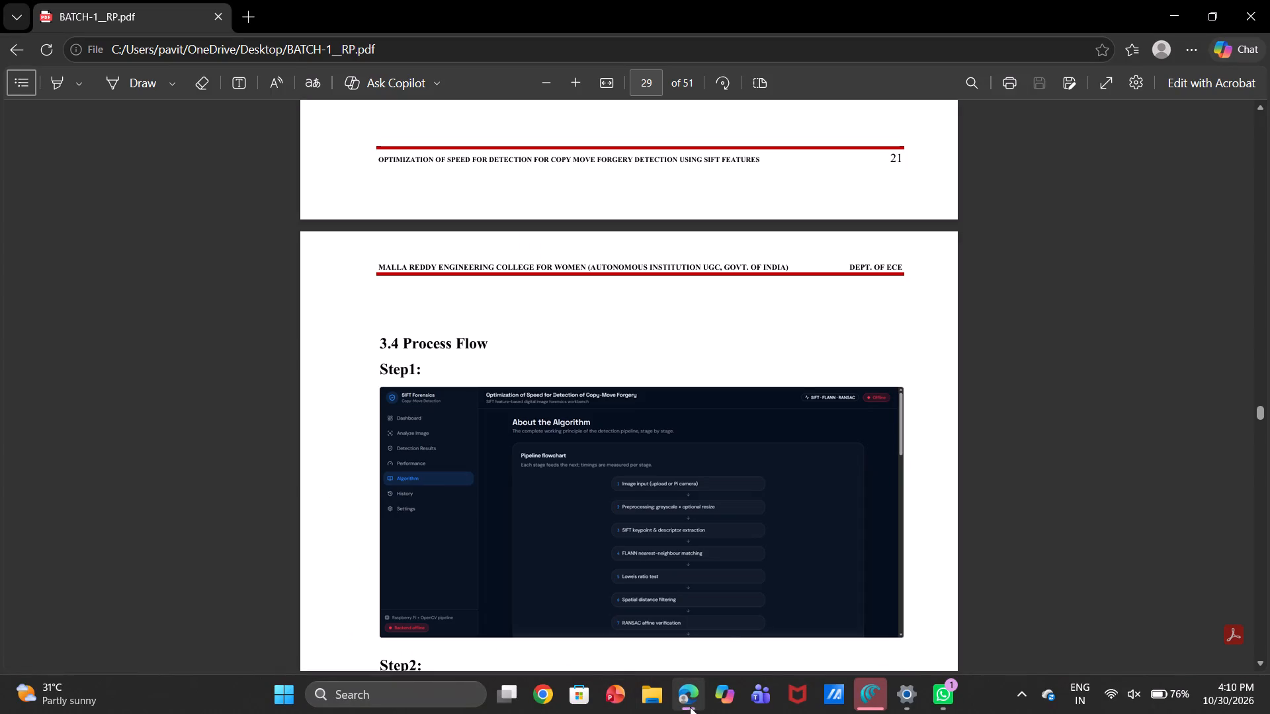
pyautogui.click(1264, 10)
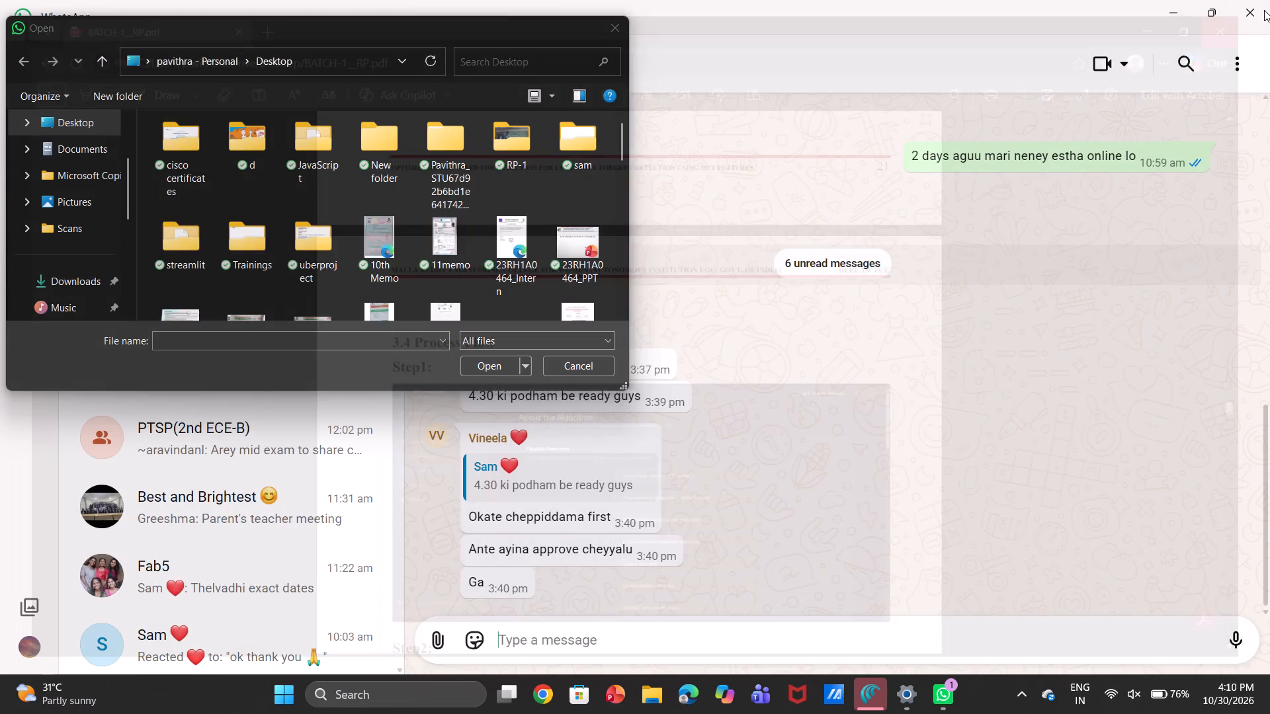
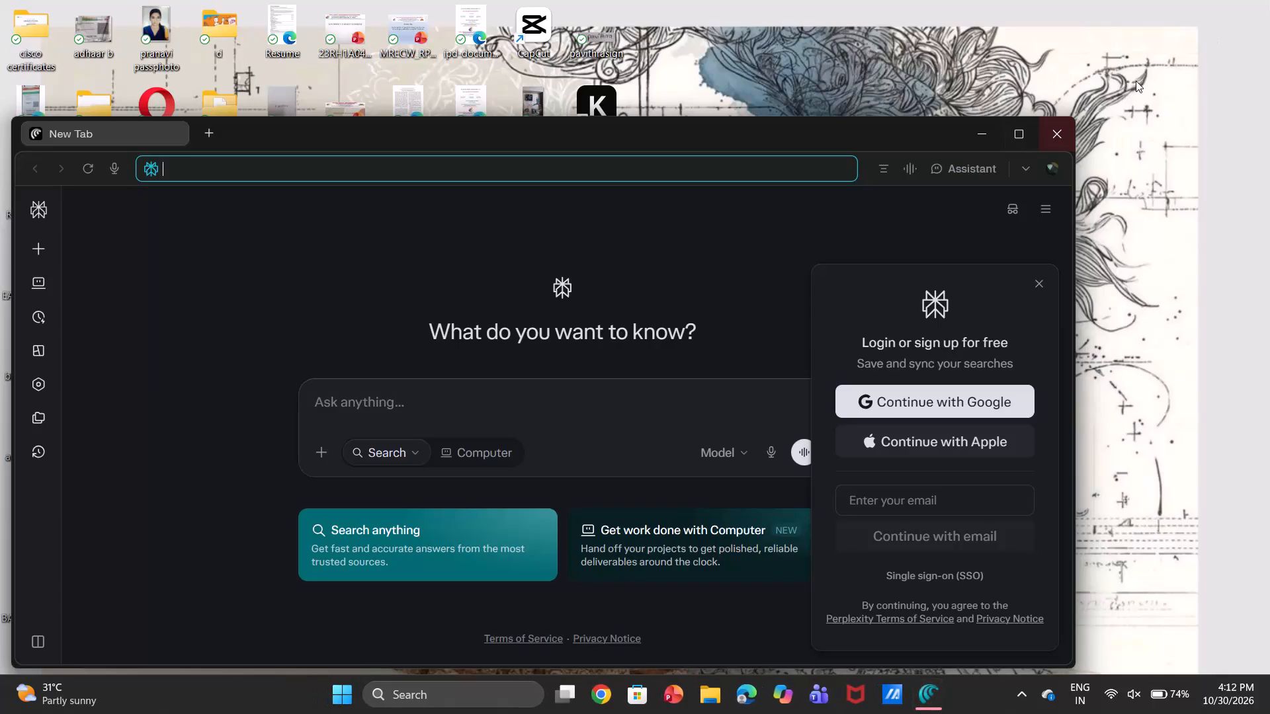
# Close the Comet browser window showing the empty new tab.
pyautogui.click(1067, 119)
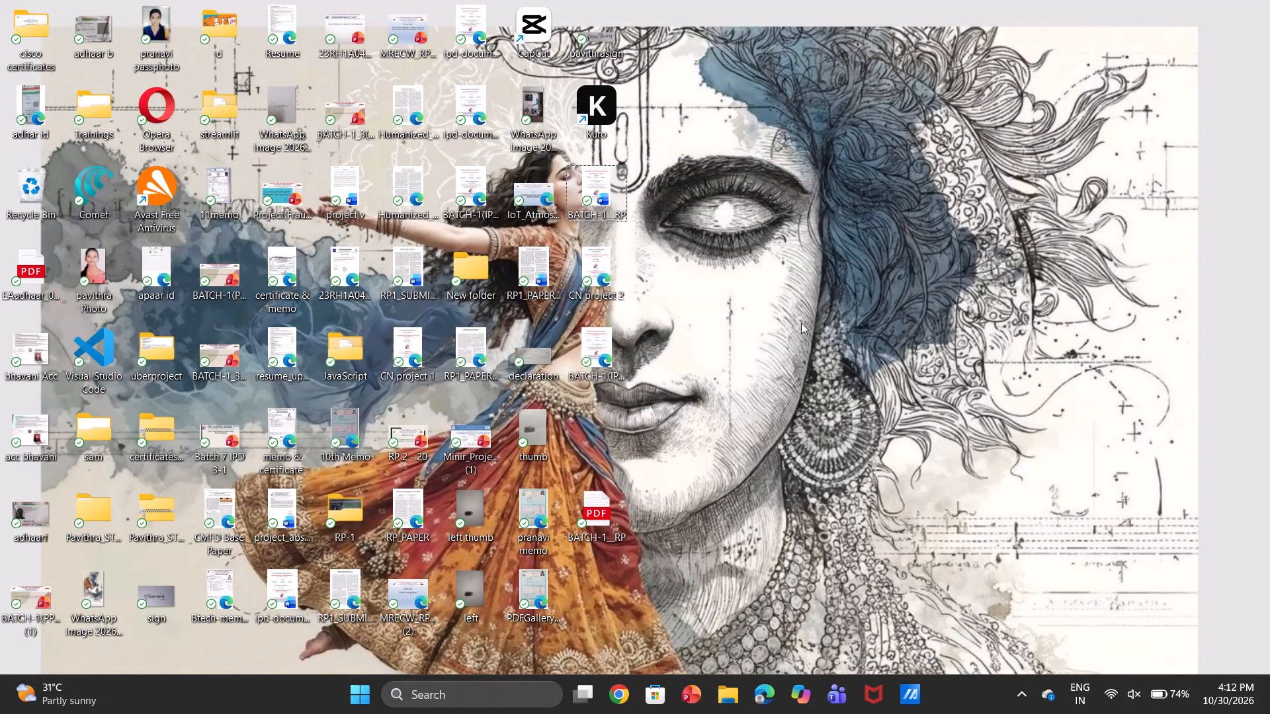
# Open the Windows power options to shut down the computer.
pyautogui.click(368, 709)
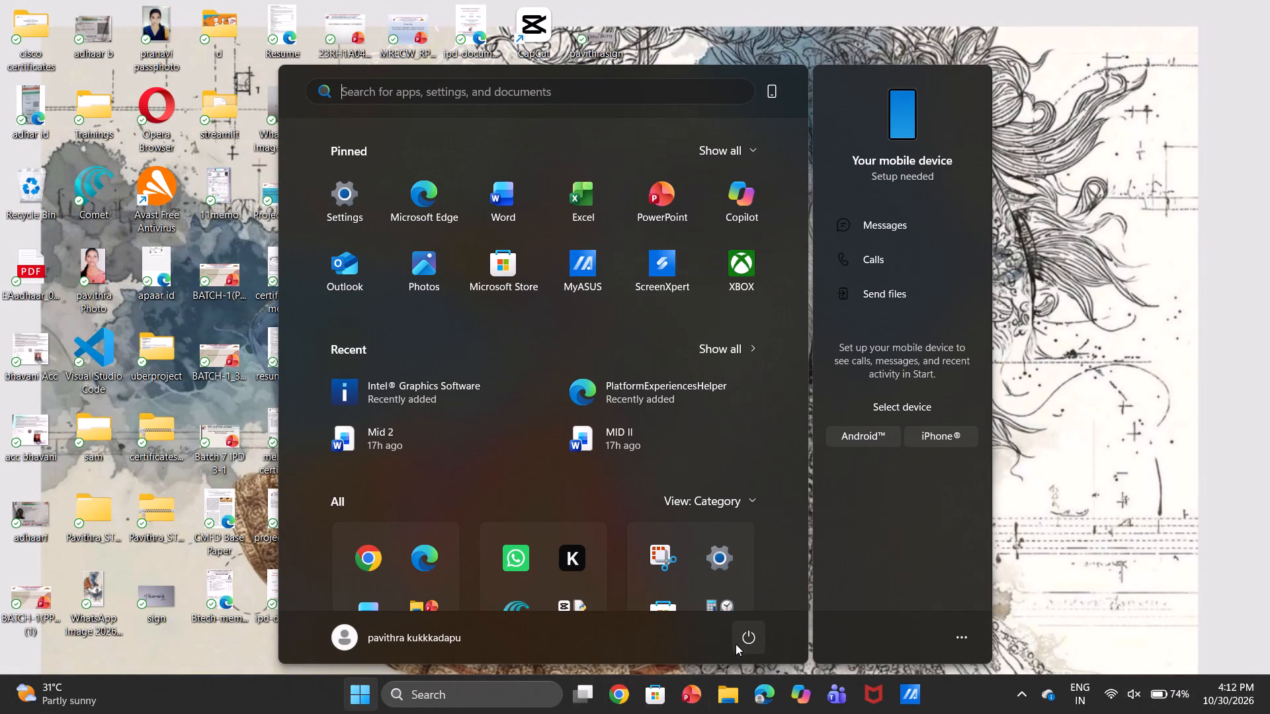
pyautogui.click(736, 643)
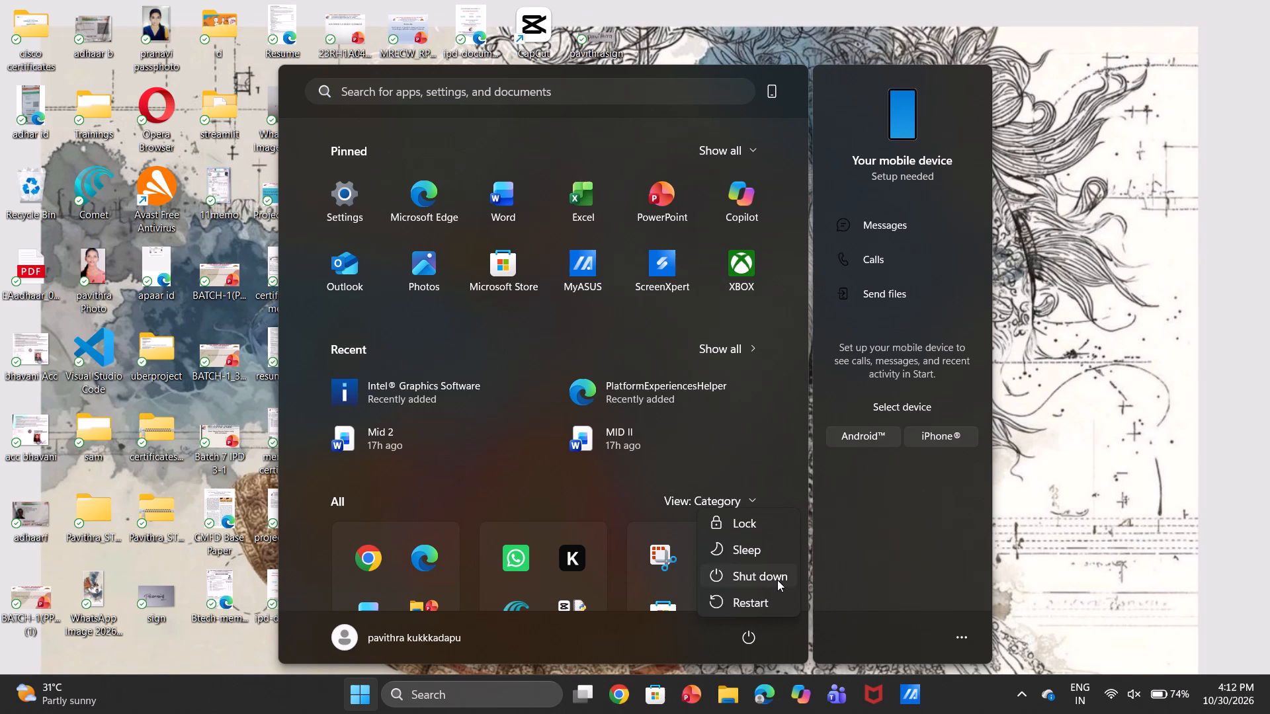